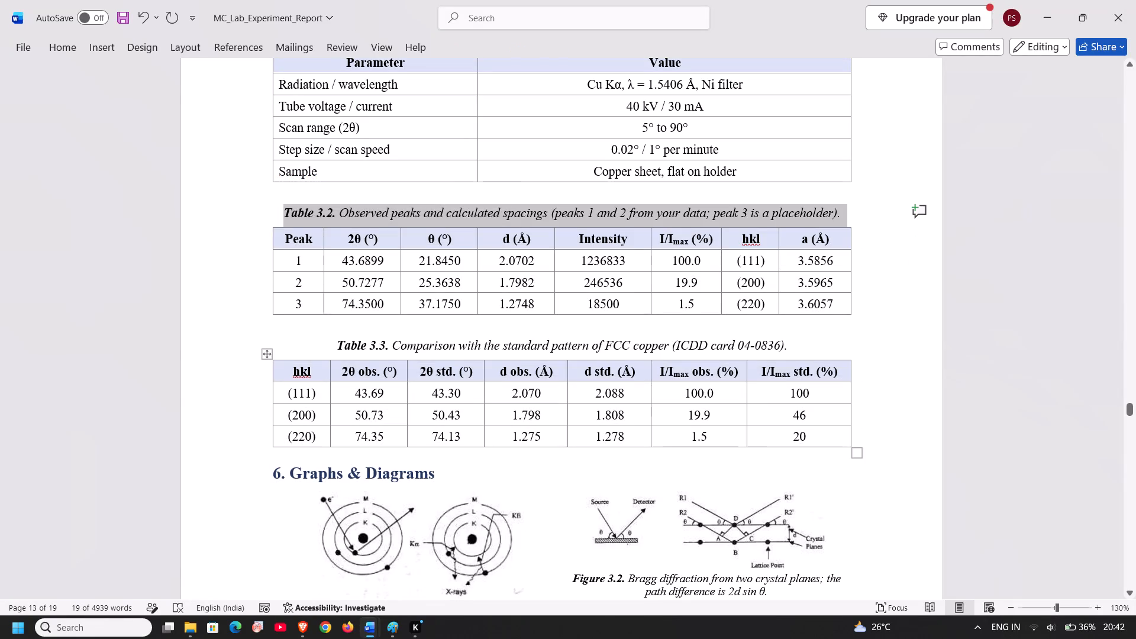
left_click_drag(899, 452, 872, 453)
left_click_drag(857, 450, 568, 413)
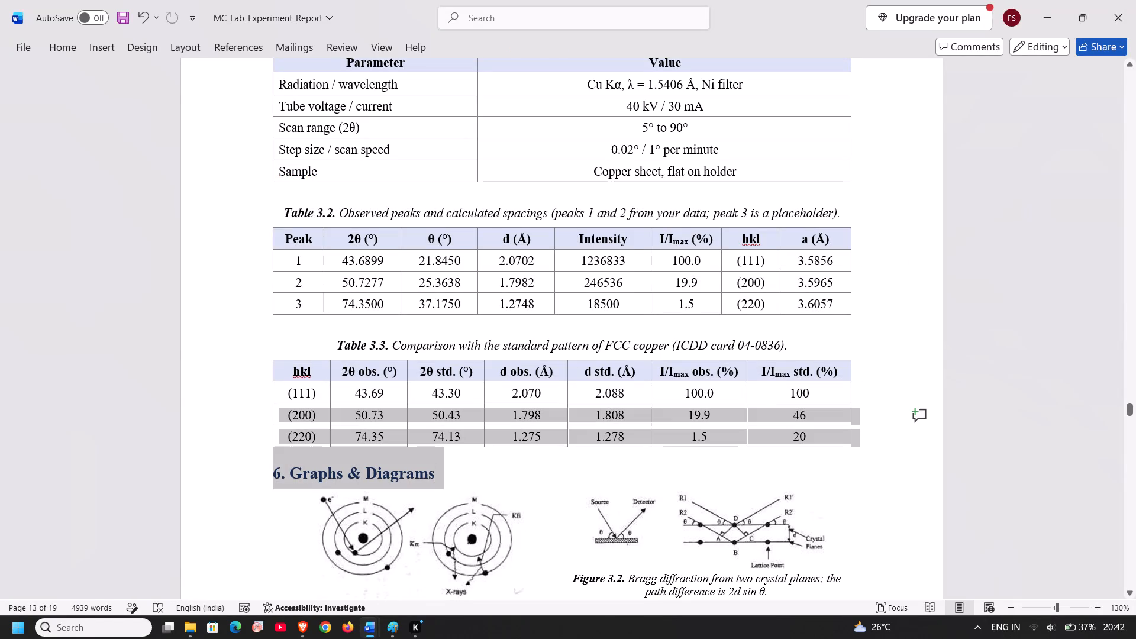
left_click_drag(568, 413, 519, 408)
left_click_drag(876, 431, 816, 436)
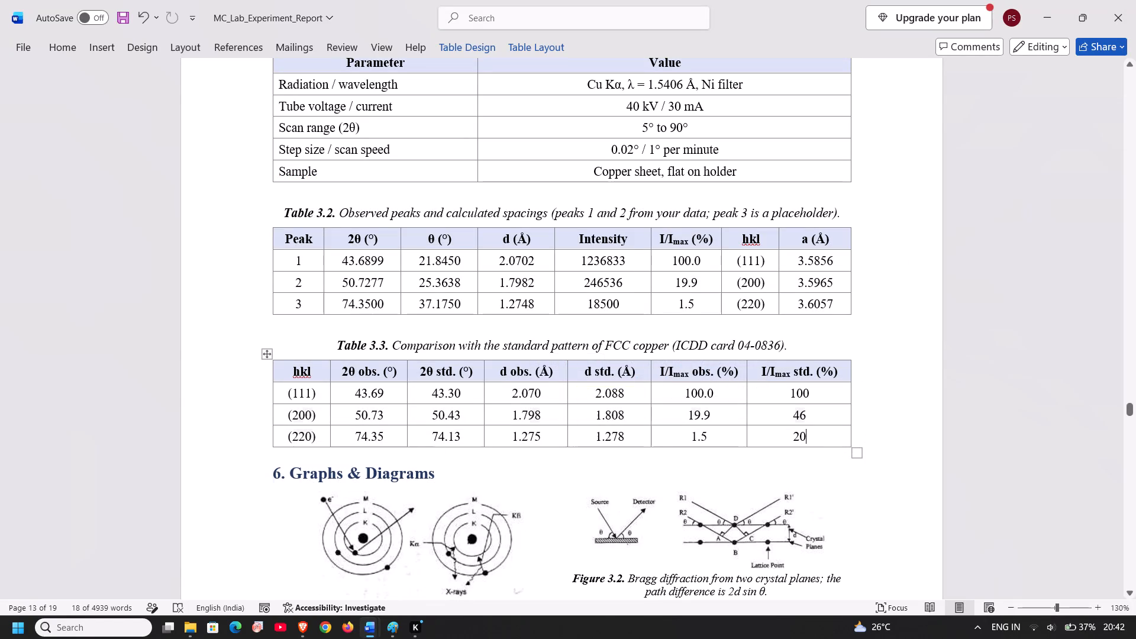
left_click_drag(853, 433, 677, 354)
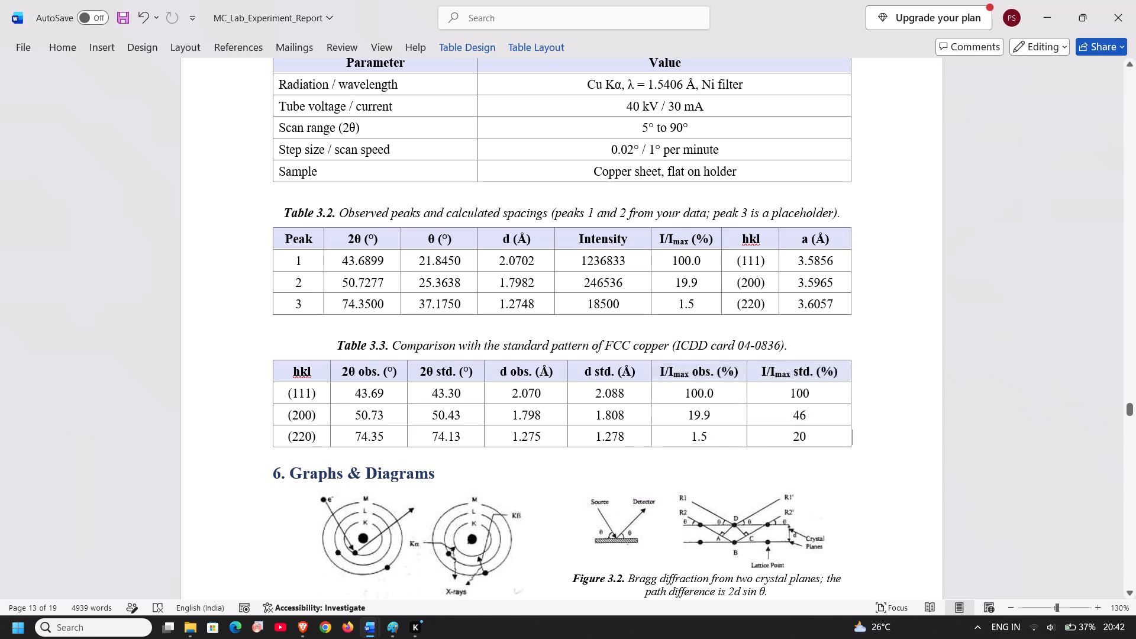
left_click_drag(677, 354, 585, 309)
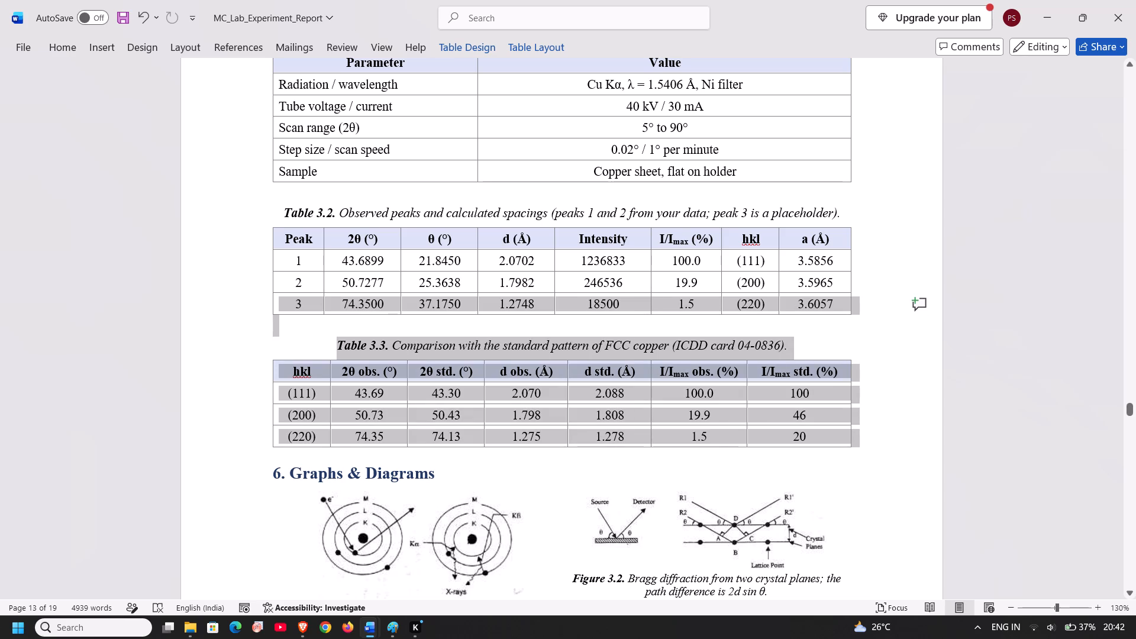
left_click_drag(585, 309, 599, 238)
key("BackSpace")
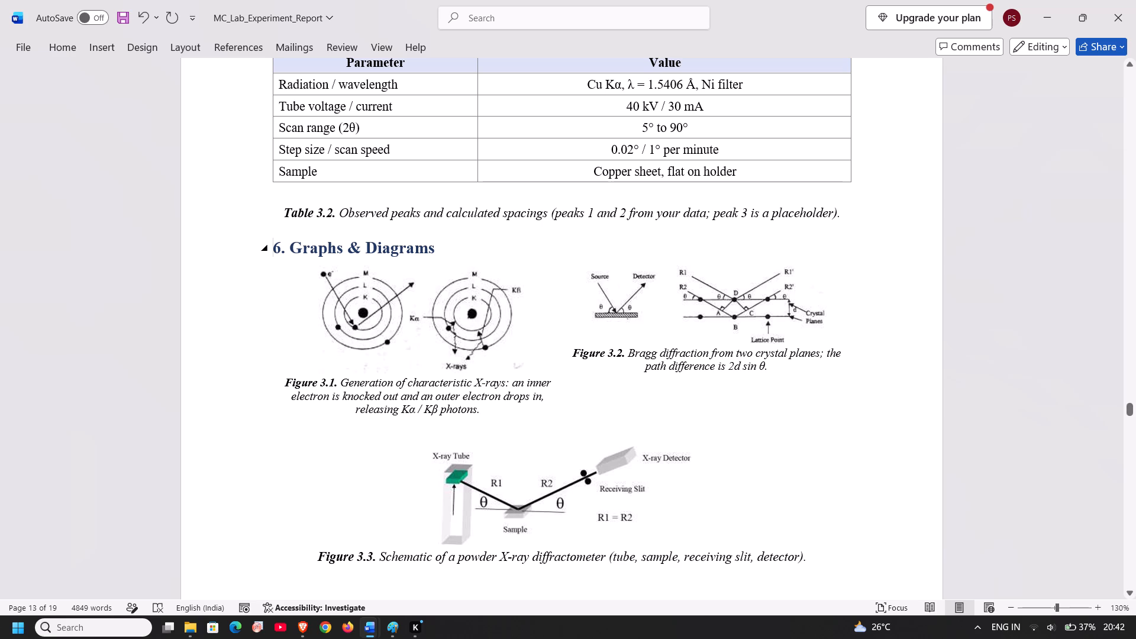
Paste the copied eight-peak table below the Table 3.2 caption, leaving an empty line between them.
left_click(856, 218)
key("Return")
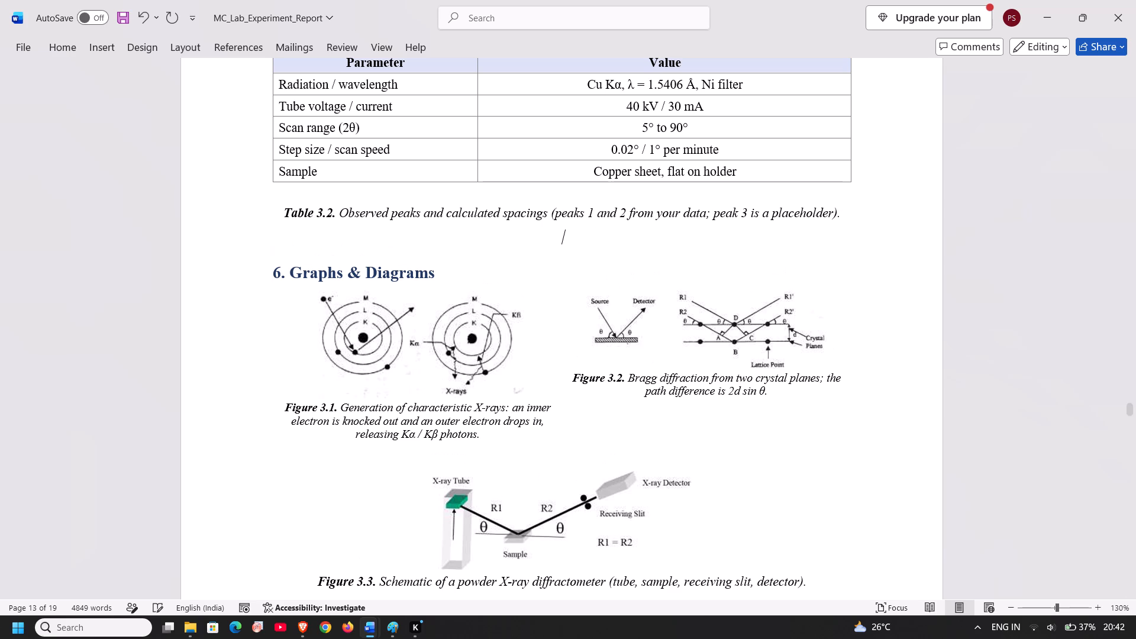
key("Return")
key("ctrl+v")
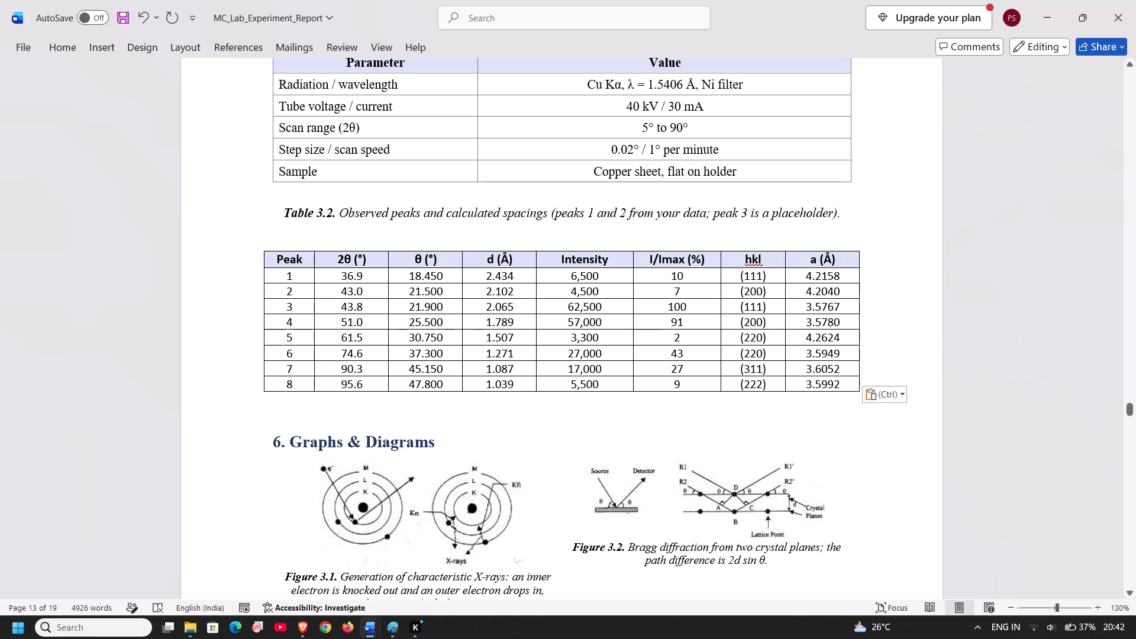
Shorten the Table 3.2 caption to read "Observed peaks and calculated spacings (peaks from your data).".
left_click(593, 215)
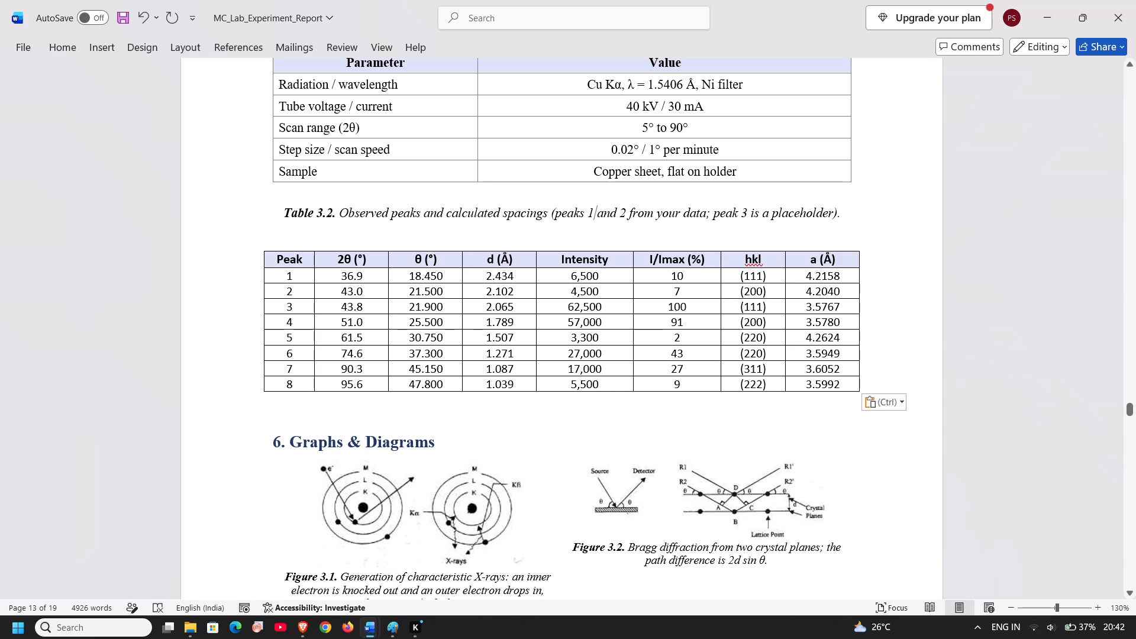
left_click_drag(627, 211, 588, 211)
key("BackSpace")
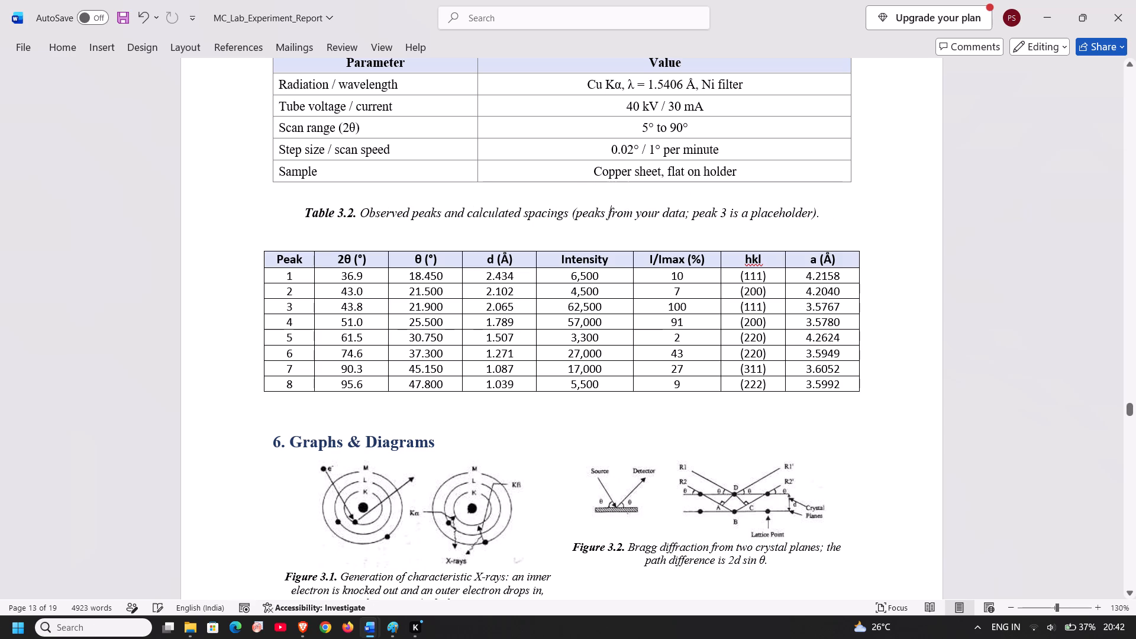
left_click(727, 212)
left_click_drag(812, 215, 745, 217)
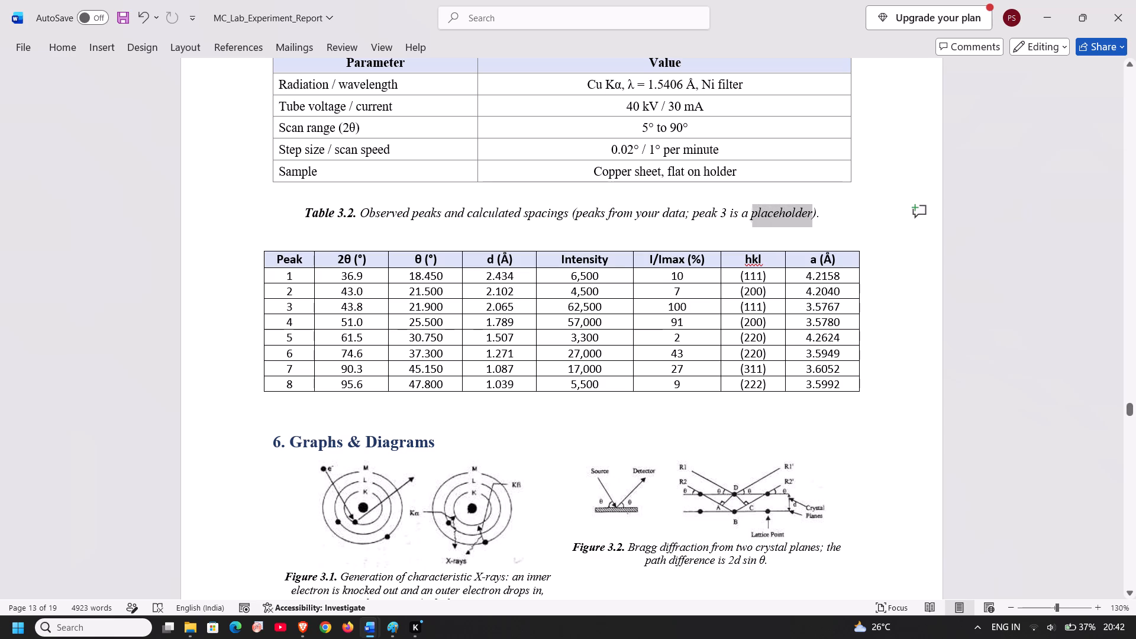
left_click_drag(745, 217, 701, 221)
key("BackSpace")
key("BackSpace")
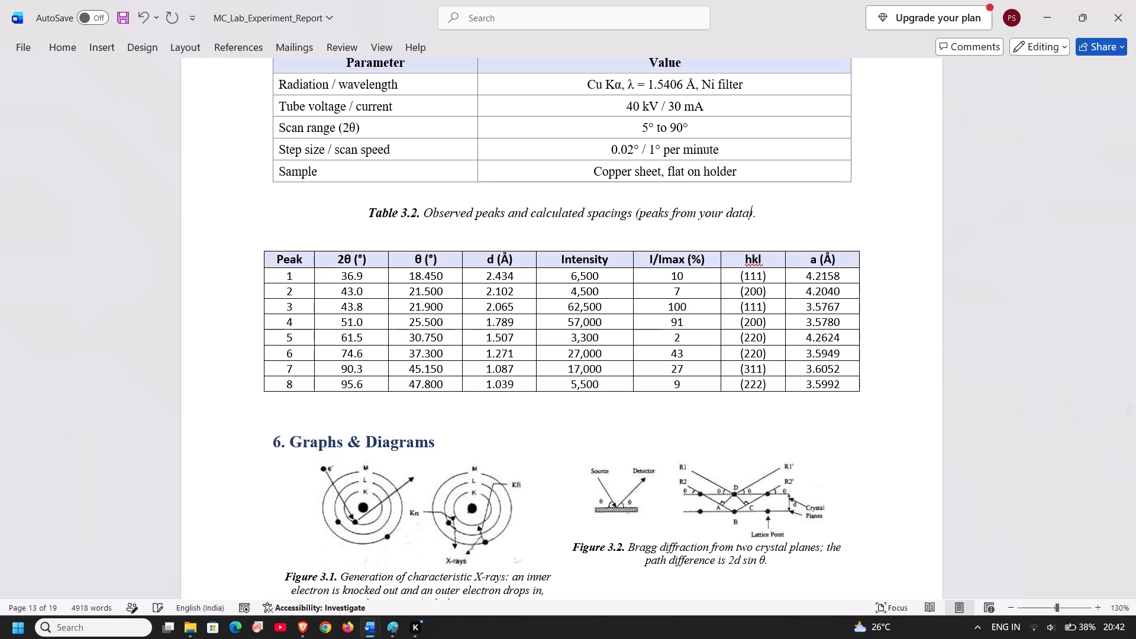
left_click(785, 221)
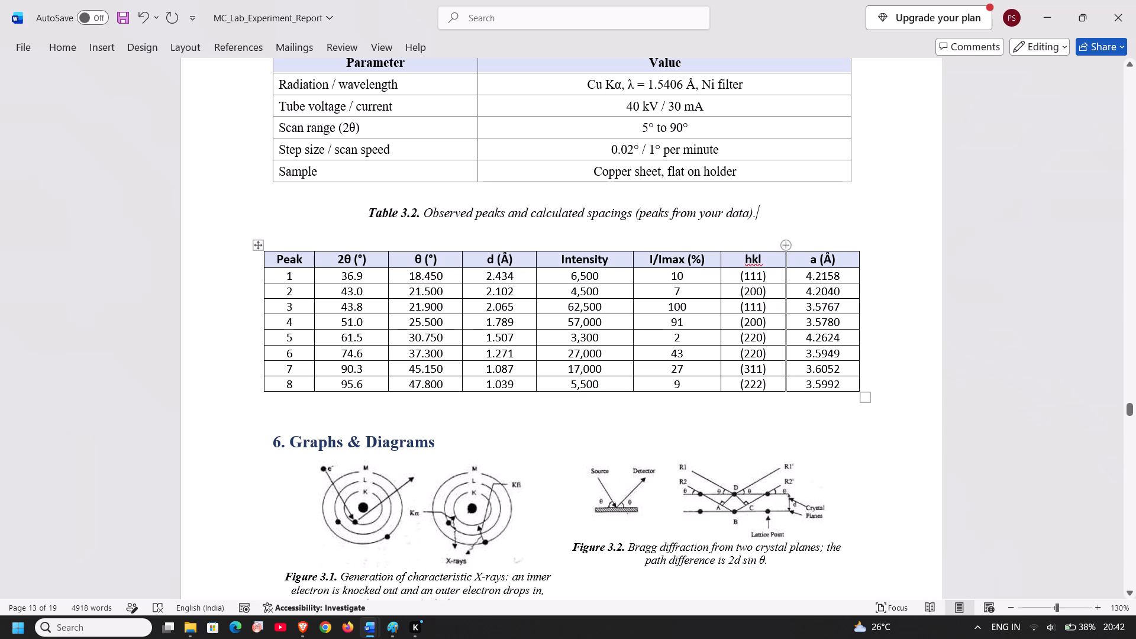
left_click(816, 195)
Insert an empty paragraph after the Figure 3.3 caption to push the Figure 3.4 caption onto the page with its XRD graph.
scroll(799, 214, "down", 1)
scroll(719, 276, "down", 1)
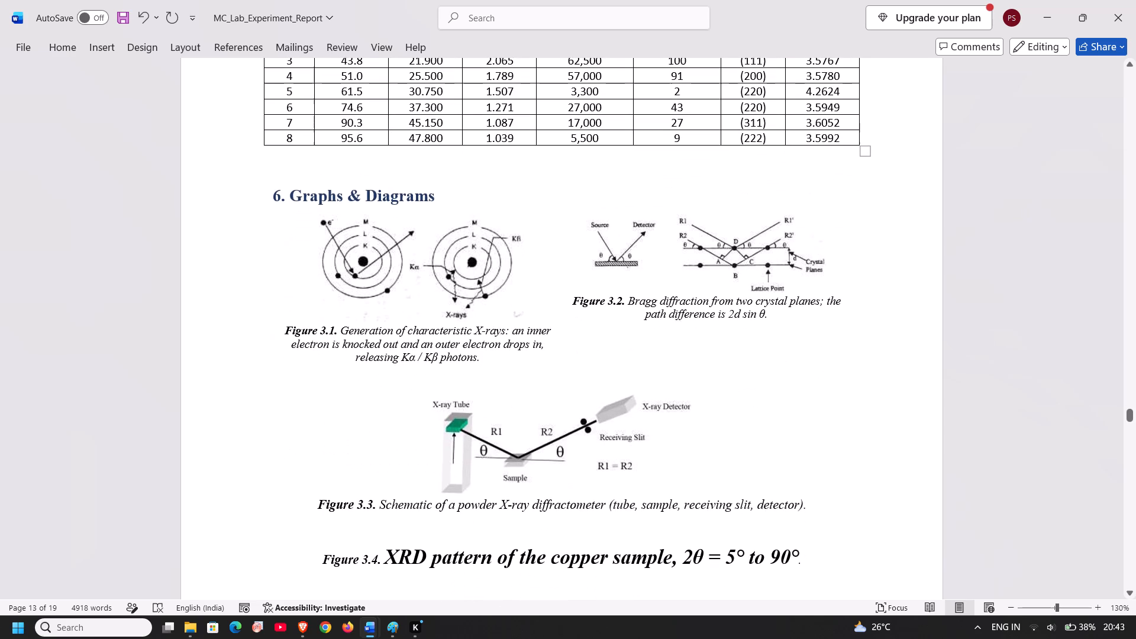
scroll(669, 334, "down", 1)
left_click(448, 202)
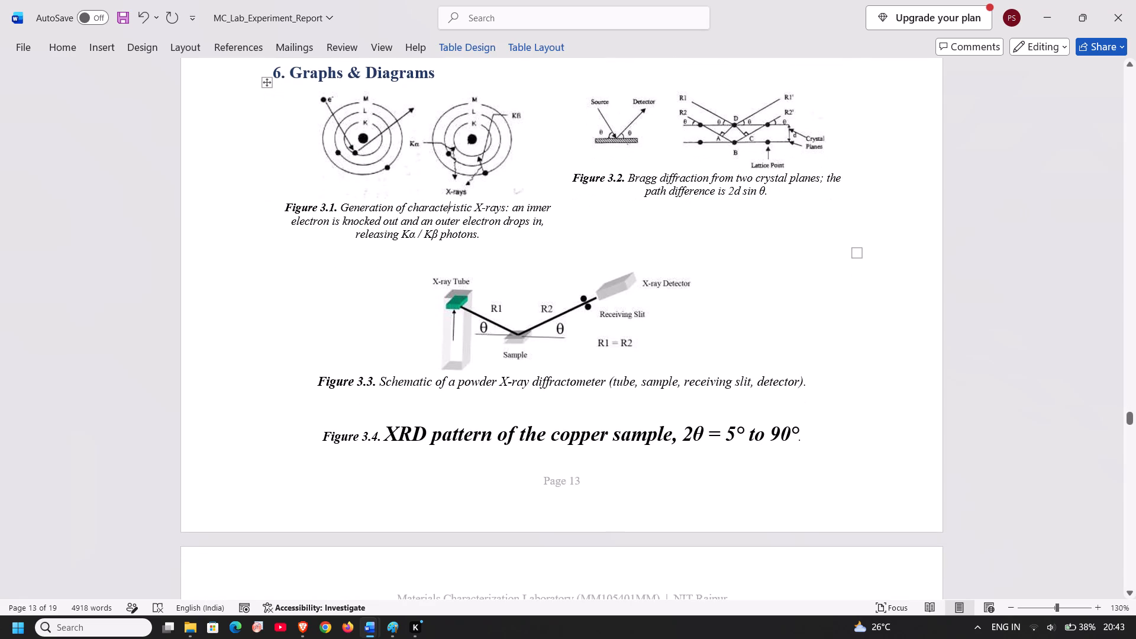
left_click(418, 230)
scroll(543, 276, "down", 1)
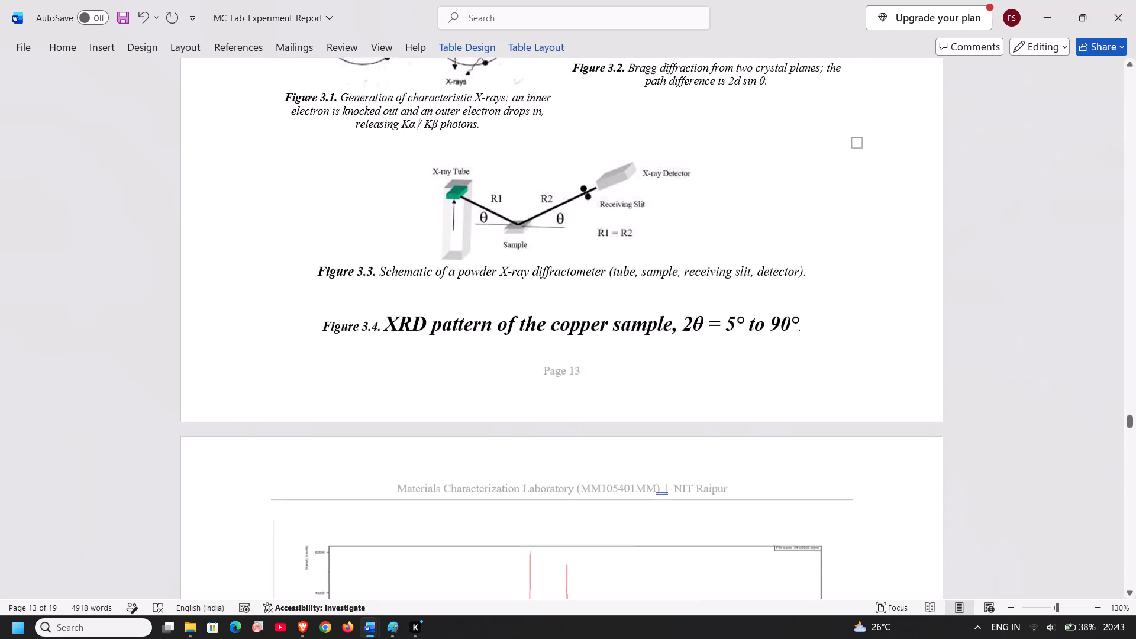
scroll(543, 276, "down", 1)
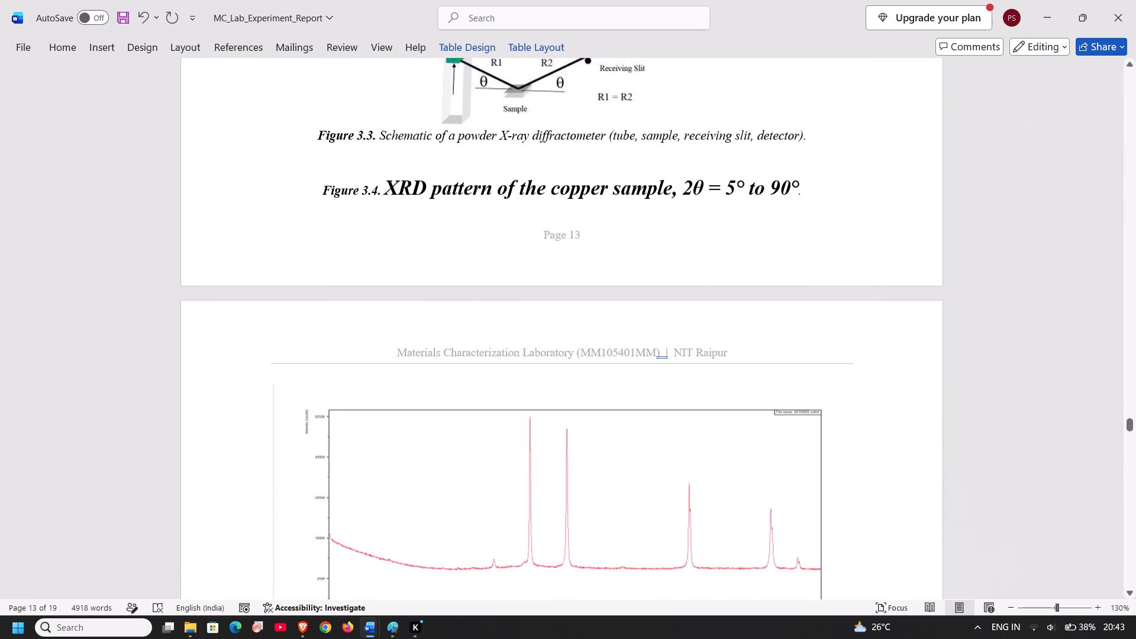
left_click(350, 153)
left_click(840, 127)
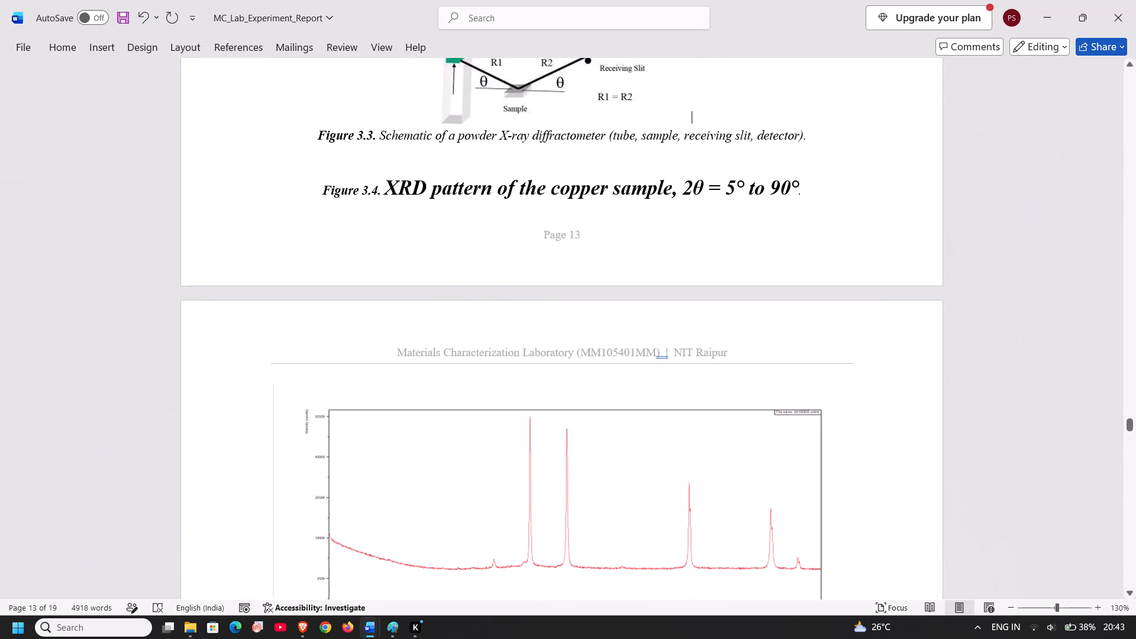
left_click(832, 140)
key("Return")
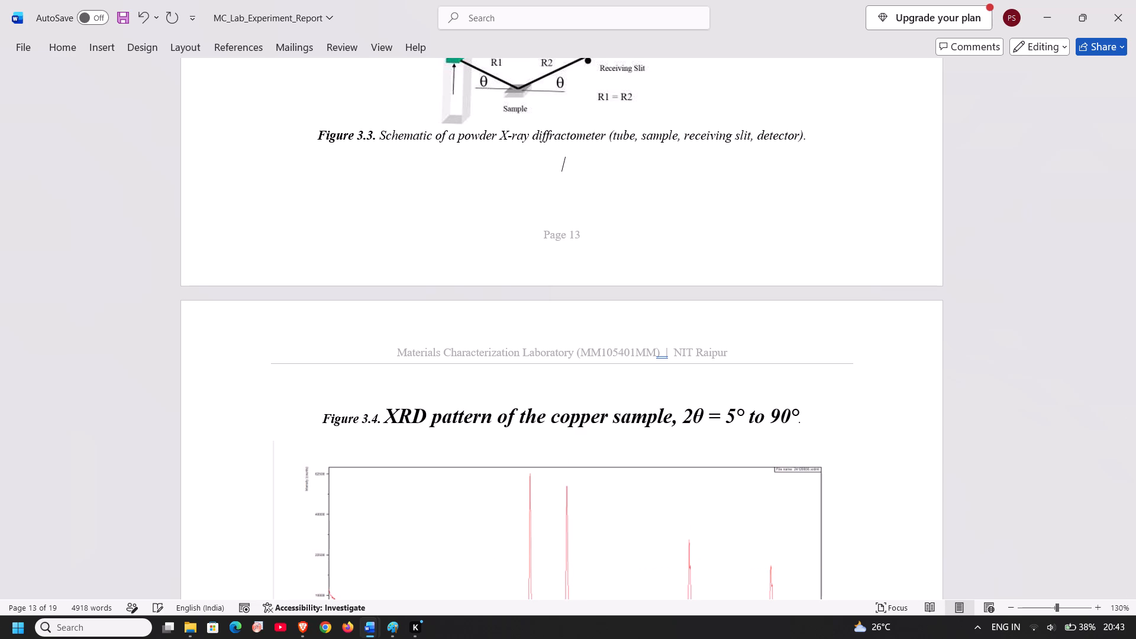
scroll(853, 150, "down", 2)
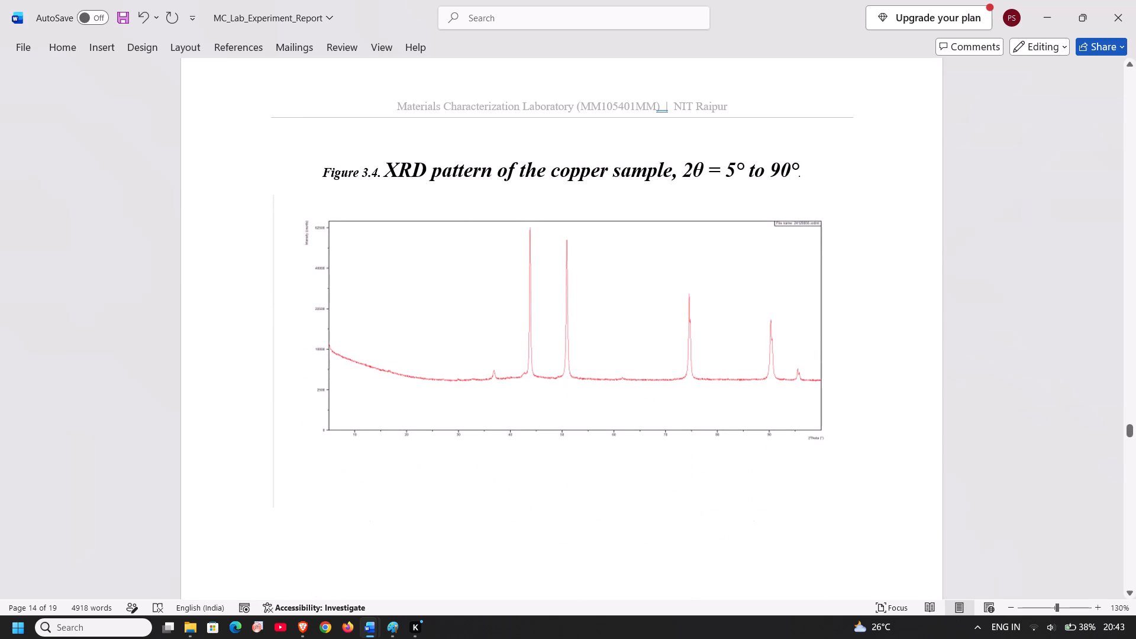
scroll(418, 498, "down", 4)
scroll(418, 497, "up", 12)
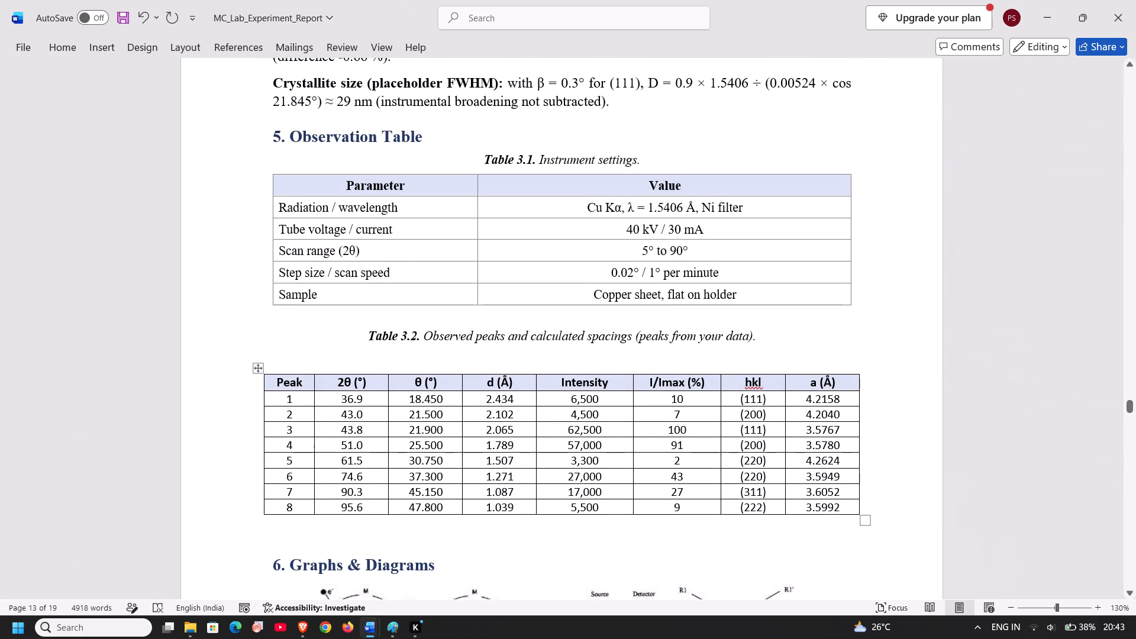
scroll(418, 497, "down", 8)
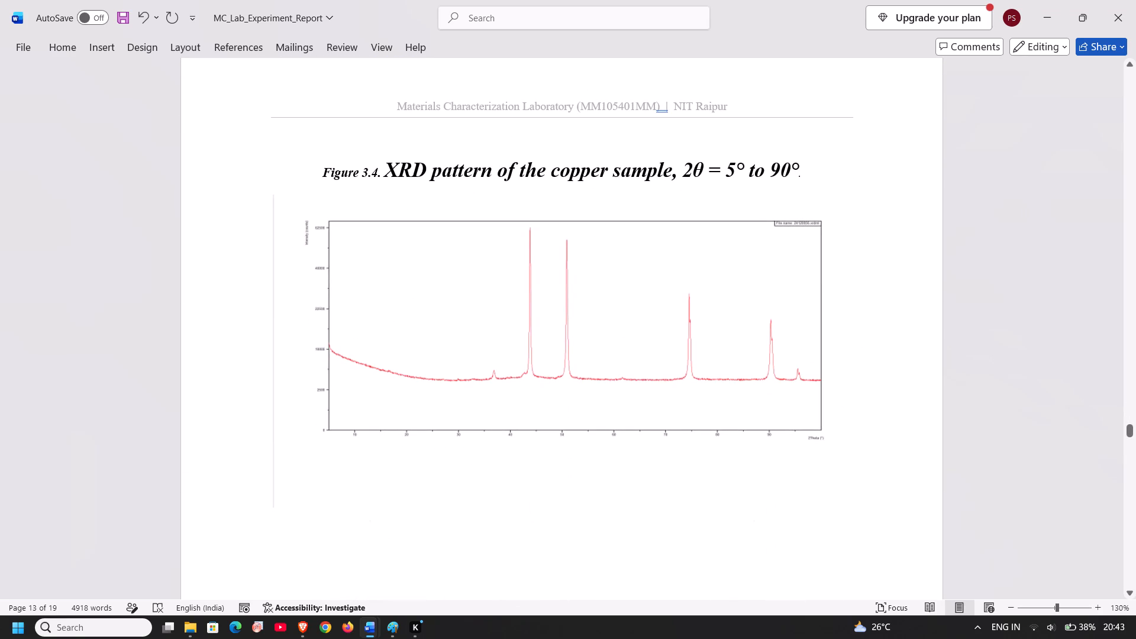
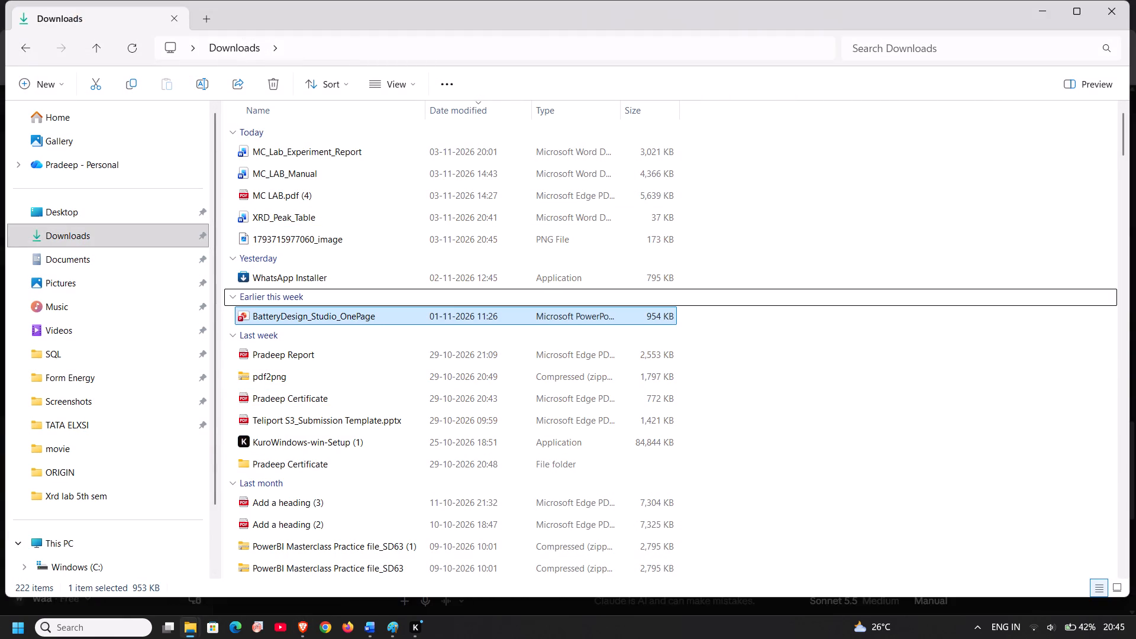
left_click(538, 242)
left_click_drag(536, 240, 575, 278)
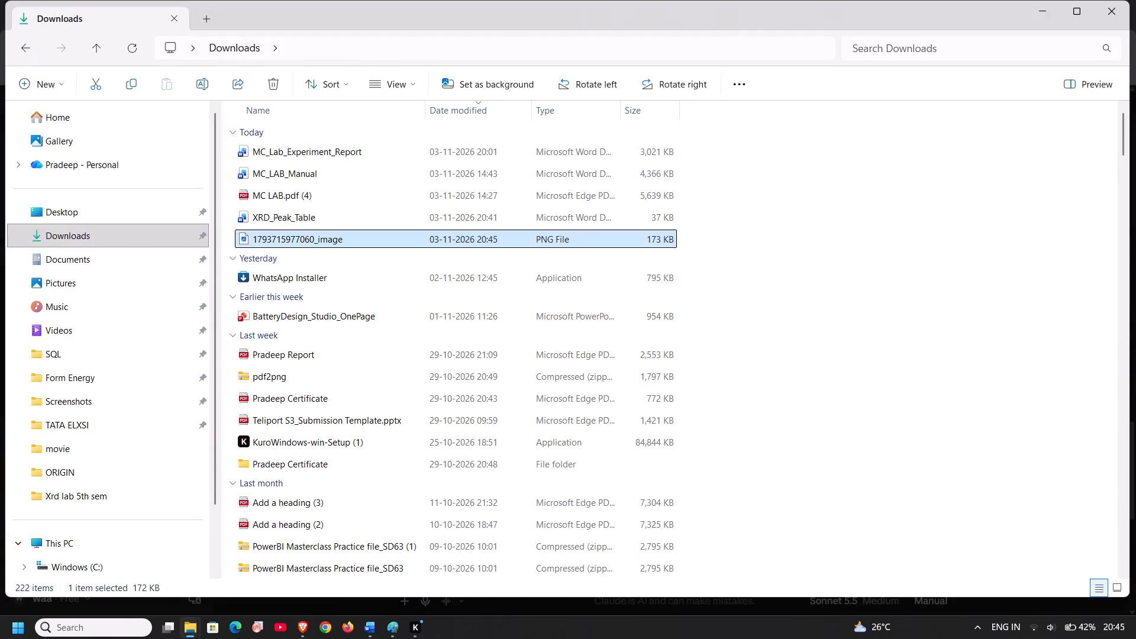
left_click_drag(575, 278, 513, 425)
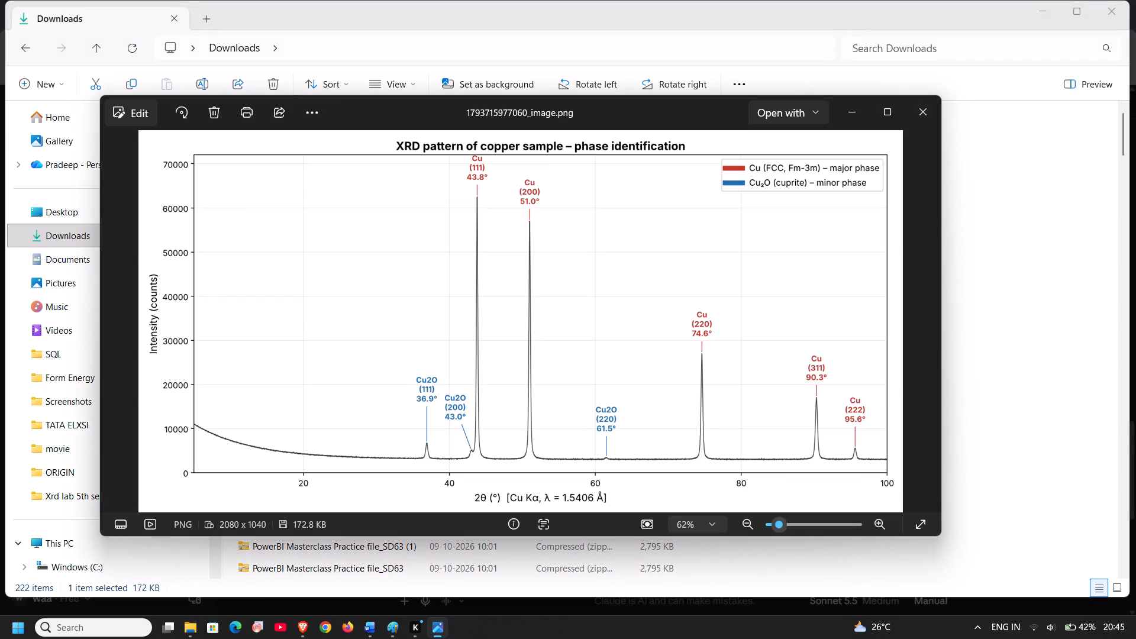
left_click(925, 108)
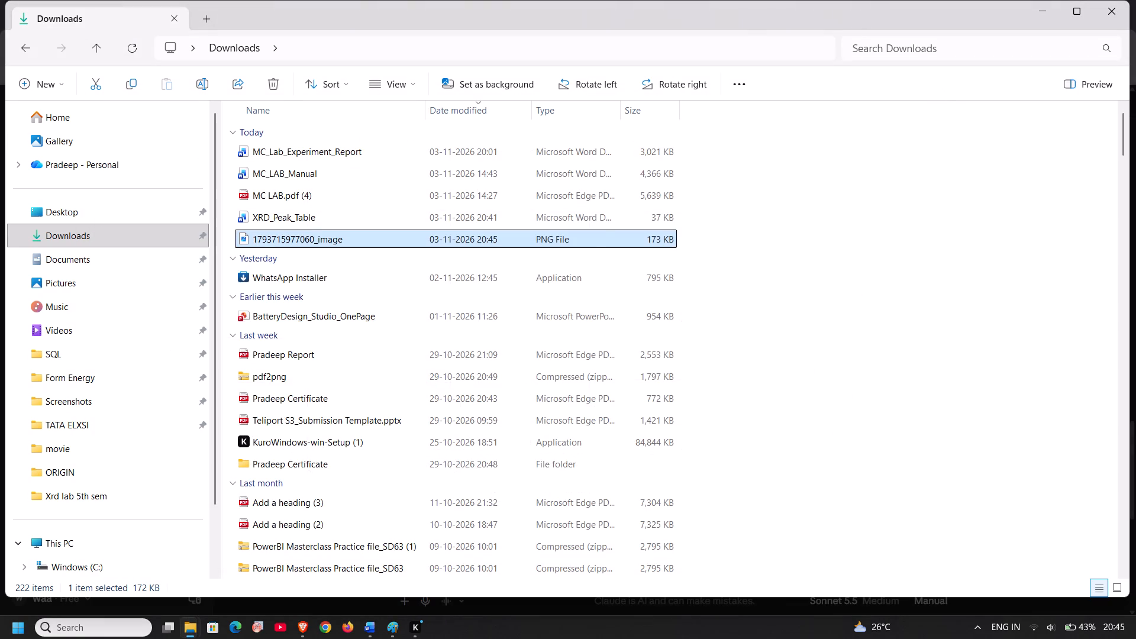
left_click_drag(560, 240, 366, 617)
left_click_drag(366, 617, 393, 574)
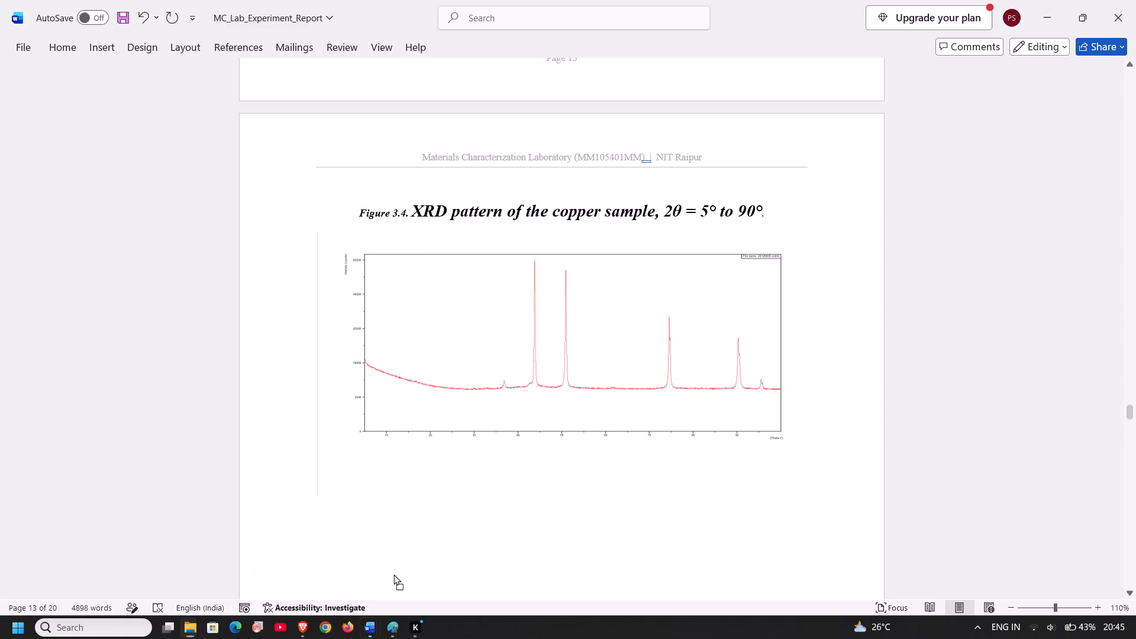
left_click_drag(393, 574, 438, 535)
Delete the empty lines between the Figure 3.4 graph and the phase-identification graph so both sit together on page 14.
scroll(491, 505, "down", 2)
scroll(583, 431, "down", 6)
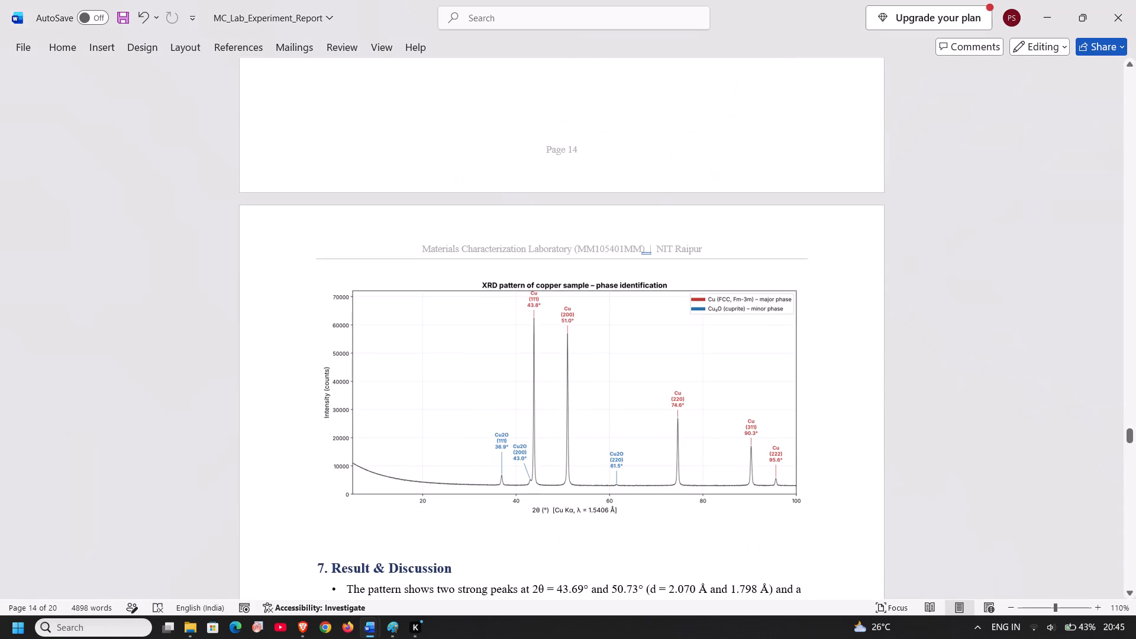
scroll(595, 424, "up", 1)
scroll(421, 392, "down", 1)
scroll(414, 361, "up", 1)
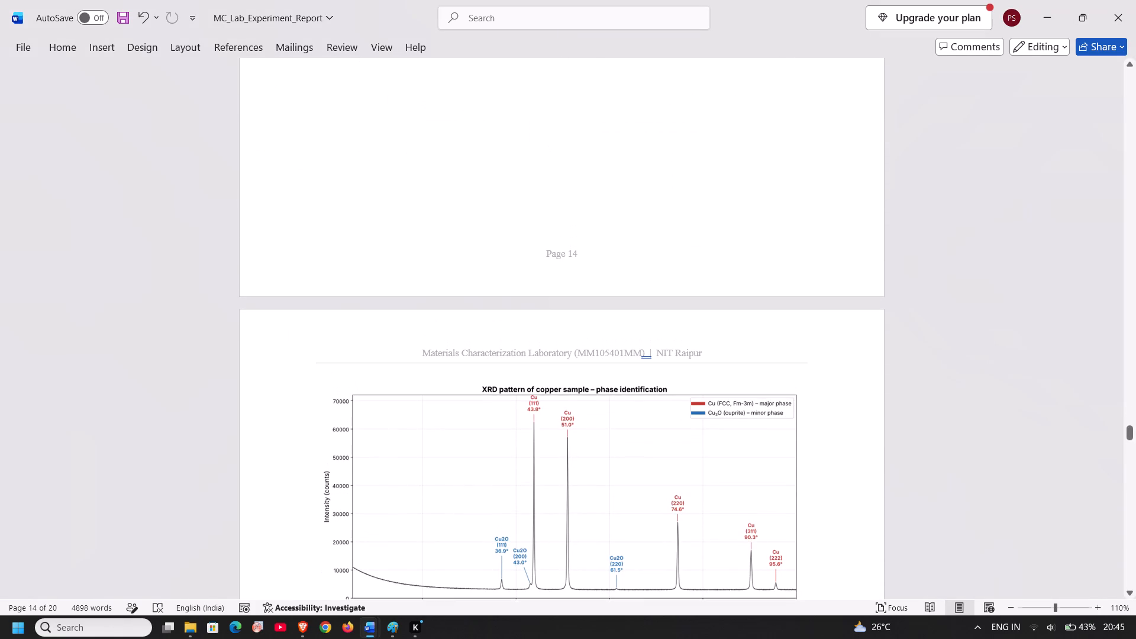
left_click(563, 157)
key("BackSpace")
key("BackSpace")
key("BackSpace")
key("BackSpace")
key("BackSpace")
key("BackSpace")
key("BackSpace")
key("BackSpace")
key("BackSpace")
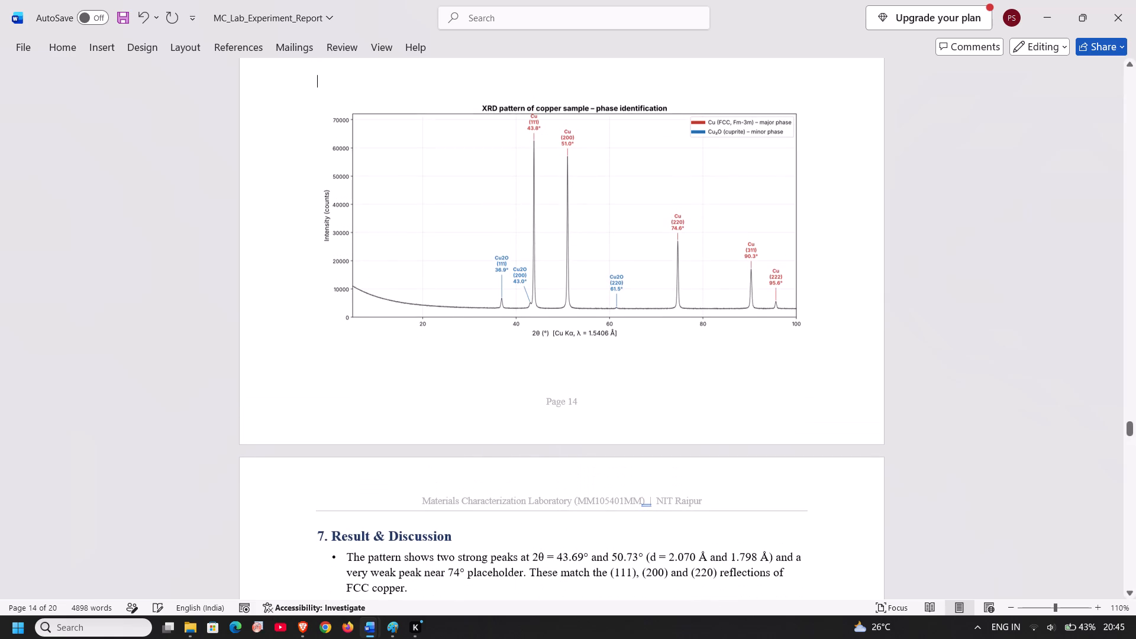
scroll(573, 147, "up", 2)
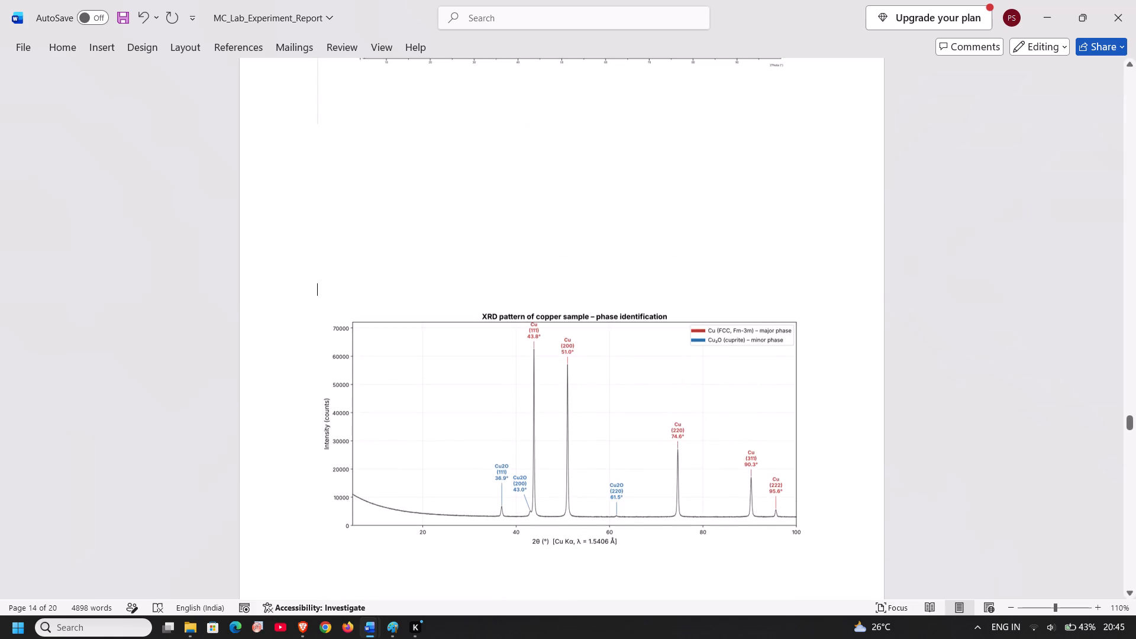
scroll(427, 254, "up", 1)
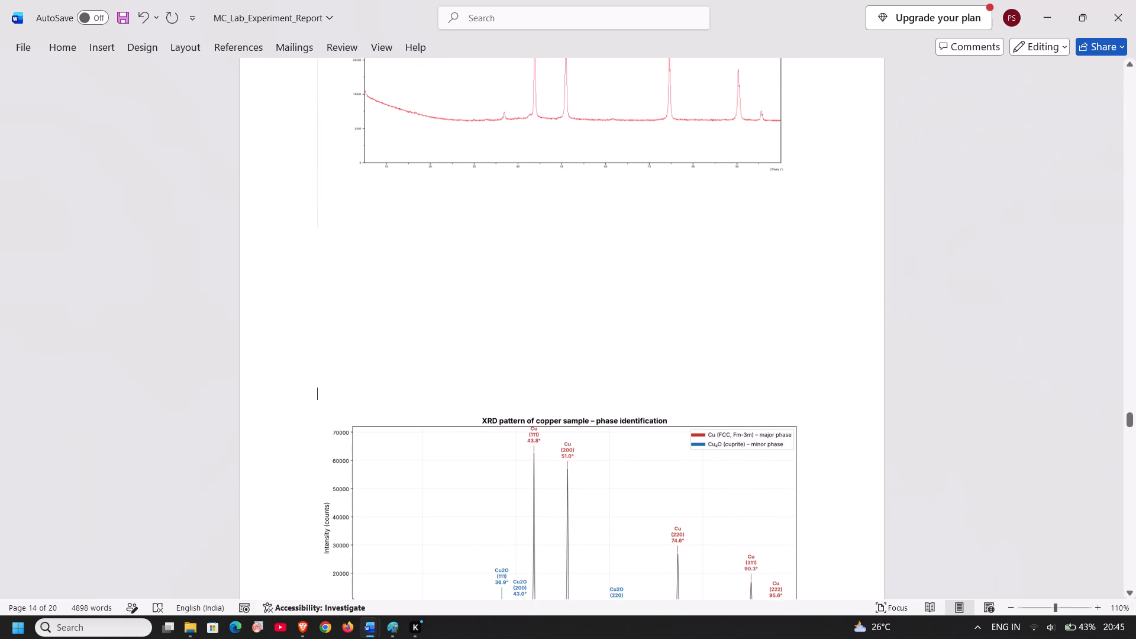
key("BackSpace")
key("BackSpace")
key("BackSpace")
key("BackSpace")
key("BackSpace")
key("BackSpace")
key("BackSpace")
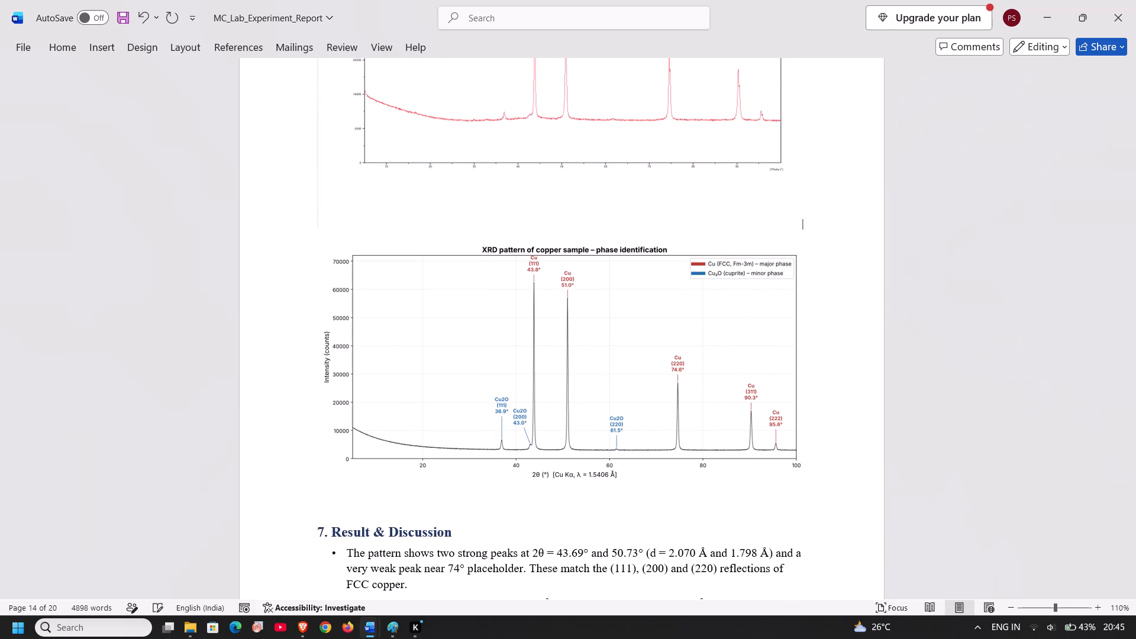
left_click(817, 186)
Insert six empty lines after the phase-identification graph to push the "7. Result & Discussion" heading onto the following page.
scroll(538, 404, "up", 1)
scroll(507, 437, "down", 1)
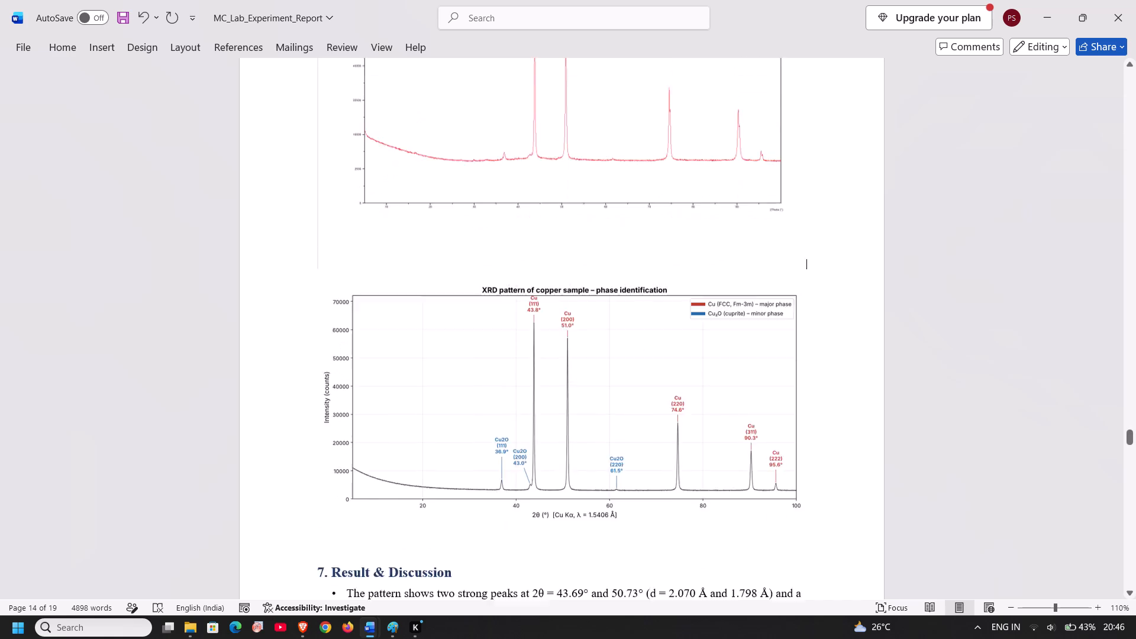
scroll(504, 431, "down", 1)
left_click(856, 337)
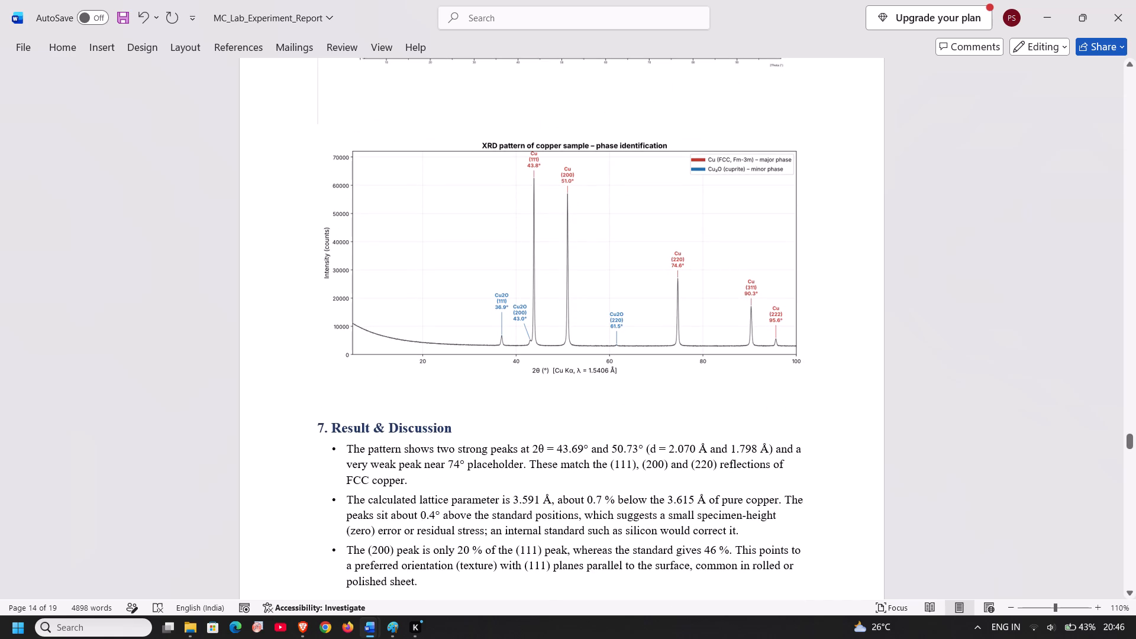
key("Return")
key("Return")
key("Return")
key("Return")
key("Return")
key("Return")
Insert two empty lines between the "Q4. Allowed reflections" line and the Table 3.4 caption.
scroll(854, 336, "down", 1)
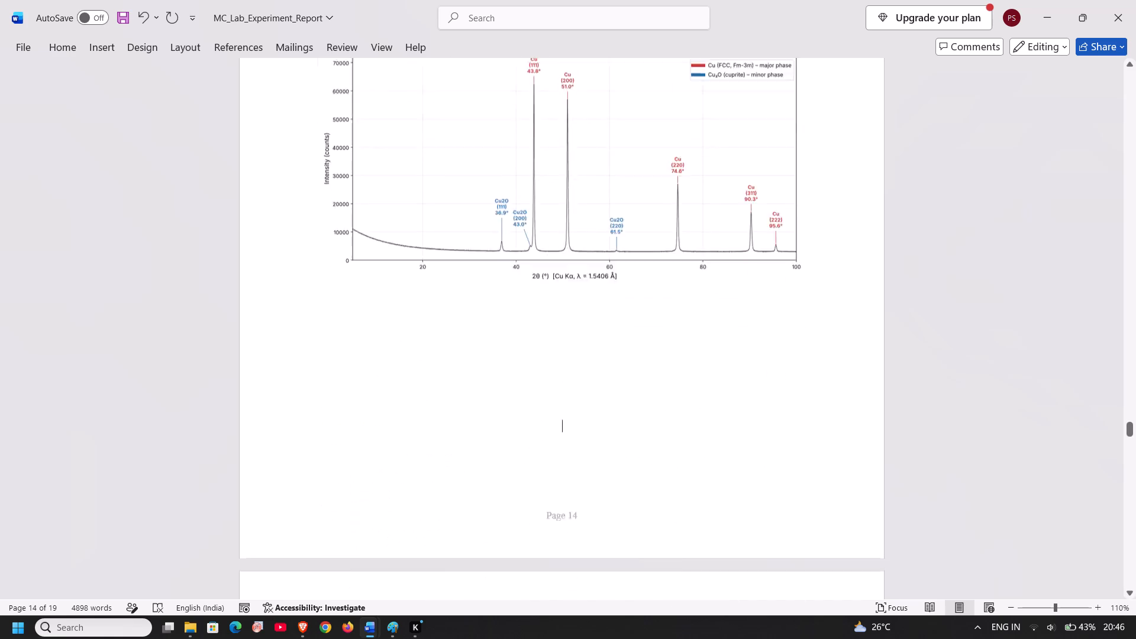
scroll(854, 336, "down", 2)
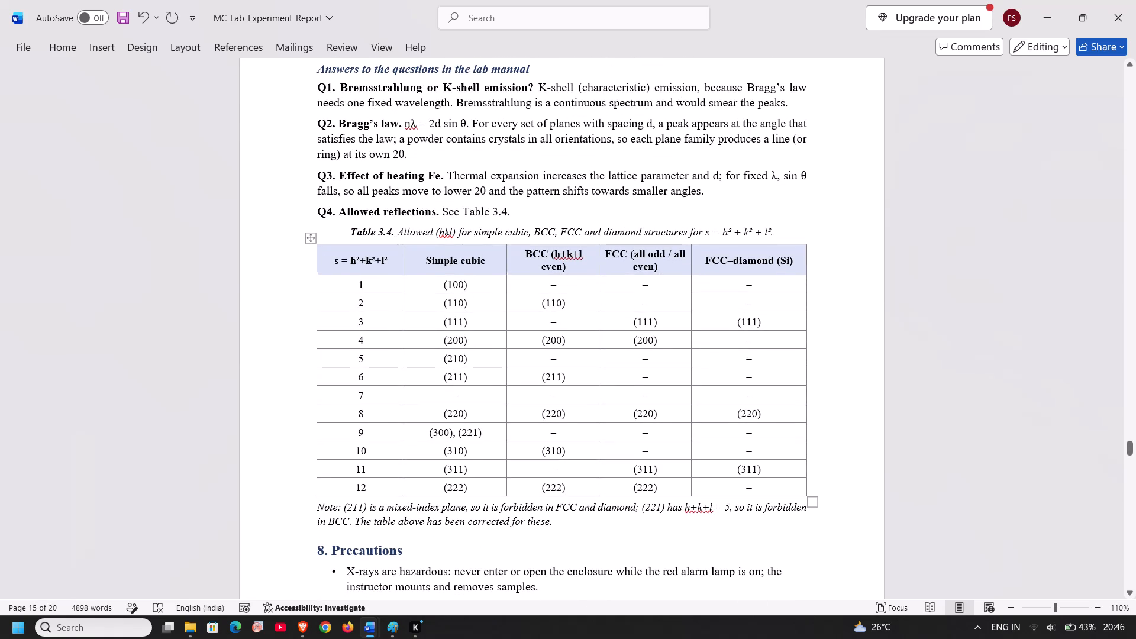
scroll(494, 237, "up", 2, "ctrl")
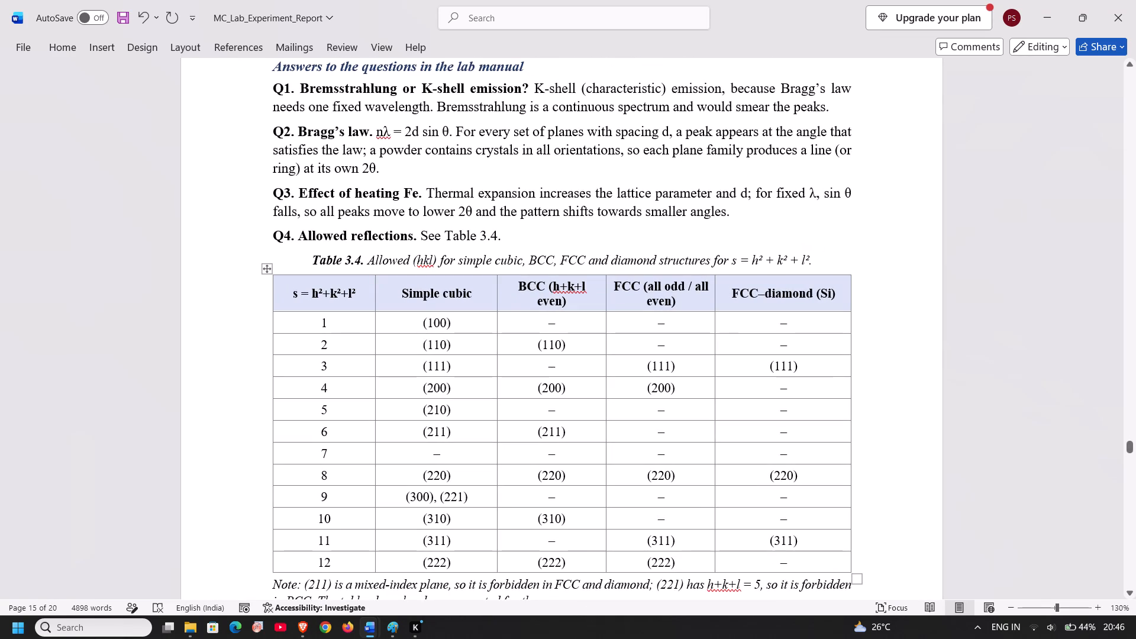
left_click(538, 239)
key("Return")
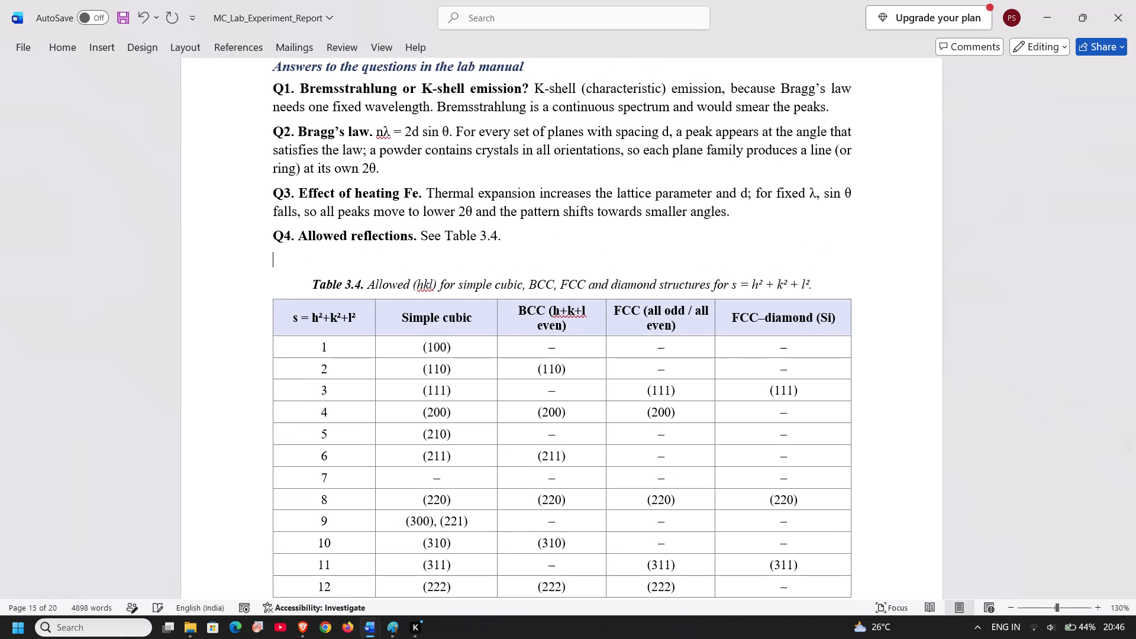
key("Return")
Review the XRD section's page layout from Table 3.4 and the Precautions back to "4. Formulae & Calculations".
scroll(538, 239, "up", 1)
scroll(538, 239, "down", 2)
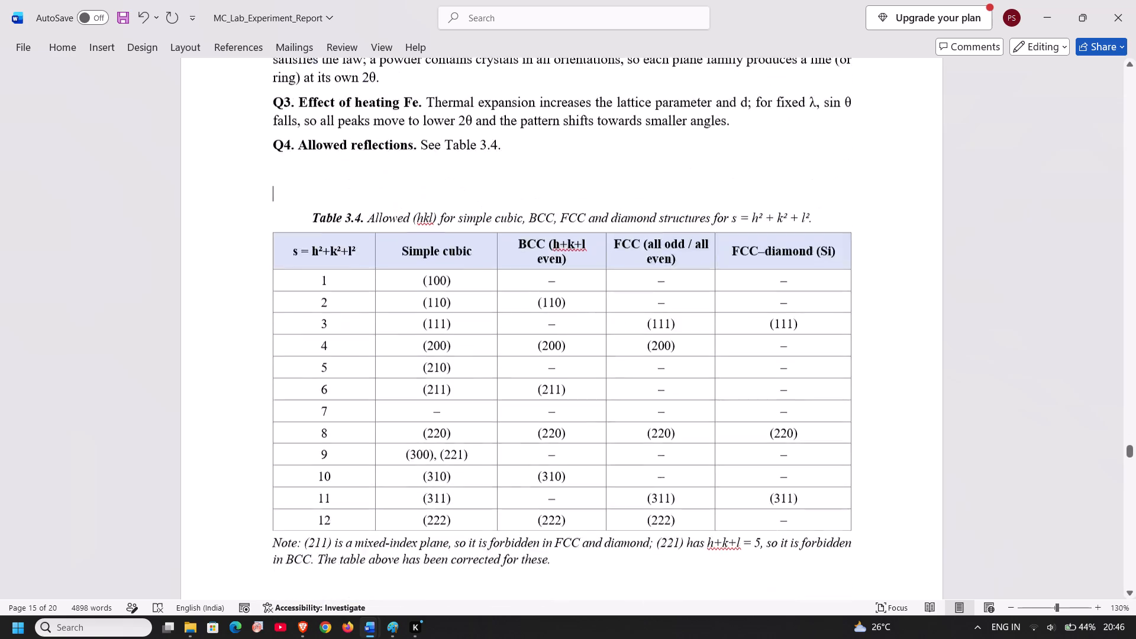
scroll(538, 239, "down", 2)
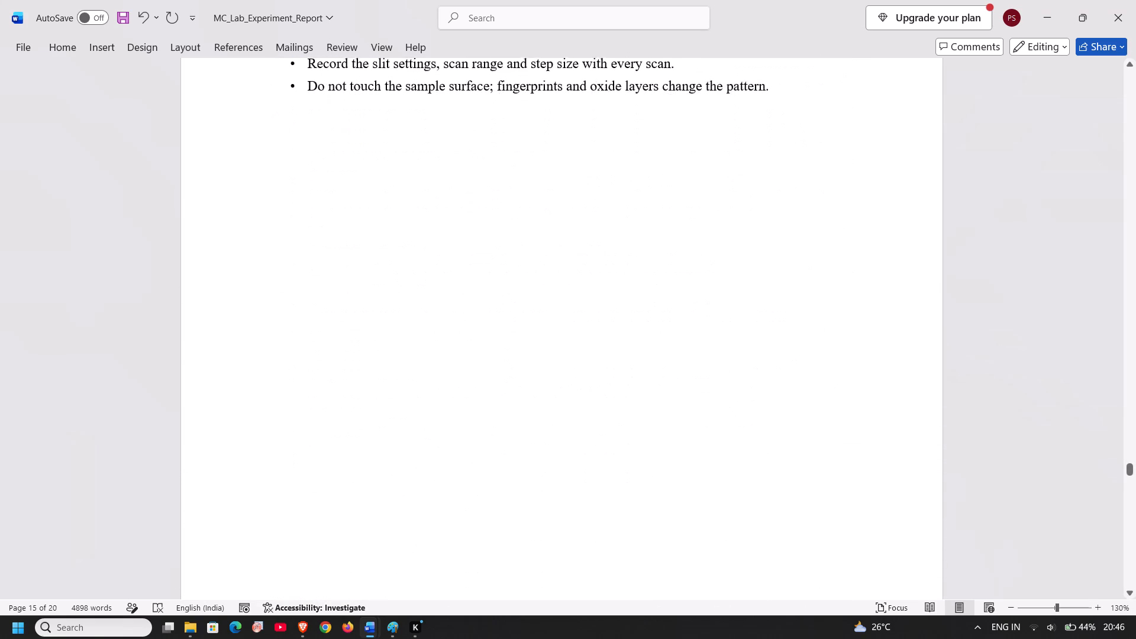
scroll(538, 239, "down", 5, "ctrl")
scroll(538, 239, "up", 1)
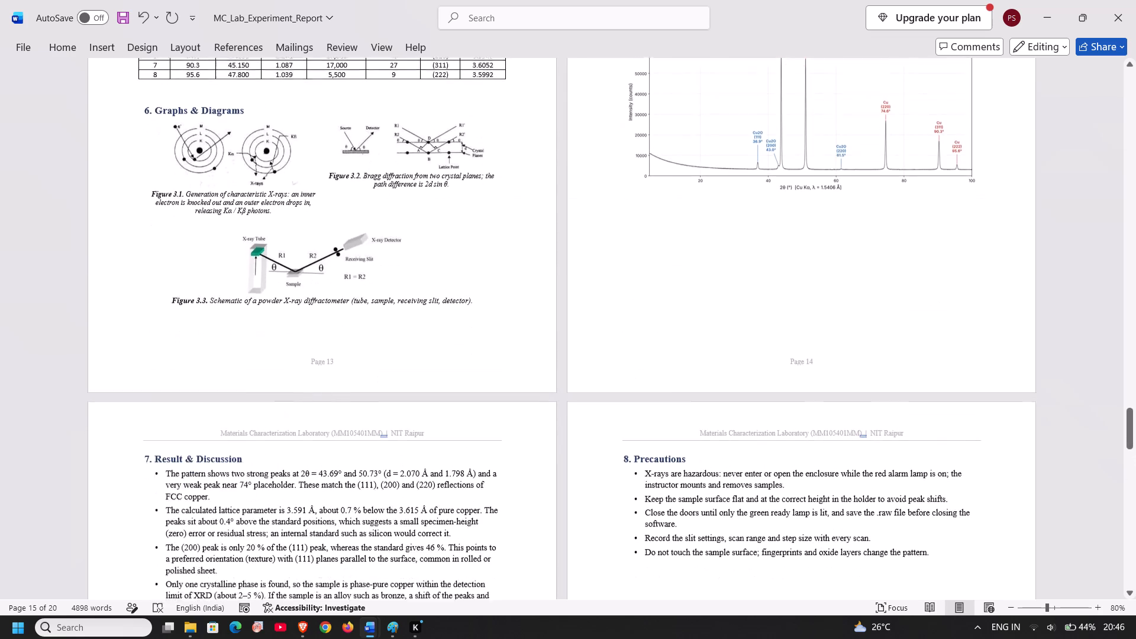
scroll(538, 239, "up", 1)
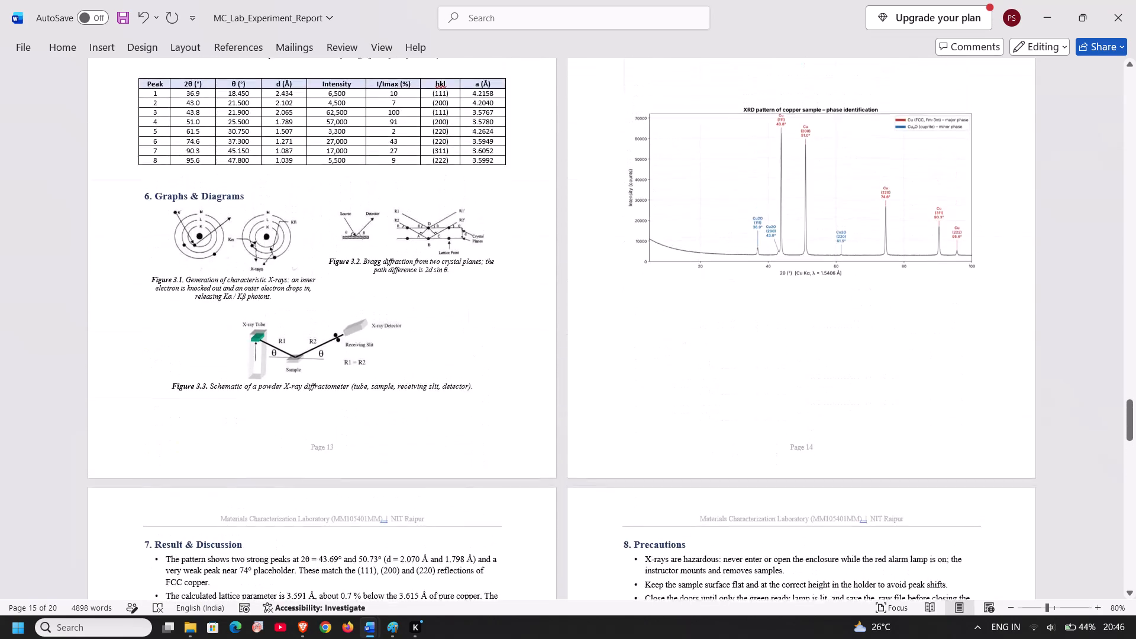
scroll(538, 239, "up", 2)
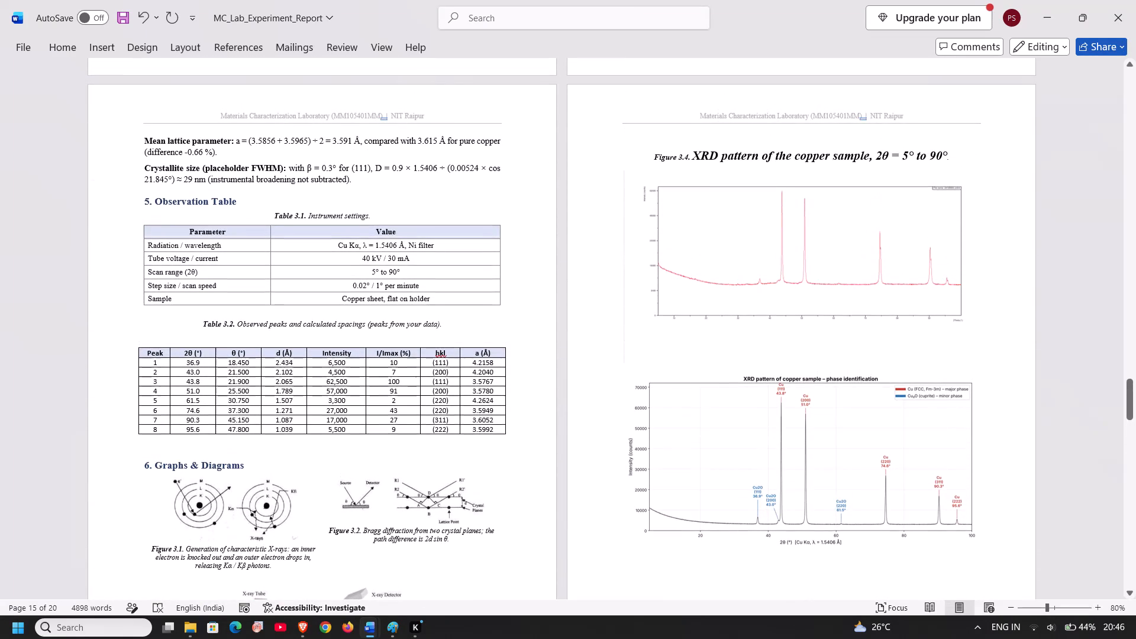
scroll(538, 239, "up", 2)
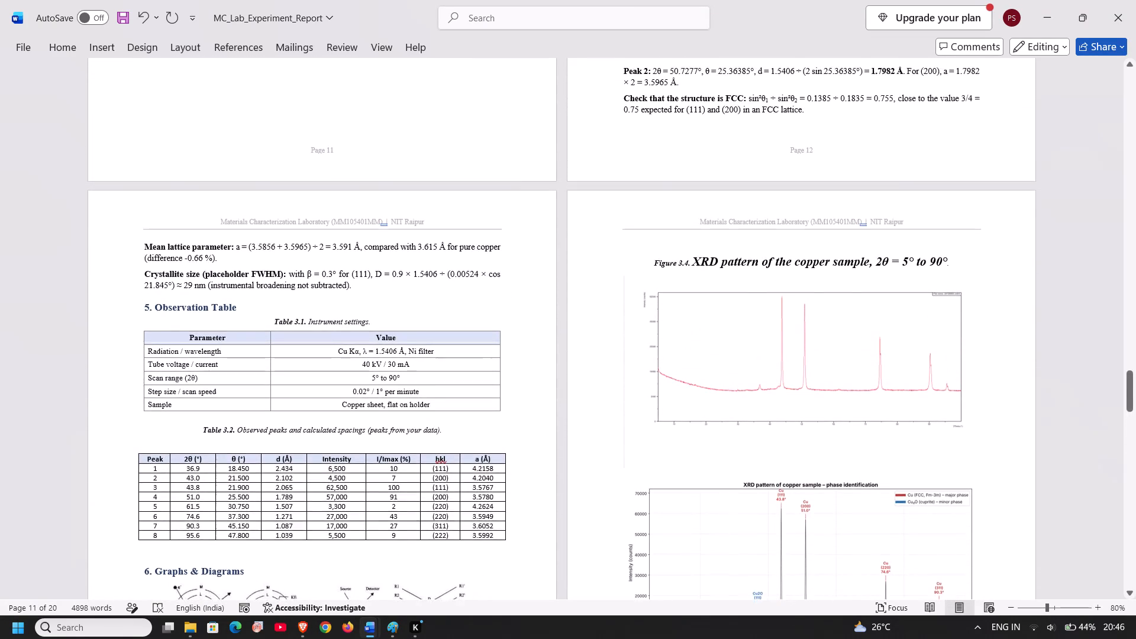
scroll(538, 239, "up", 2)
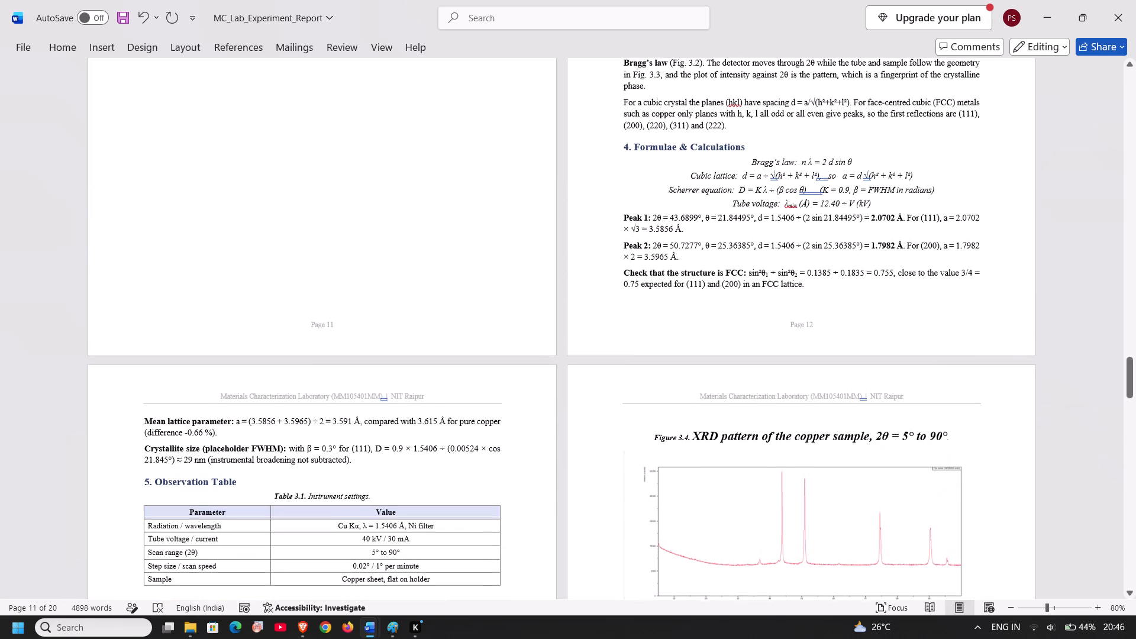
scroll(656, 370, "up", 1)
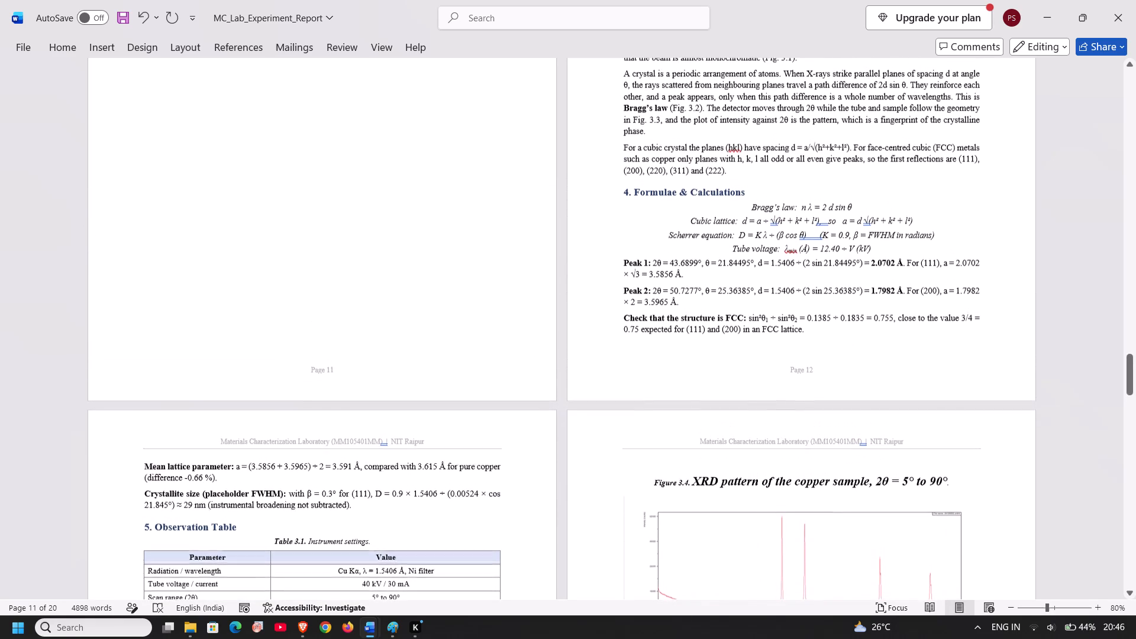
scroll(656, 370, "up", 1)
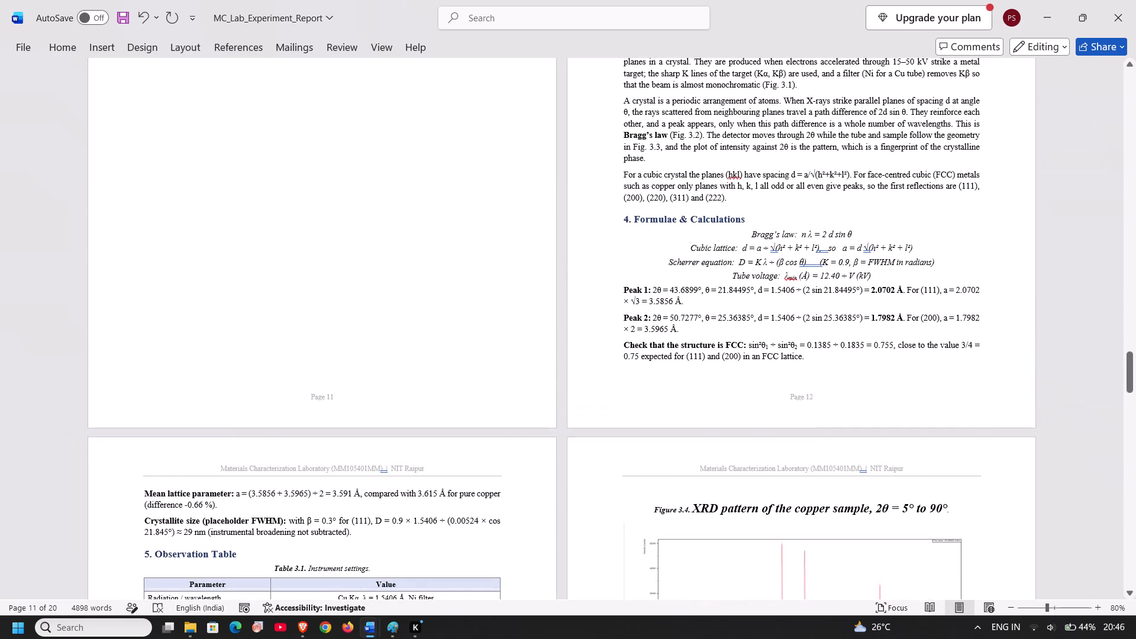
scroll(664, 365, "up", 3, "ctrl")
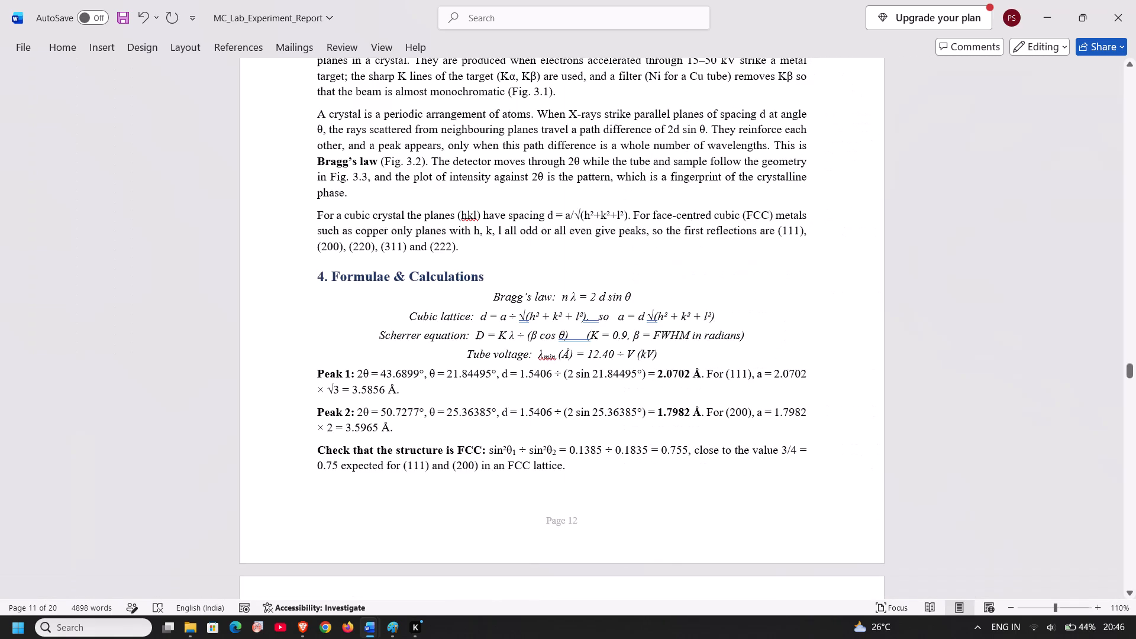
scroll(664, 365, "left", 1)
Delete the worked calculation paragraphs under "4. Formulae & Calculations" in Experiment 3, from "Peak 1" through "Crystallite size".
left_click_drag(314, 371, 344, 388)
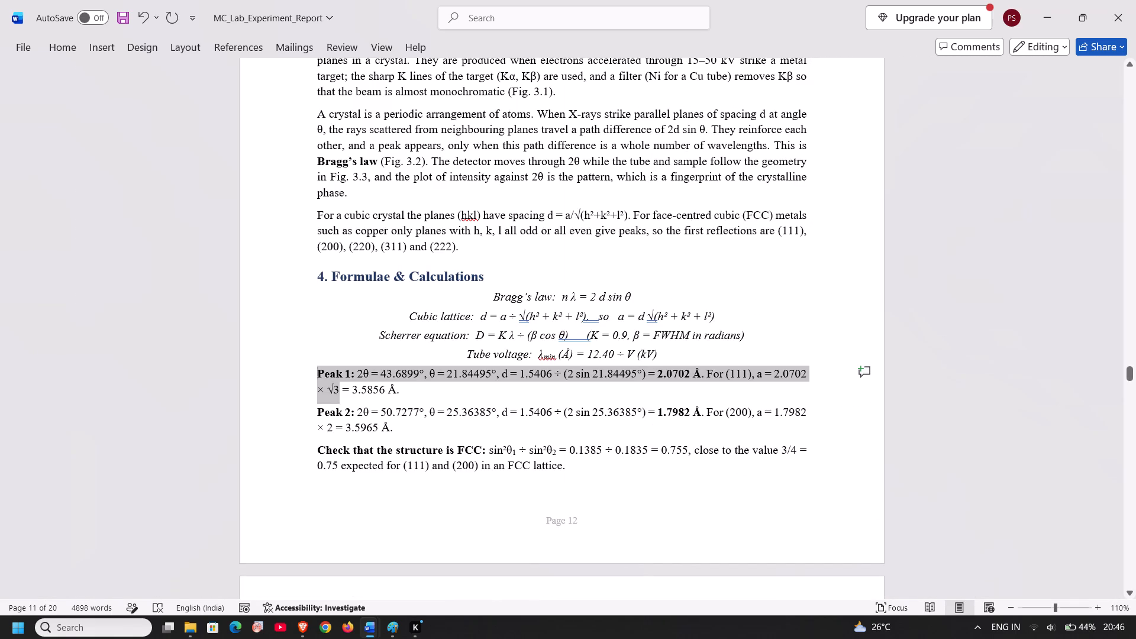
left_click_drag(344, 388, 575, 486)
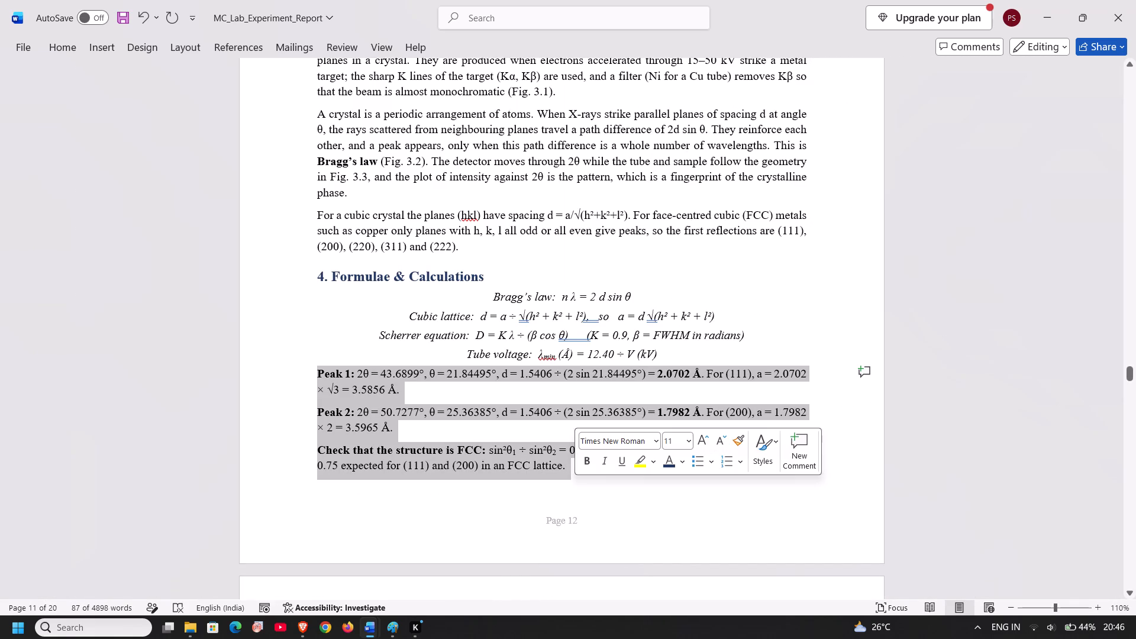
key("BackSpace")
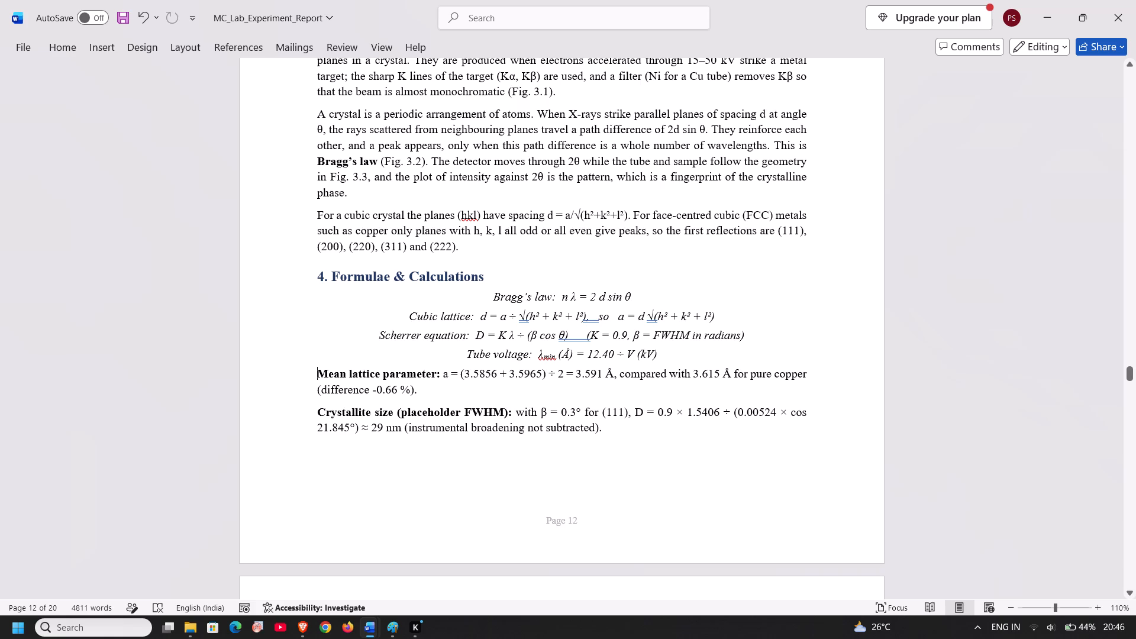
left_click_drag(308, 371, 634, 433)
key("BackSpace")
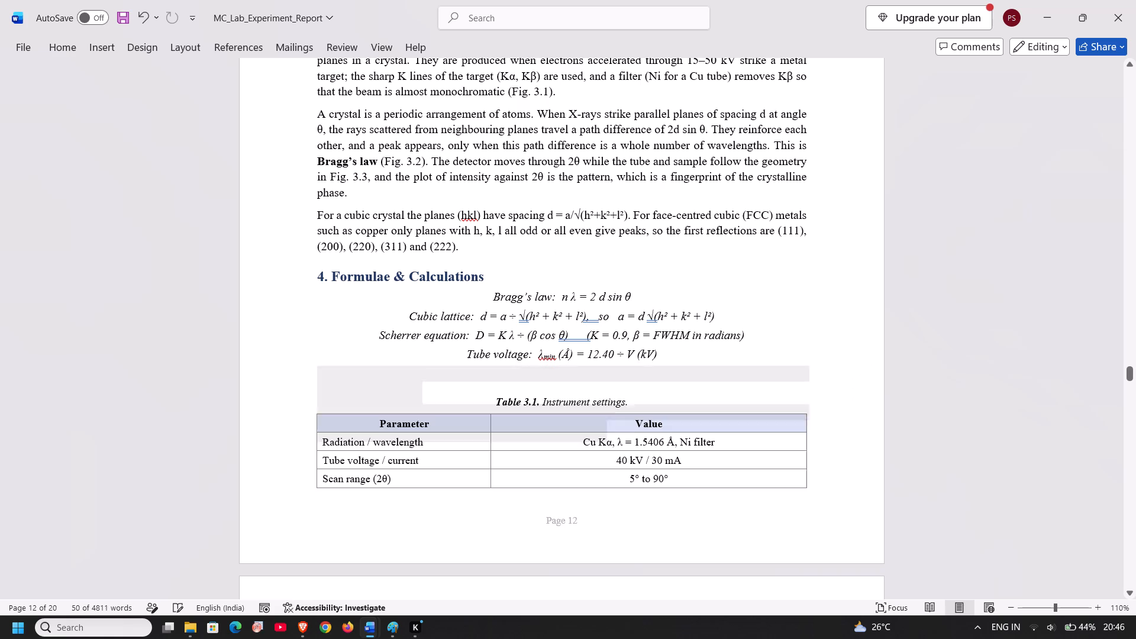
Insert four empty lines after the "Tube voltage" formula to push the "5. Observation Table" heading and Table 3.1 onto page 13.
scroll(566, 399, "down", 2)
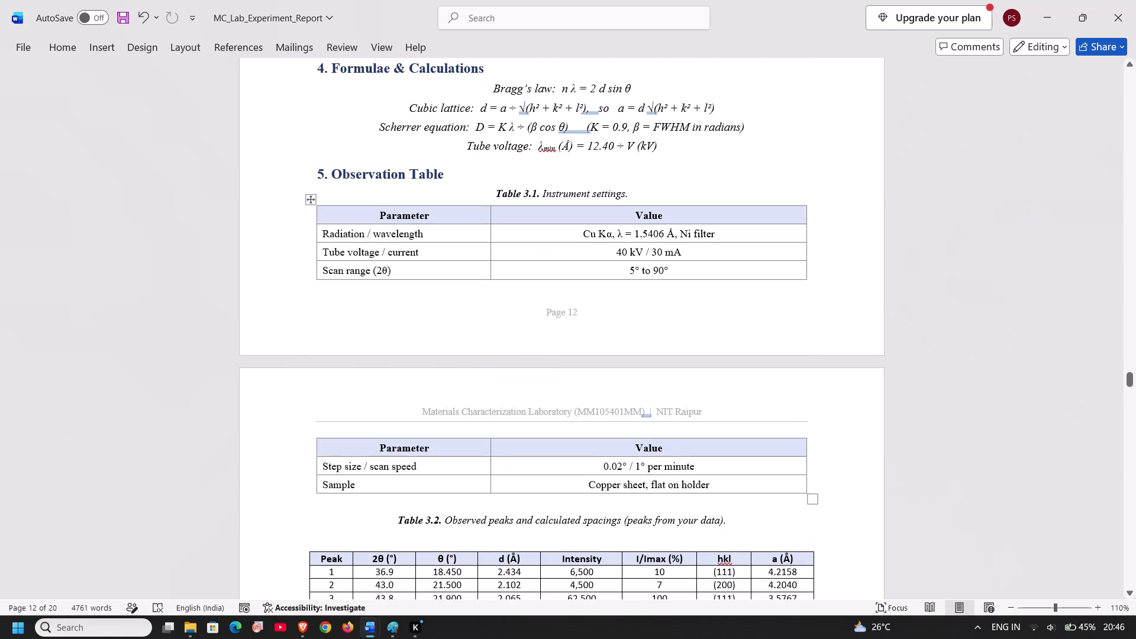
left_click(705, 144)
key("Return")
key("Return")
key("Return")
key("Return")
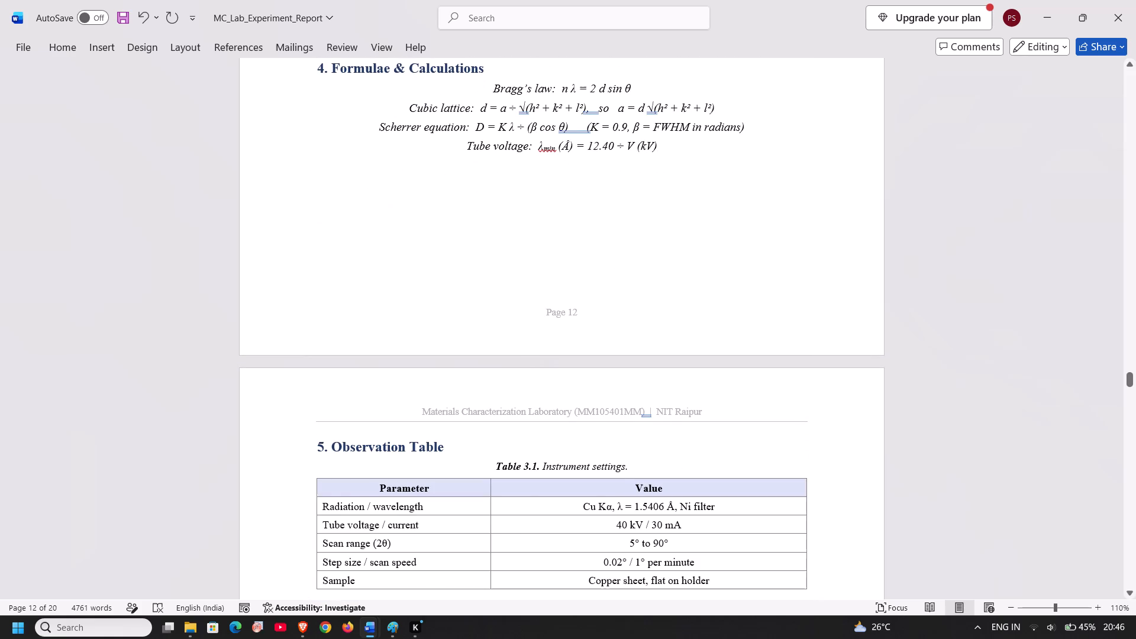
Shorten Experiment 3's heading "1. Experiment No. & Aim" to "1. Aim".
scroll(710, 143, "up", 7)
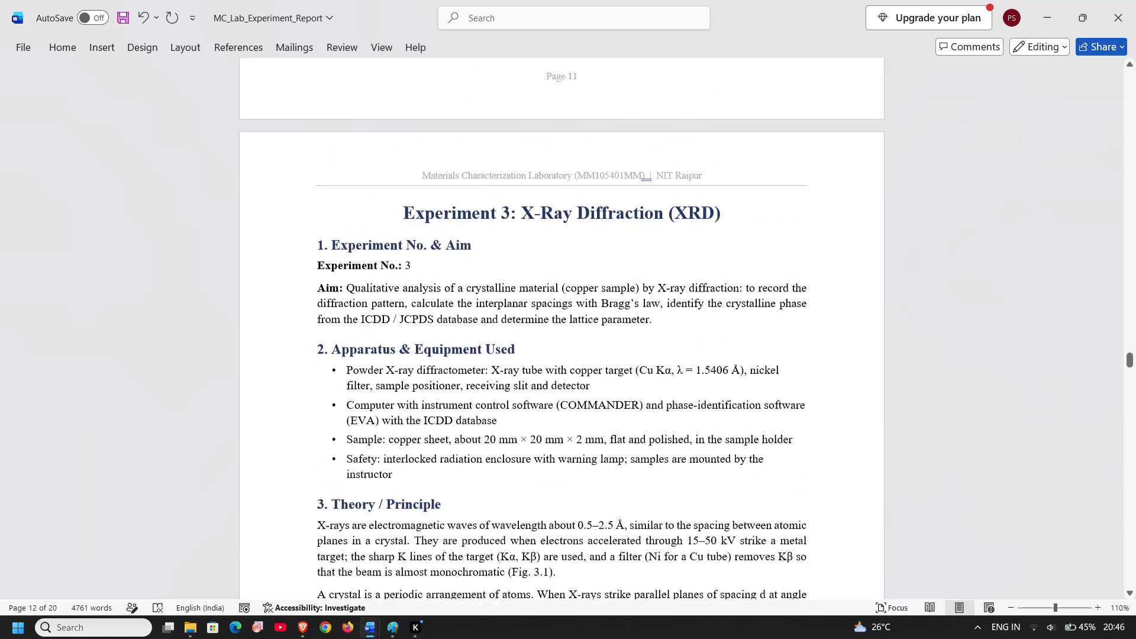
scroll(710, 143, "up", 1)
scroll(710, 143, "down", 1)
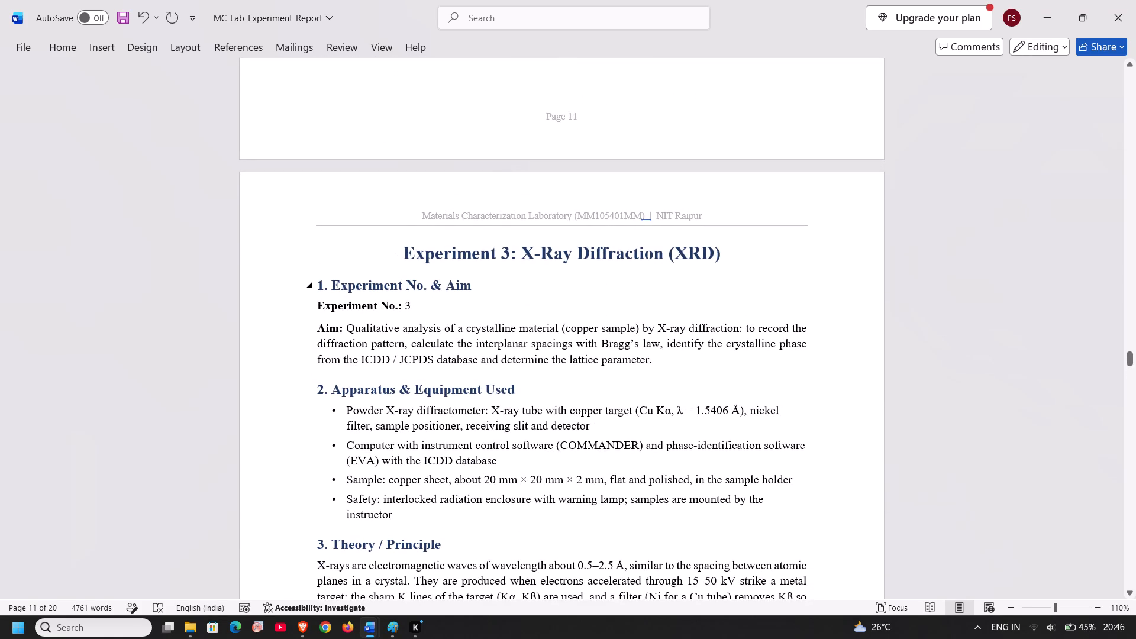
left_click(443, 287)
key("BackSpace")
key("BackSpace")
key("BackSpace")
key("BackSpace")
key("BackSpace")
key("BackSpace")
key("BackSpace")
key("BackSpace")
key("BackSpace")
key("BackSpace")
key("BackSpace")
key("BackSpace")
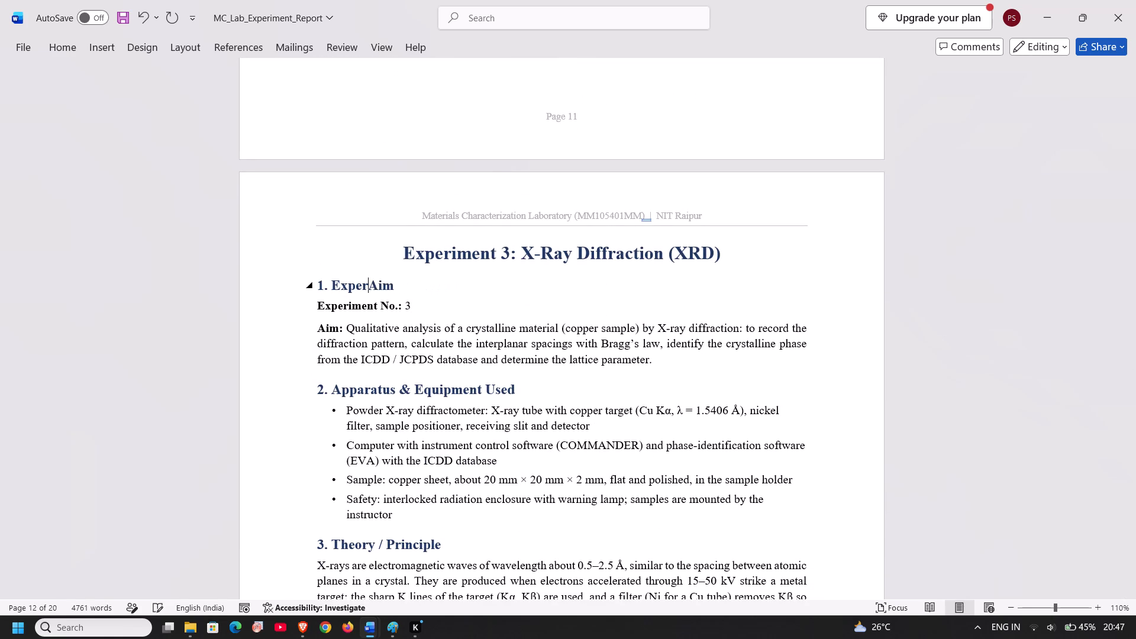
key("BackSpace")
key("BackSpace")
key("BackSpace")
key("BackSpace")
key("BackSpace")
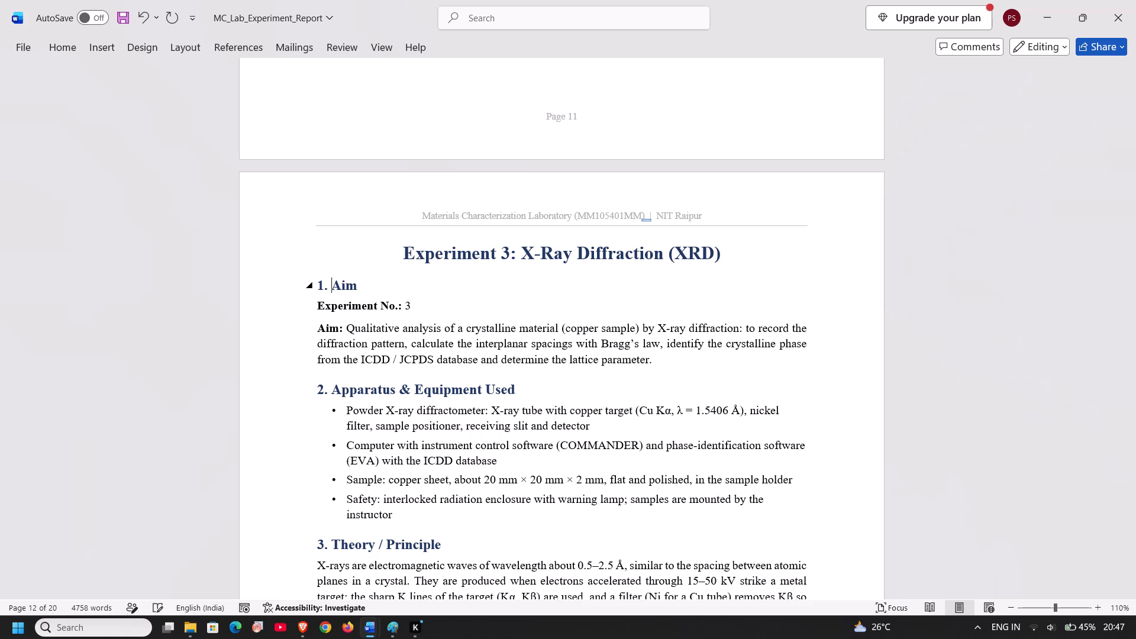
Delete the "Experiment No.: 3" line under Experiment 3's "1. Aim" heading, leaving no empty line.
left_click(422, 300)
key("BackSpace")
key("BackSpace")
key("BackSpace")
key("BackSpace")
key("BackSpace")
key("BackSpace")
key("BackSpace")
key("BackSpace")
key("BackSpace")
key("BackSpace")
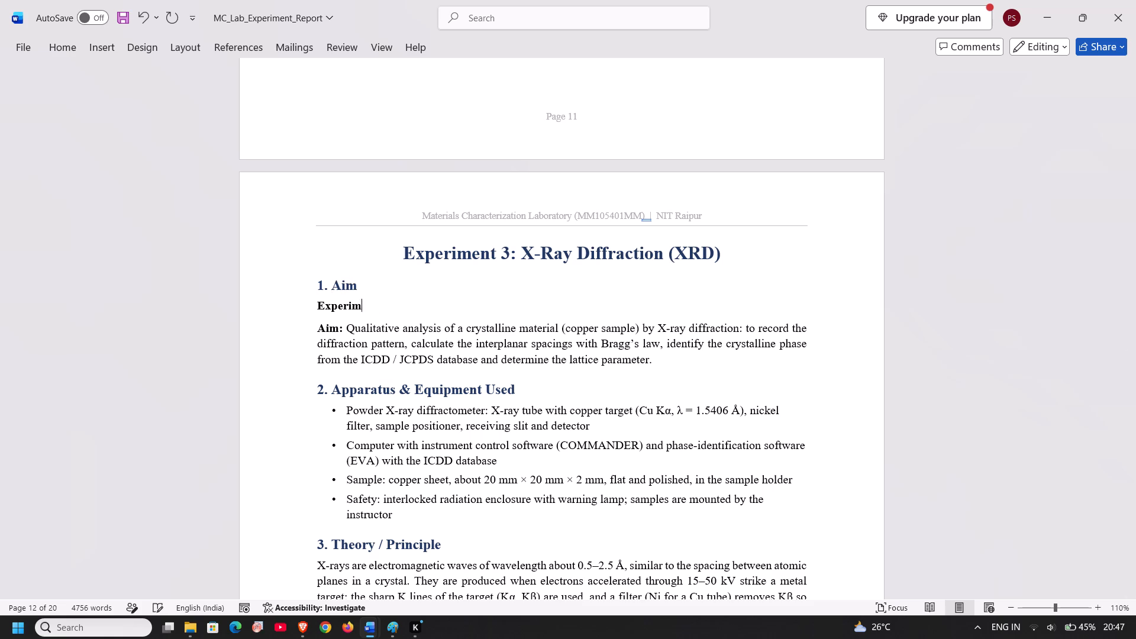
key("BackSpace")
key("BackSpace")
key("BackSpace")
key("BackSpace")
key("BackSpace")
key("BackSpace")
key("BackSpace")
key("BackSpace")
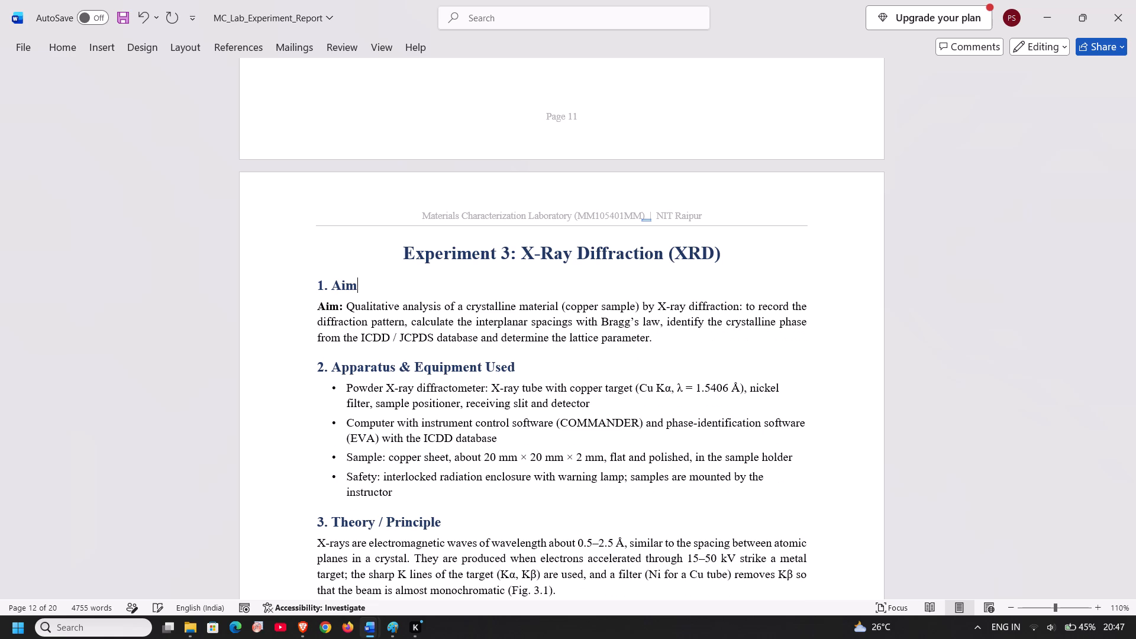
Insert an empty line above Experiment 3's "7. Result & Discussion" heading to push it onto page 15.
scroll(427, 292, "down", 14)
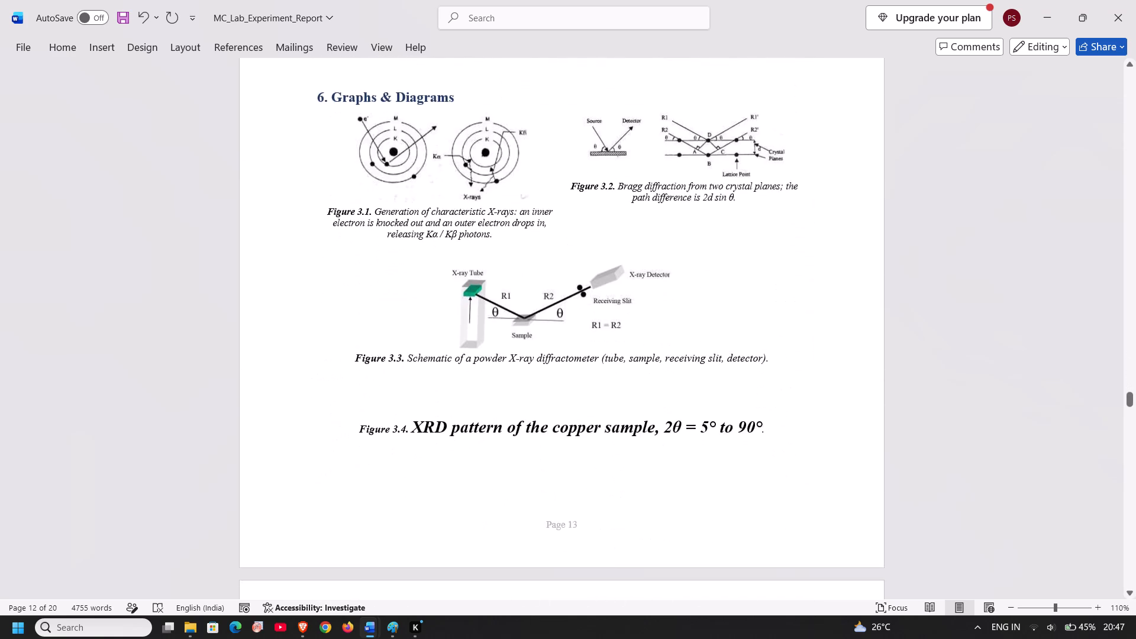
scroll(432, 286, "down", 12)
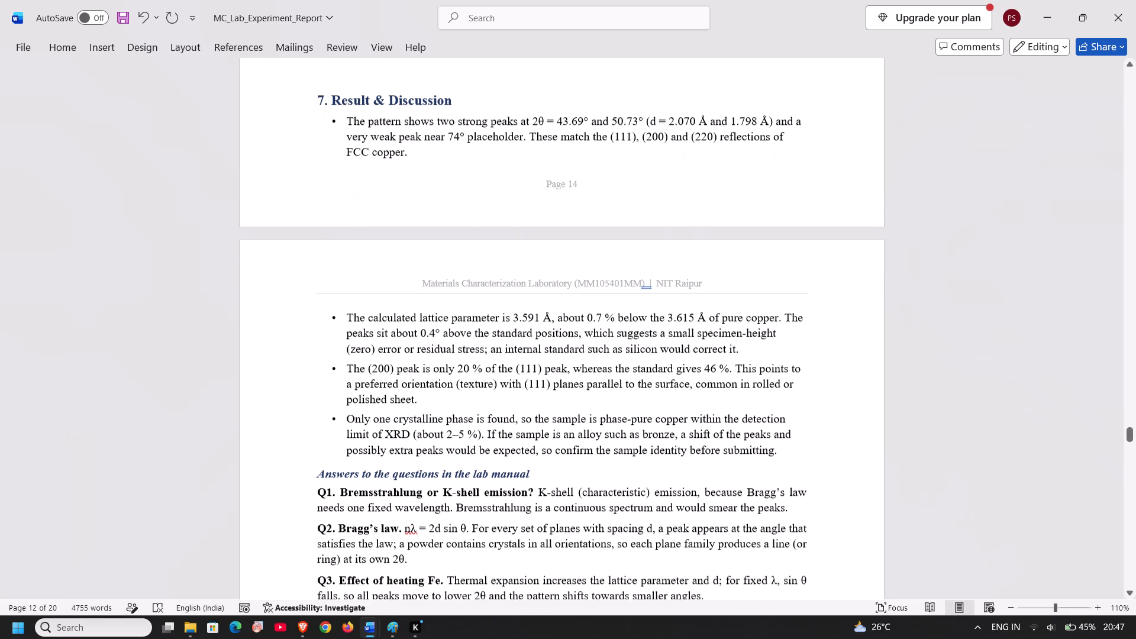
scroll(434, 288, "down", 1)
scroll(434, 288, "up", 2)
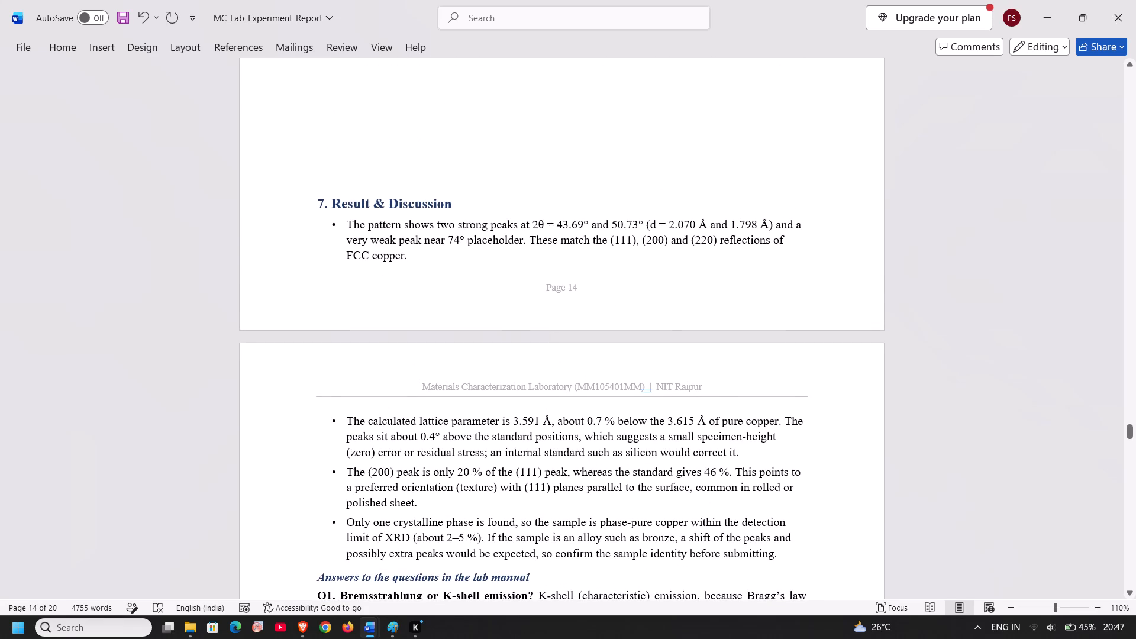
left_click(486, 147)
key("Return")
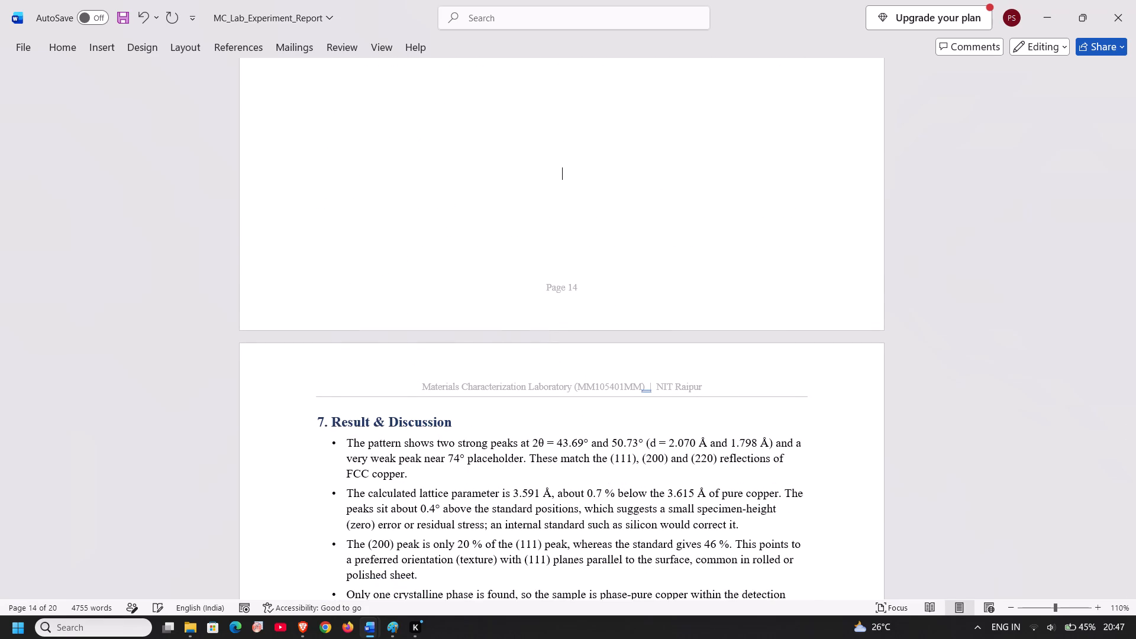
Shorten Experiment 4's heading "1. Experiment No. & Aim" to "1. Aim".
scroll(521, 125, "down", 5)
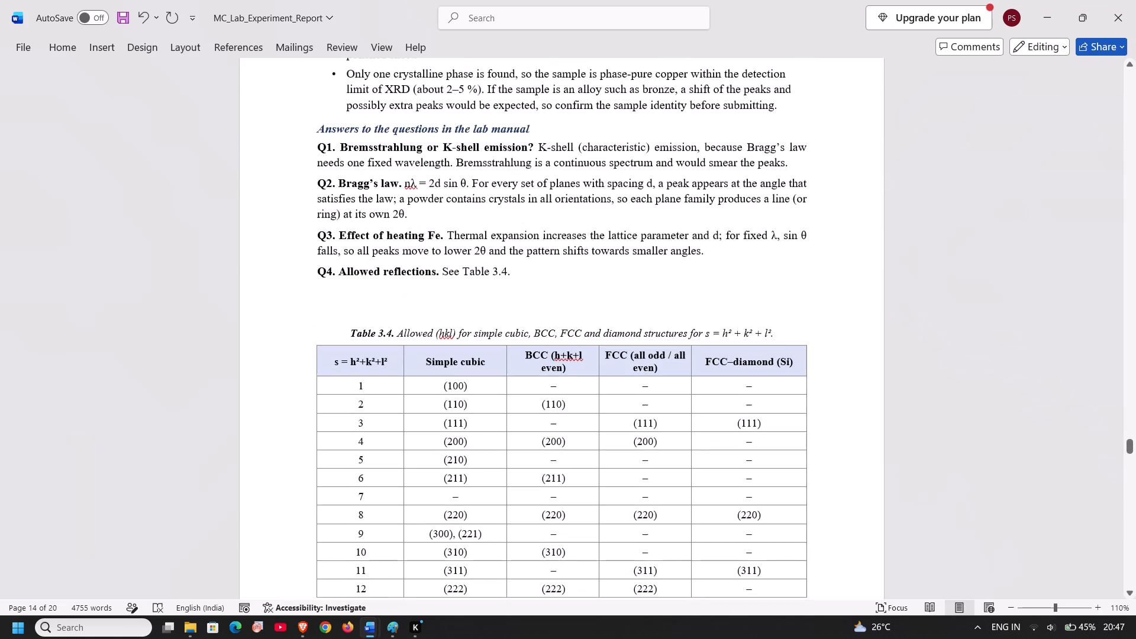
scroll(502, 174, "down", 2)
scroll(502, 174, "up", 1)
scroll(502, 174, "down", 5)
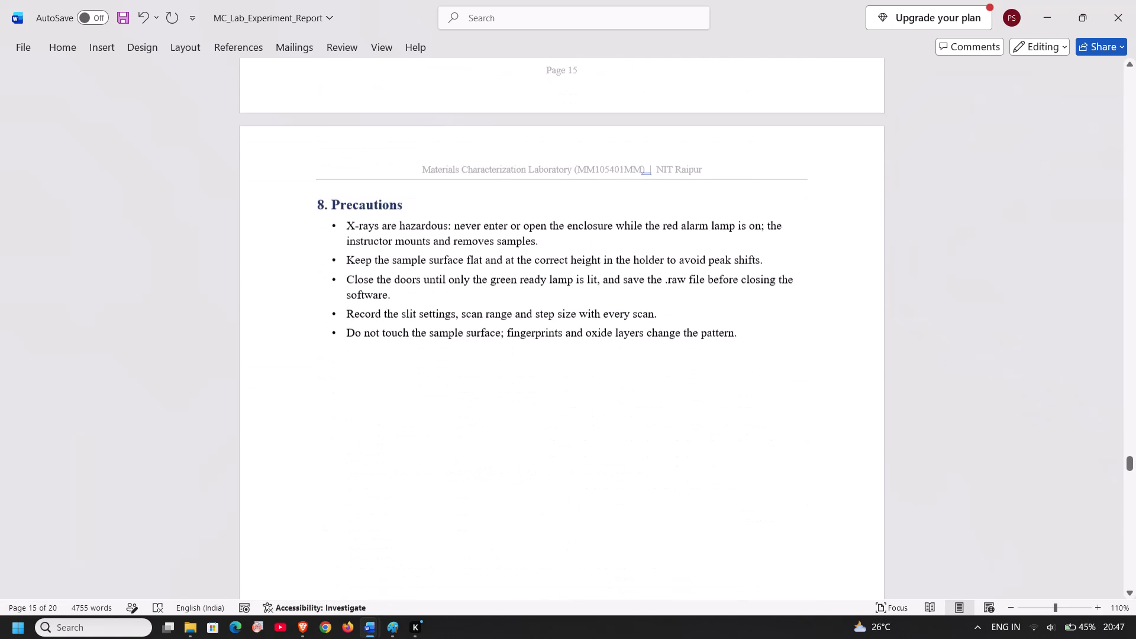
scroll(502, 174, "down", 10)
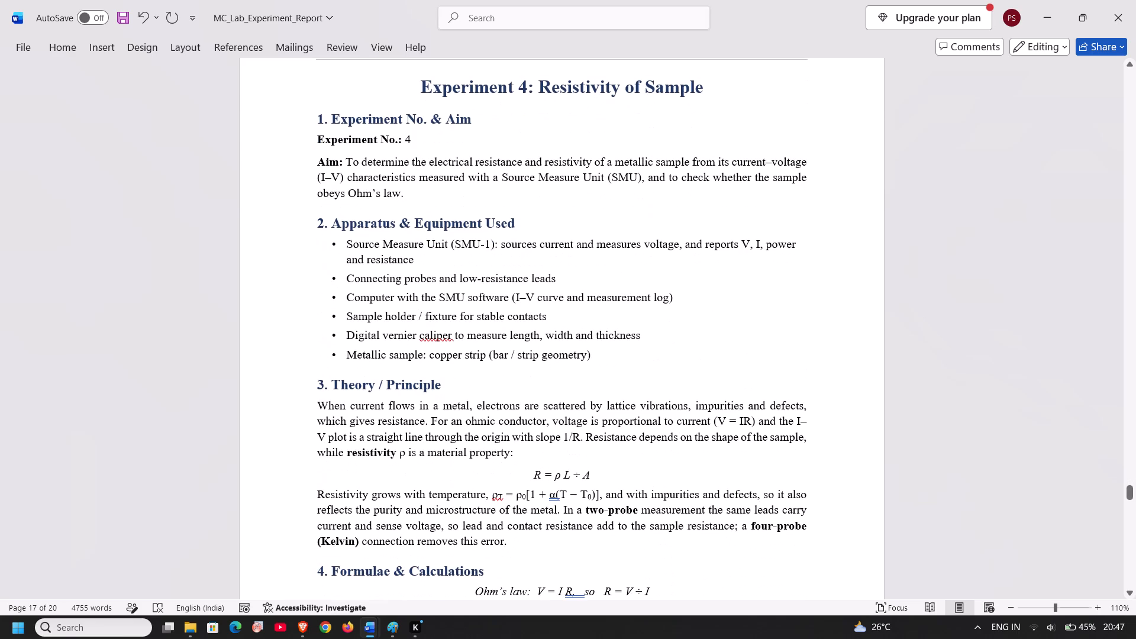
left_click(450, 118)
key("BackSpace")
key("BackSpace")
key("BackSpace")
key("BackSpace")
key("BackSpace")
key("BackSpace")
key("BackSpace")
key("BackSpace")
key("BackSpace")
key("BackSpace")
key("BackSpace")
key("BackSpace")
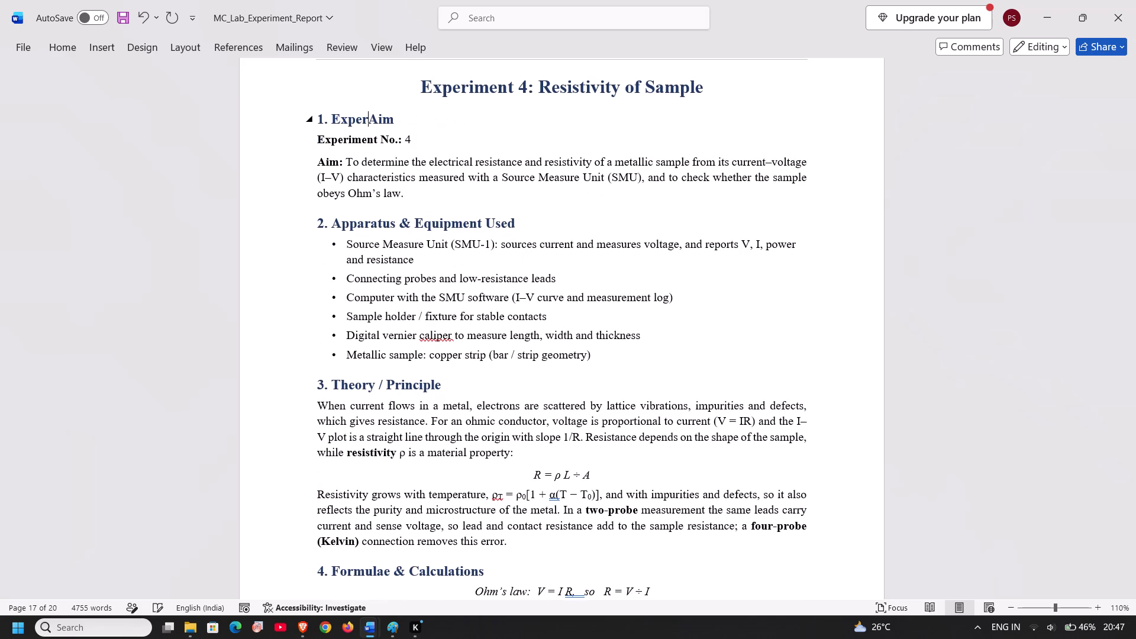
key("BackSpace")
key("BackSpace")
key("BackSpace")
key("BackSpace")
key("BackSpace")
Delete the "Experiment No.: 4" line under Experiment 4's "1. Aim" heading.
left_click_drag(417, 141, 336, 143)
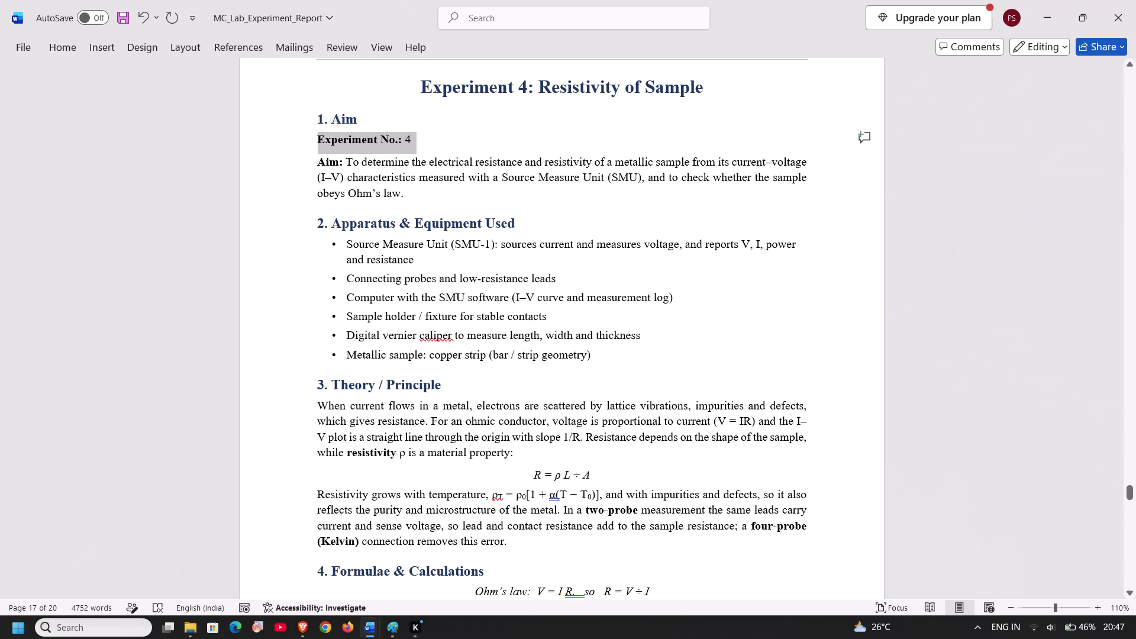
left_click_drag(336, 143, 321, 142)
key("BackSpace")
Insert an empty line after the "Heating check" paragraph to push Experiment 4's "5. Observation Table" heading and Table 4.1 onto page 18.
scroll(455, 162, "down", 1)
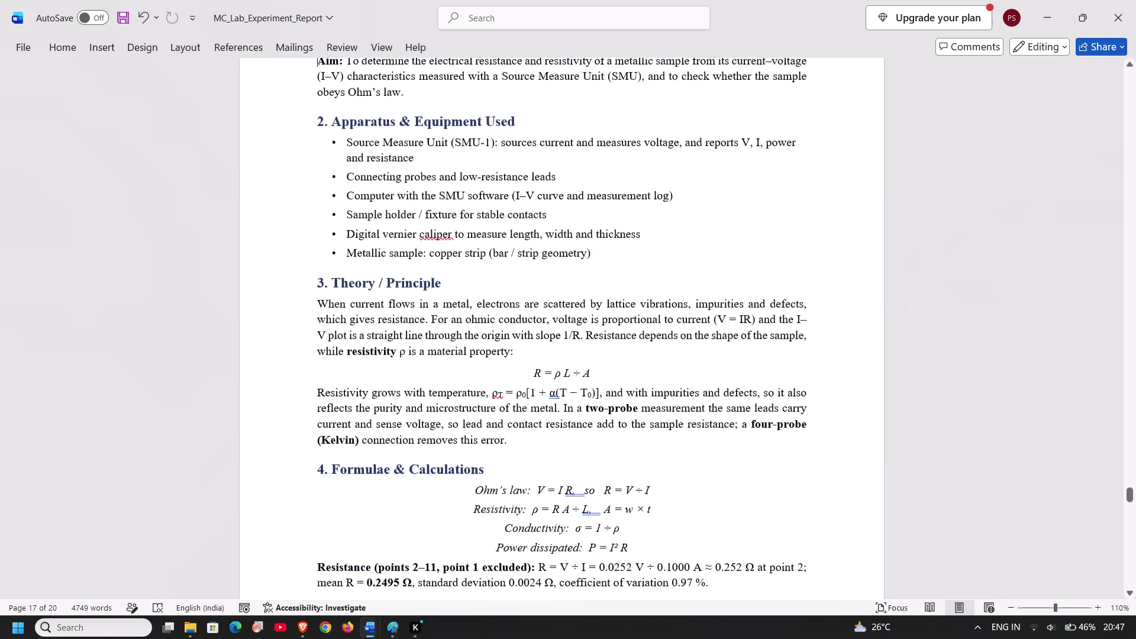
scroll(455, 162, "down", 4)
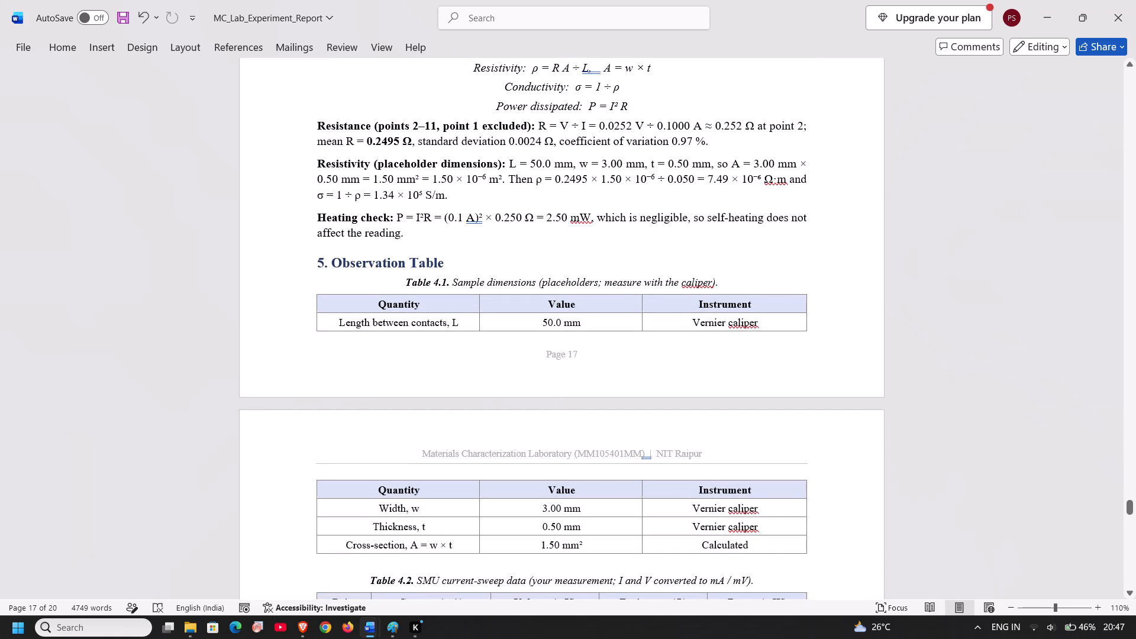
left_click(486, 266)
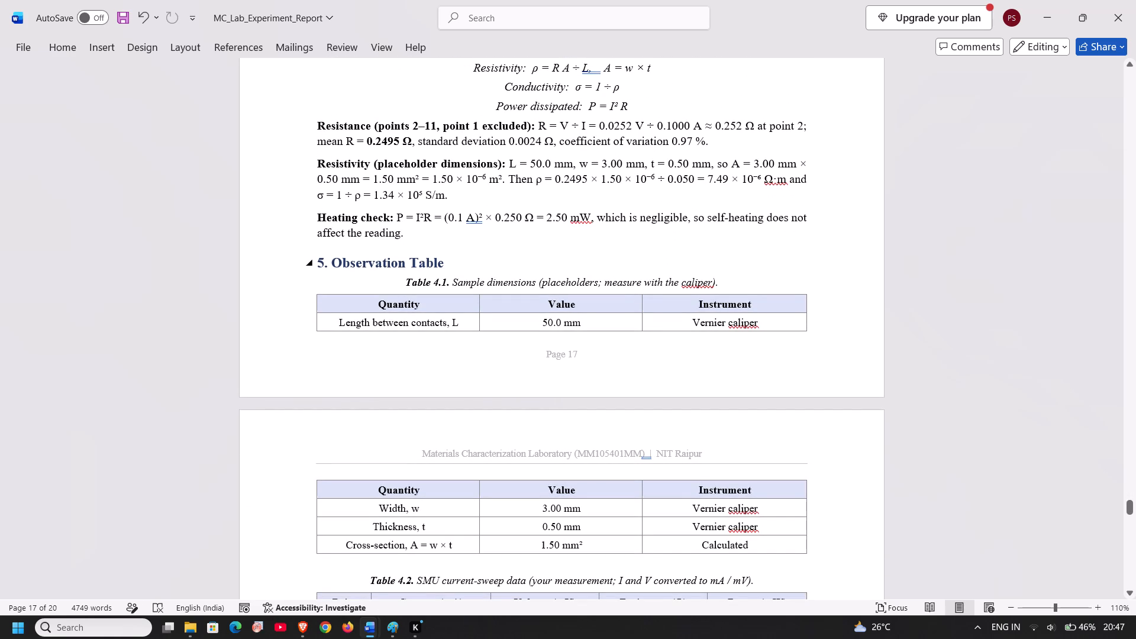
left_click(450, 244)
key("Return")
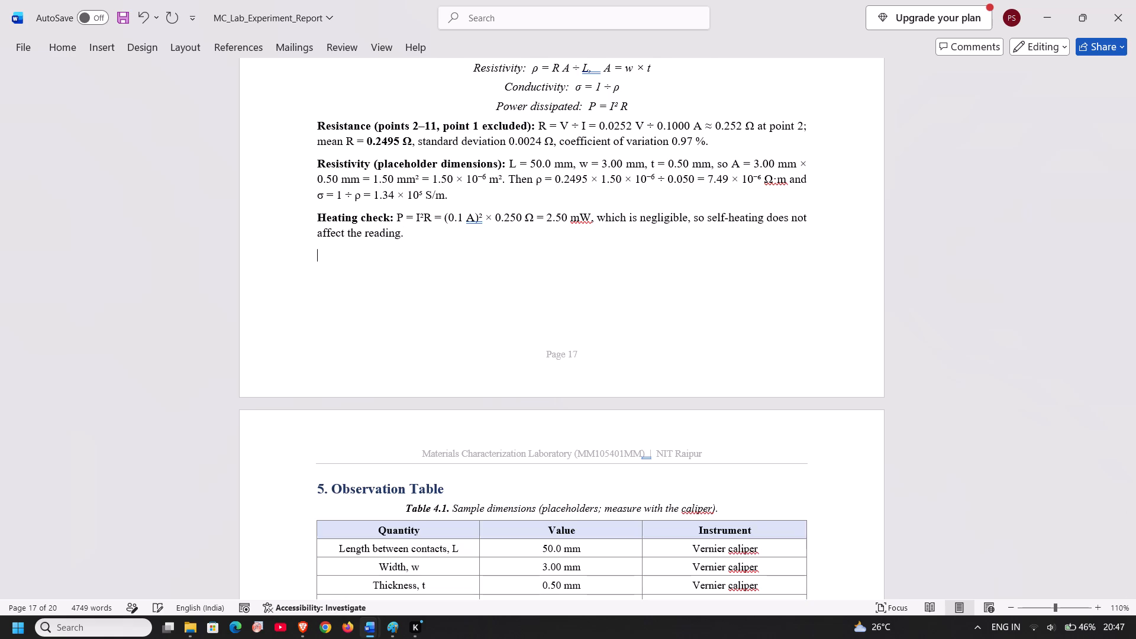
Insert an empty line between Table 4.1 and the Table 4.2 caption.
scroll(528, 259, "down", 1)
scroll(529, 257, "up", 4)
scroll(532, 254, "down", 6)
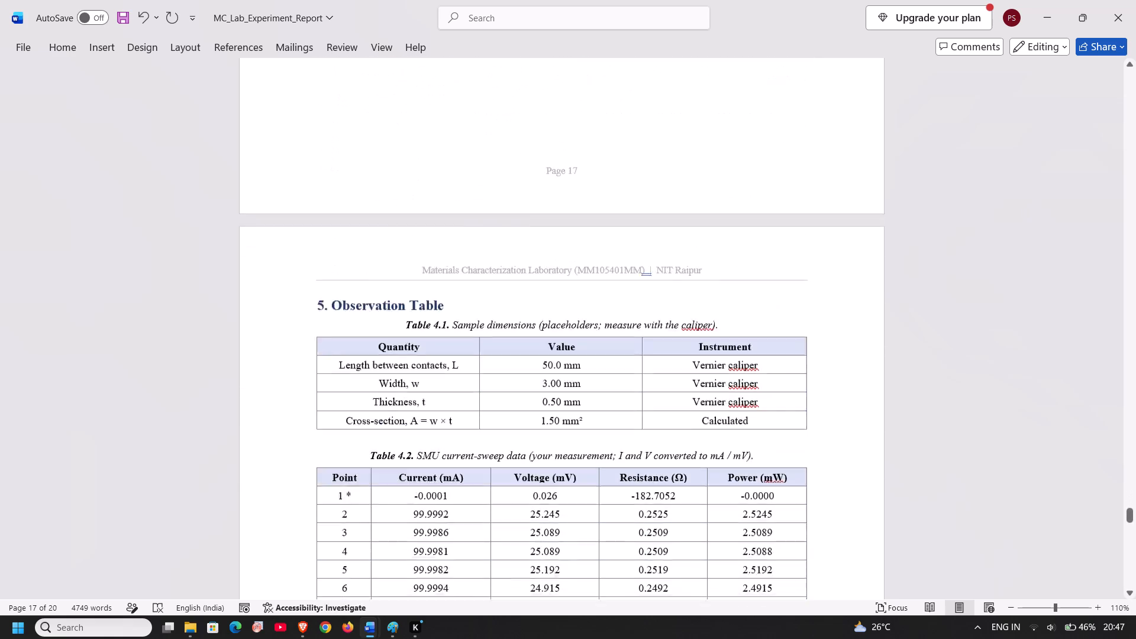
scroll(531, 263, "down", 1)
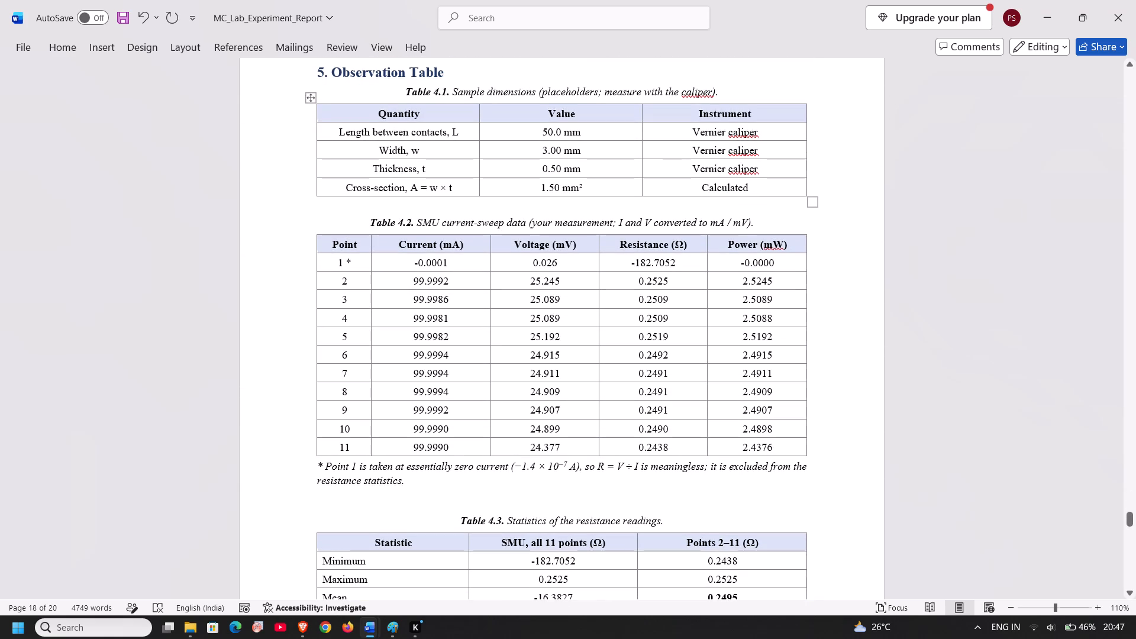
left_click(825, 211)
key("Return")
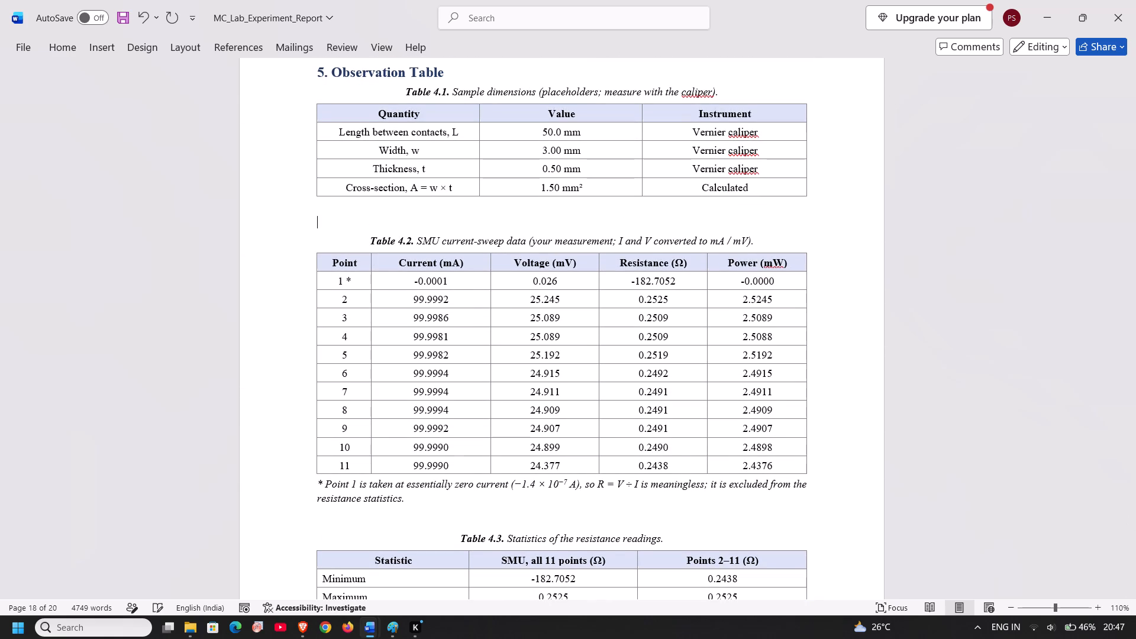
Insert an empty line between the "Point 1" footnote under Table 4.2 and the Table 4.3 caption.
scroll(798, 135, "down", 2)
left_click(789, 292)
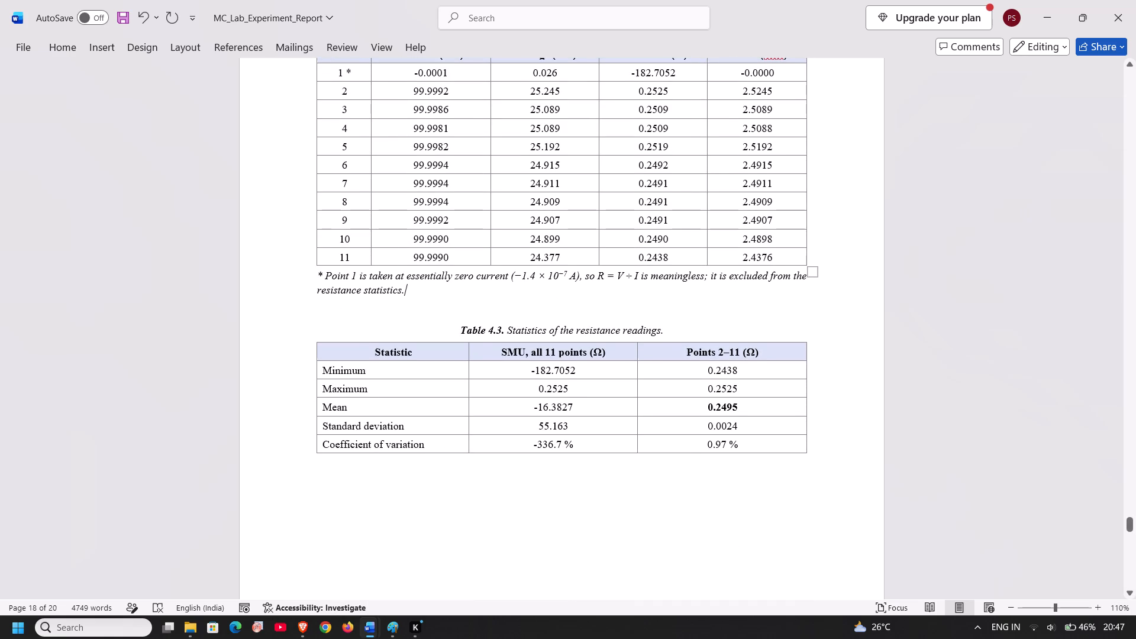
key("Return")
scroll(805, 285, "down", 5)
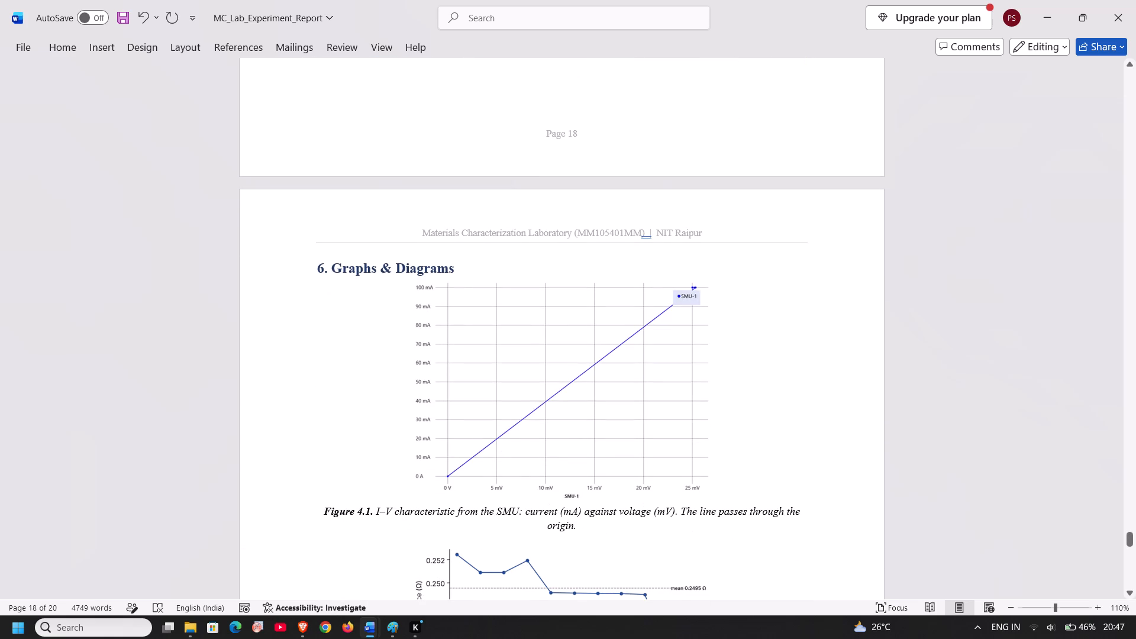
Insert empty lines after the Figure 4.2 caption to push Experiment 4's "7. Result & Discussion" section onto page 20.
scroll(529, 477, "down", 2)
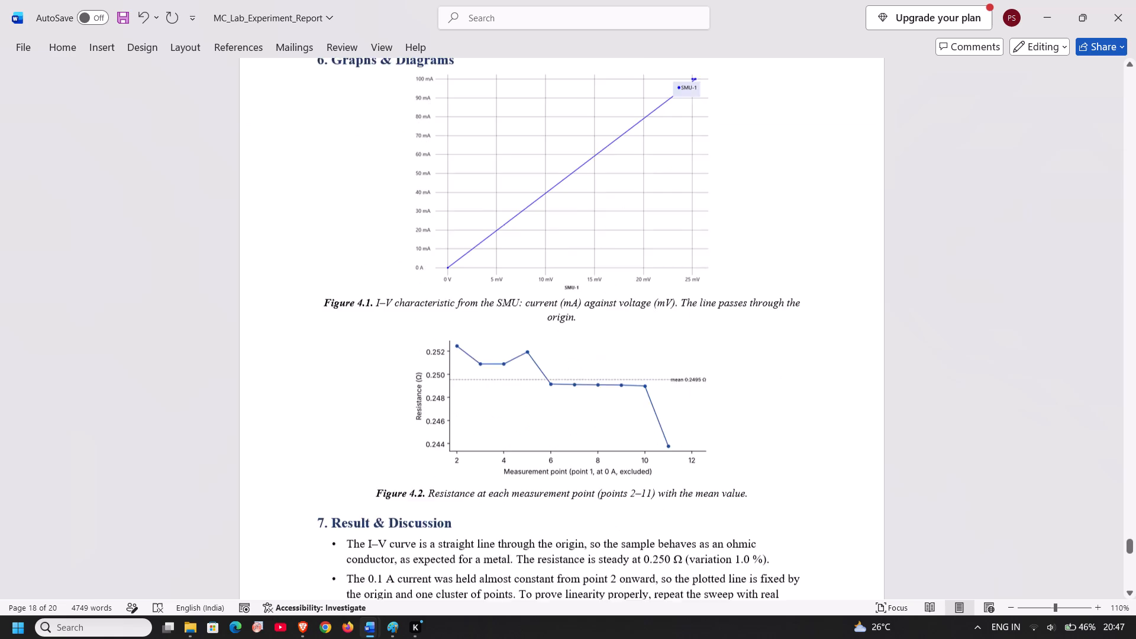
scroll(516, 474, "down", 3)
scroll(521, 352, "up", 1)
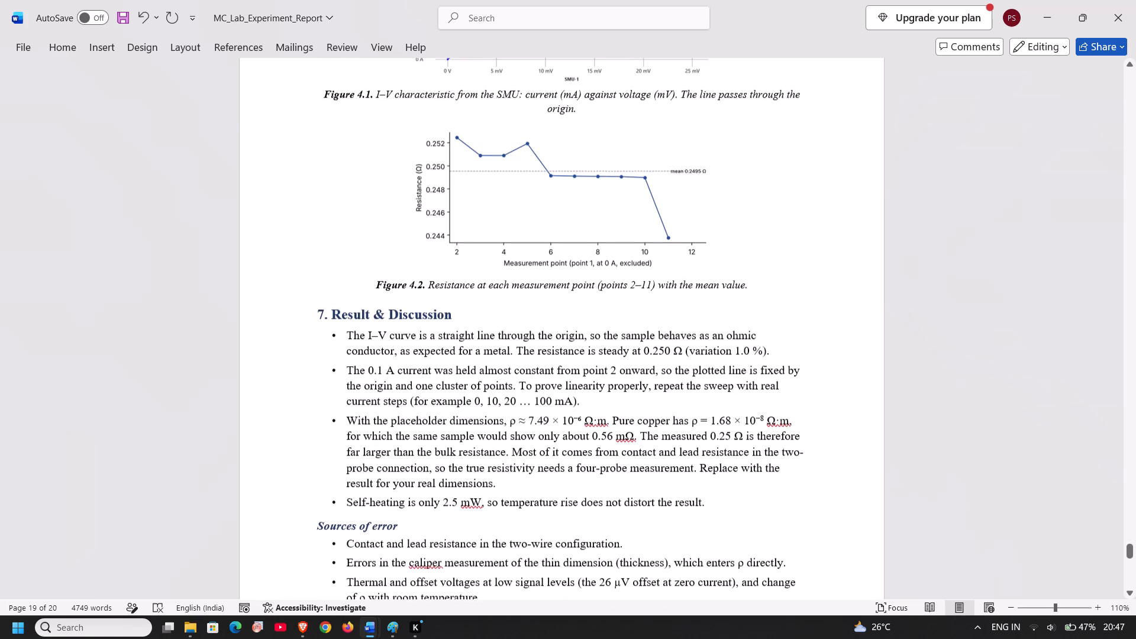
left_click_drag(1135, 476, 1135, 638)
scroll(971, 638, "down", 3)
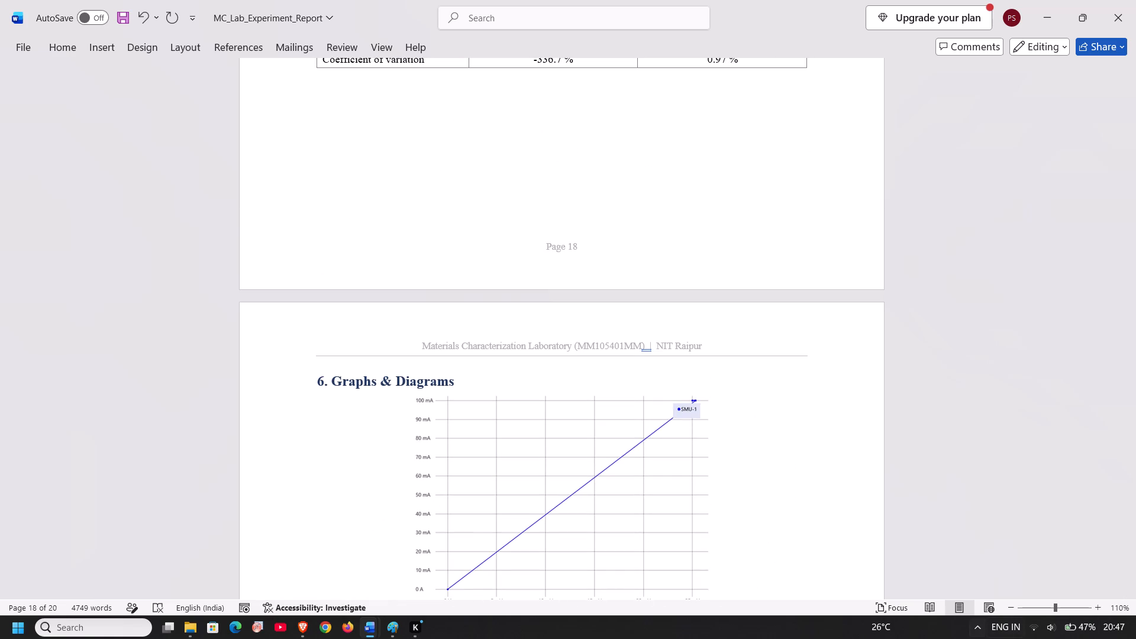
scroll(780, 348, "down", 5)
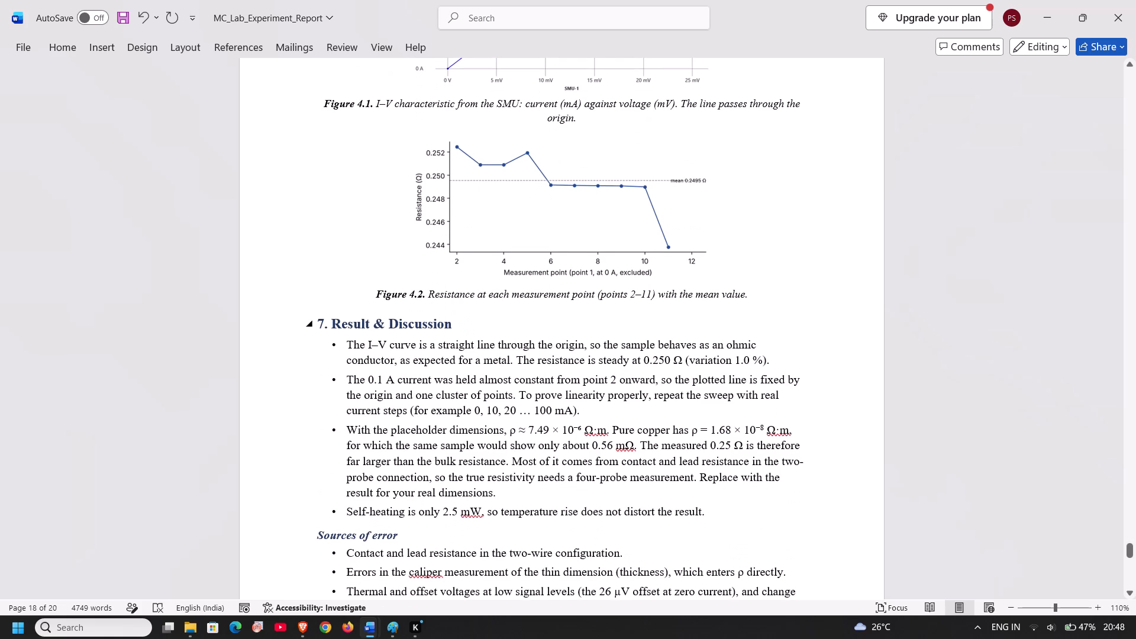
left_click(771, 300)
key("Return")
key("Return")
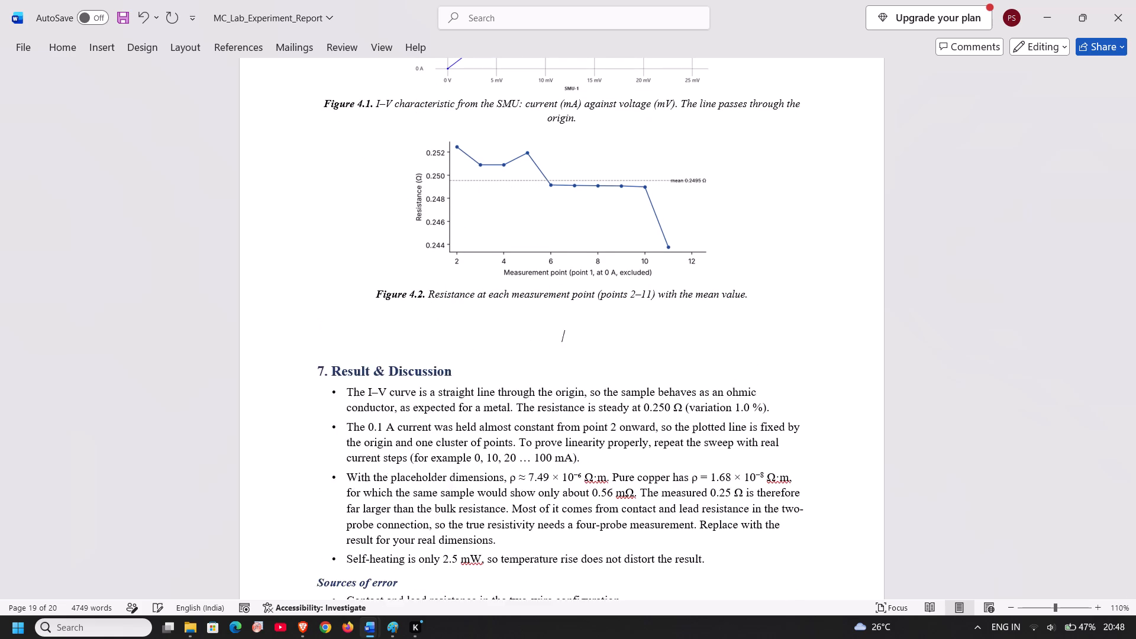
key("Return")
key("Return")
key("Return")
key("Return")
key("Return")
key("Return")
key("Return")
key("Return")
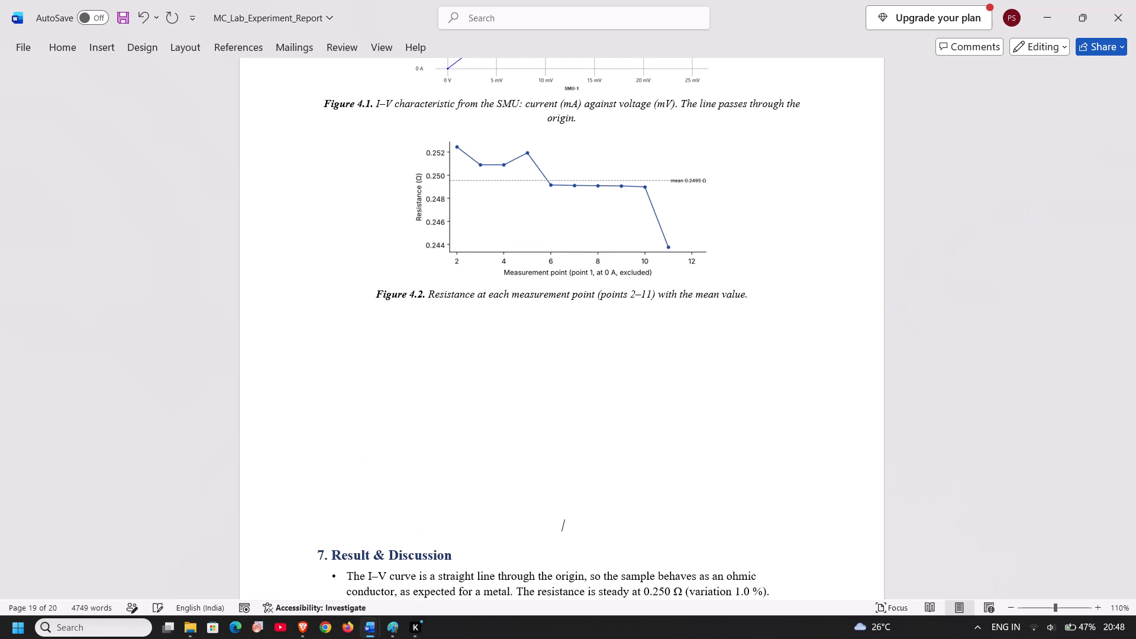
scroll(761, 279, "down", 1)
key("Return")
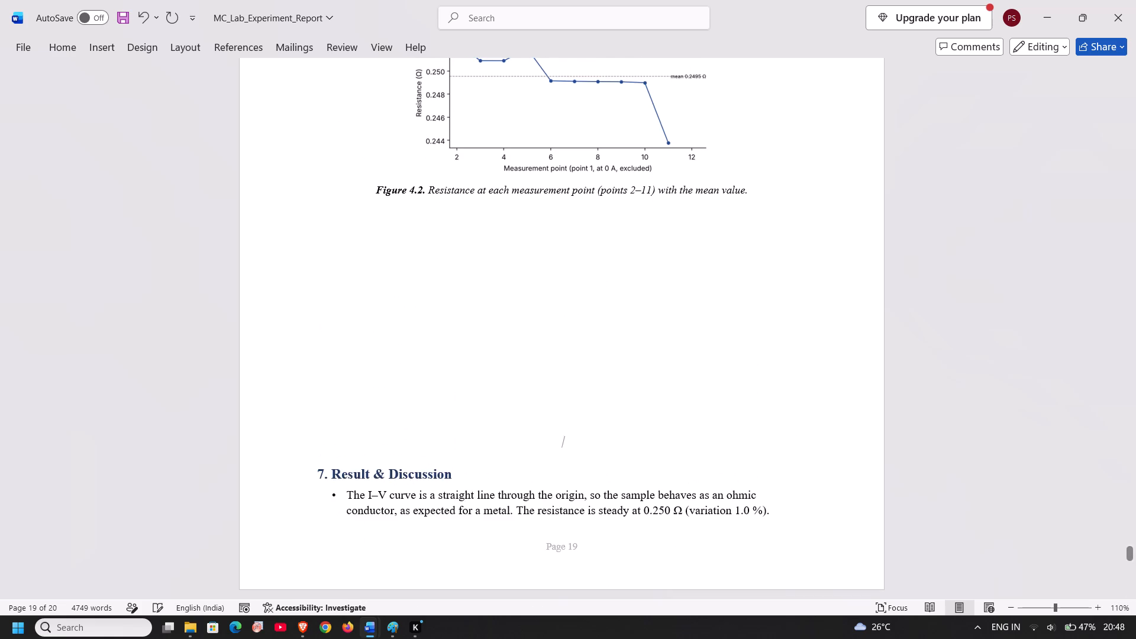
key("Return")
Insert empty lines between the "Sources of error" list and Experiment 4's "8. Precautions" heading.
scroll(411, 338, "down", 5)
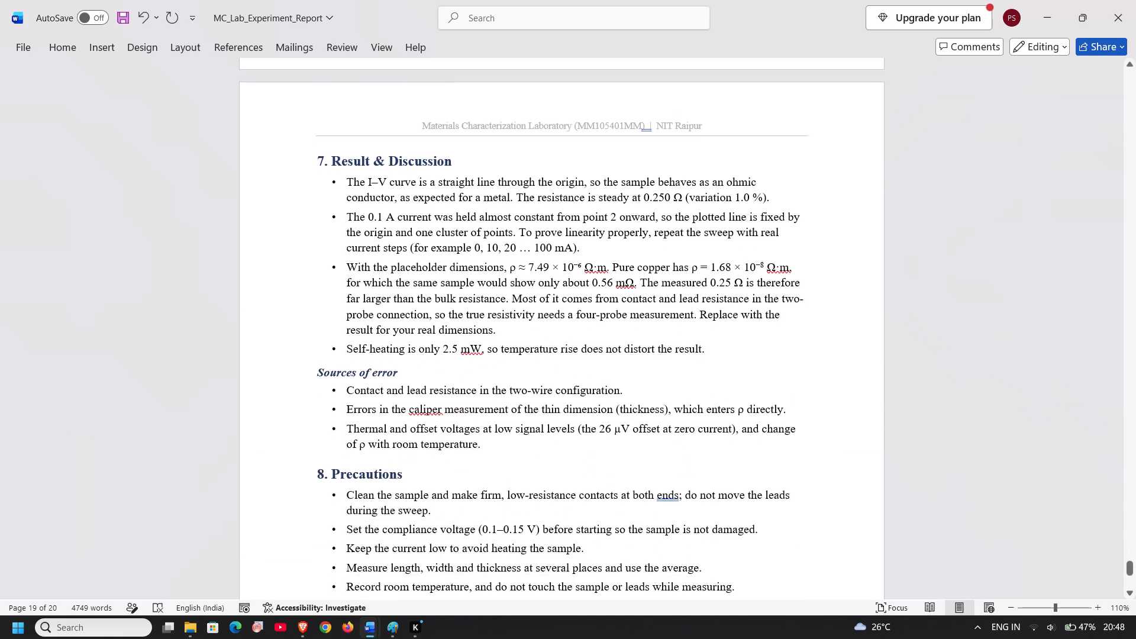
scroll(518, 314, "down", 1)
scroll(435, 370, "down", 2)
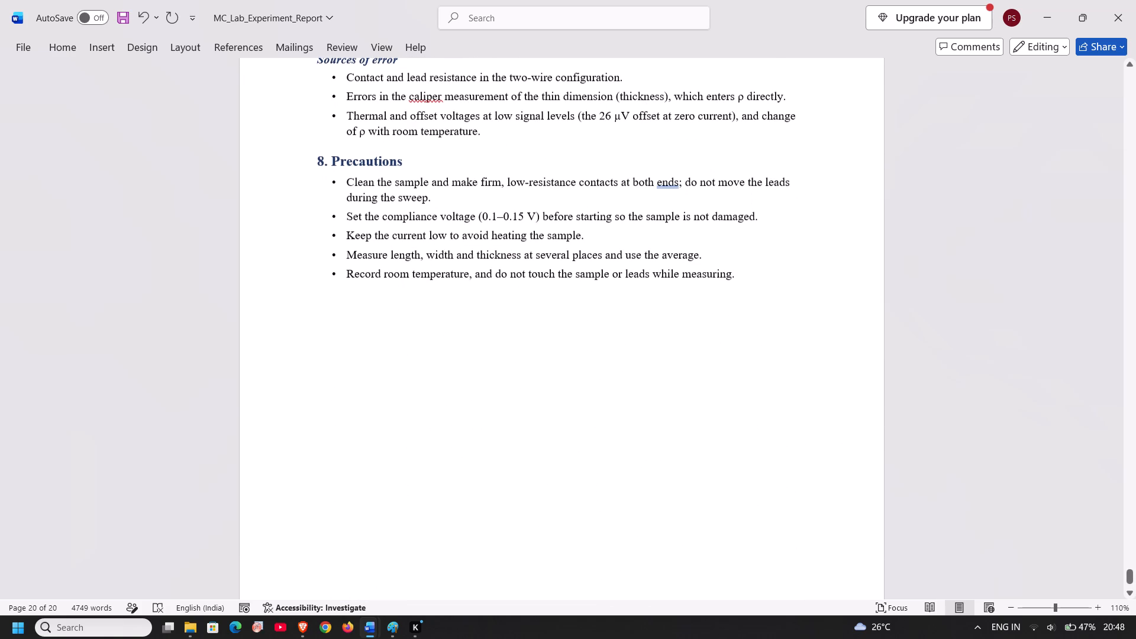
left_click(492, 125)
key("Return")
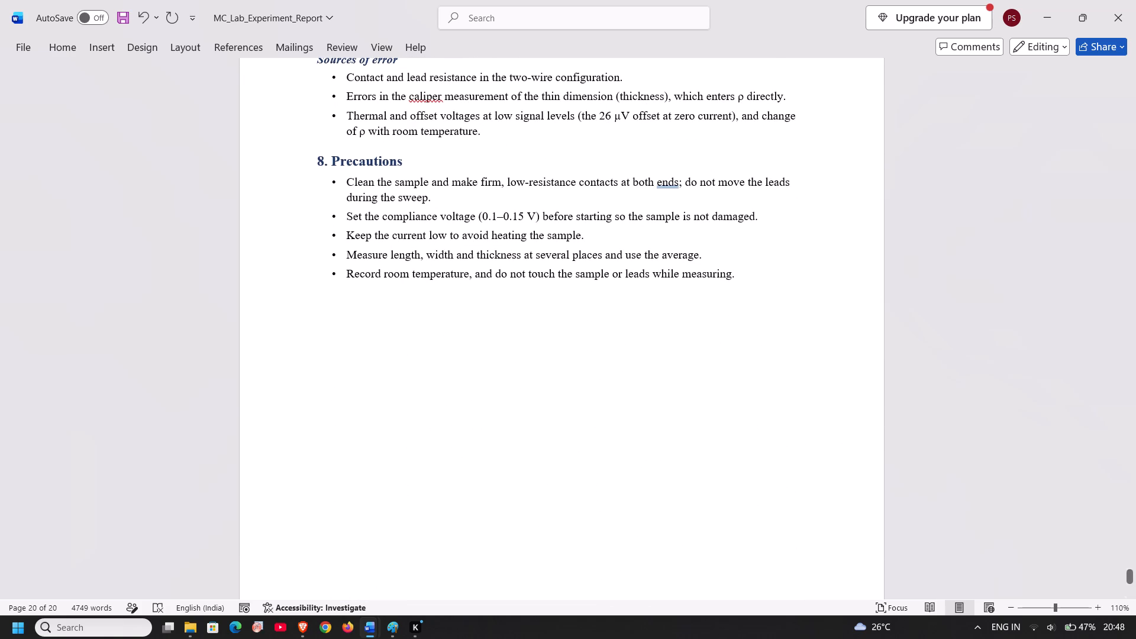
key("Return")
key("Return")
key("Return")
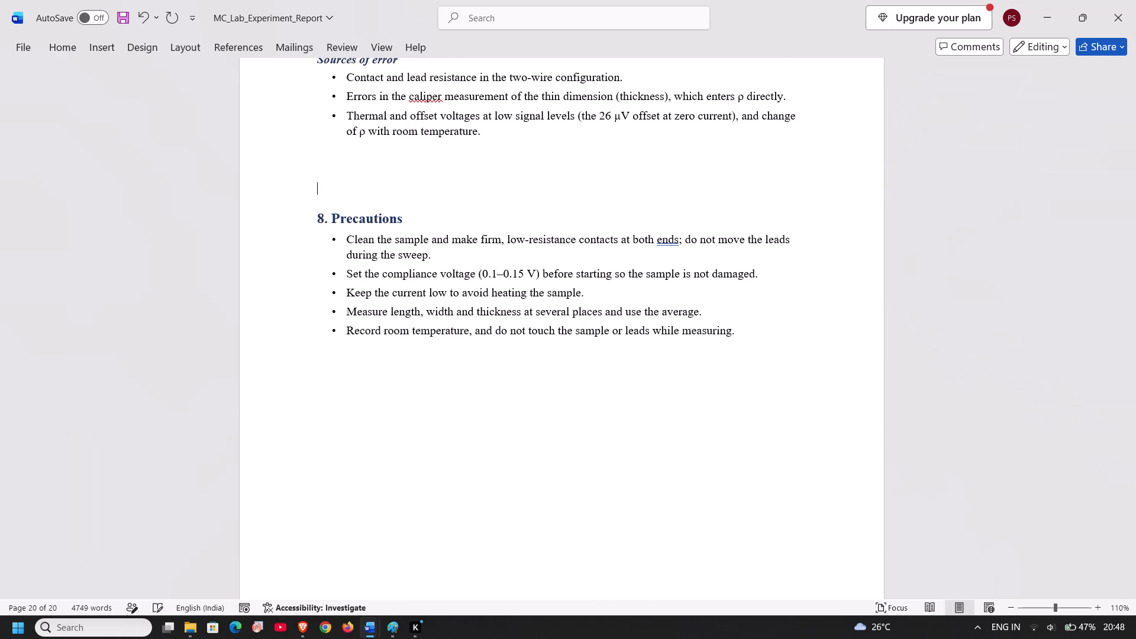
Review the page layout backwards from Experiment 4 through Experiment 3 to Experiment 2's microstructure figures on page 8.
scroll(459, 179, "up", 2)
scroll(514, 249, "up", 10)
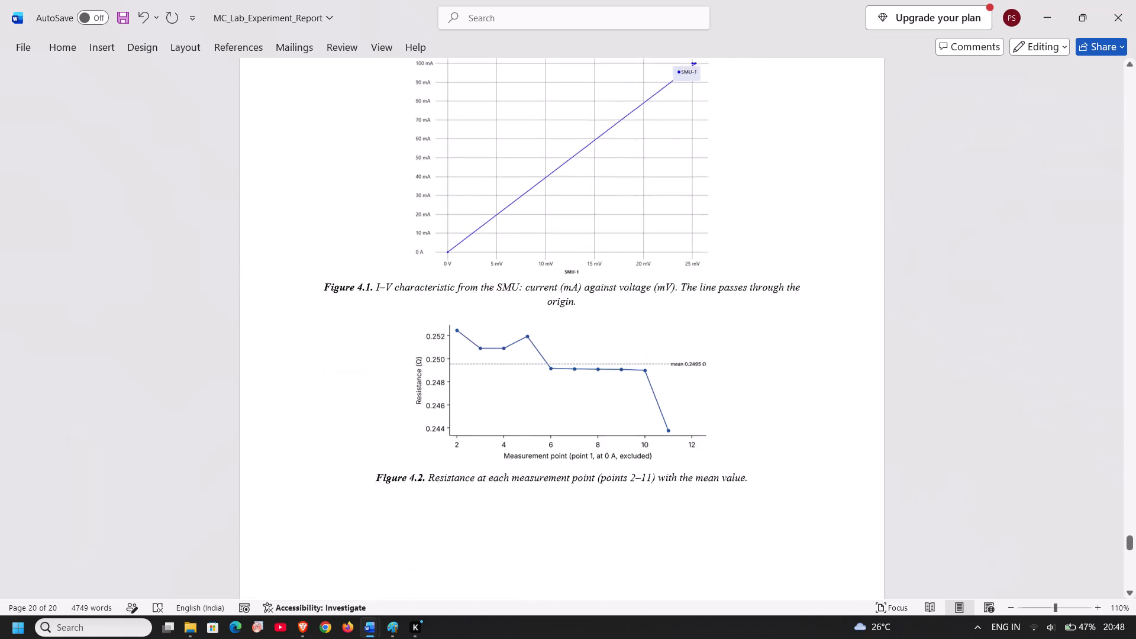
scroll(514, 248, "up", 14)
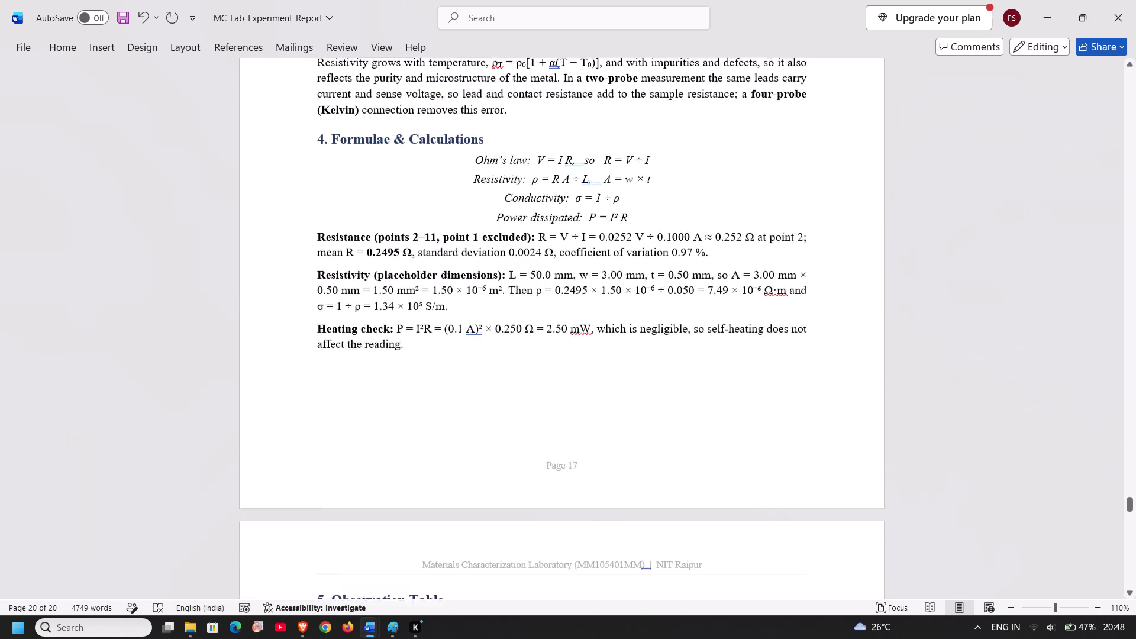
scroll(514, 248, "up", 5)
scroll(451, 267, "up", 1)
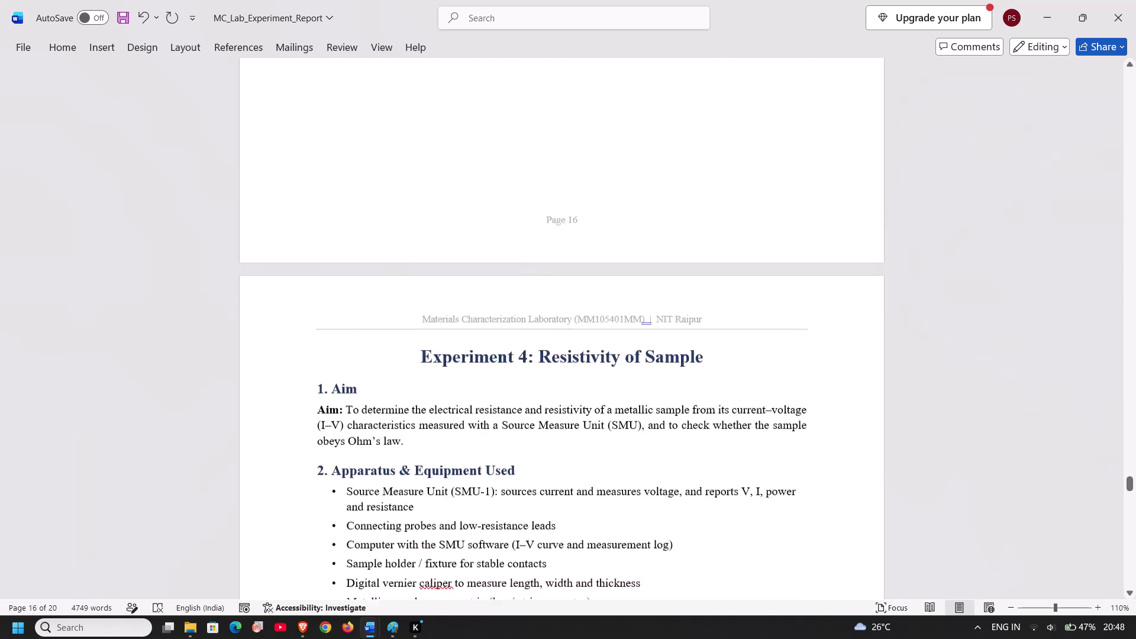
scroll(451, 267, "up", 11)
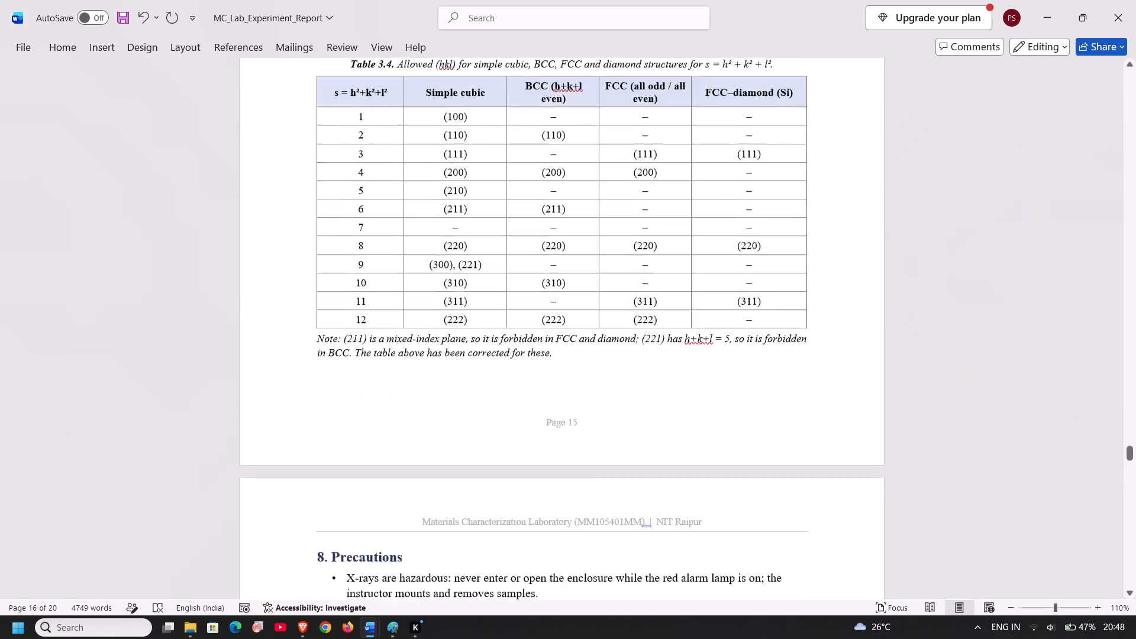
scroll(452, 267, "up", 9)
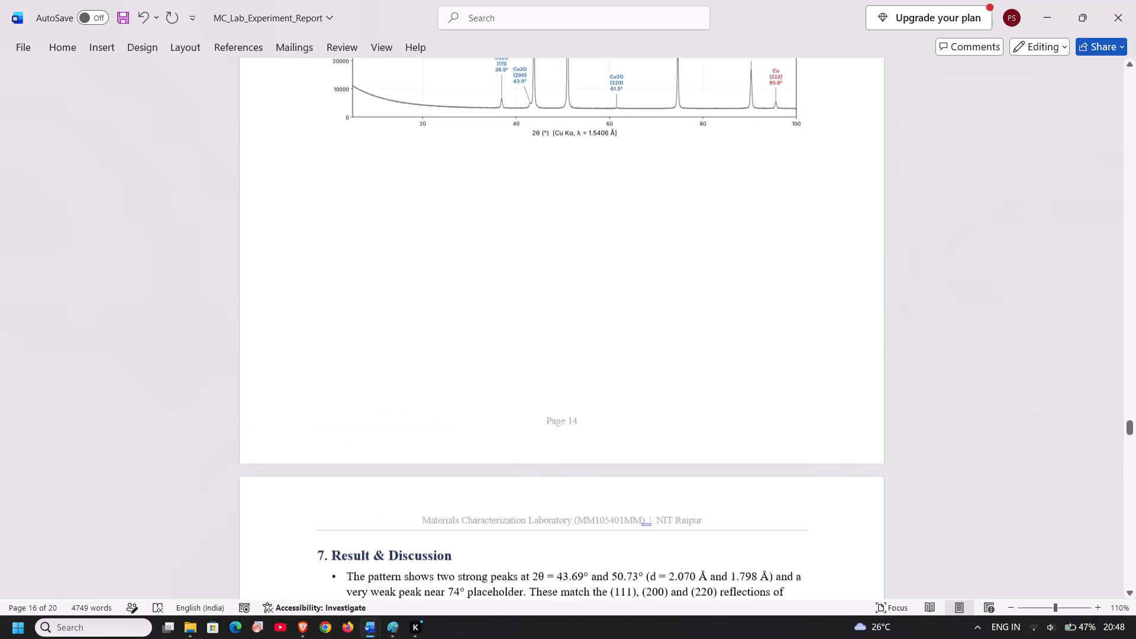
scroll(452, 267, "up", 12)
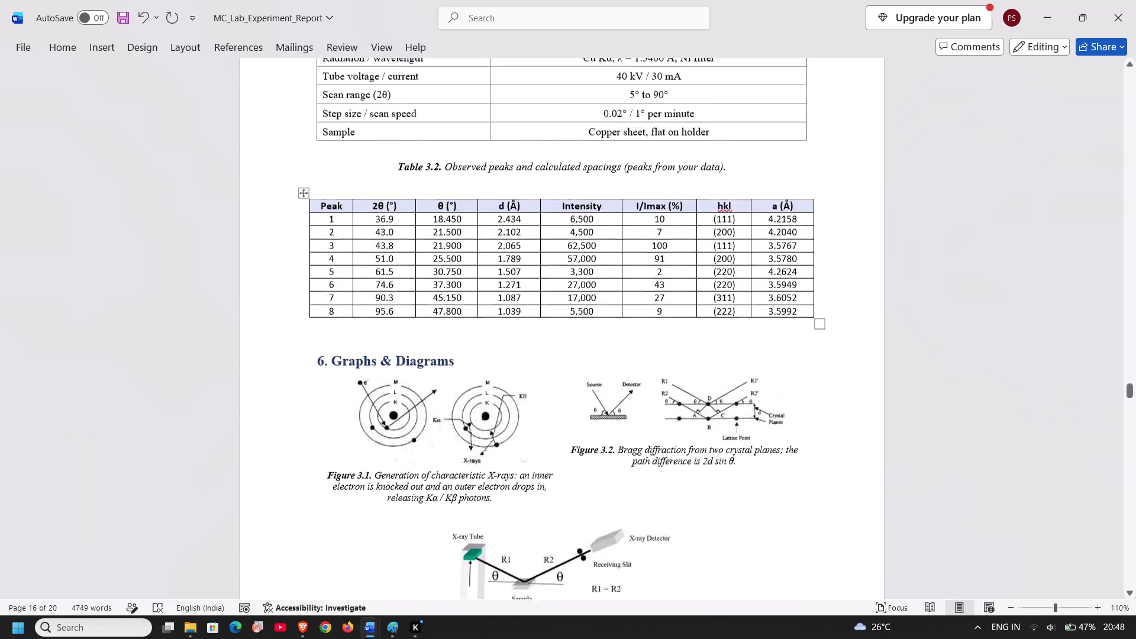
scroll(452, 267, "up", 10)
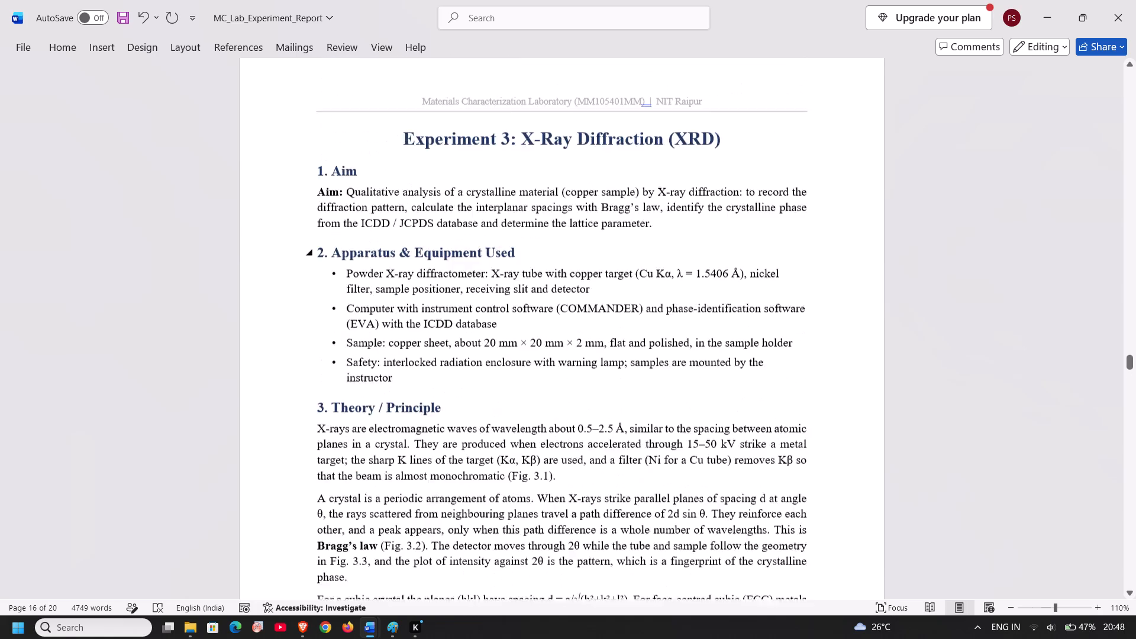
scroll(452, 267, "up", 9)
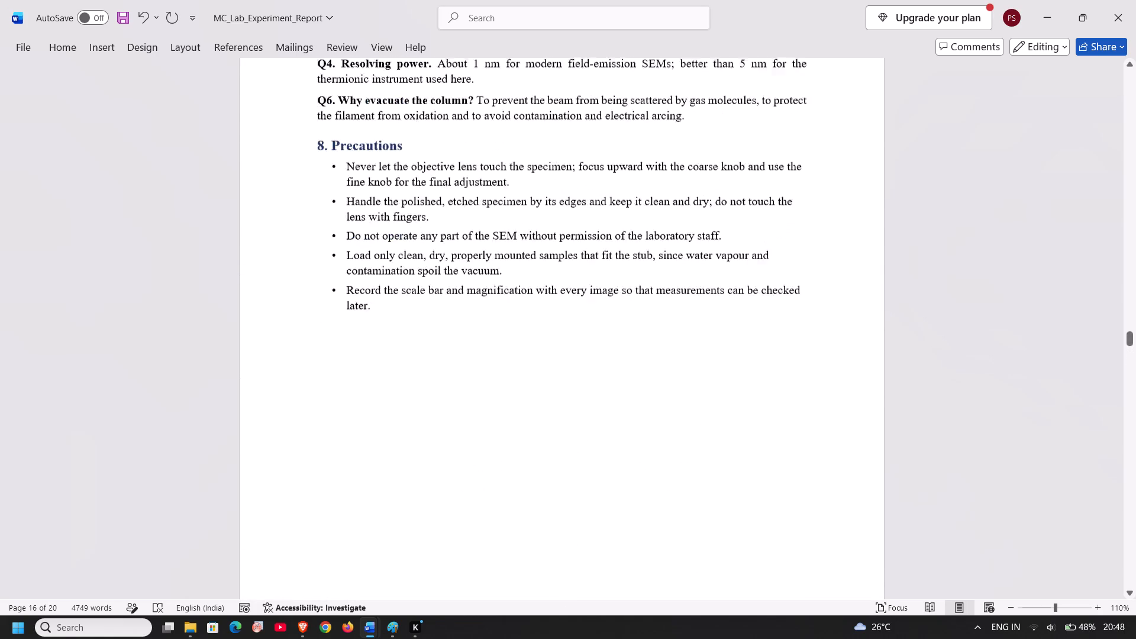
scroll(452, 267, "up", 8)
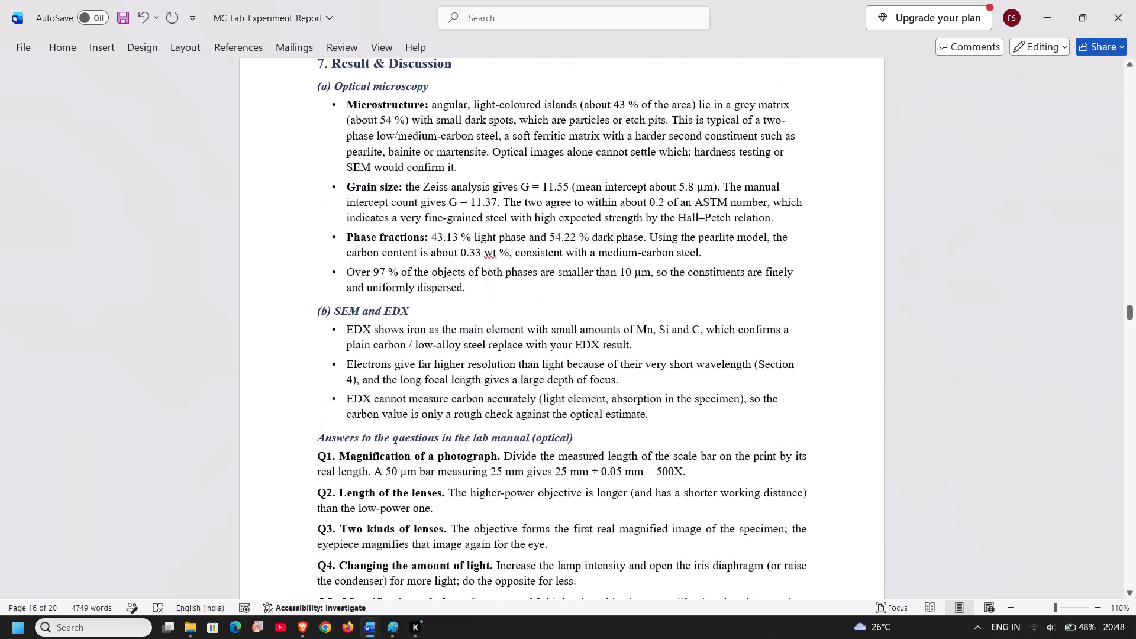
scroll(452, 267, "up", 7)
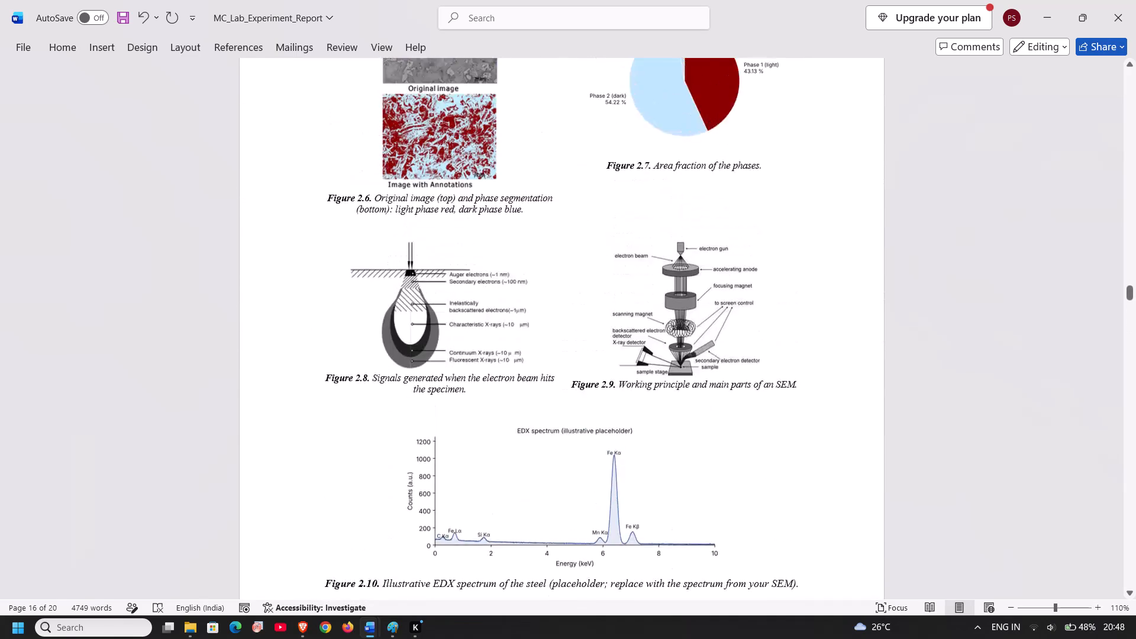
scroll(452, 267, "up", 7)
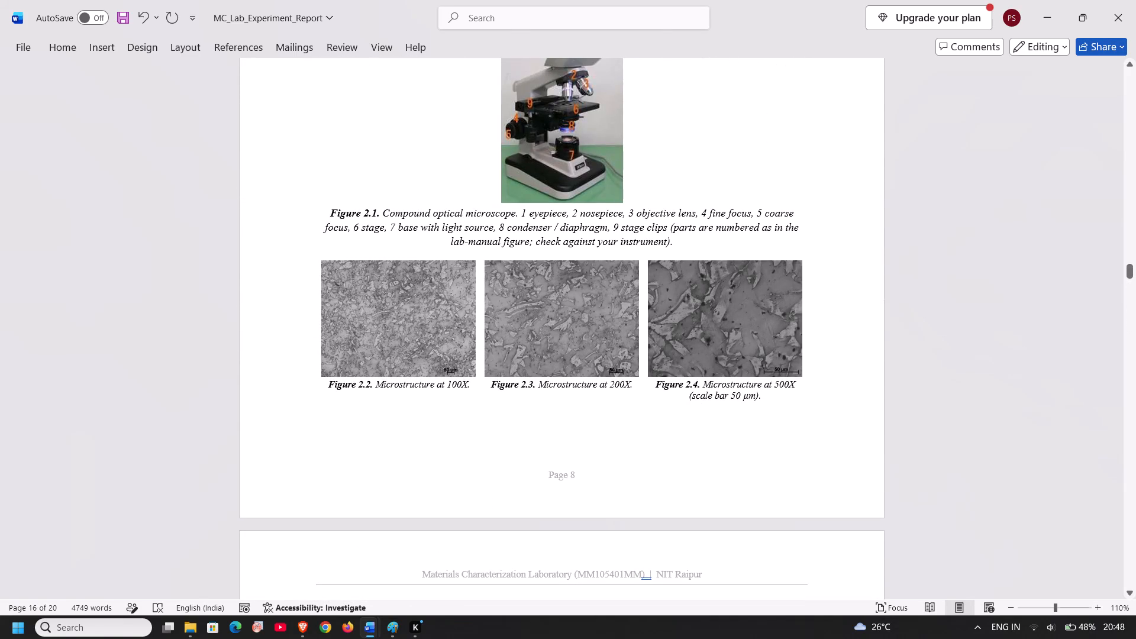
Insert four empty lines under the Figure 2.4 caption, pushing the row with Figures 2.2–2.4 onto page 9.
left_click(428, 359)
scroll(544, 360, "up", 1)
scroll(546, 360, "down", 1)
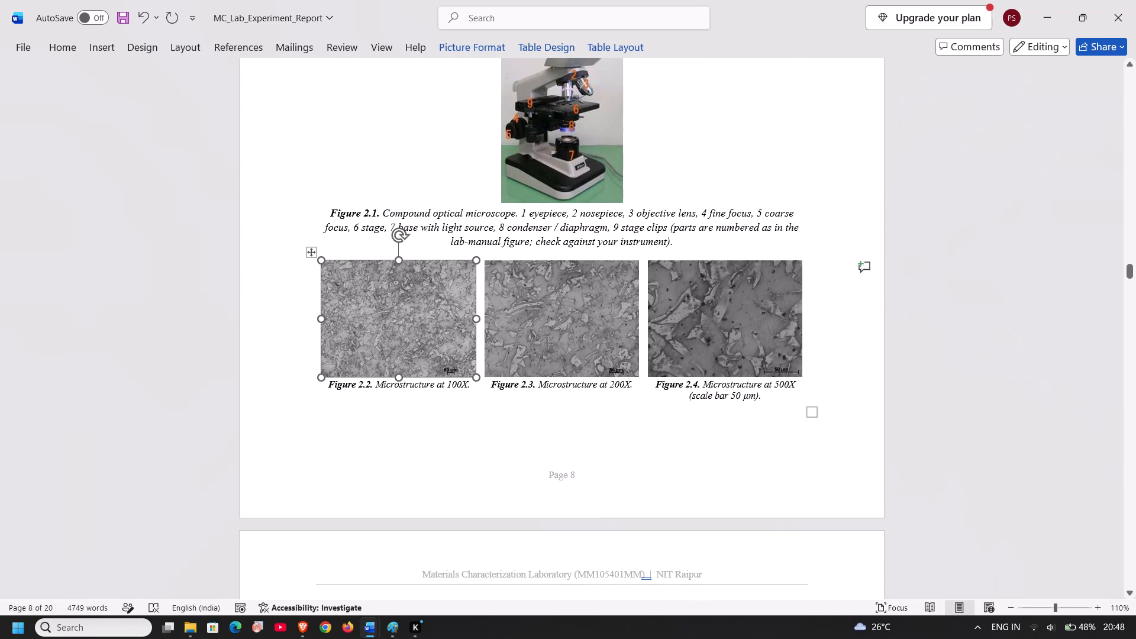
scroll(534, 333, "down", 2)
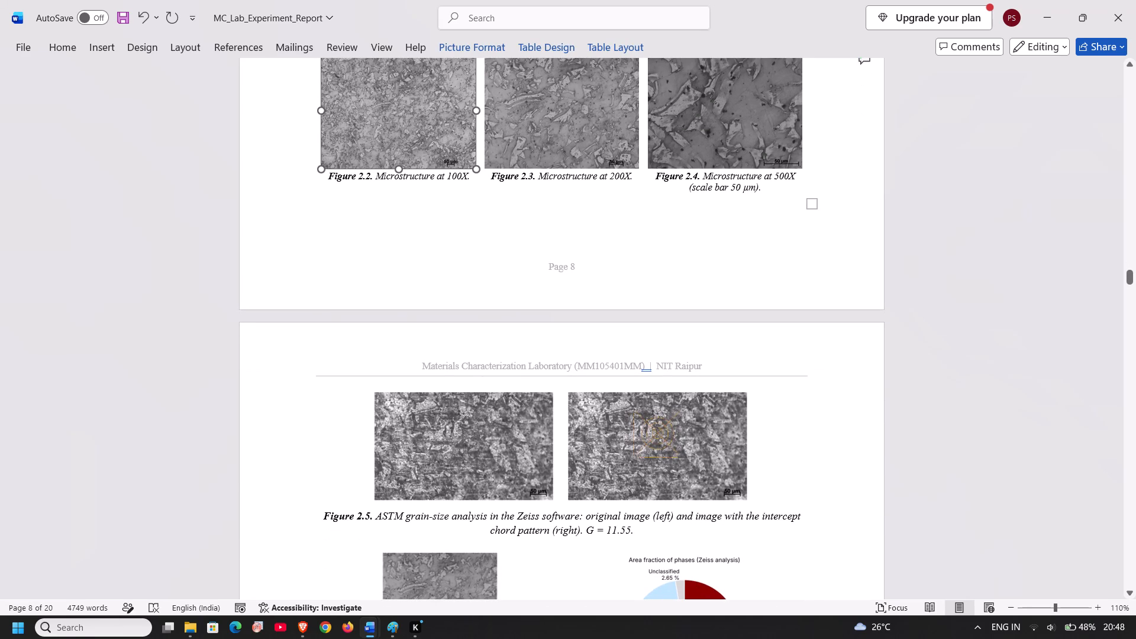
left_click(834, 169)
left_click(831, 166)
left_click(819, 183)
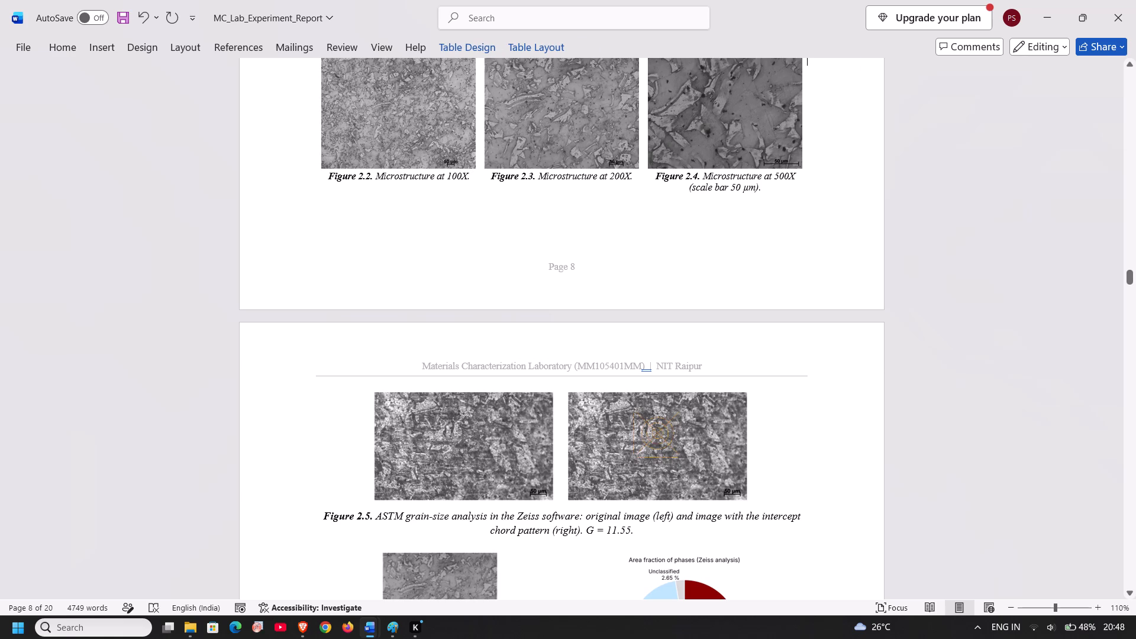
left_click(782, 194)
key("Return")
key("Return")
key("Return")
key("Return")
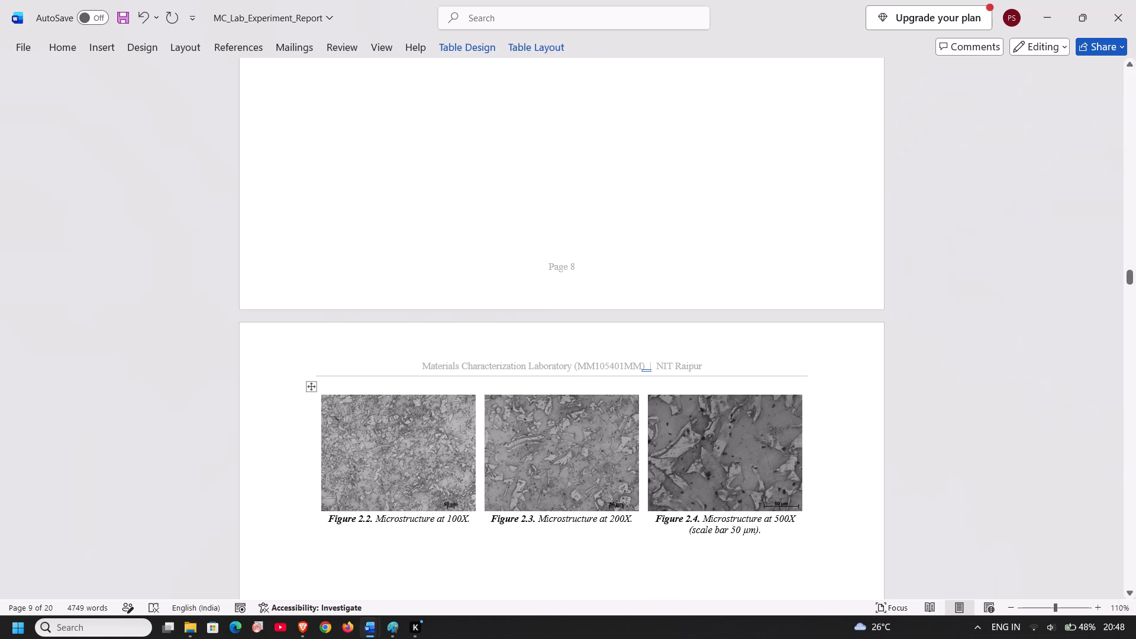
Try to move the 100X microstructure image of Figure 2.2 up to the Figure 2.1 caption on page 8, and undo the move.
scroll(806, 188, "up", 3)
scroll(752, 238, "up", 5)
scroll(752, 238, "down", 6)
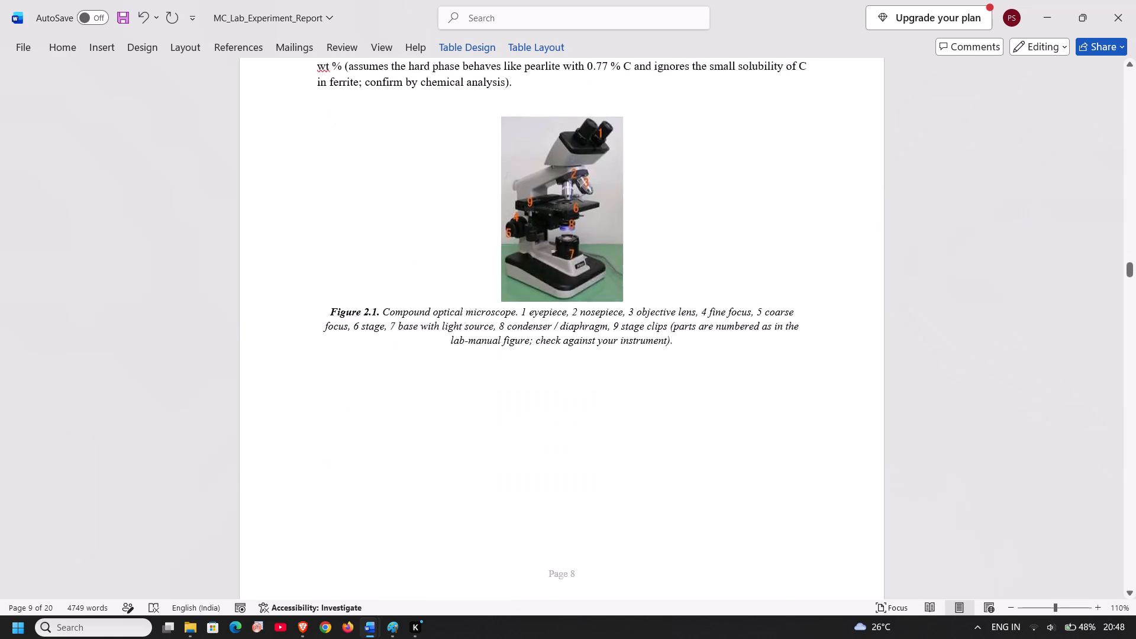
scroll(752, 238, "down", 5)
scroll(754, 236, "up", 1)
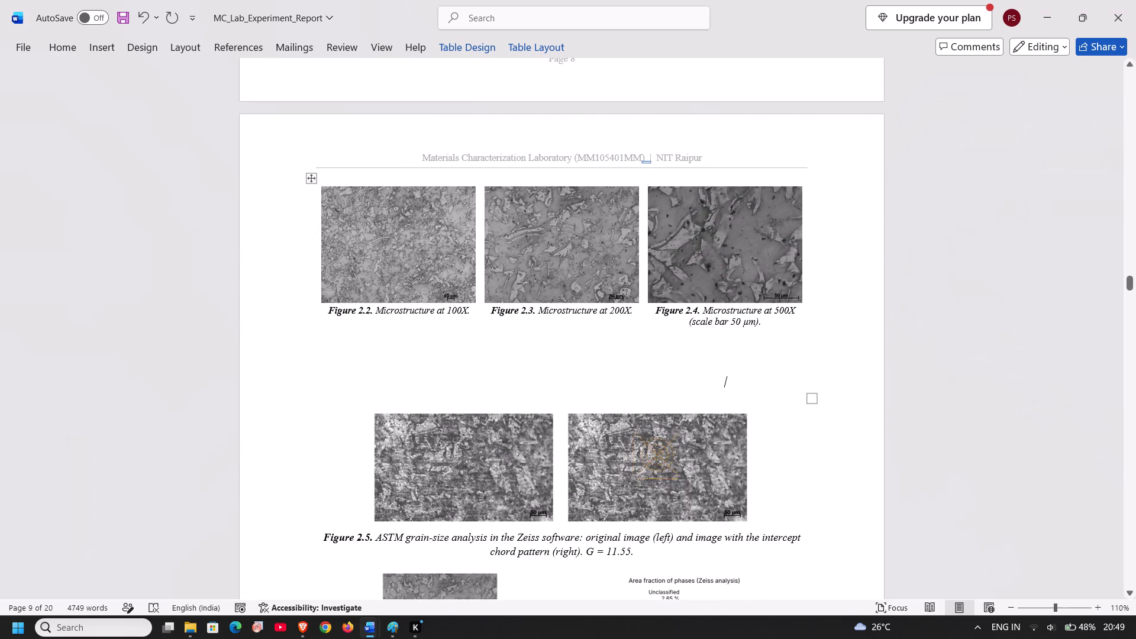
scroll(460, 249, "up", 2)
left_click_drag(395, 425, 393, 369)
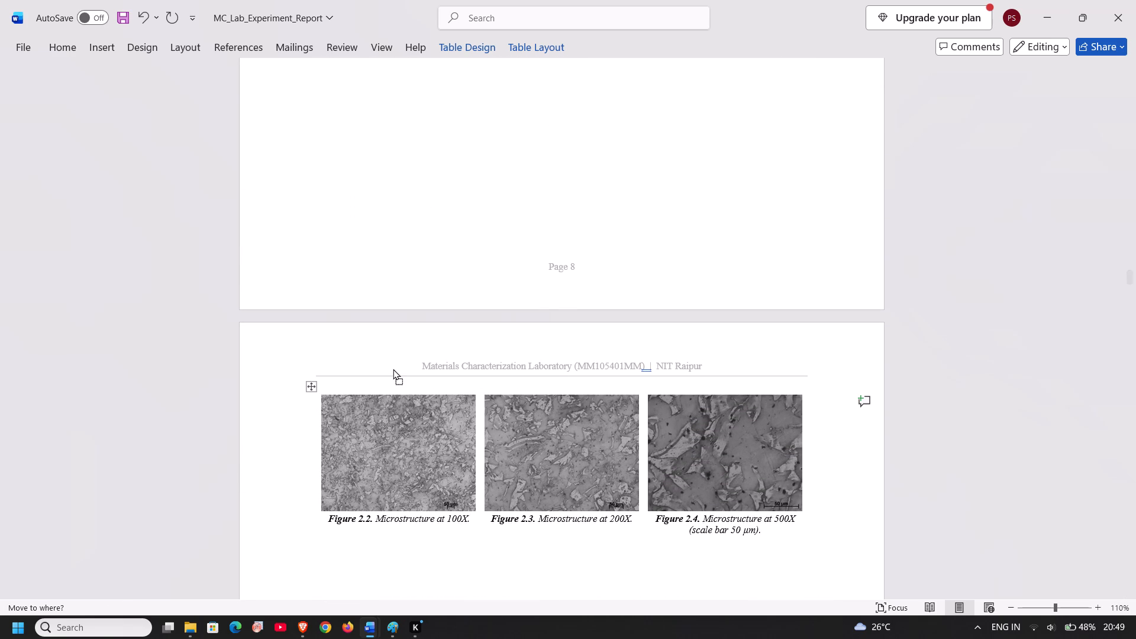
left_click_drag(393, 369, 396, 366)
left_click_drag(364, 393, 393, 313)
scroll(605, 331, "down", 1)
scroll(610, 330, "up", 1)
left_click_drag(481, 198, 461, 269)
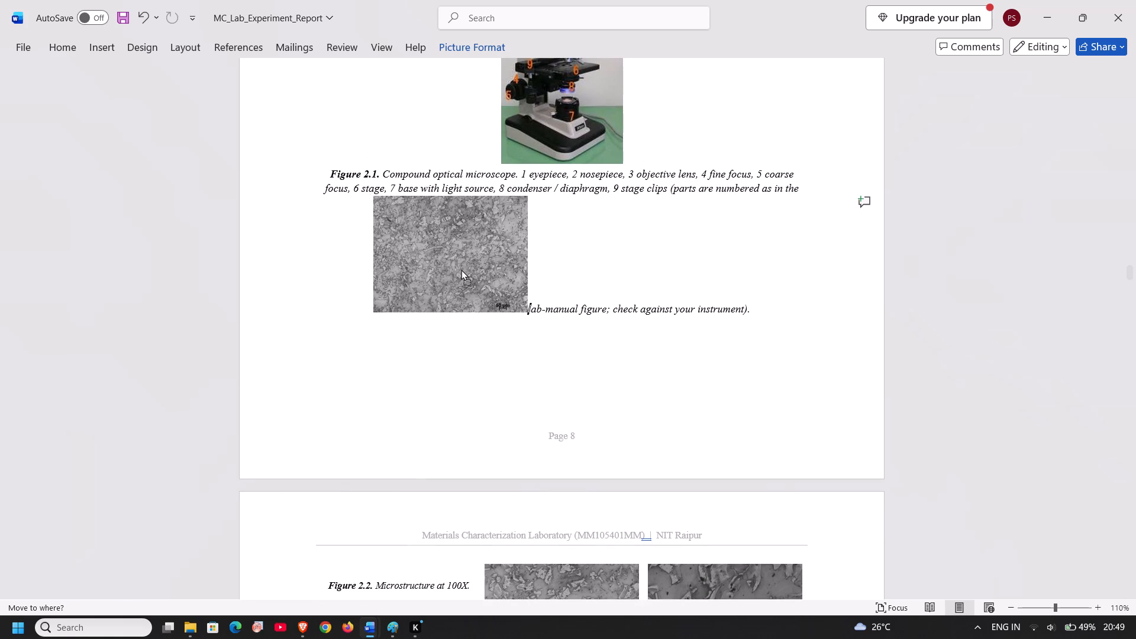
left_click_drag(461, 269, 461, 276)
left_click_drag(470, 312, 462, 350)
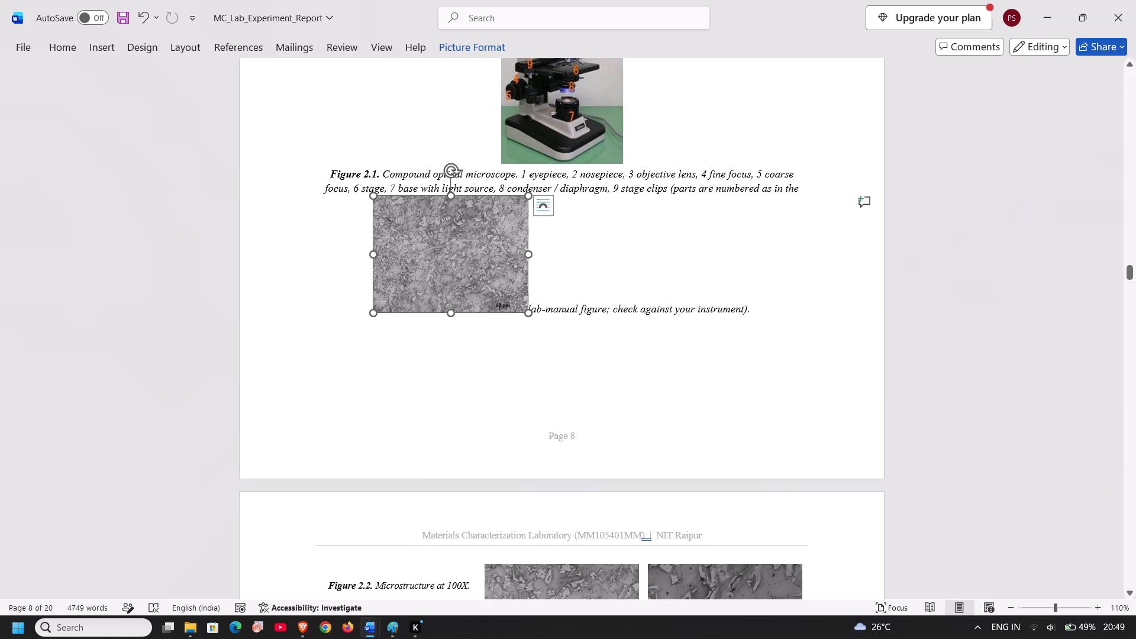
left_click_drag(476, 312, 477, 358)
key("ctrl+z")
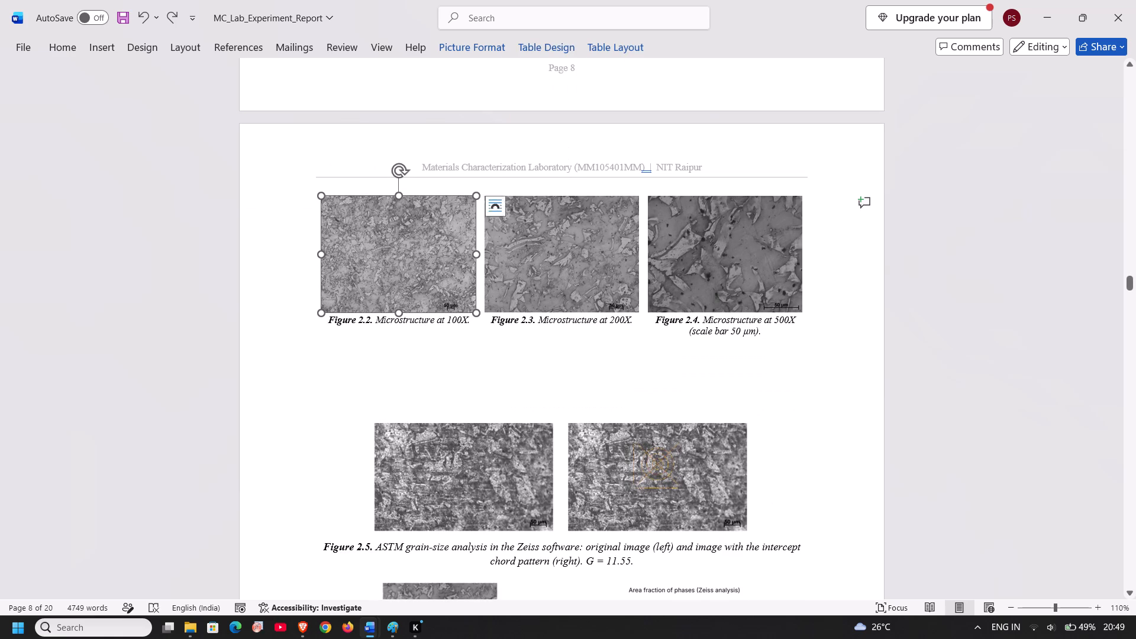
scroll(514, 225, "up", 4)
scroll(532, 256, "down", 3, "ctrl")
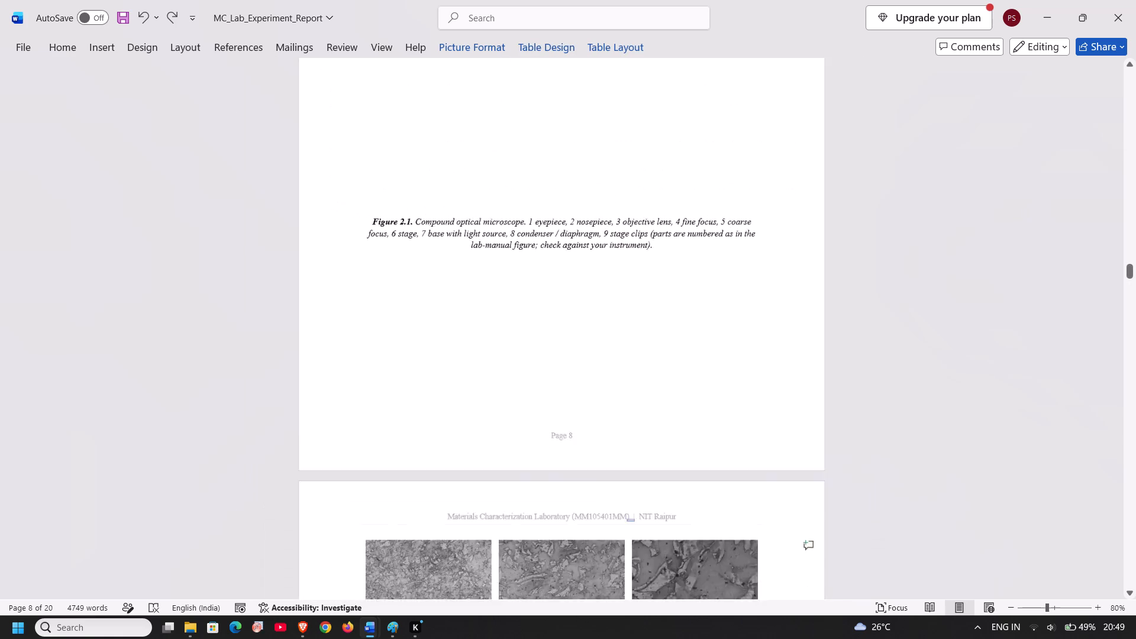
Copy the bold "Manual intercept method" text from the page 8 calculations and paste it over the table row holding Figures 2.2–2.4.
scroll(532, 256, "down", 4, "ctrl")
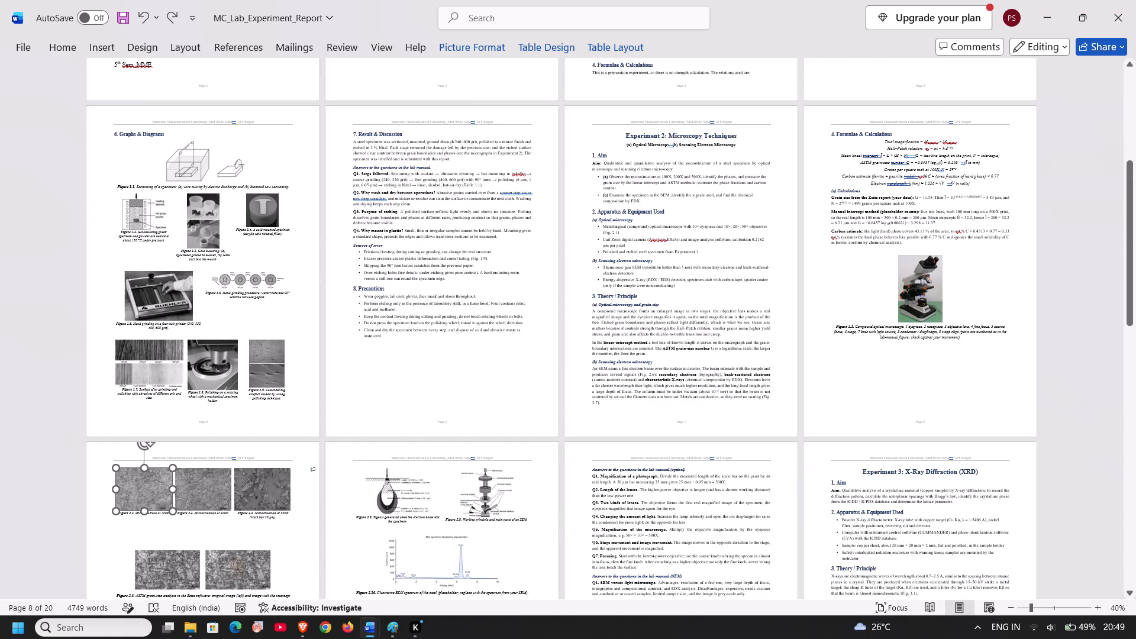
scroll(419, 411, "up", 5, "ctrl")
scroll(419, 411, "up", 1)
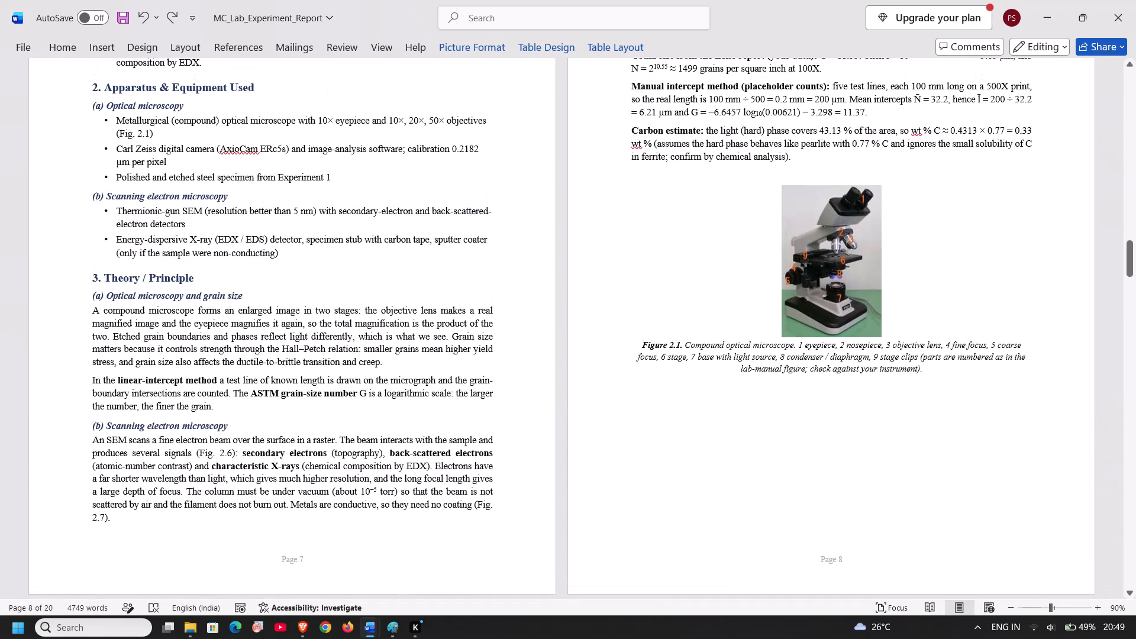
scroll(380, 380, "up", 3)
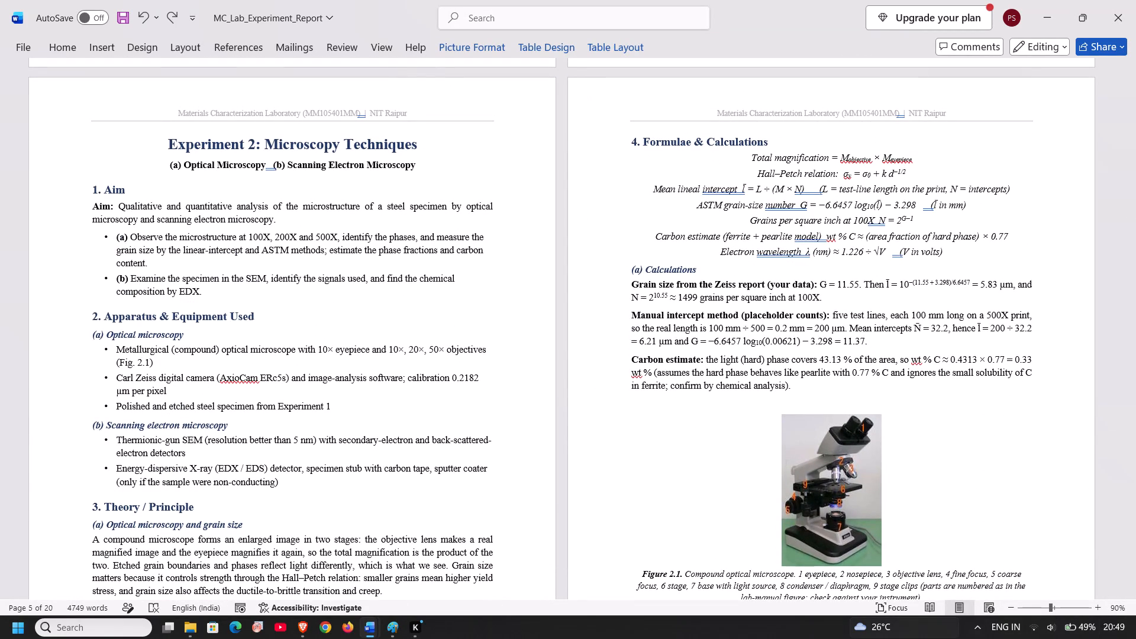
left_click_drag(706, 318, 701, 317)
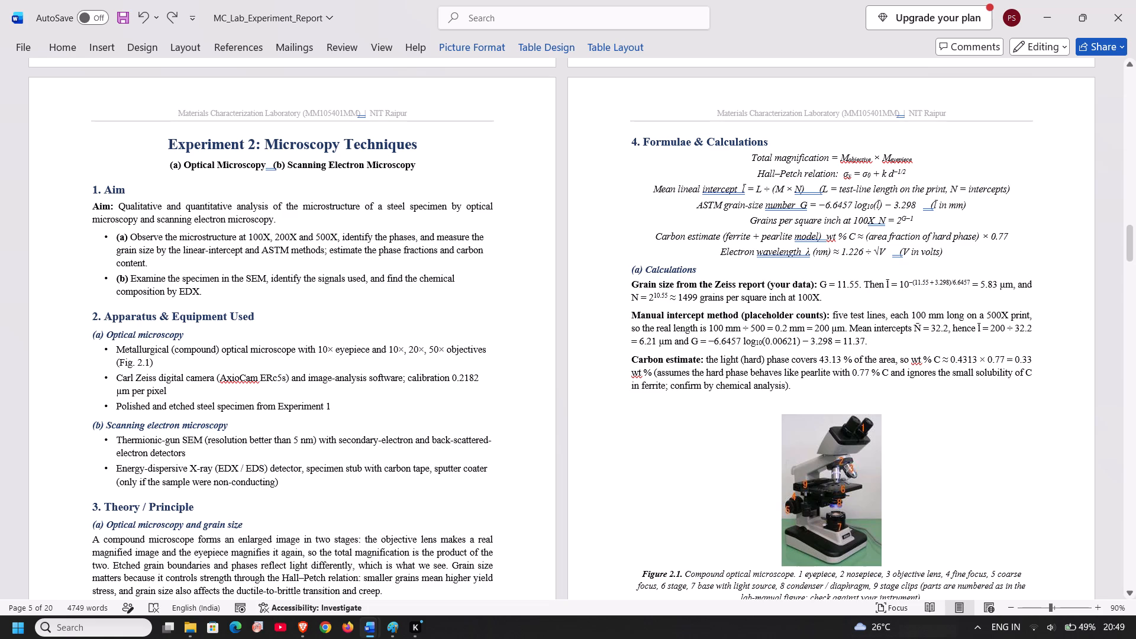
left_click_drag(701, 317, 632, 321)
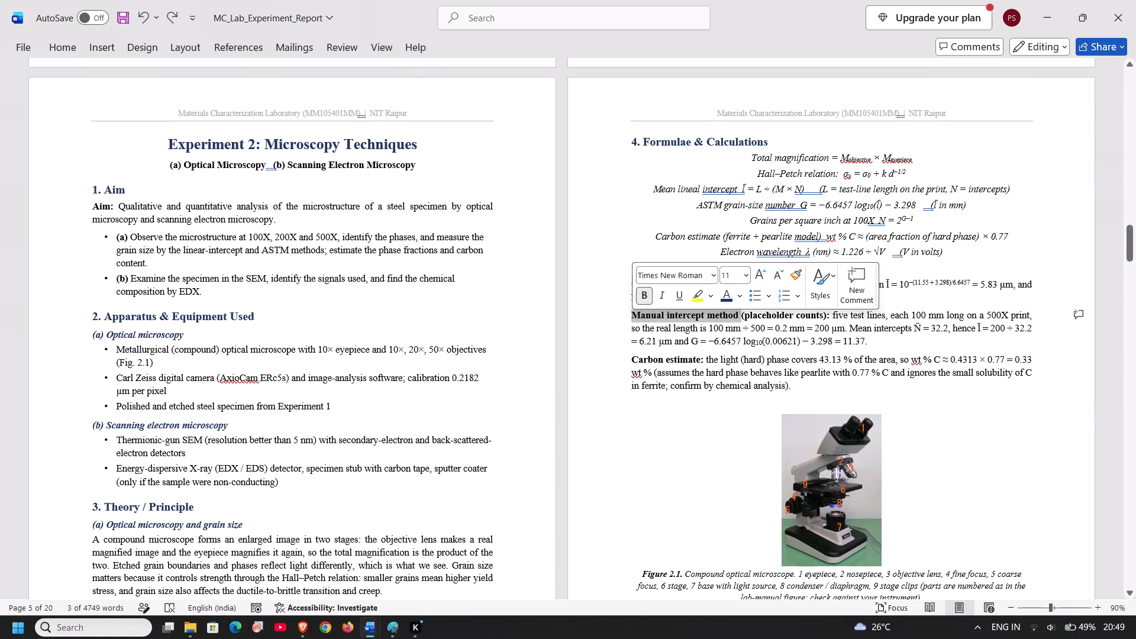
key("ctrl+c")
scroll(645, 382, "down", 3)
scroll(589, 417, "down", 2)
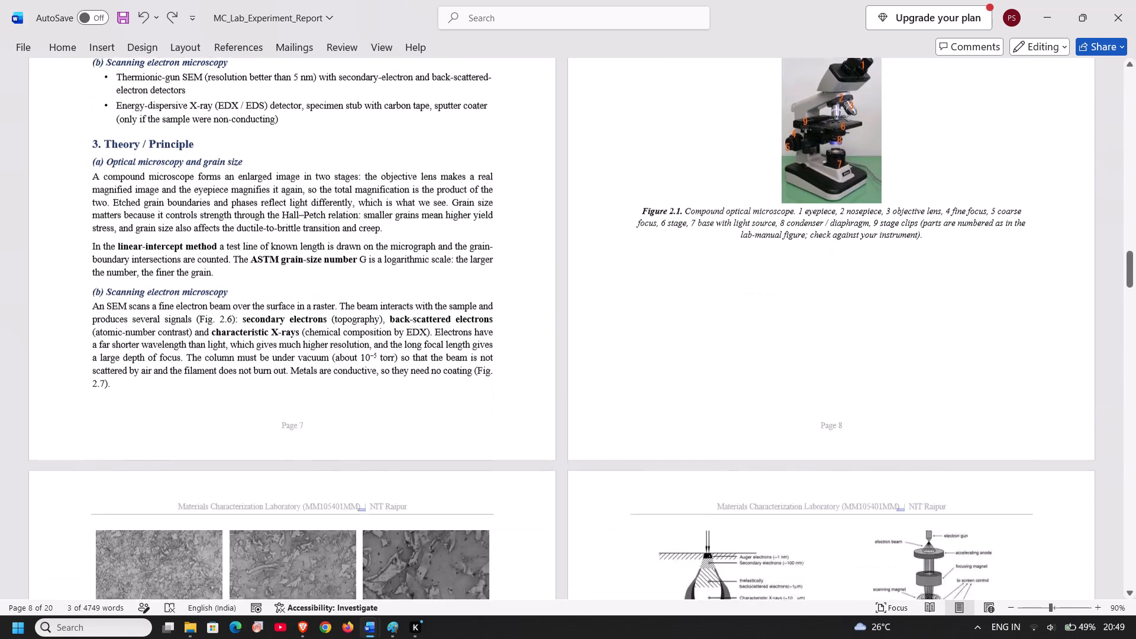
scroll(872, 368, "up", 1)
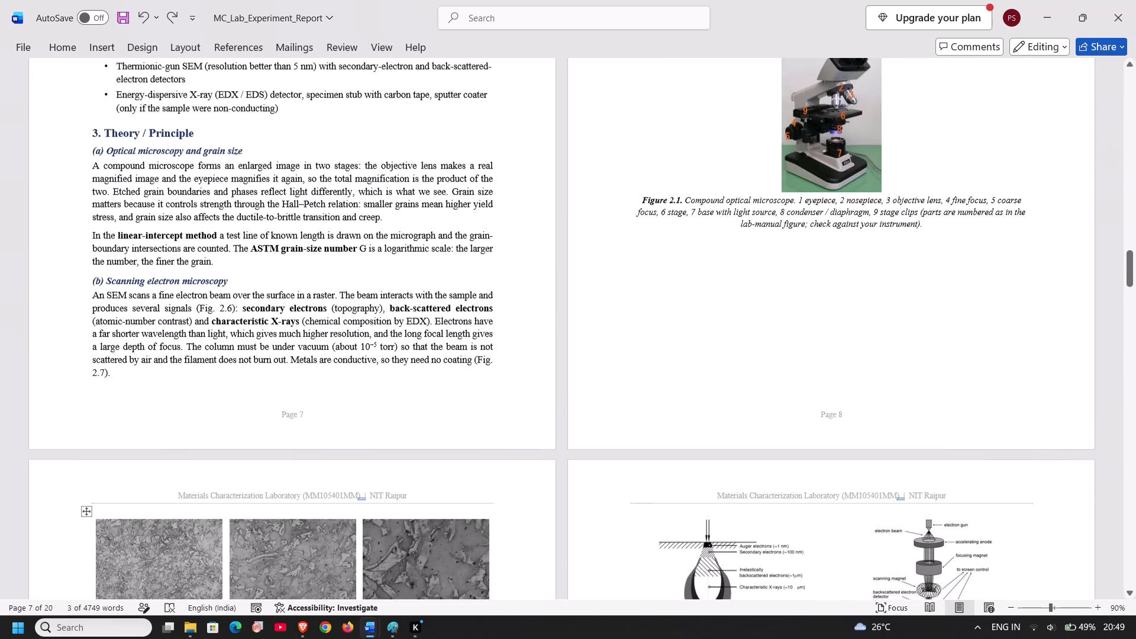
left_click(769, 411)
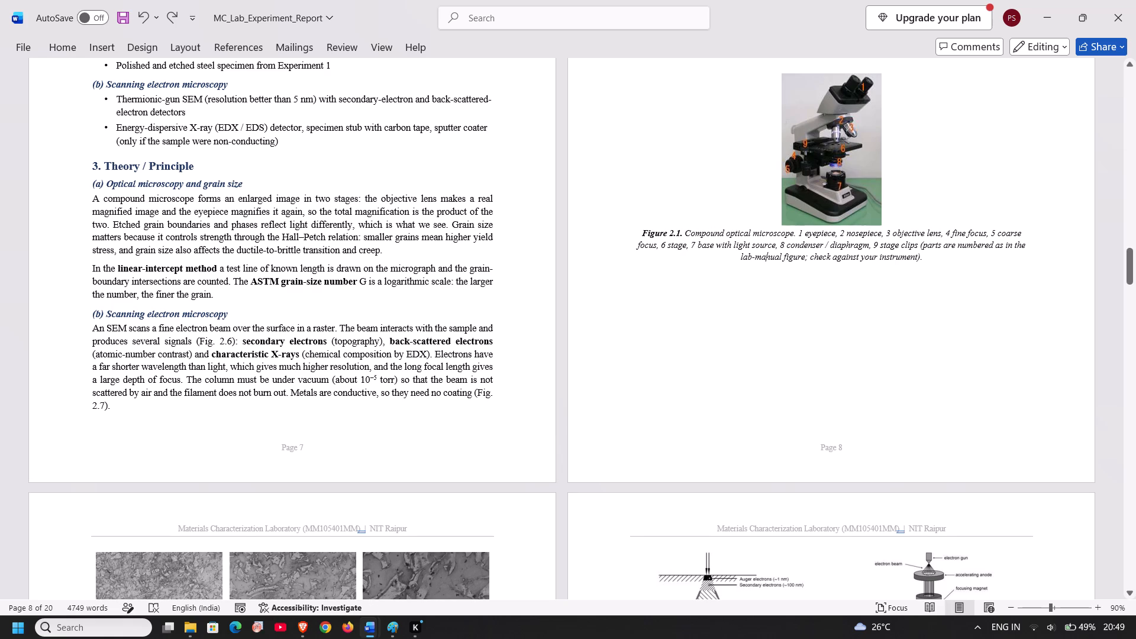
left_click(795, 396)
scroll(901, 360, "down", 2)
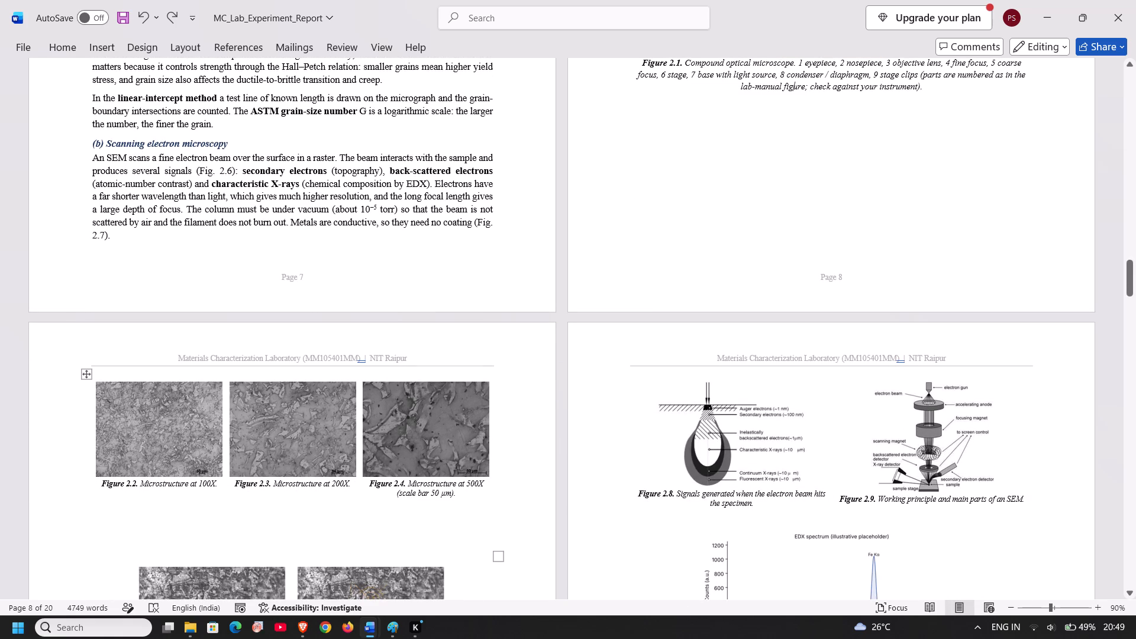
left_click(97, 395)
left_click(86, 392)
left_click(88, 399)
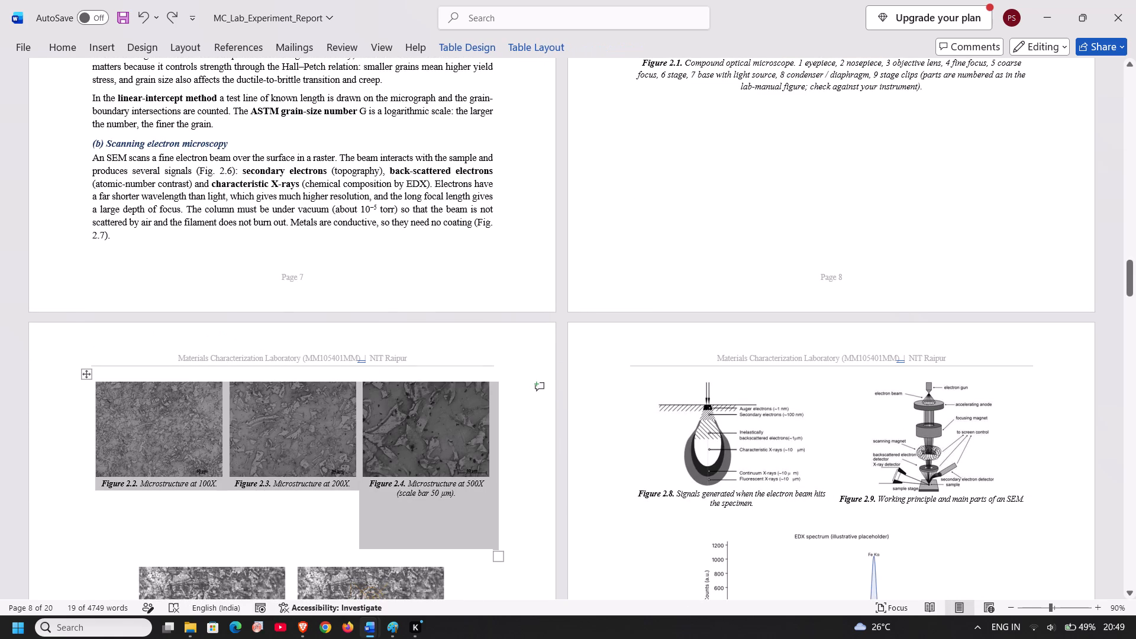
left_click(89, 401)
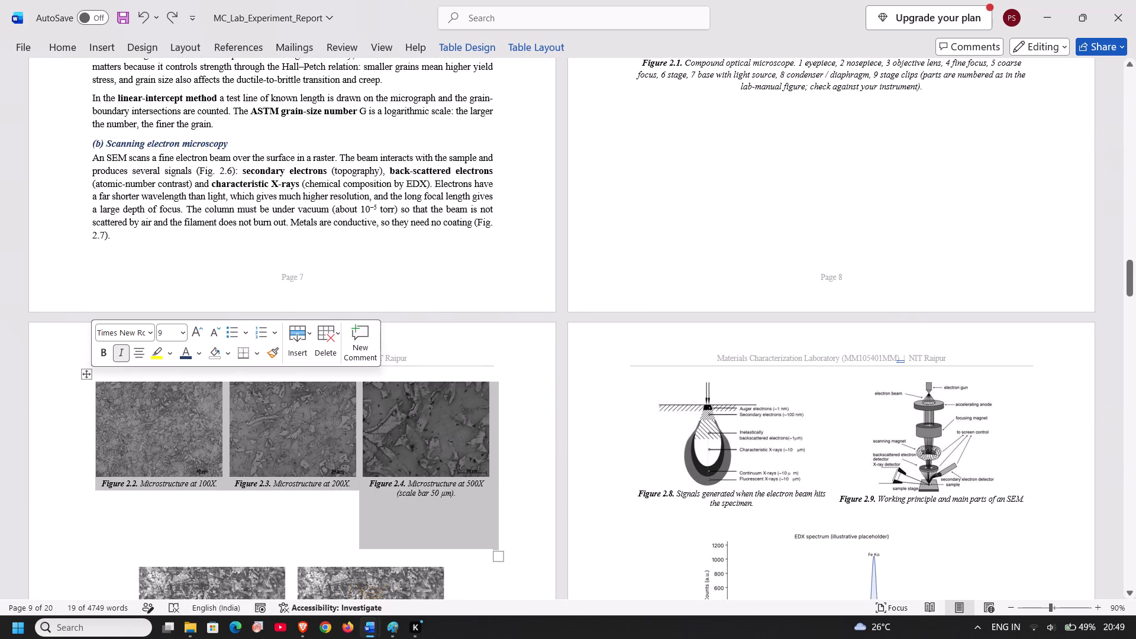
key("ctrl+v")
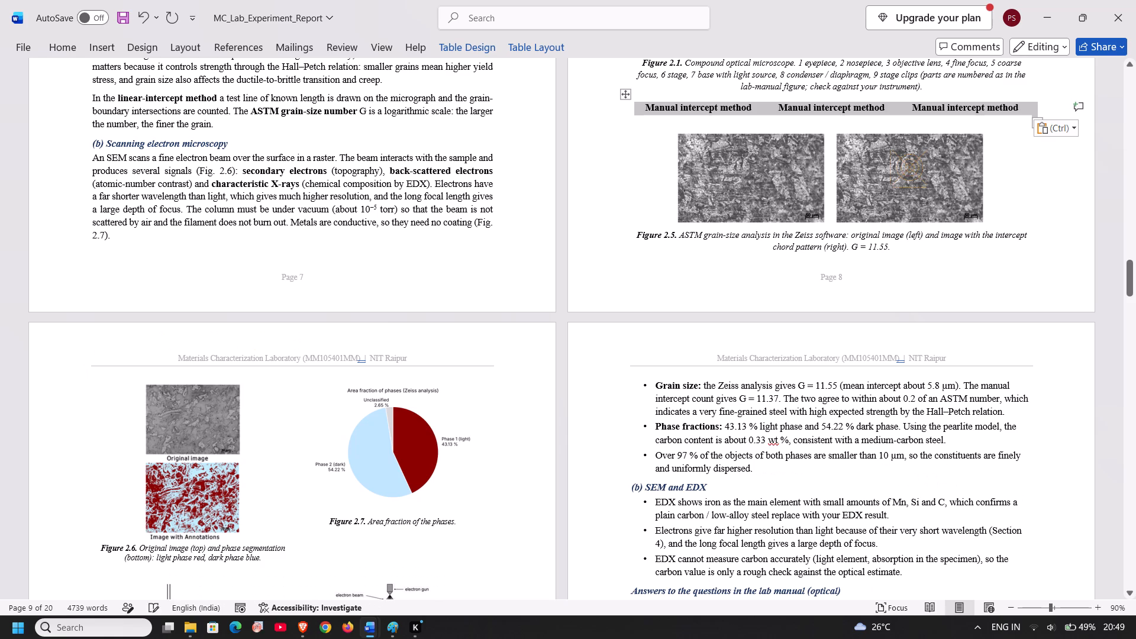
Delete the pasted "Manual intercept method" text from the third and second cells of the table row under Figure 2.1.
scroll(437, 305, "up", 2)
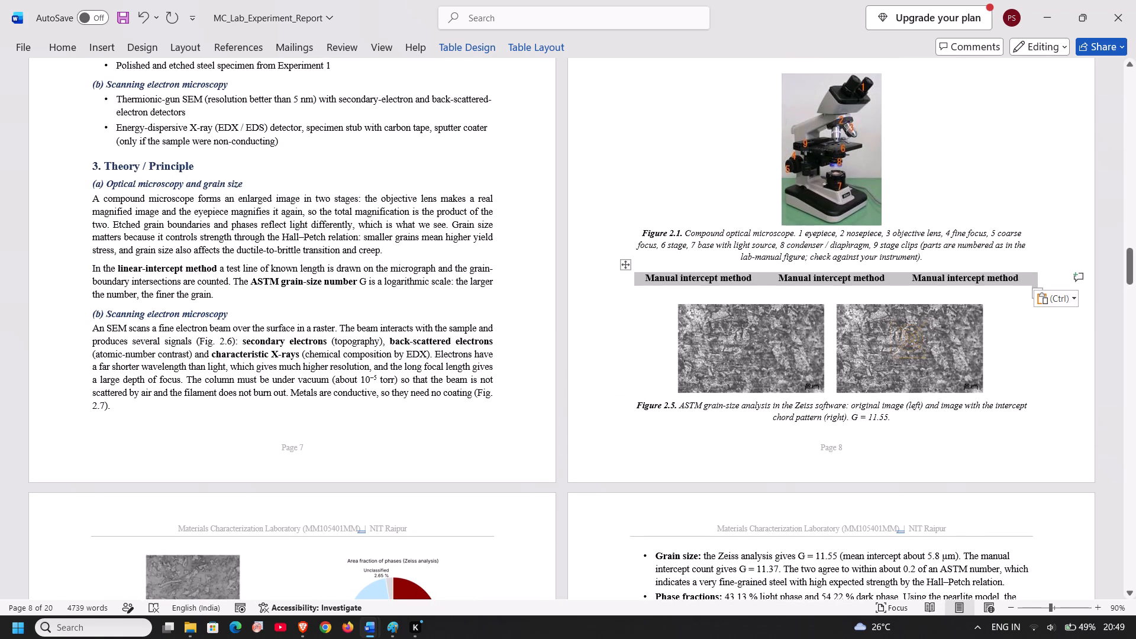
left_click(1023, 279)
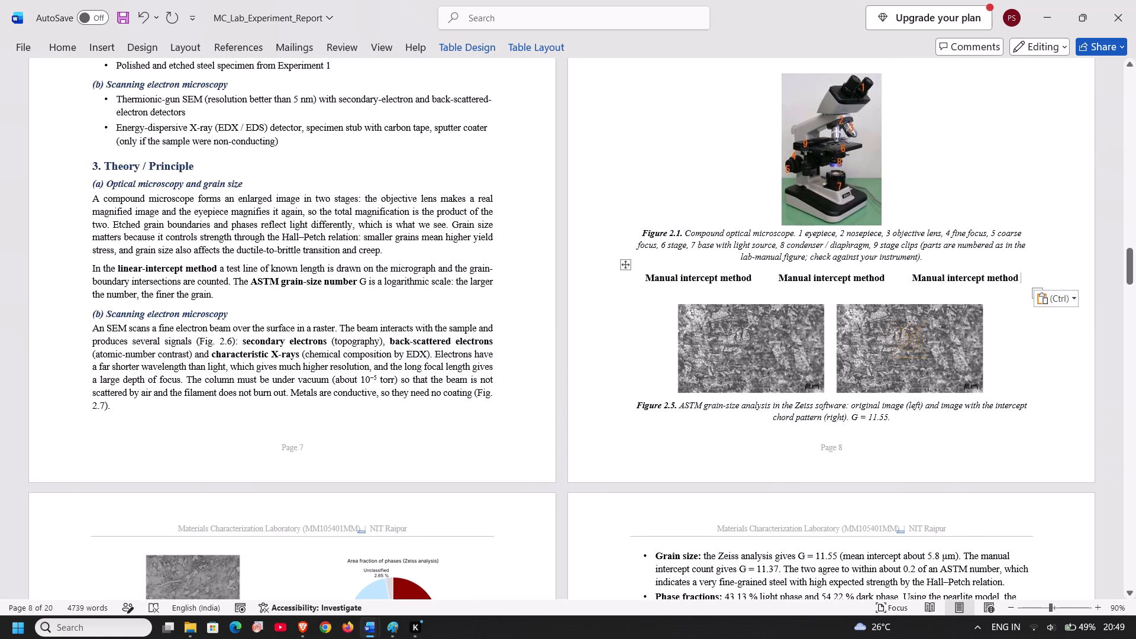
key("BackSpace")
key("BackSpace")
key("BackSpace")
key("BackSpace")
key("BackSpace")
key("BackSpace")
key("BackSpace")
key("BackSpace")
key("BackSpace")
key("BackSpace")
key("BackSpace")
key("BackSpace")
key("BackSpace")
key("BackSpace")
key("BackSpace")
key("BackSpace")
key("BackSpace")
key("BackSpace")
key("BackSpace")
key("BackSpace")
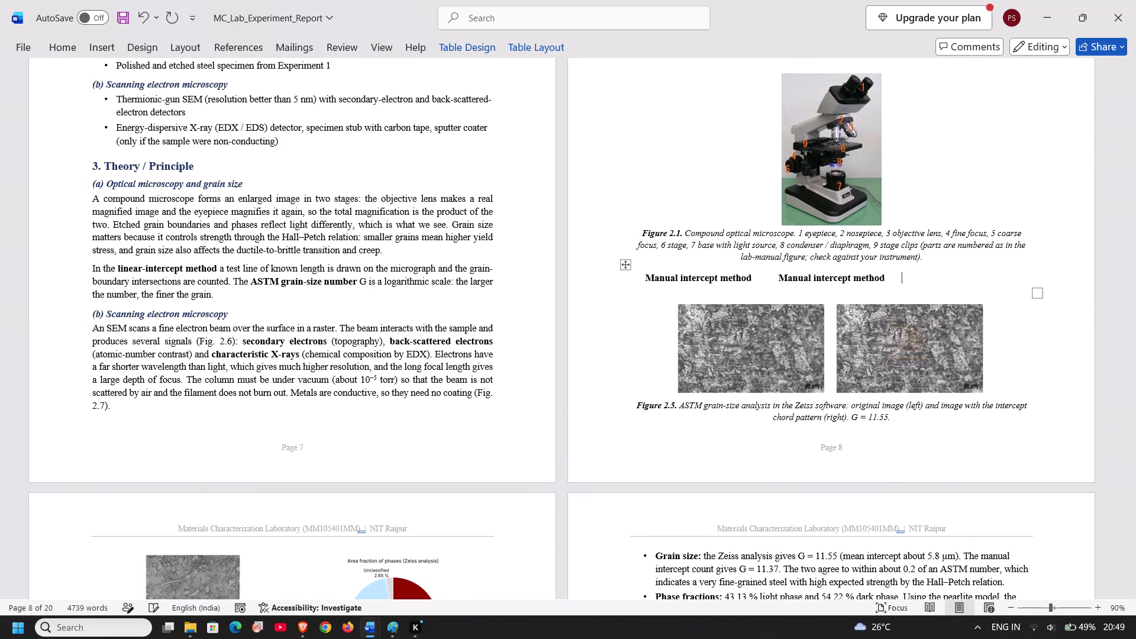
key("BackSpace")
key("BackSpace")
key("BackSpace")
key("BackSpace")
key("BackSpace")
key("BackSpace")
key("BackSpace")
key("BackSpace")
key("BackSpace")
key("BackSpace")
key("BackSpace")
key("BackSpace")
key("BackSpace")
key("BackSpace")
key("BackSpace")
key("BackSpace")
key("BackSpace")
key("BackSpace")
key("BackSpace")
key("BackSpace")
key("BackSpace")
key("BackSpace")
key("BackSpace")
key("BackSpace")
key("BackSpace")
key("BackSpace")
key("BackSpace")
key("Left")
key("BackSpace")
key("BackSpace")
key("BackSpace")
key("BackSpace")
key("BackSpace")
key("BackSpace")
key("BackSpace")
key("BackSpace")
key("BackSpace")
key("BackSpace")
key("BackSpace")
key("BackSpace")
key("BackSpace")
key("BackSpace")
key("BackSpace")
key("BackSpace")
key("BackSpace")
key("BackSpace")
key("BackSpace")
key("BackSpace")
key("BackSpace")
key("BackSpace")
key("BackSpace")
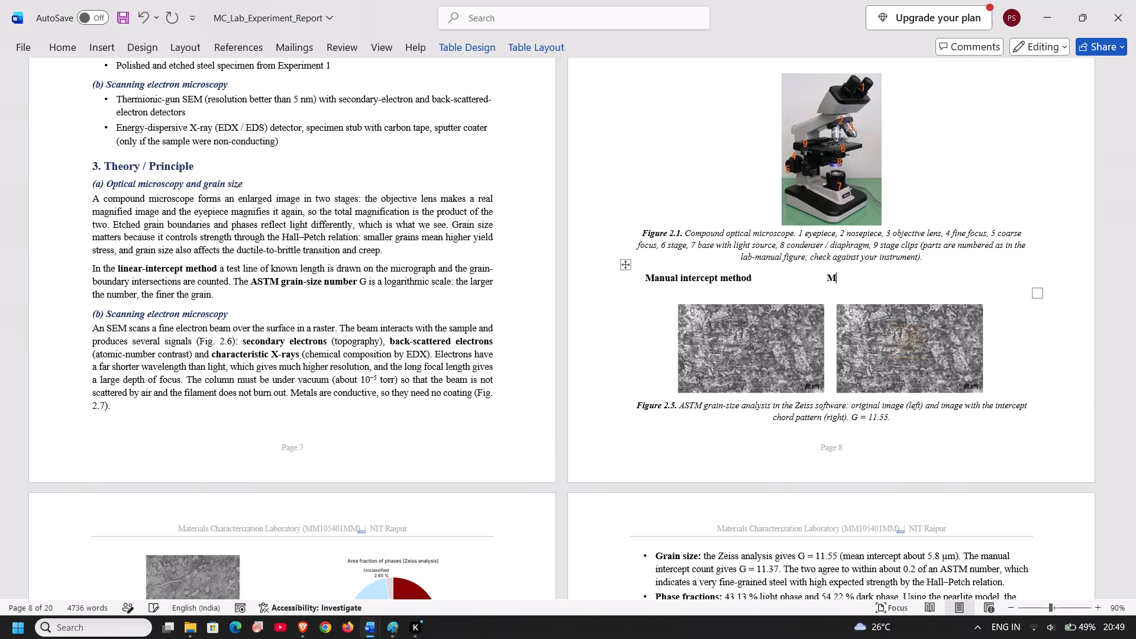
key("BackSpace")
key("BackSpace")
key("BackSpace")
Change the text in the row's first cell to "Microstructure".
key("Left")
key("BackSpace")
key("BackSpace")
key("BackSpace")
key("BackSpace")
key("BackSpace")
key("BackSpace")
key("BackSpace")
key("BackSpace")
key("BackSpace")
key("BackSpace")
key("BackSpace")
key("BackSpace")
key("BackSpace")
key("BackSpace")
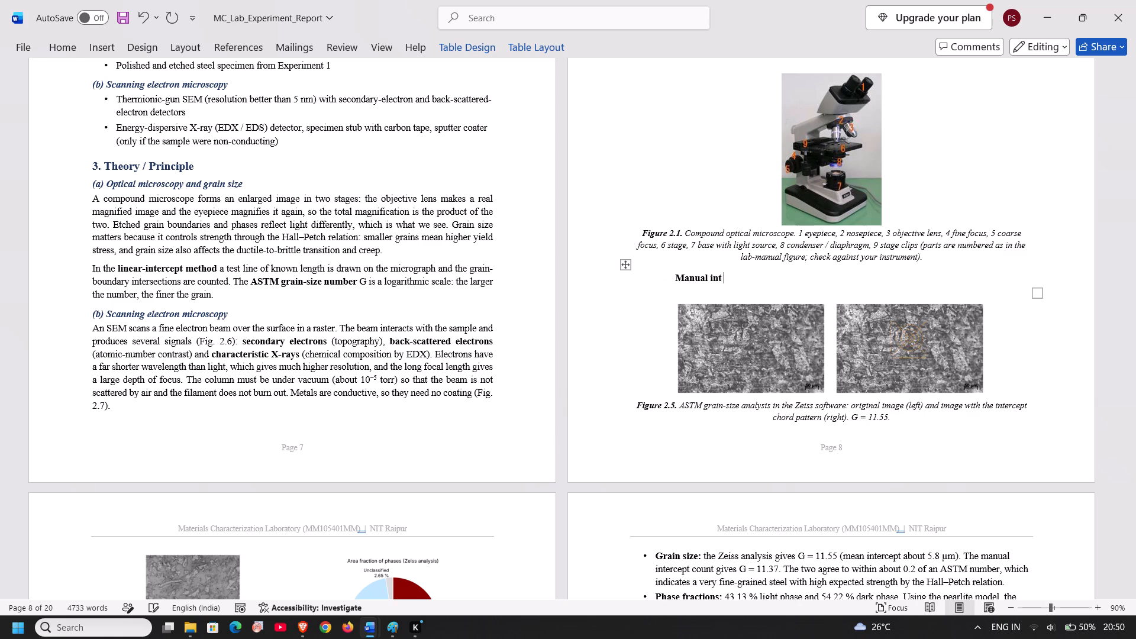
key("BackSpace")
key("BackSpace")
key("BackSpace")
key("BackSpace")
key("BackSpace")
key("BackSpace")
key("BackSpace")
key("BackSpace")
key("BackSpace")
type("icrostructure")
key("space")
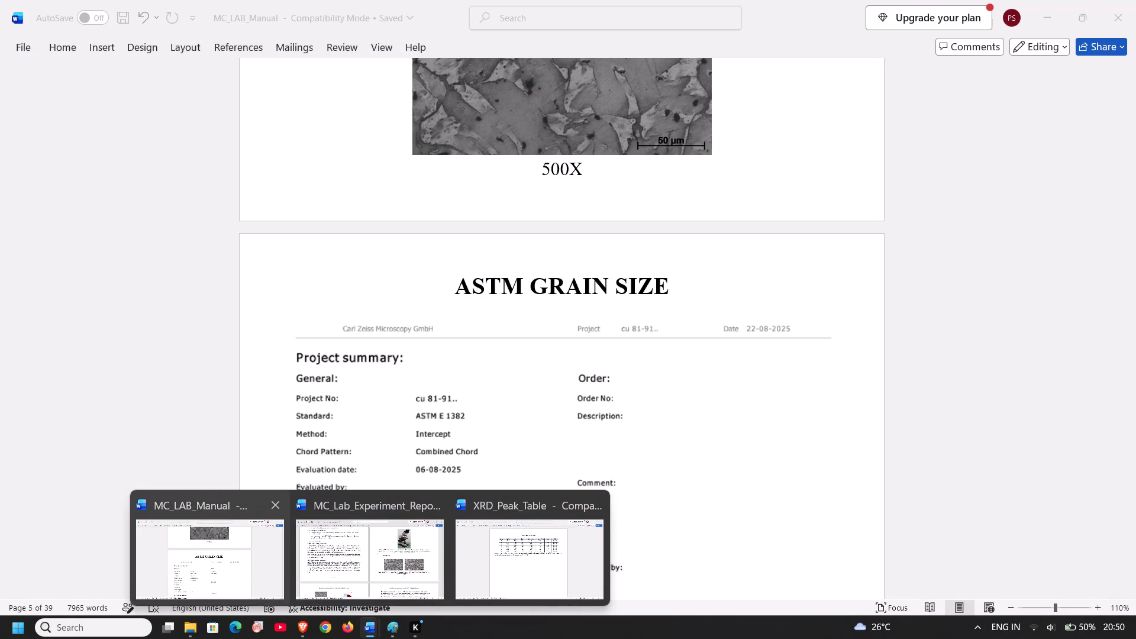
Switch to the MC_LAB_Manual document and examine its Microstructure page with the 100X, 200X and 500X images.
left_click(244, 554)
scroll(553, 434, "up", 7)
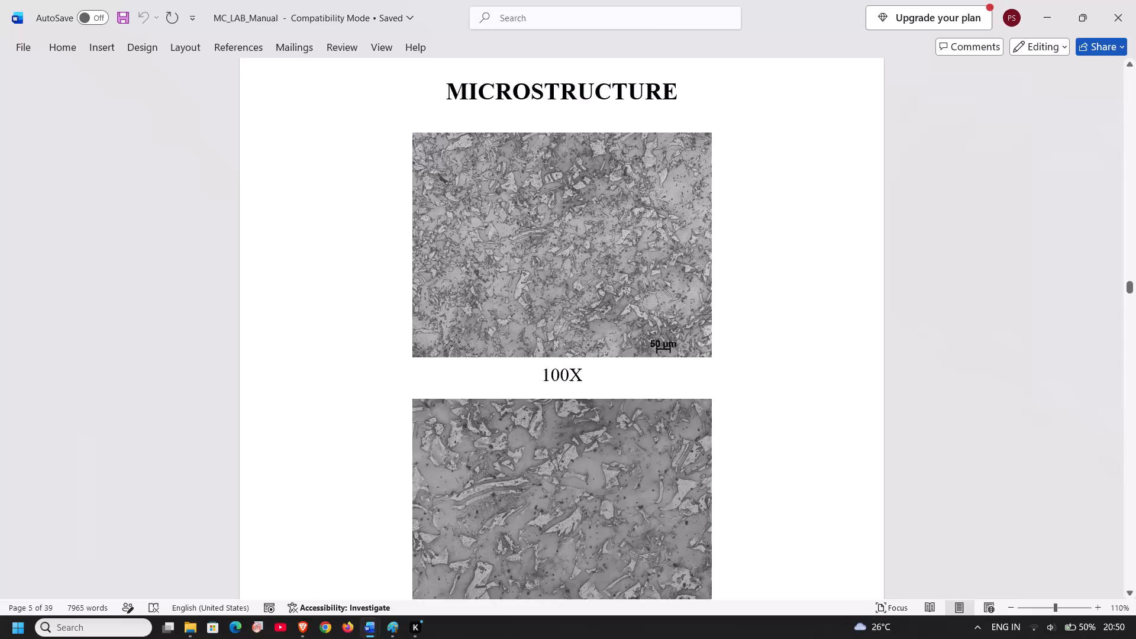
scroll(553, 434, "up", 2)
scroll(553, 434, "down", 6)
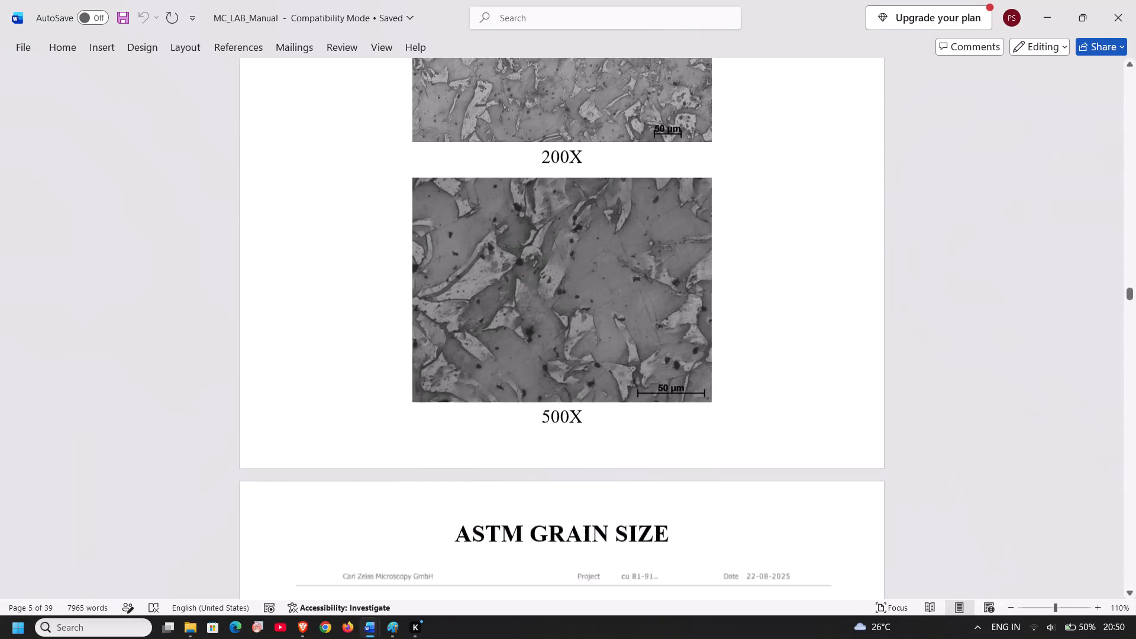
scroll(553, 434, "down", 4)
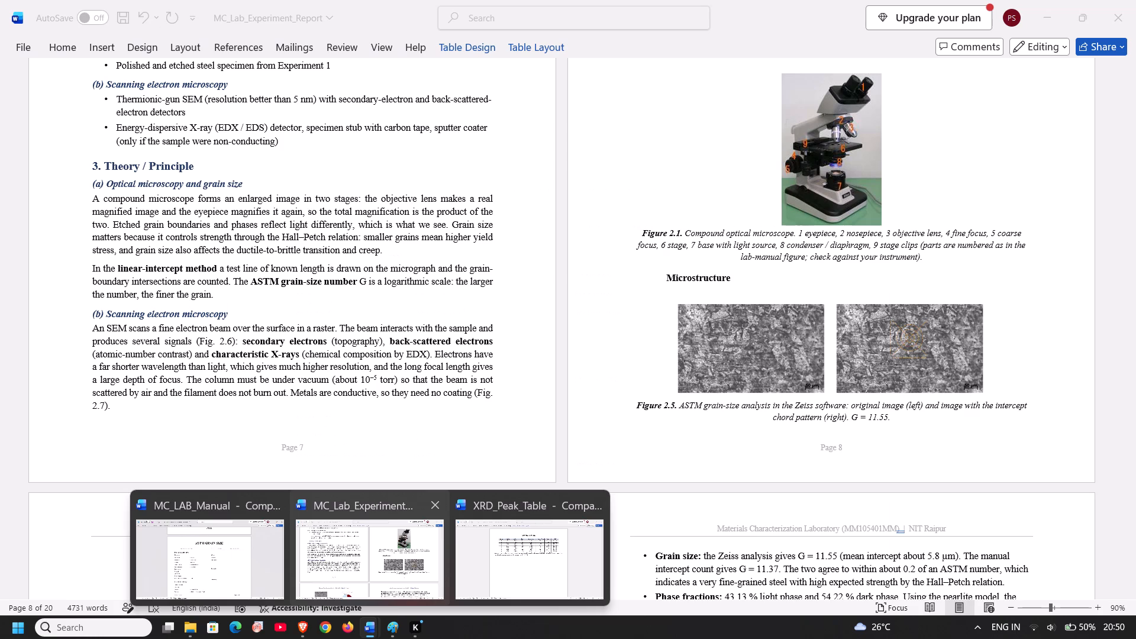
Return to MC_Lab_Experiment_Report and set the "Microstructure" heading under Figure 2.1 to font size 20.
left_click(383, 563)
scroll(611, 489, "up", 2)
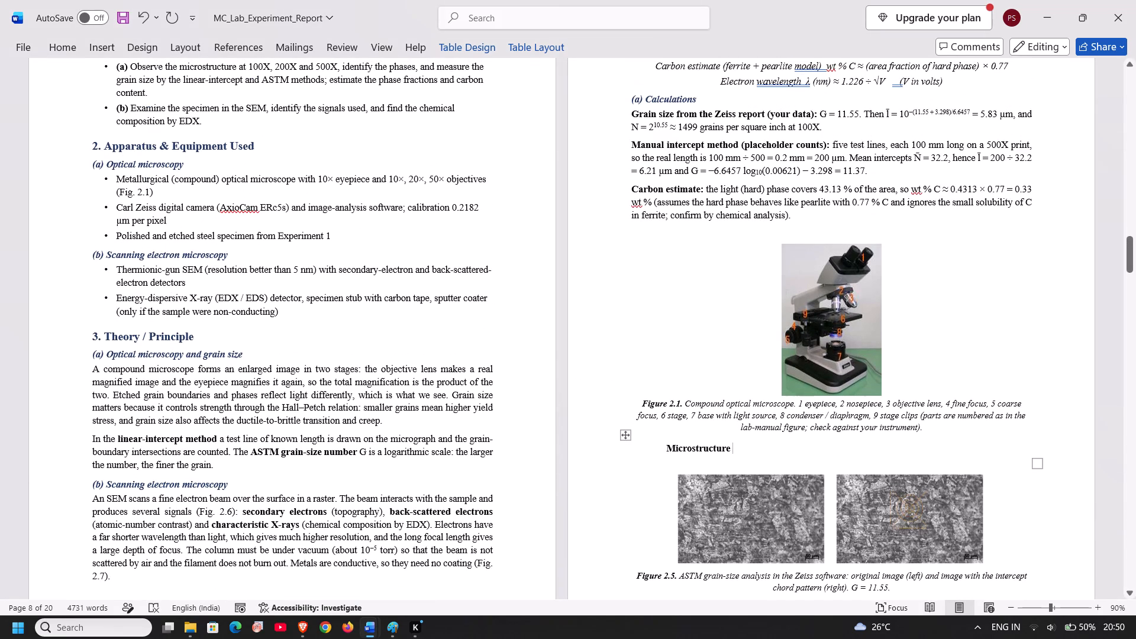
left_click_drag(667, 446, 734, 448)
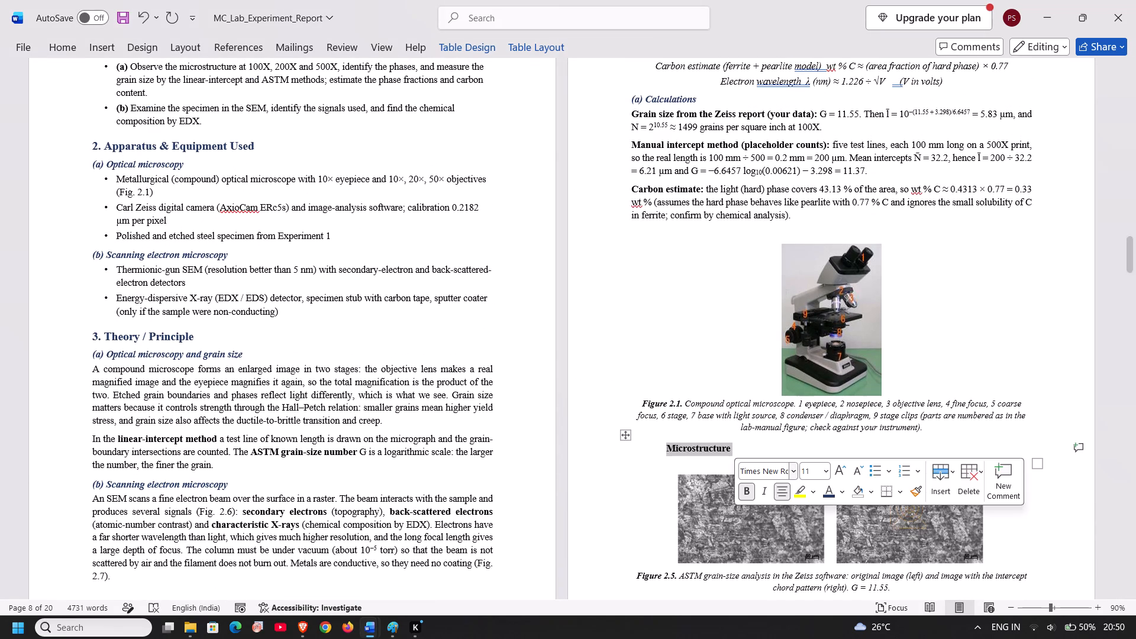
left_click(824, 472)
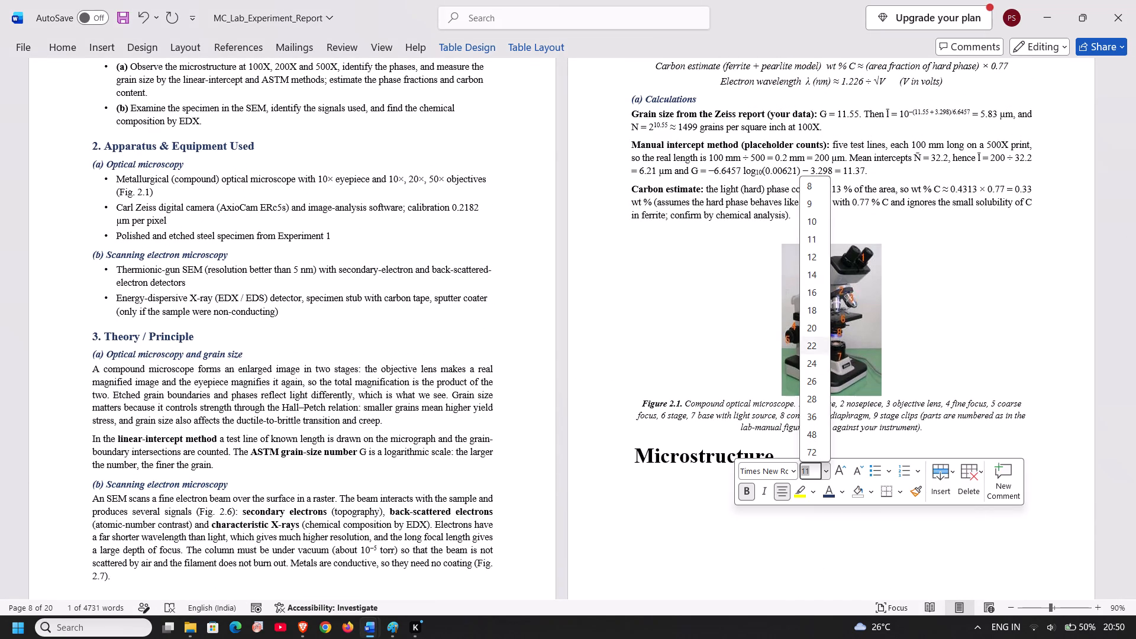
left_click(808, 321)
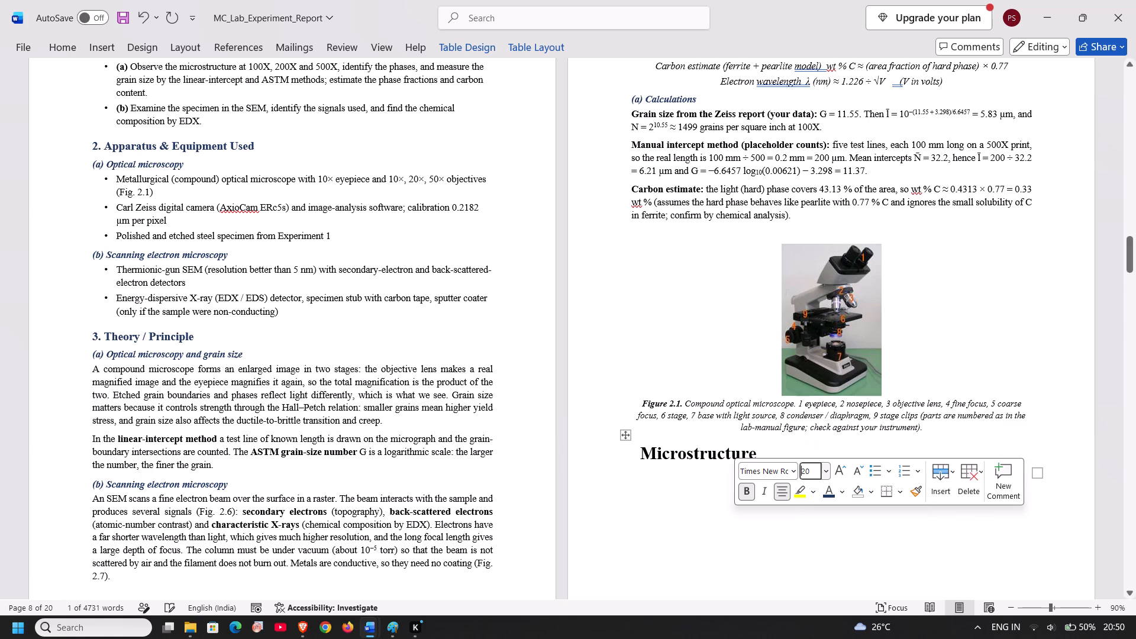
Insert seven empty lines between the Figure 2.1 caption and the "Microstructure" heading on page 8.
left_click(937, 429)
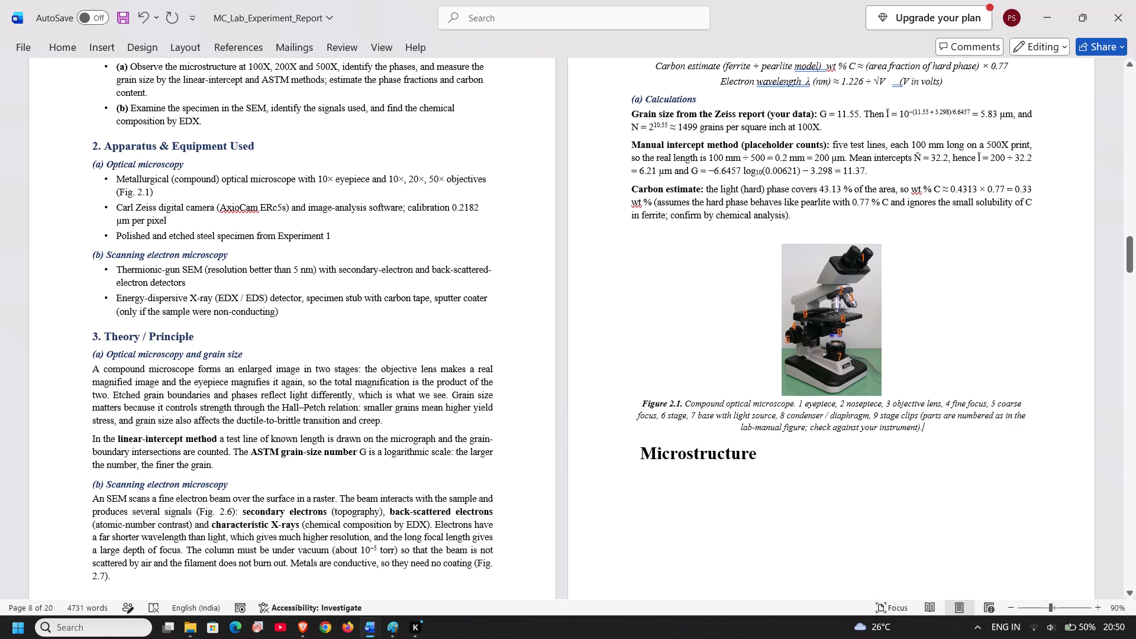
key("Return")
key("Return")
key("Return")
key("Return")
key("Return")
key("Return")
key("Return")
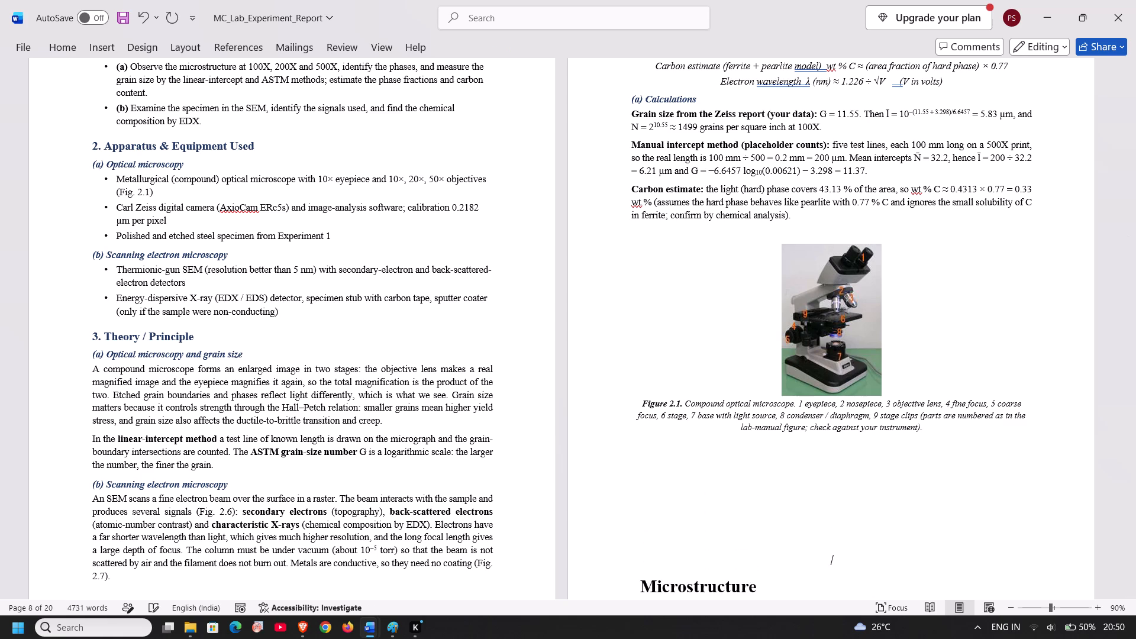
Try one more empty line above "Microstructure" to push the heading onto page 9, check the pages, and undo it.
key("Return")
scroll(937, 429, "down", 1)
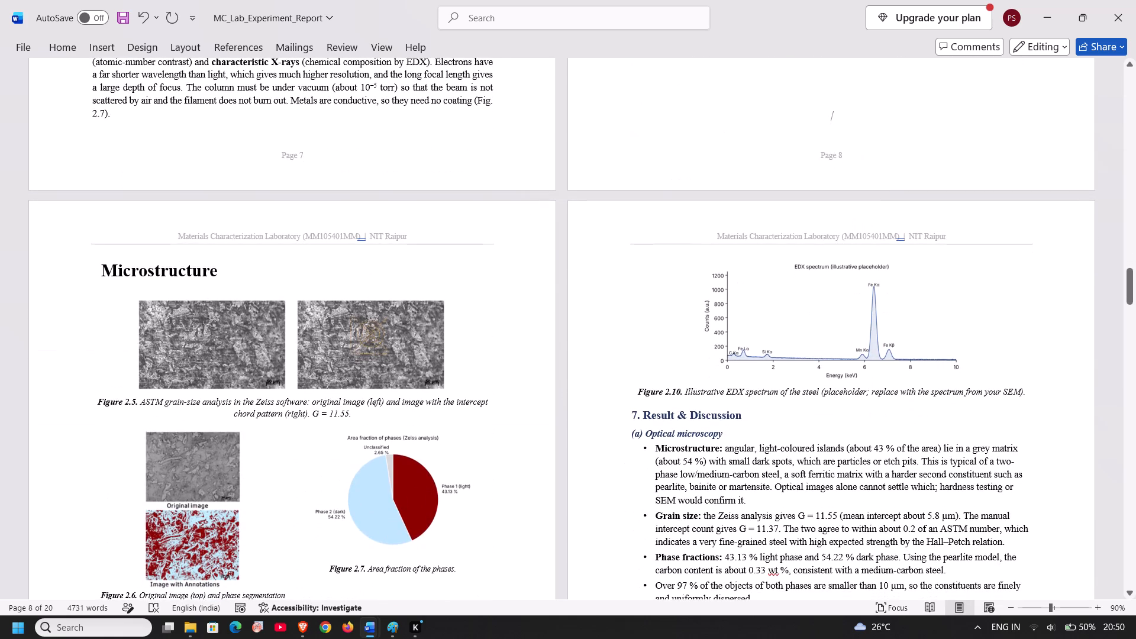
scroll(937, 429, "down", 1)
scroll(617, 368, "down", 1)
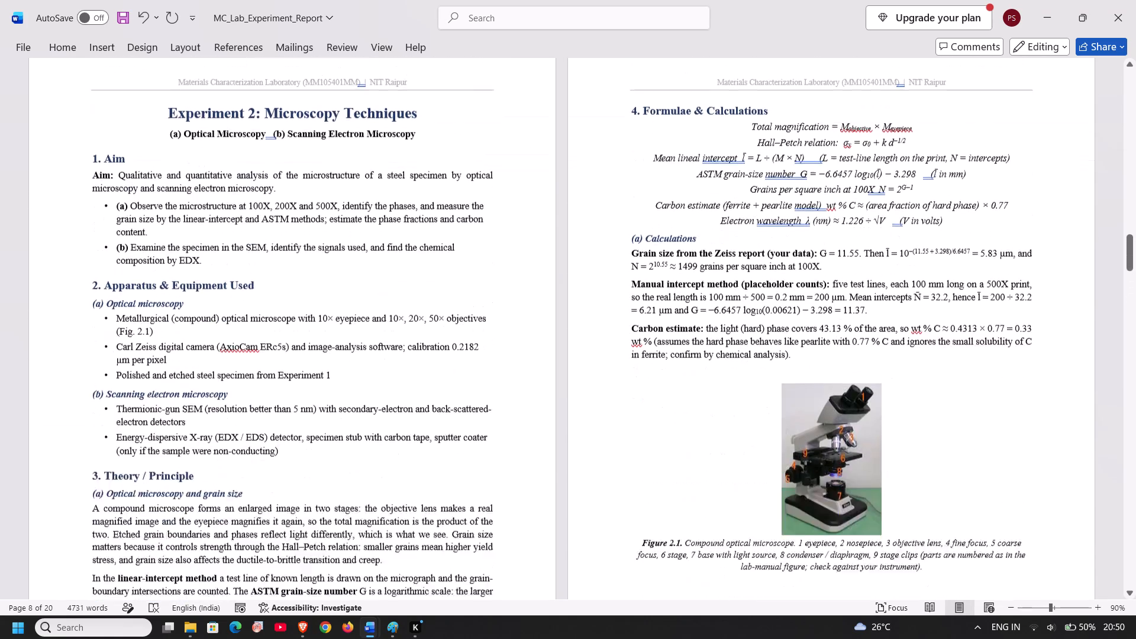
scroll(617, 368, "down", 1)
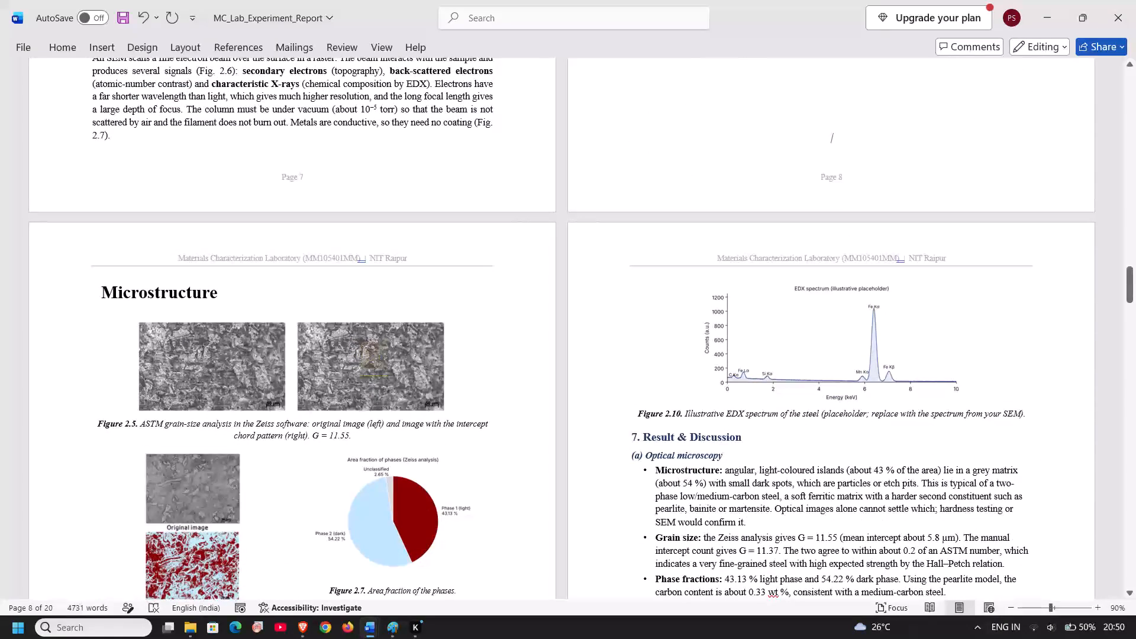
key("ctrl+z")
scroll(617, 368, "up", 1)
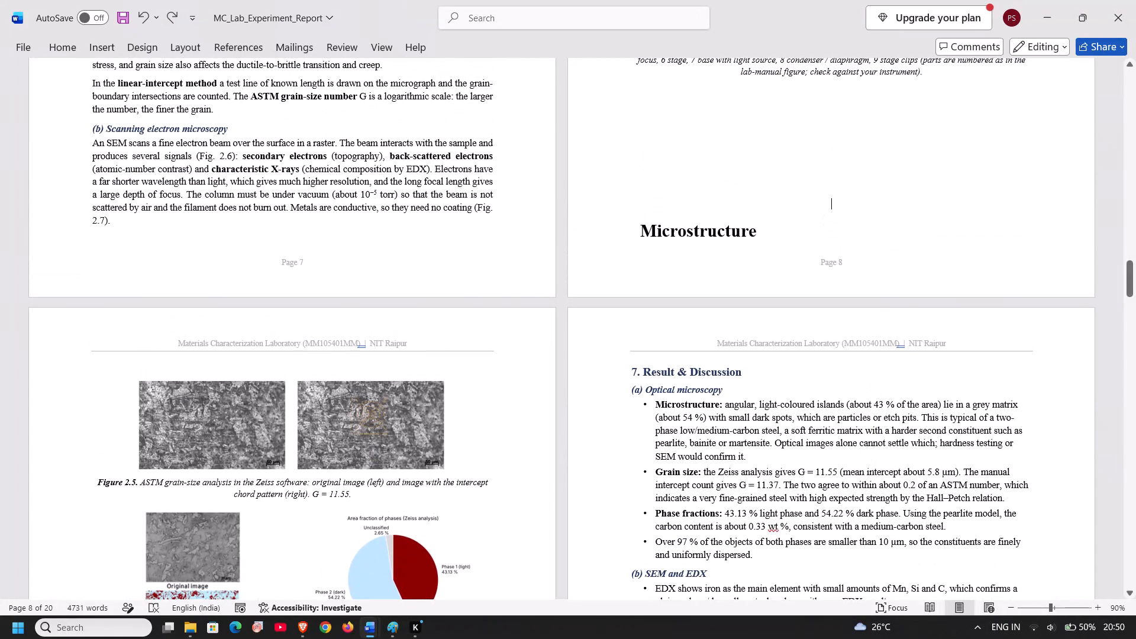
Undo the empty lines inserted above the "Microstructure" heading and the heading's size 20 formatting.
key("ctrl+z")
key("ctrl+z")
key("ctrl+z")
key("ctrl+z")
key("ctrl+z")
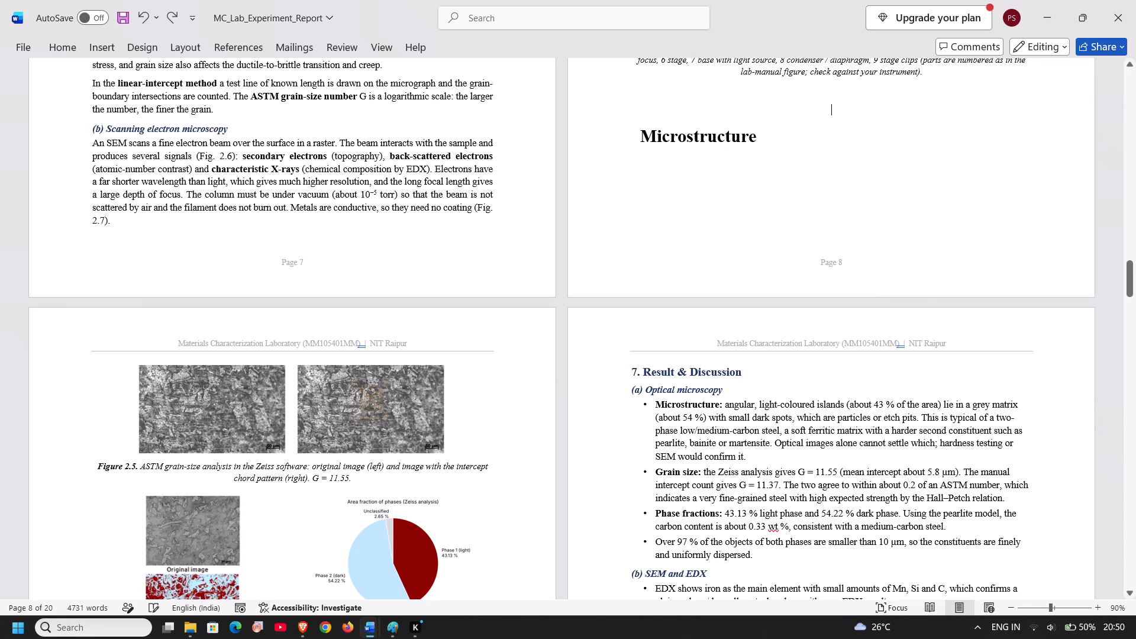
key("ctrl+z")
key("ctrl+z")
key("ctrl+z")
Undo the typed "Microstructure" and "Manual intercept method" cell texts until the deleted table with Figures 2.2 to 2.4 is restored.
scroll(617, 368, "up", 1)
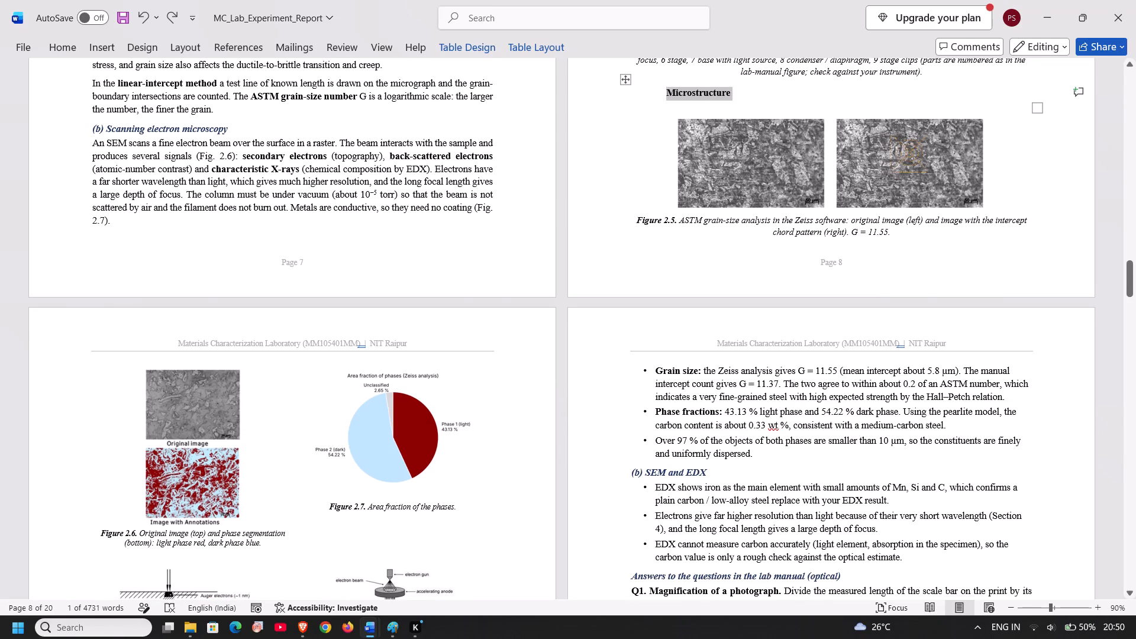
scroll(617, 368, "up", 2)
key("ctrl+z")
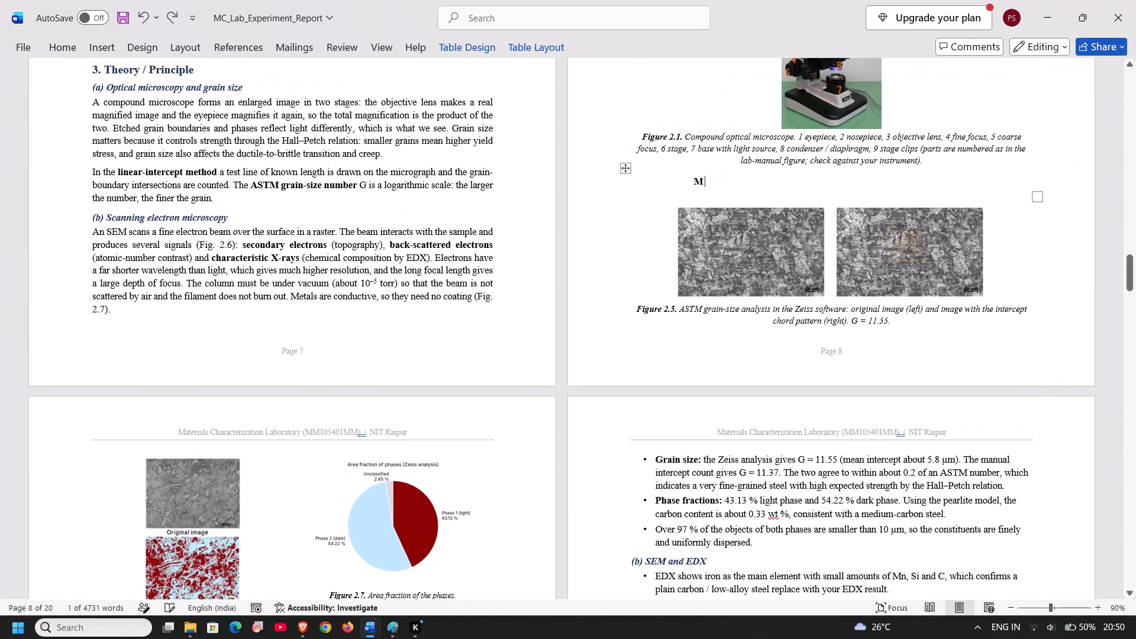
key("ctrl+z")
key("ctrl+z")
key("ctrl+z")
key("ctrl+z")
key("ctrl+z")
key("ctrl+z")
key("ctrl+z")
key("ctrl+z")
key("ctrl+z")
key("ctrl+z")
key("ctrl+z")
key("ctrl+z")
key("ctrl+z")
key("ctrl+z")
key("ctrl+z")
key("ctrl+z")
key("ctrl+z")
key("ctrl+z")
key("ctrl+z")
key("ctrl+z")
key("ctrl+z")
key("ctrl+z")
key("ctrl+z")
key("ctrl+z")
key("ctrl+z")
key("ctrl+z")
key("ctrl+z")
key("ctrl+z")
key("ctrl+z")
key("ctrl+z")
key("ctrl+z")
key("ctrl+z")
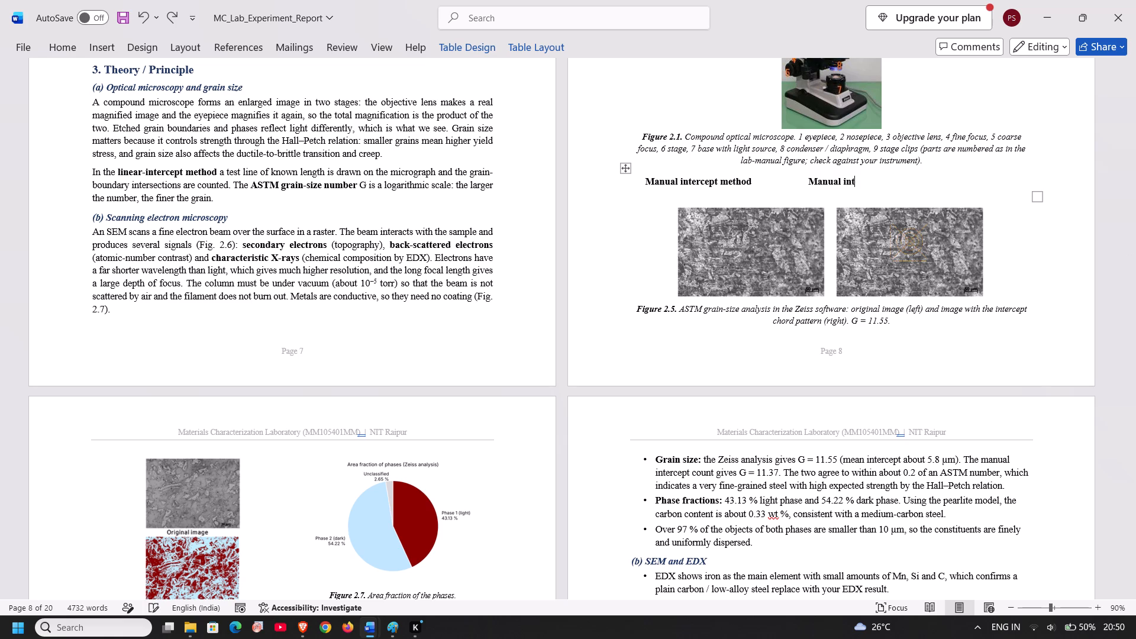
key("ctrl+z")
key("ctrl+z")
key("ctrl+z")
key("ctrl+z")
key("ctrl+z")
key("ctrl+z")
key("ctrl+z")
key("ctrl+z")
key("ctrl+z")
key("ctrl+z")
key("ctrl+z")
key("ctrl+z")
key("ctrl+z")
key("ctrl+z")
key("ctrl+z")
key("ctrl+z")
key("ctrl+z")
key("ctrl+z")
key("ctrl+z")
key("ctrl+z")
key("ctrl+z")
key("ctrl+z")
key("ctrl+z")
key("ctrl+z")
key("ctrl+z")
key("ctrl+z")
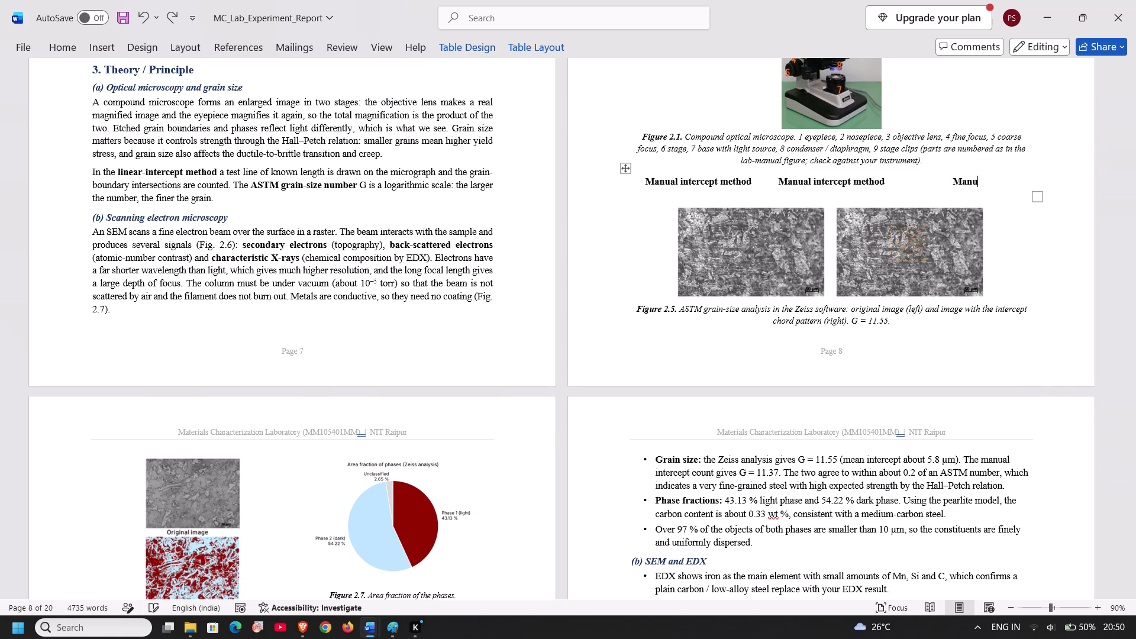
key("ctrl+z")
key("ctrl+z")
key("ctrl+z")
key("ctrl+z")
key("ctrl+z")
key("ctrl+z")
key("ctrl+z")
key("ctrl+z")
key("ctrl+z")
key("ctrl+z")
key("ctrl+z")
key("ctrl+z")
key("ctrl+z")
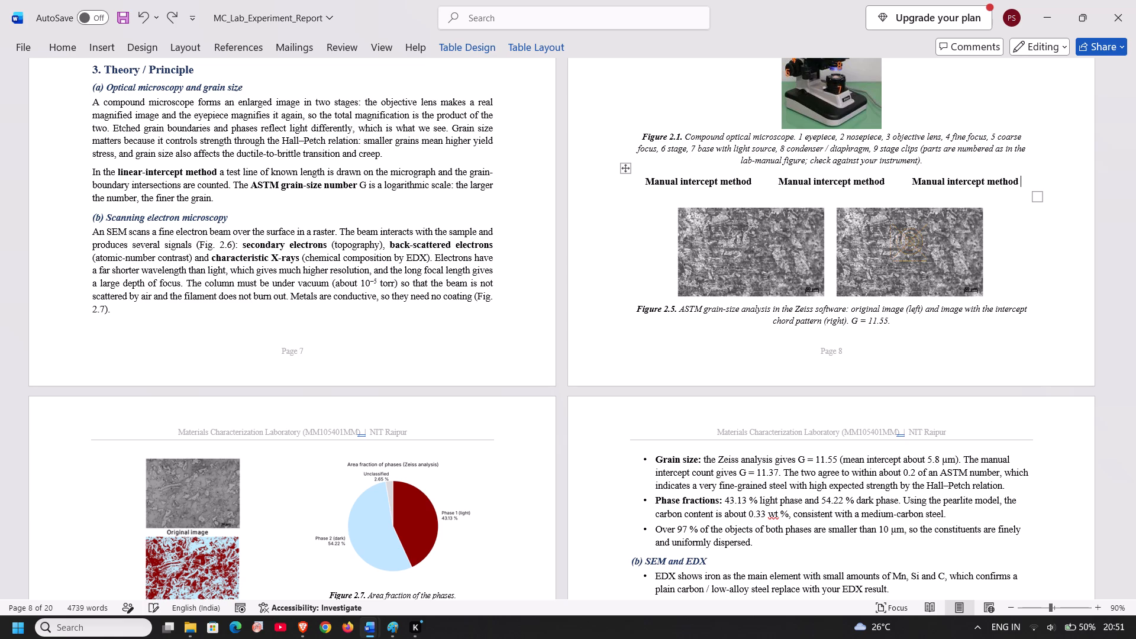
key("ctrl+z")
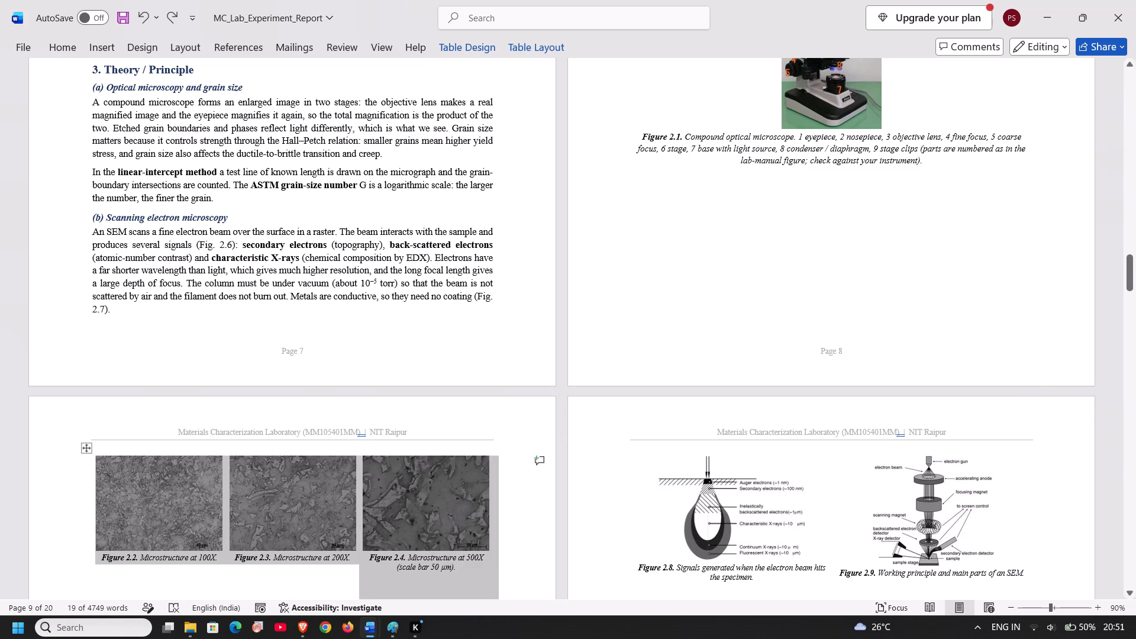
Insert seven line breaks below the Figure 2.1 caption on page 8 and enter the heading "Microstructure".
scroll(195, 550, "up", 1, "ctrl")
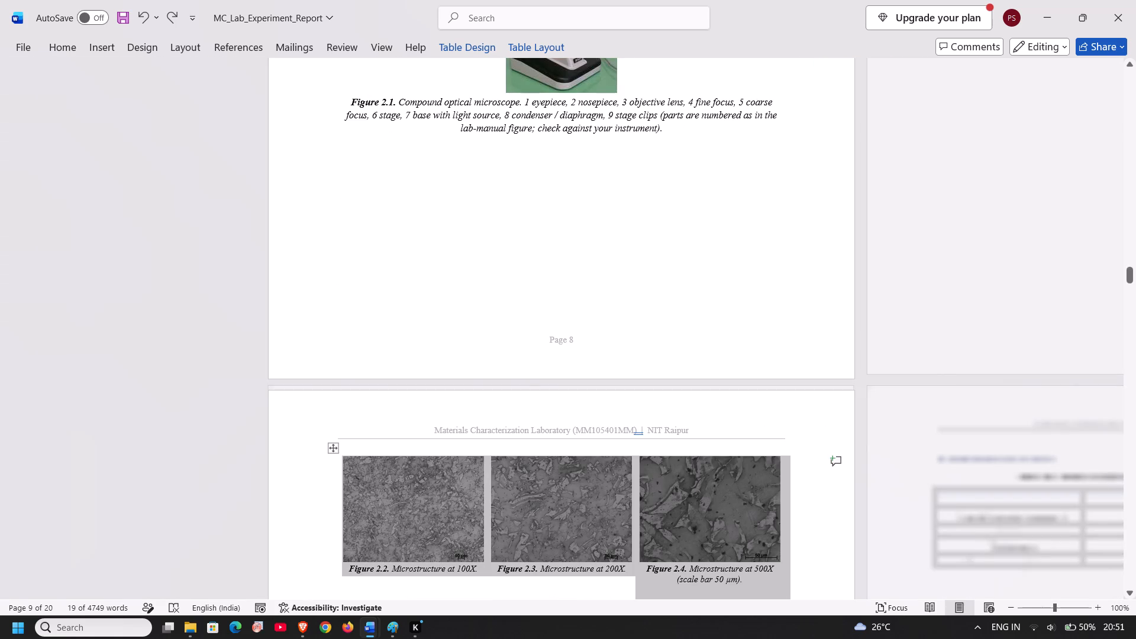
left_click(680, 152)
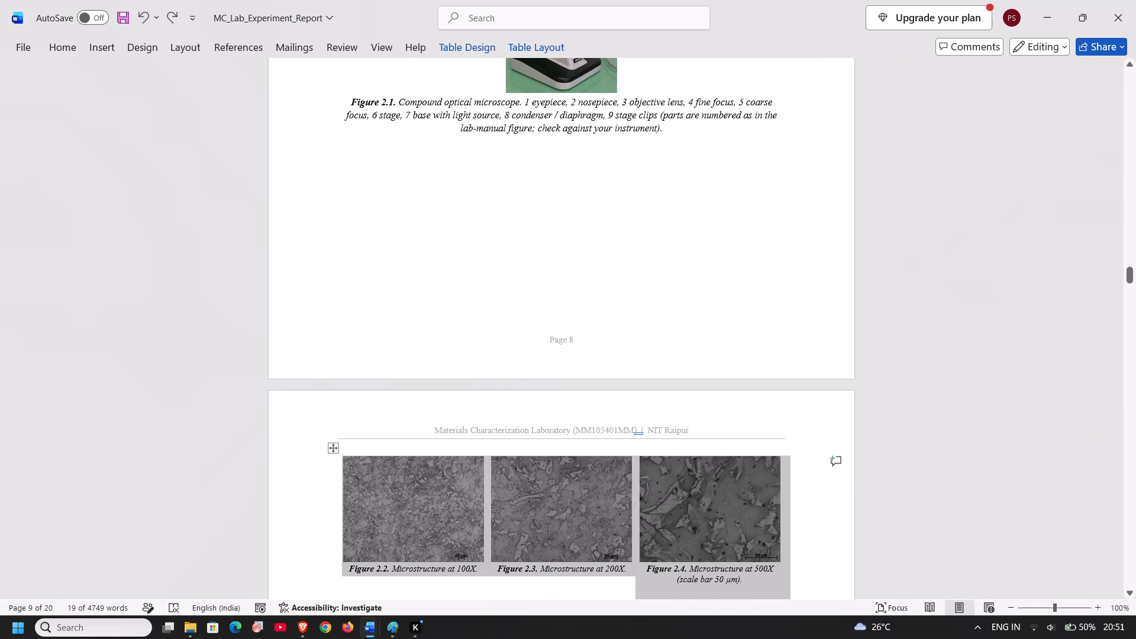
key("Return")
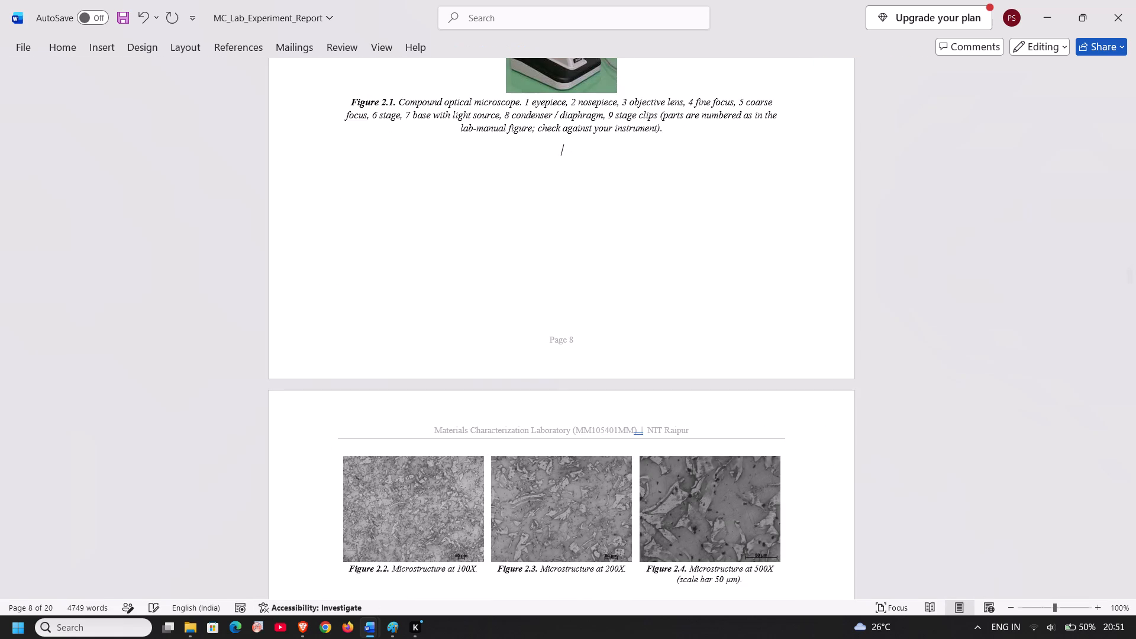
key("Return")
key("Return")
key("Return")
key("Return")
key("Return")
key("Return")
key("shift+m")
type("icrostructure")
Format the new "Microstructure" heading in font size 20 and bold.
left_click_drag(593, 276, 593, 275)
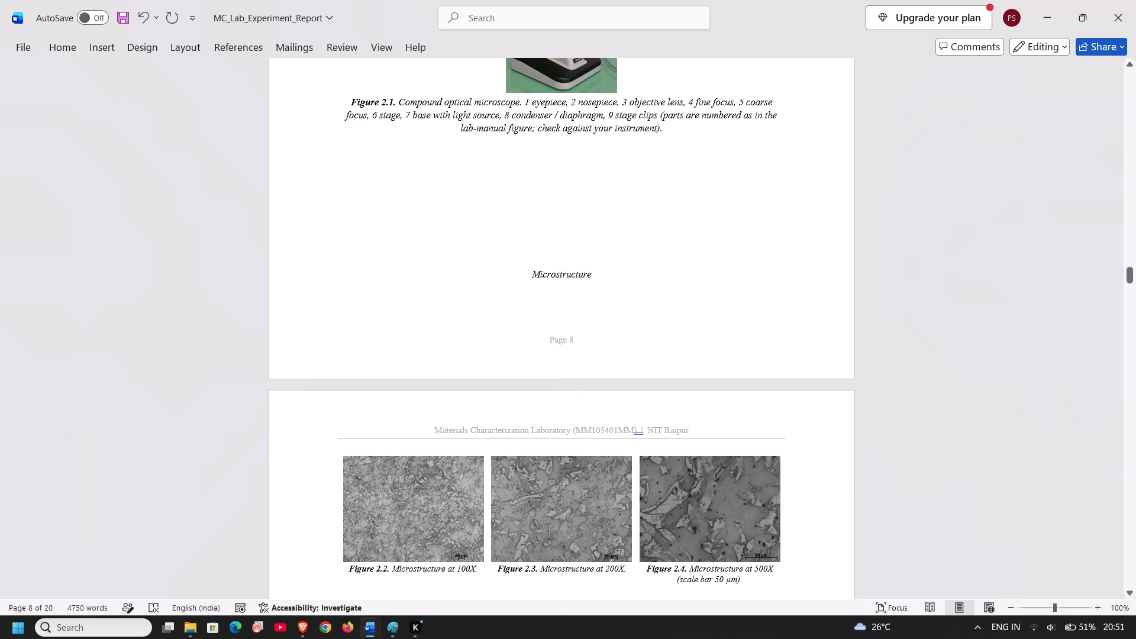
left_click_drag(593, 275, 522, 278)
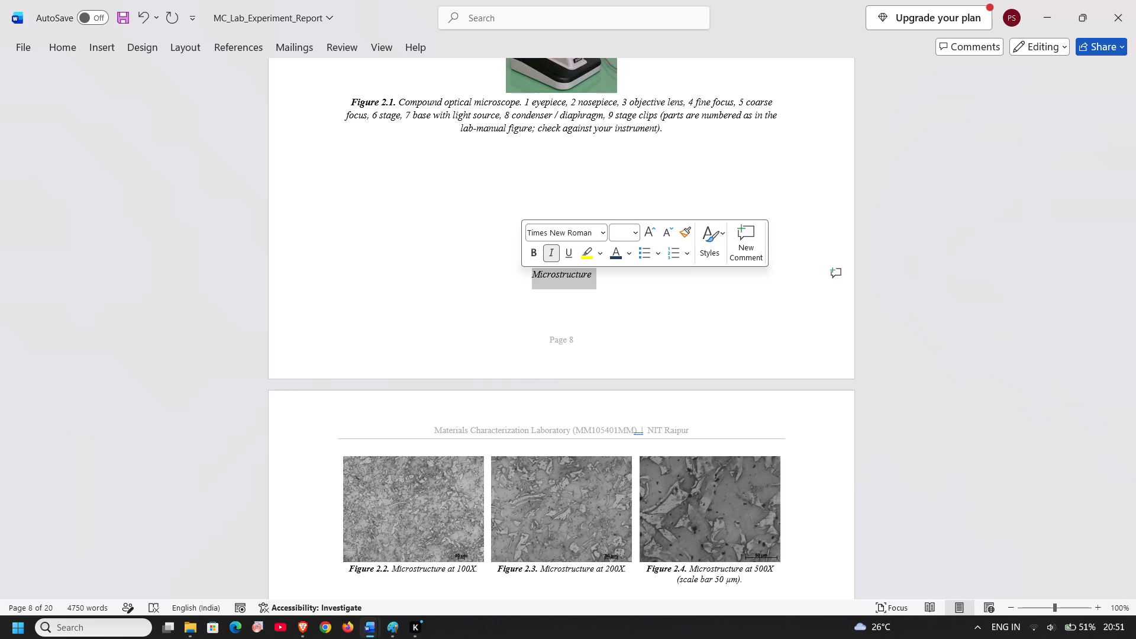
left_click(636, 232)
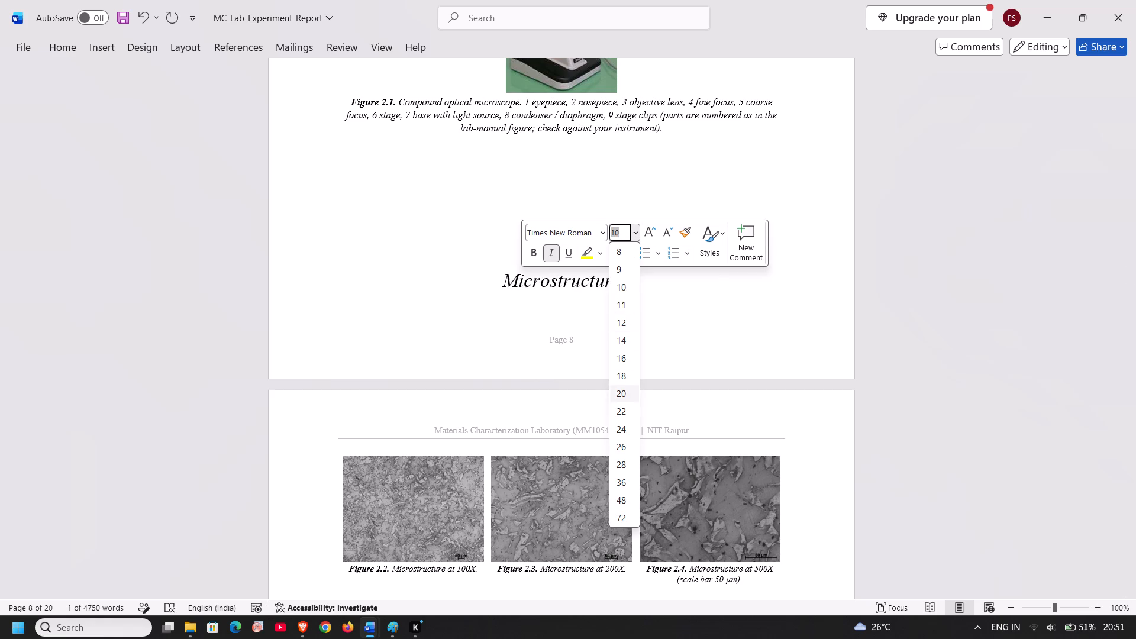
left_click(616, 393)
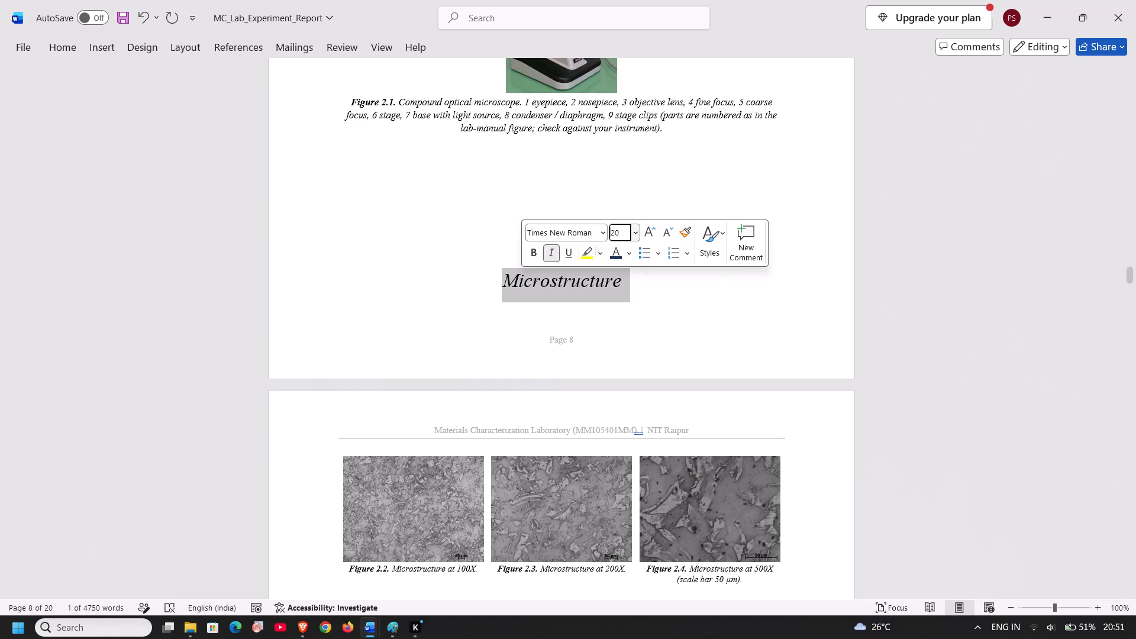
left_click(530, 250)
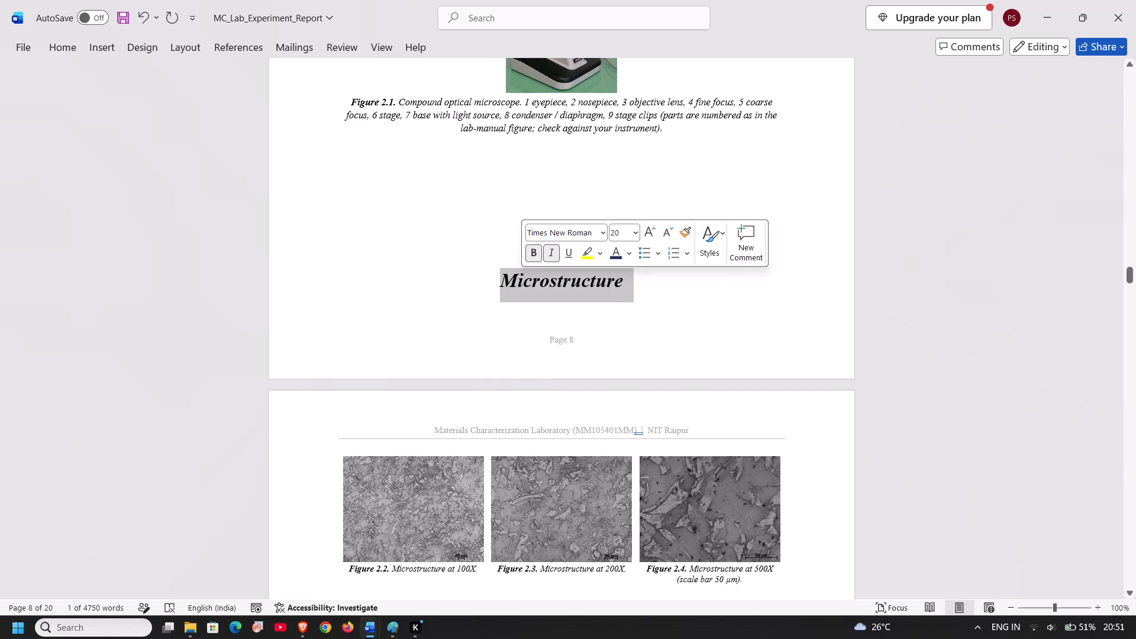
Add two empty lines above the "Microstructure" heading to move it to the top of page 9, above Figures 2.2 to 2.4.
left_click(498, 254)
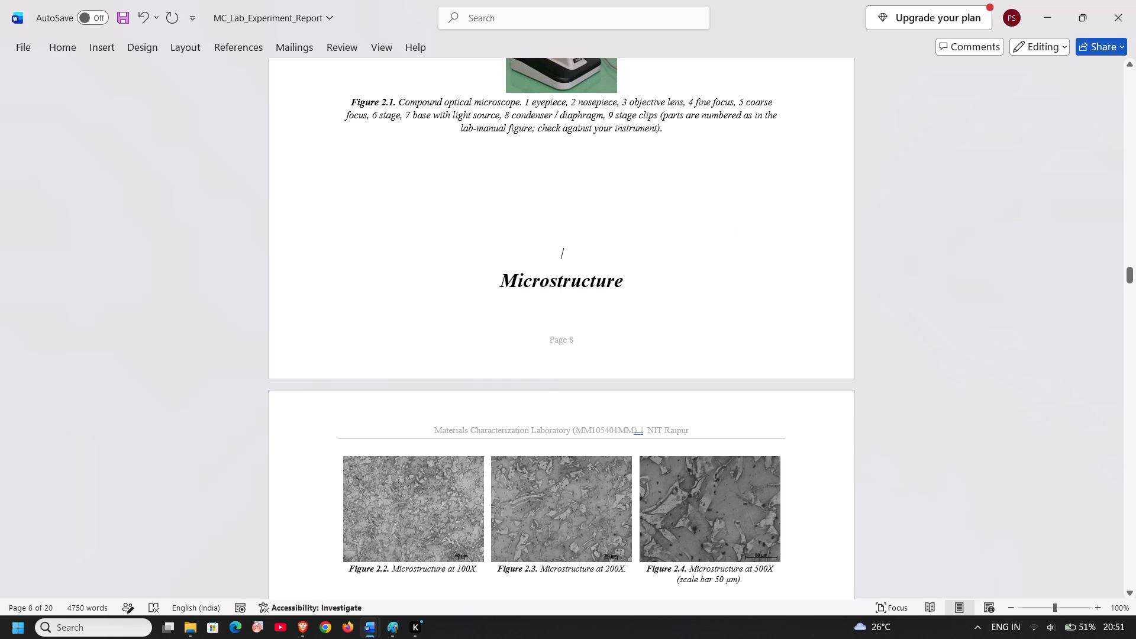
key("Return")
key("Return")
key("Return")
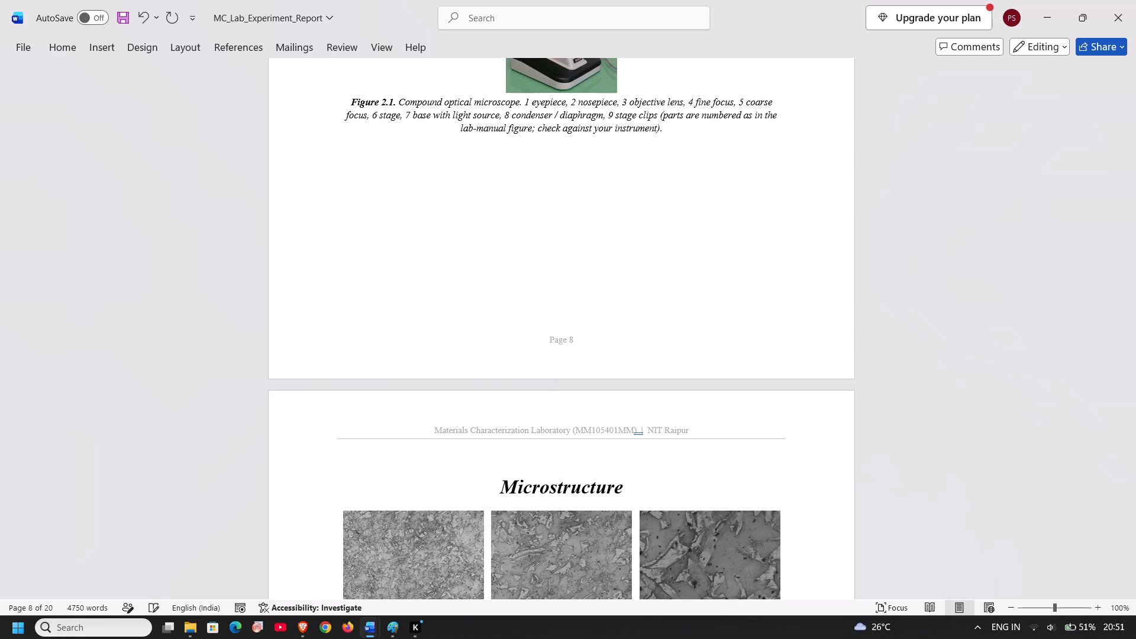
key("BackSpace")
Insert seventeen empty lines after the Figure 2.10 caption to move the "7. Result & Discussion" heading onto page 11.
scroll(525, 276, "down", 1)
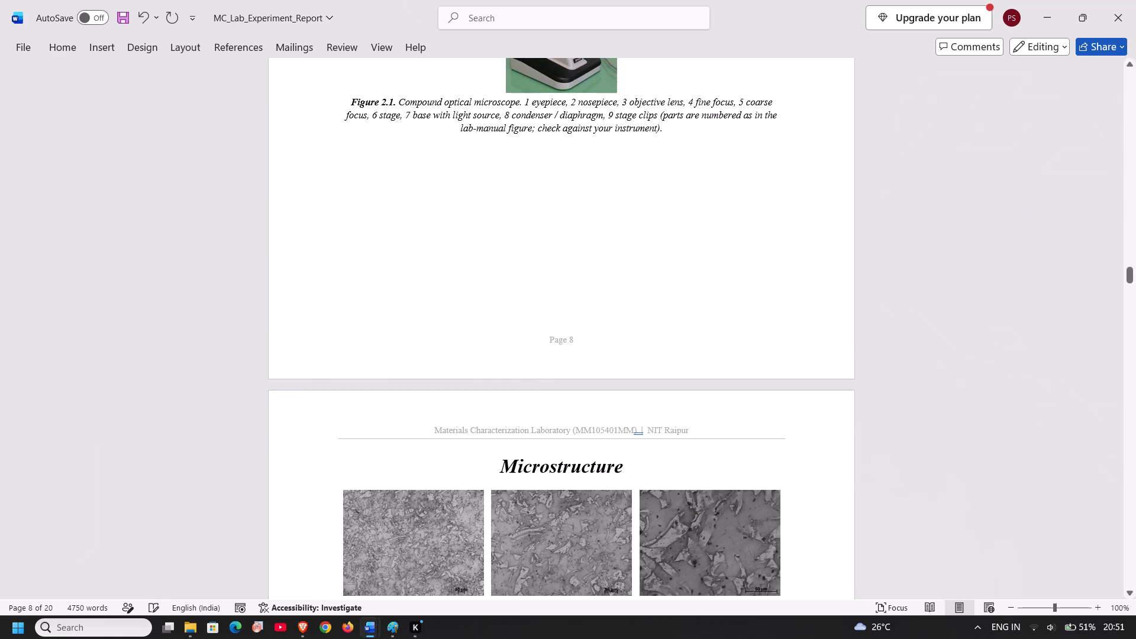
scroll(530, 273, "down", 2)
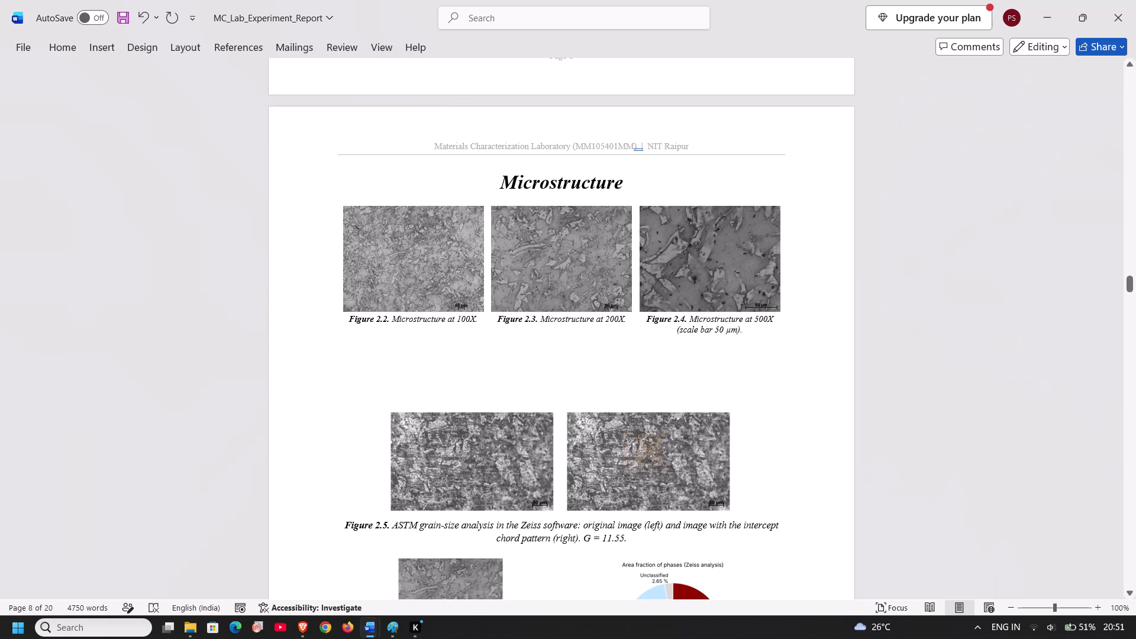
scroll(533, 272, "down", 1)
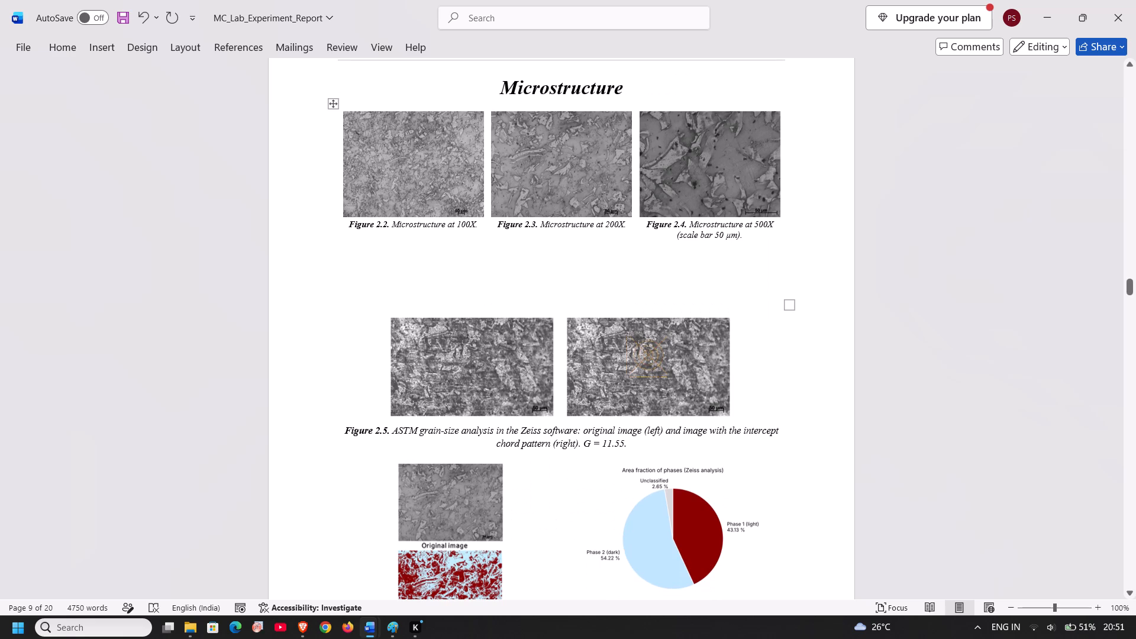
scroll(534, 272, "down", 5)
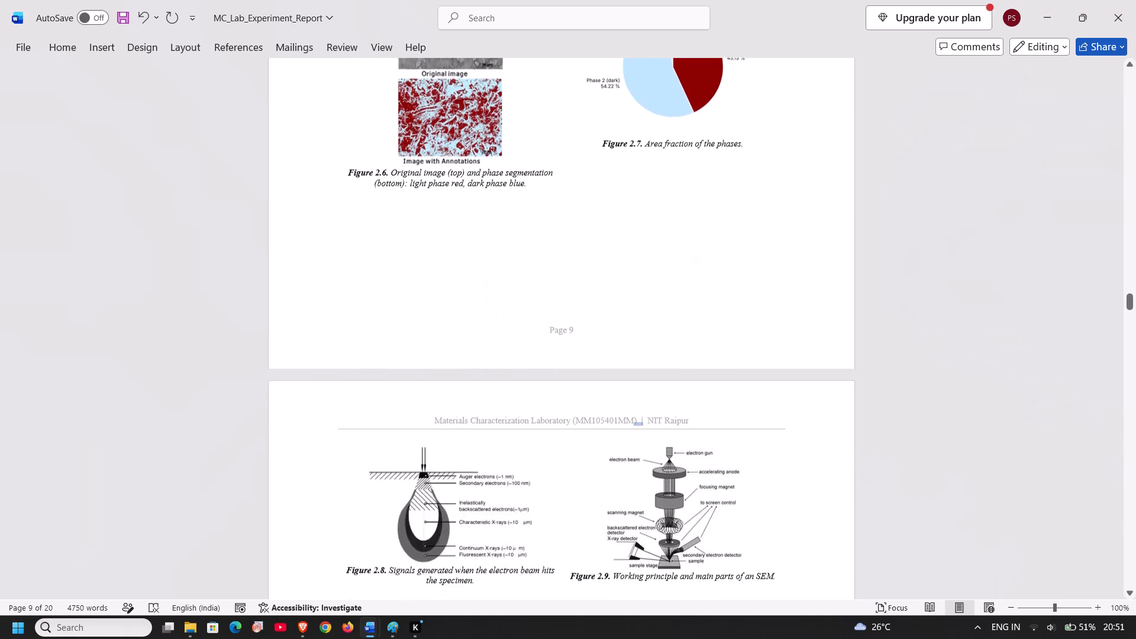
scroll(536, 272, "down", 5)
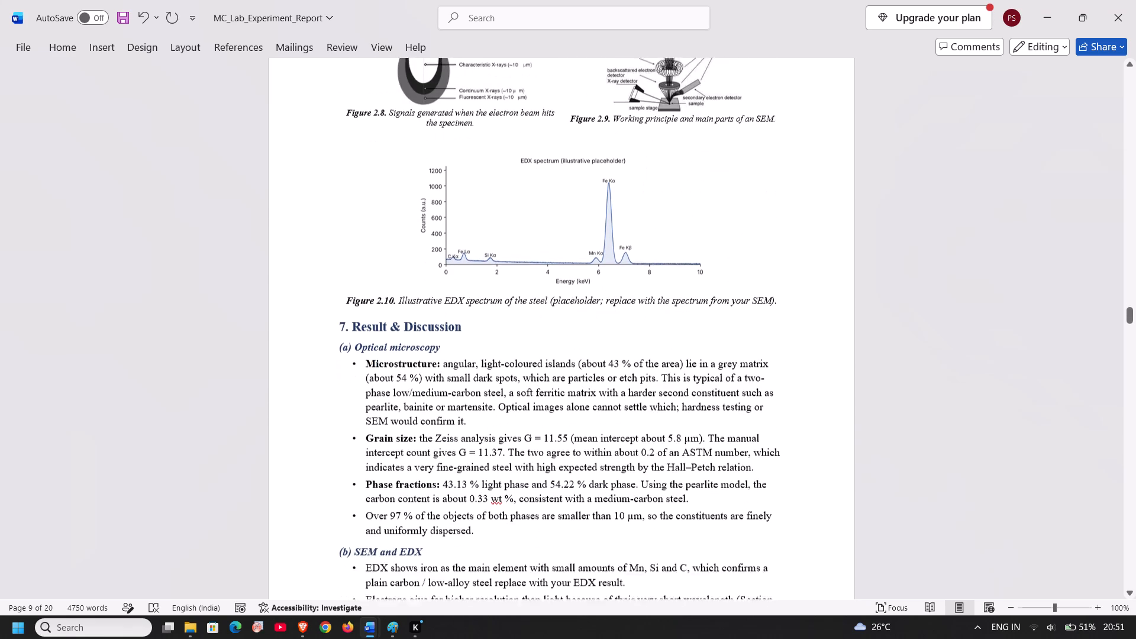
scroll(509, 298, "down", 1)
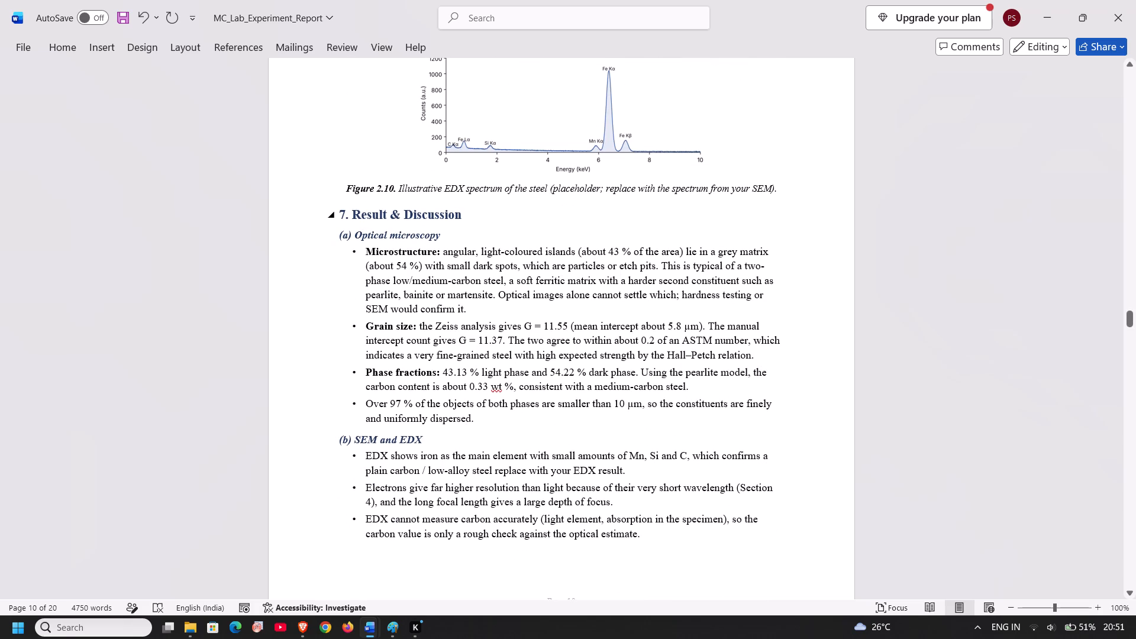
left_click(792, 194)
key("Return")
key("Return")
key("Return")
key("Return")
key("Return")
key("Return")
key("Return")
key("Return")
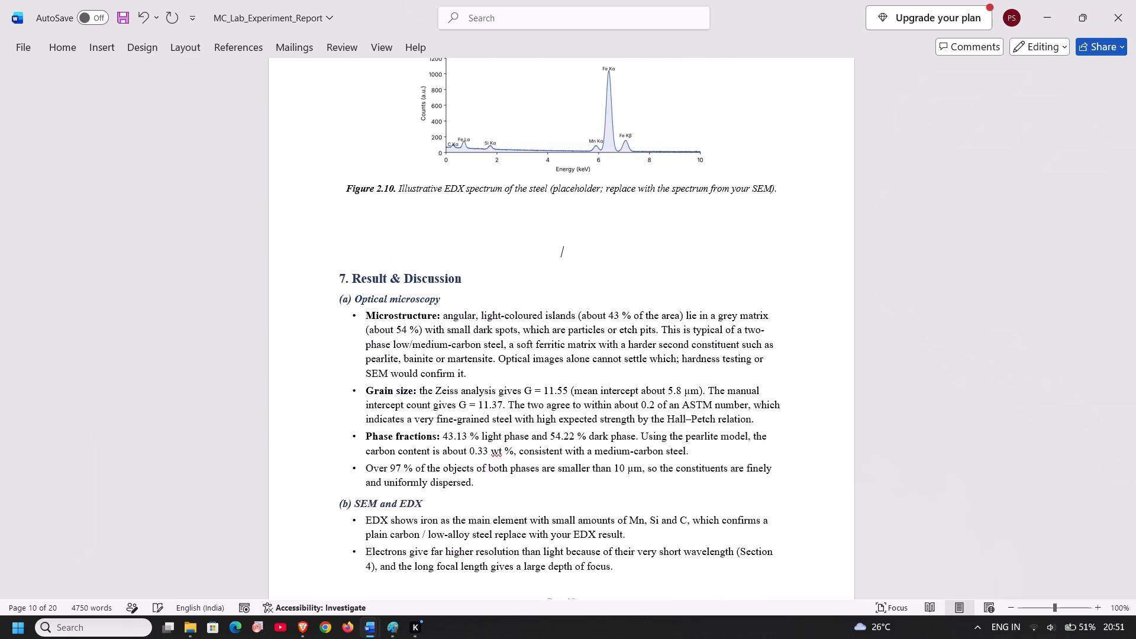
key("Return")
key("Return")
key("Return")
key("Return")
key("Return")
key("Return")
key("Return")
key("Return")
key("Return")
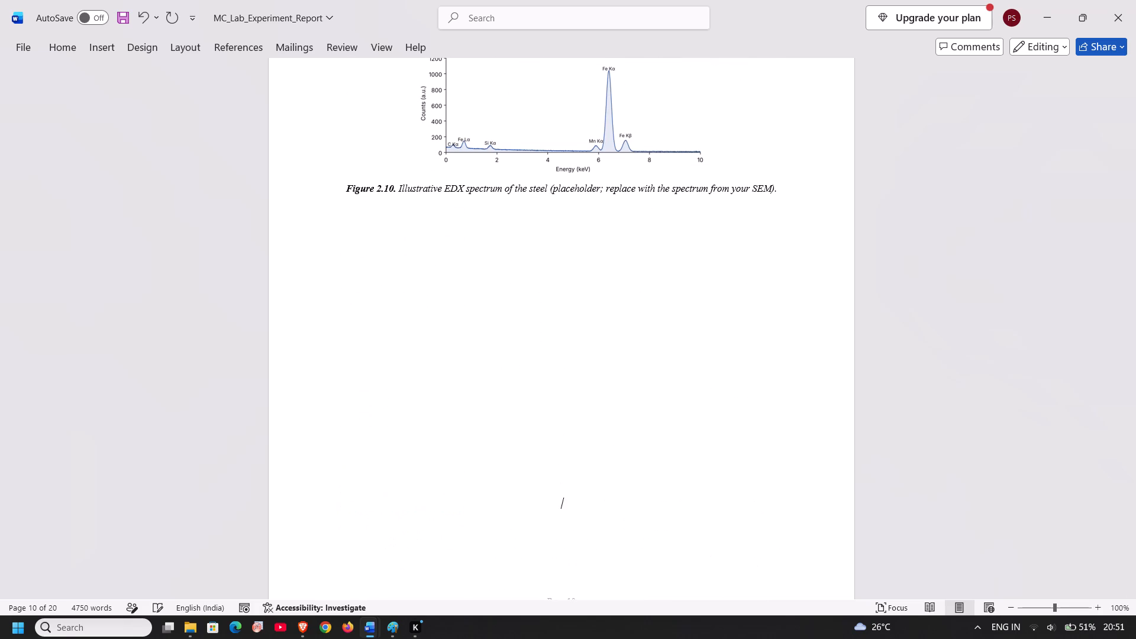
key("Return")
key("BackSpace")
Insert three empty lines between the Q6 SEM answer and the "8. Precautions" heading on page 12, and review the preceding page.
scroll(808, 185, "down", 4)
scroll(587, 366, "down", 1)
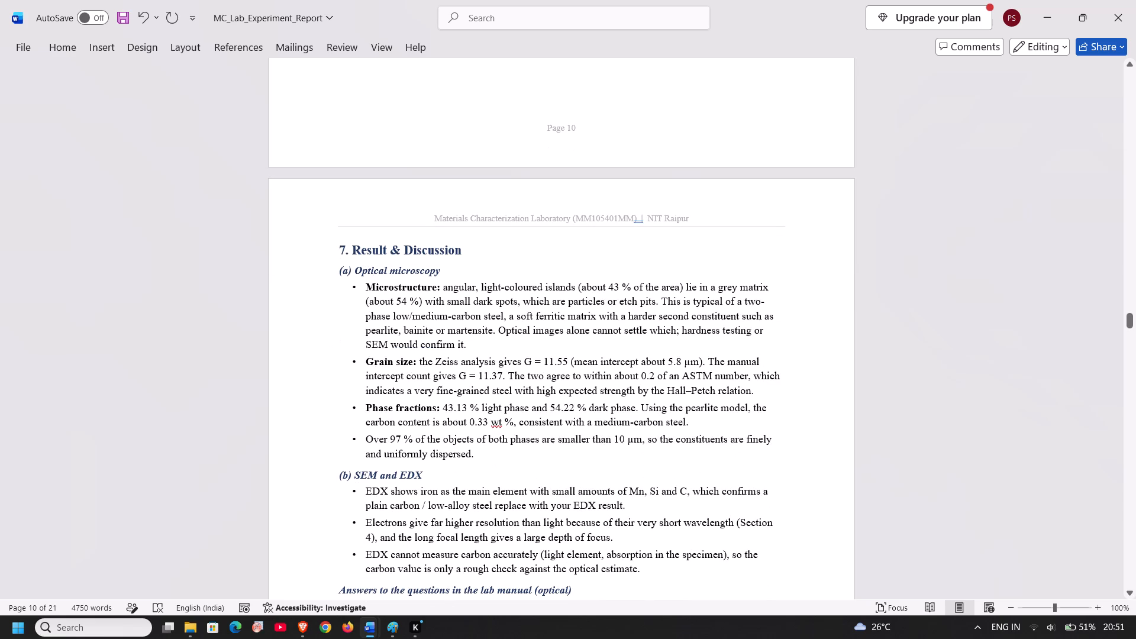
scroll(584, 370, "down", 3)
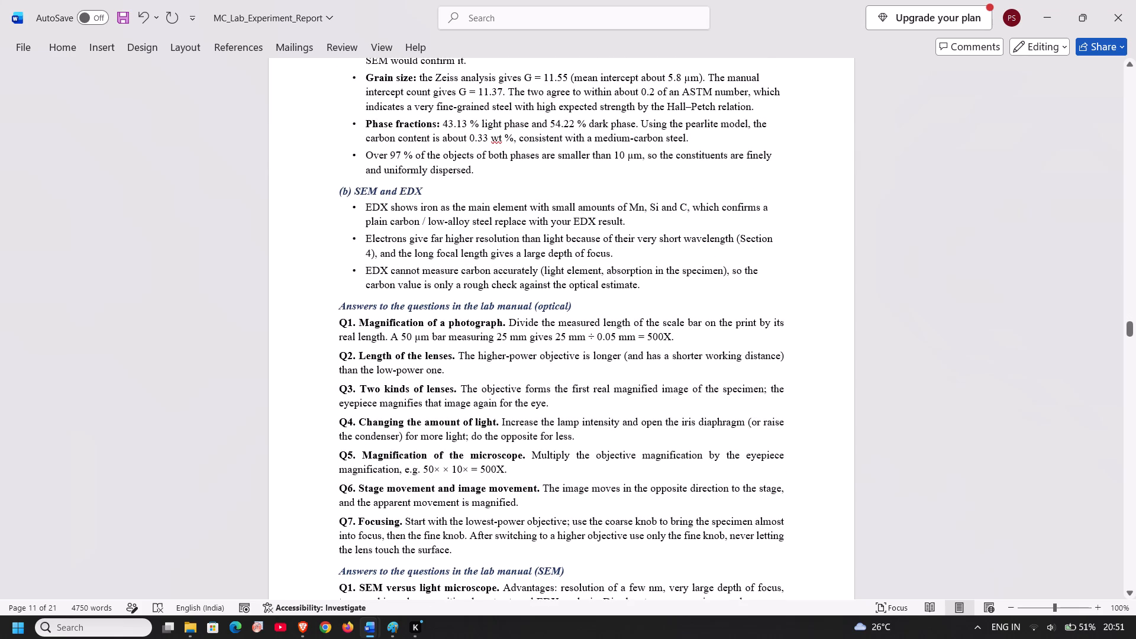
scroll(589, 367, "down", 7)
scroll(589, 367, "up", 2)
left_click(689, 433)
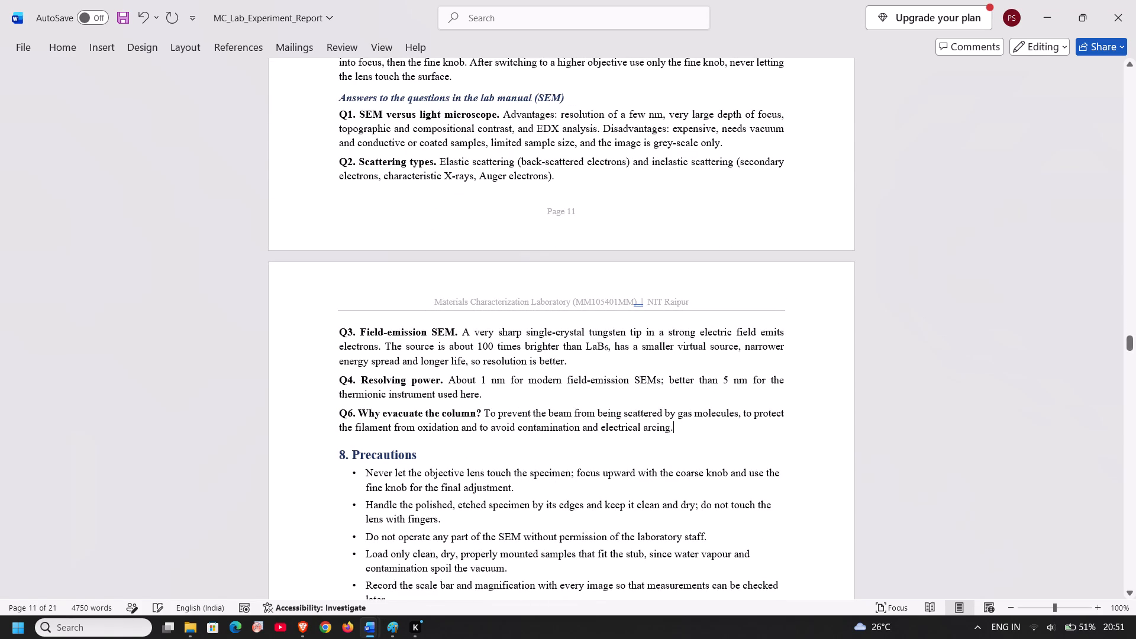
key("Return")
key("Return")
key("Return")
scroll(688, 434, "up", 4)
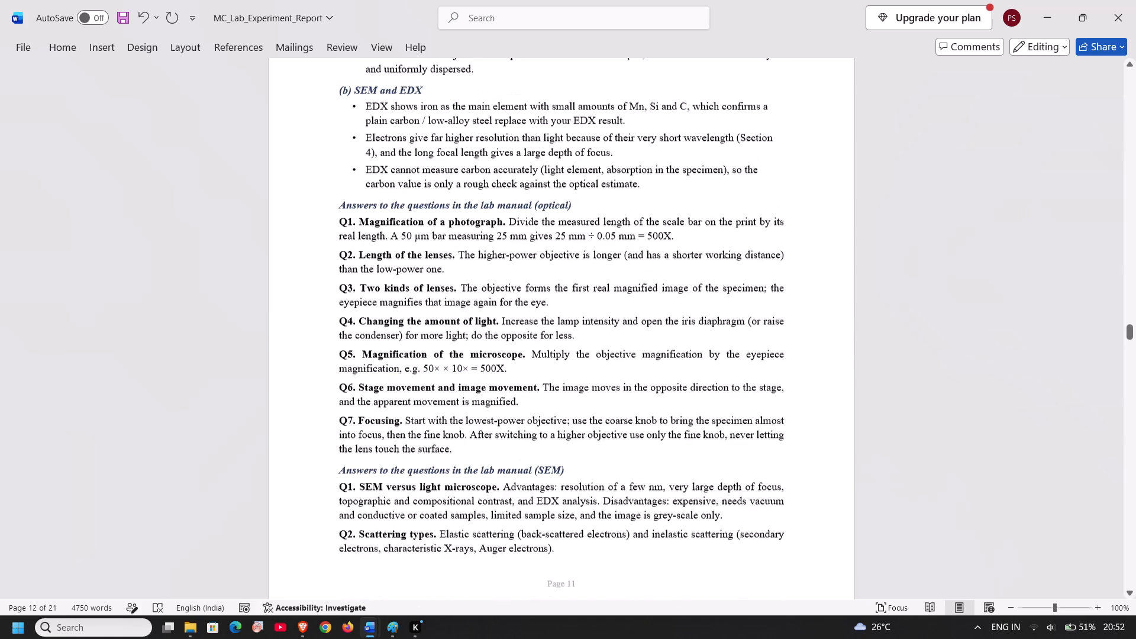
scroll(688, 434, "up", 4)
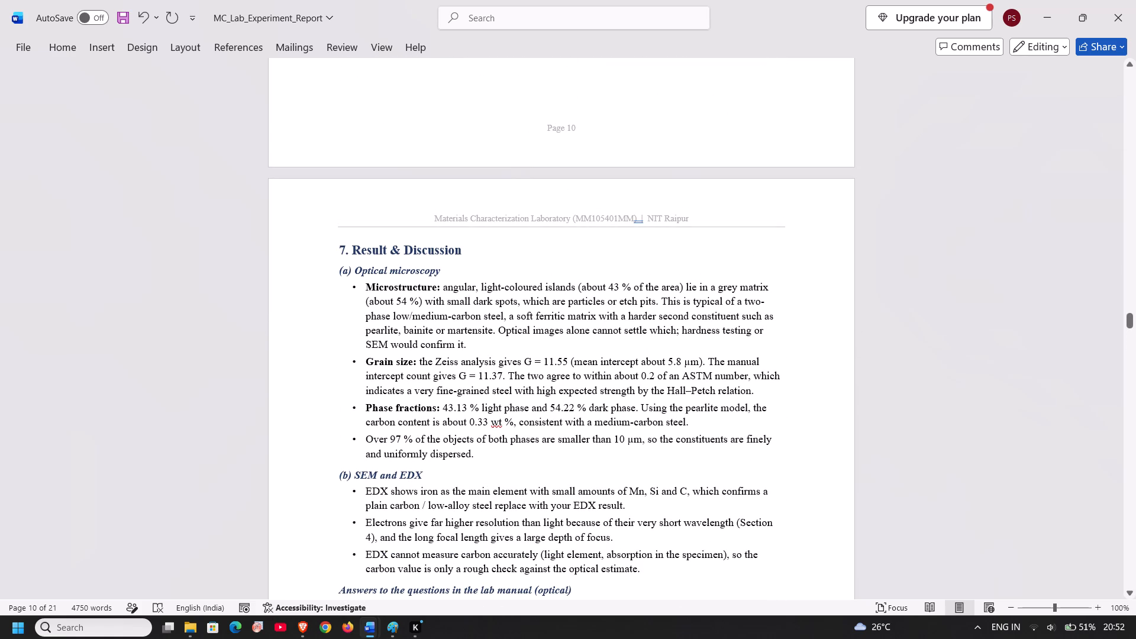
Add an empty line below the "7. Result & Discussion" heading and two above it to keep the heading on page 11.
left_click(495, 253)
key("Return")
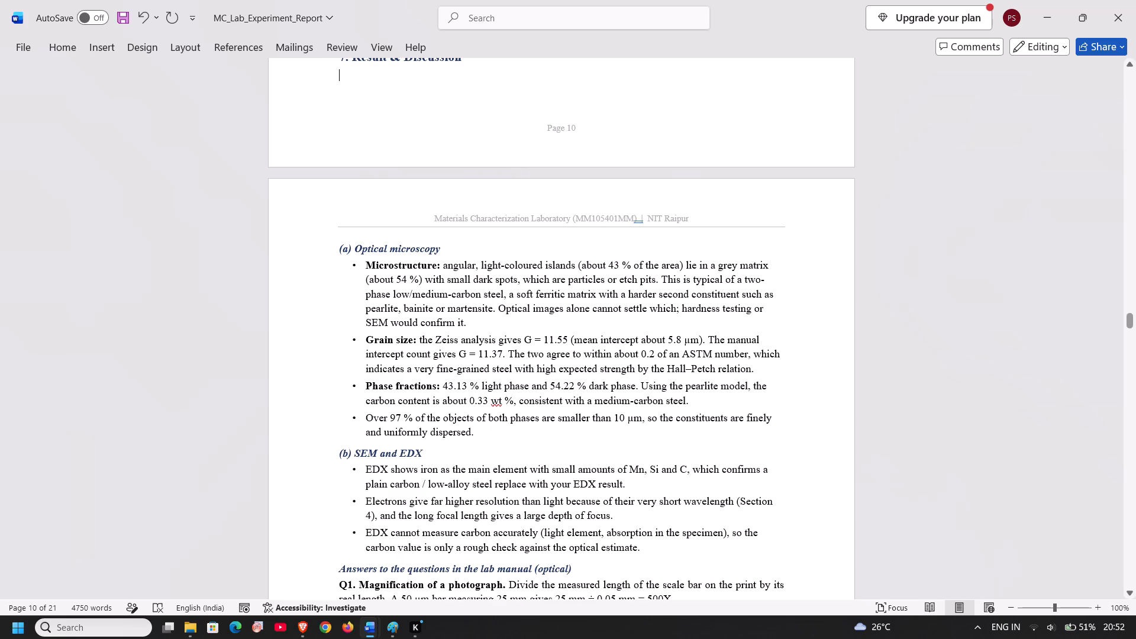
scroll(480, 250, "up", 1)
left_click(351, 124)
key("Return")
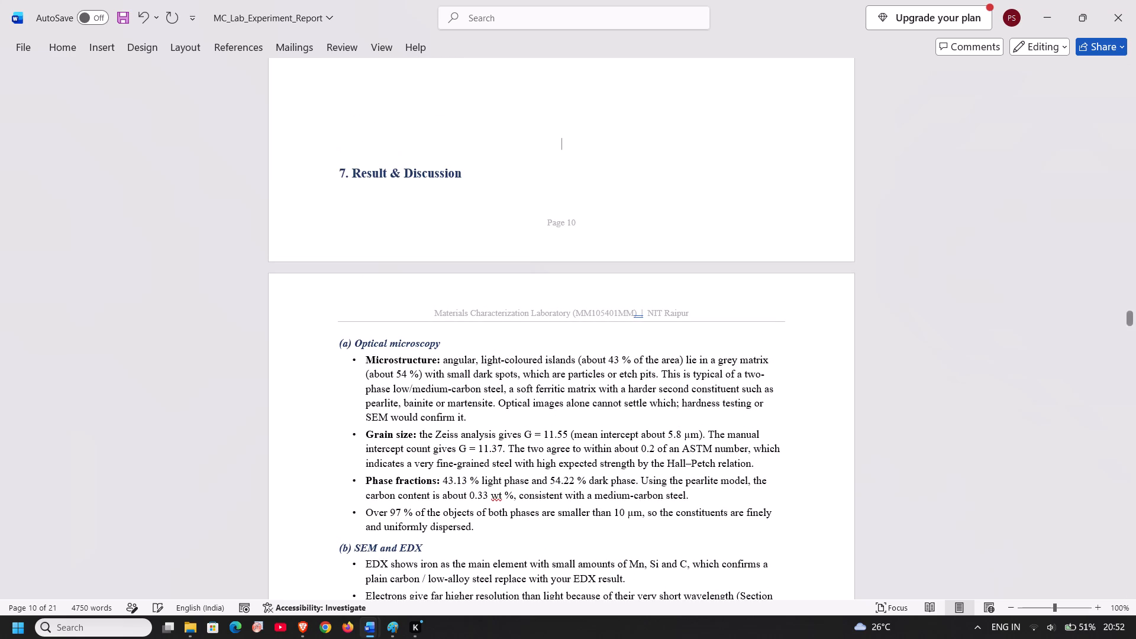
key("Return")
scroll(353, 124, "up", 1)
scroll(348, 154, "down", 2)
scroll(282, 260, "down", 1)
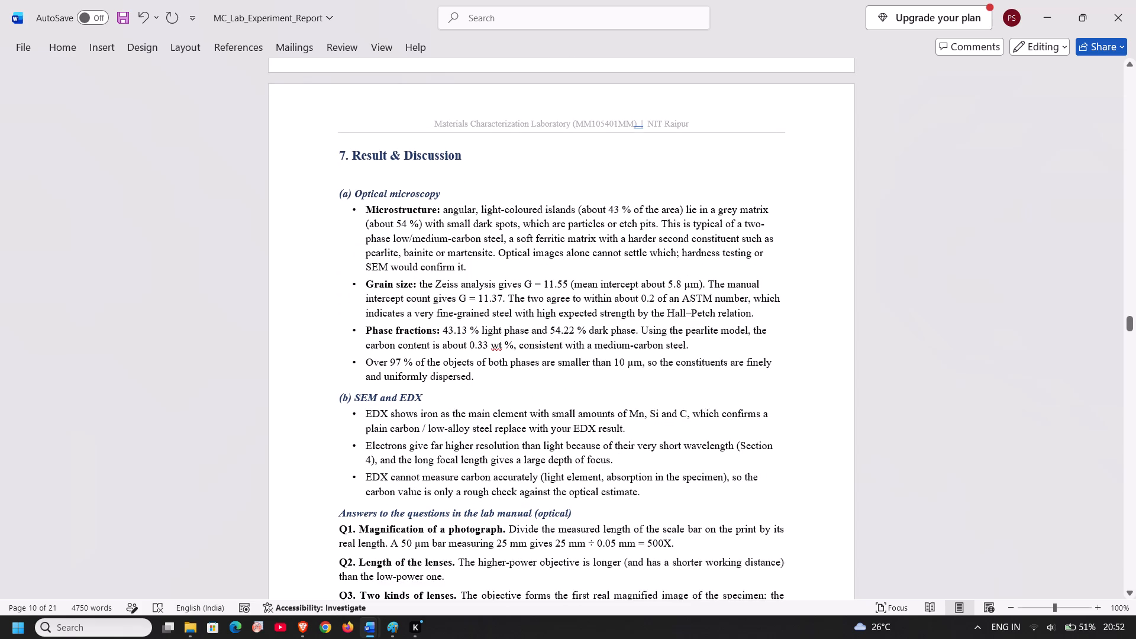
Insert an unbulleted empty line above the "(b) SEM and EDX" subheading.
left_click(492, 378)
key("Return")
scroll(567, 376, "down", 2)
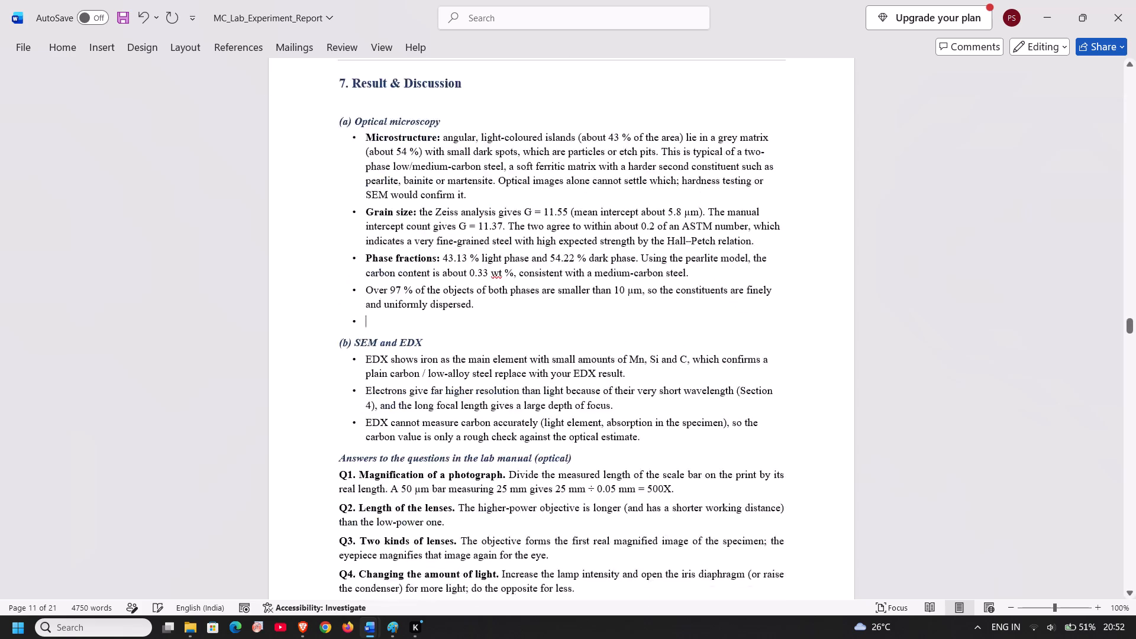
key("BackSpace")
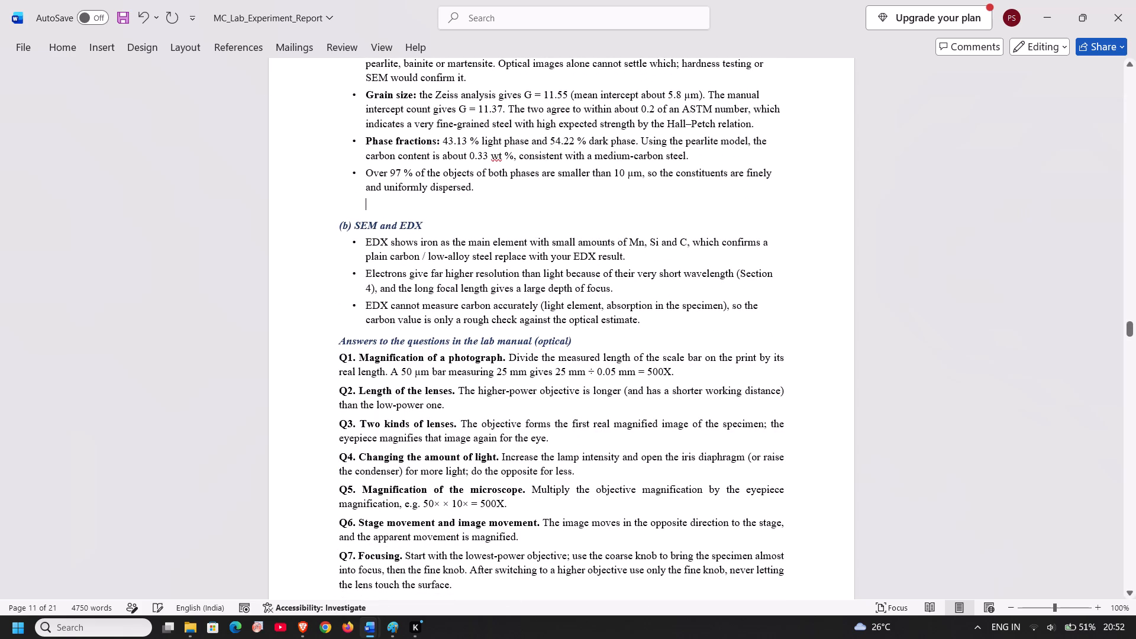
scroll(398, 238, "down", 2)
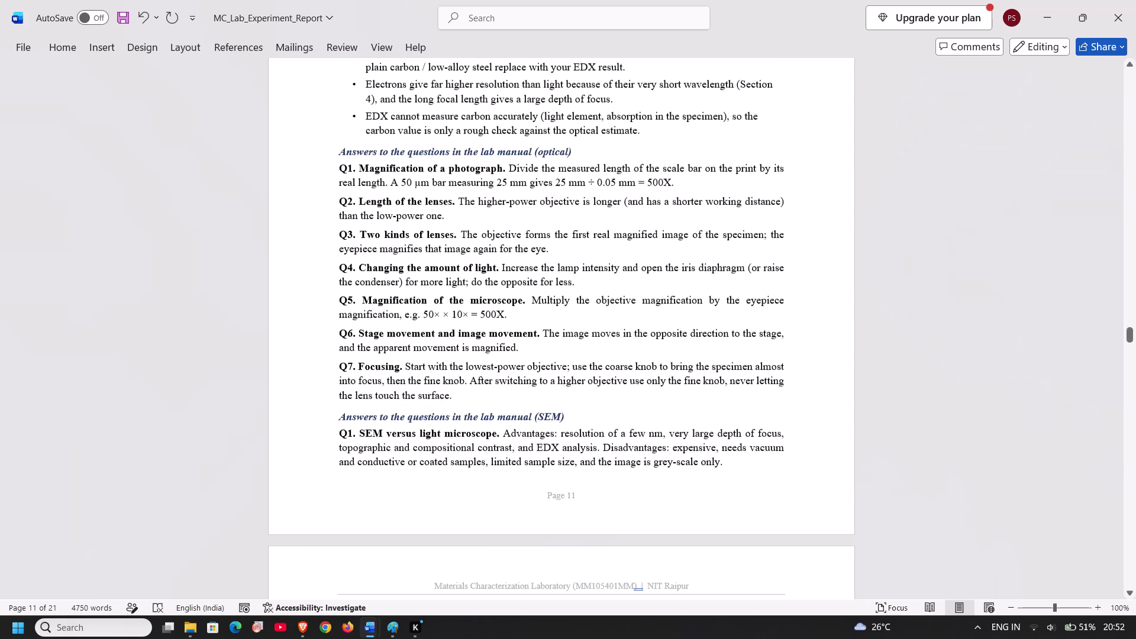
Insert an unbulleted empty line above the "Answers to the questions in the lab manual (optical)" subheading.
left_click(660, 133)
key("Return")
scroll(662, 126, "down", 2)
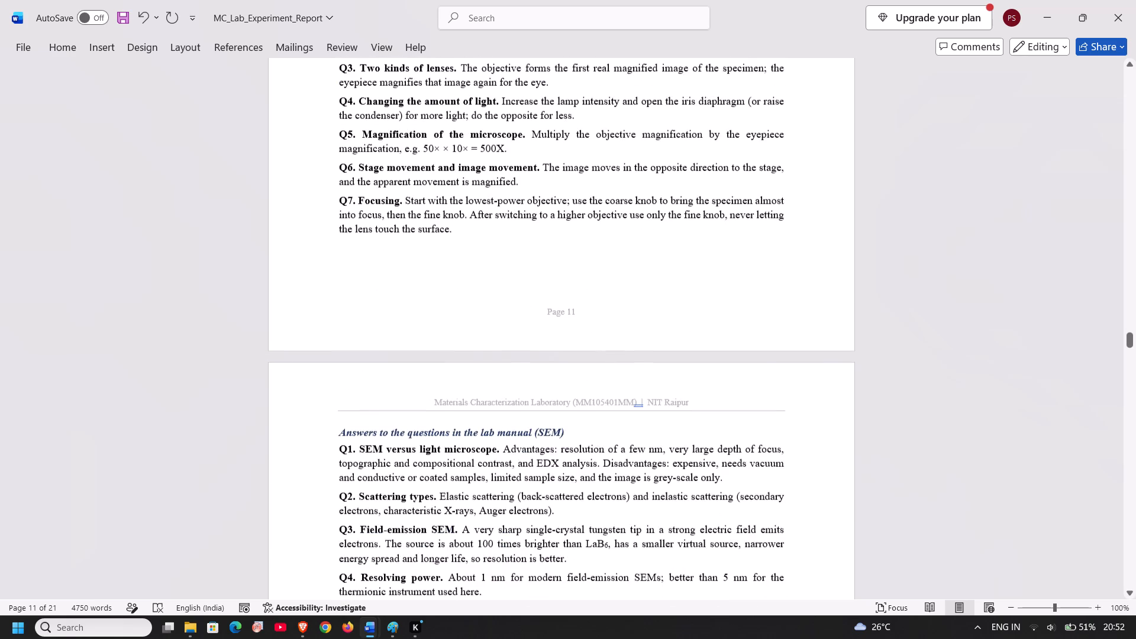
scroll(663, 124, "up", 1)
key("BackSpace")
scroll(661, 124, "up", 1)
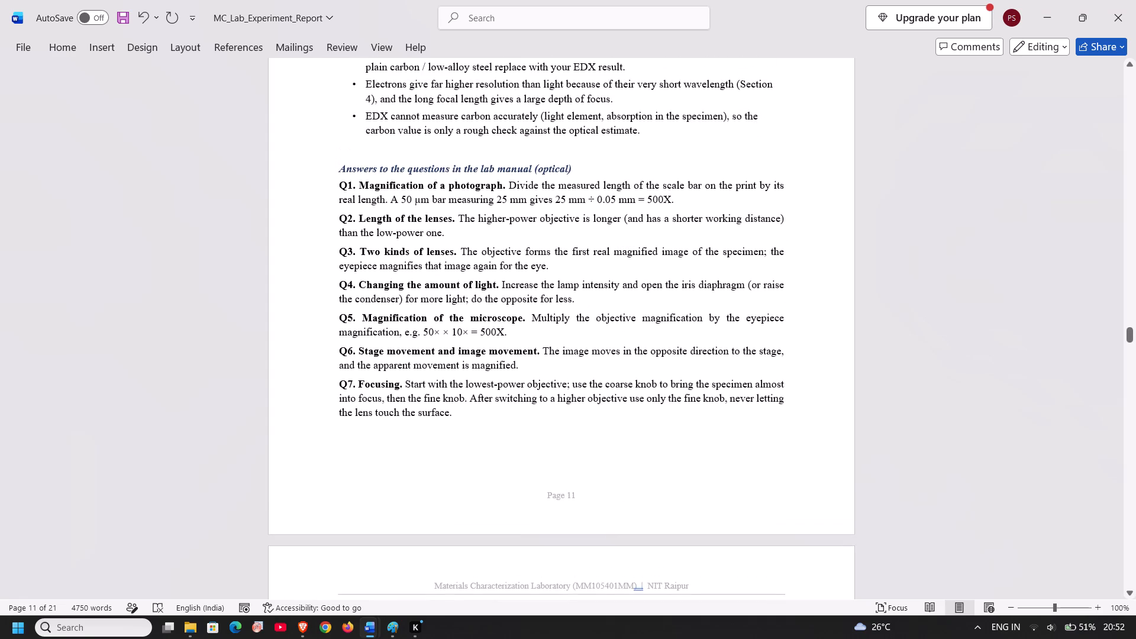
Review the layout of pages 11 and 12, and check the preceding pages back to the cover page.
scroll(639, 167, "up", 1)
scroll(635, 172, "down", 5)
scroll(602, 230, "up", 3)
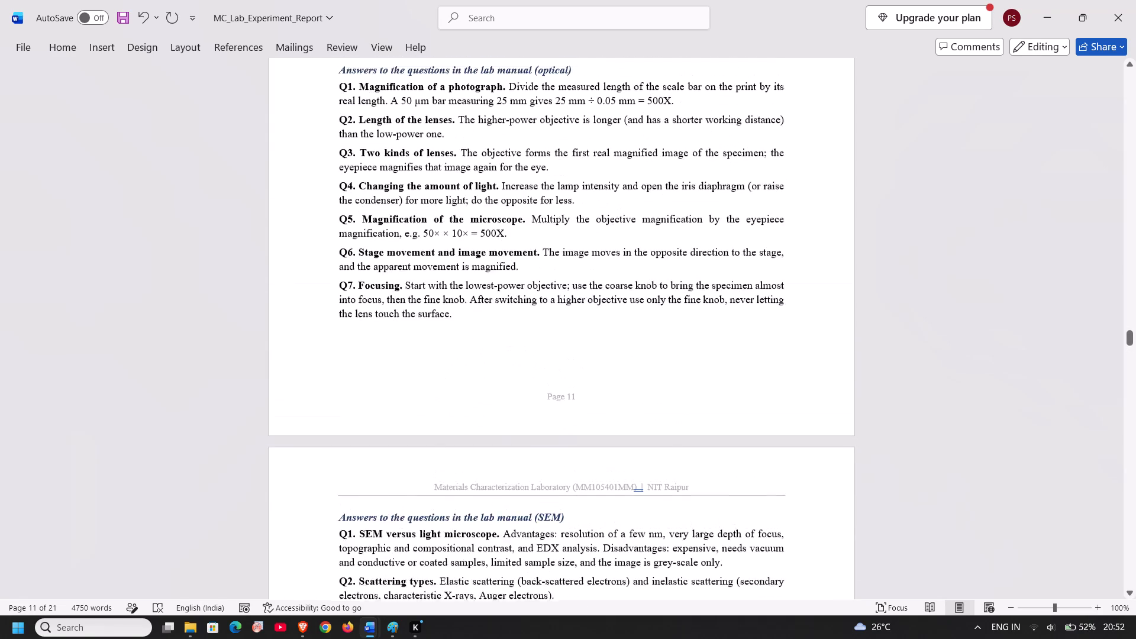
scroll(602, 232, "up", 1)
scroll(602, 232, "down", 5)
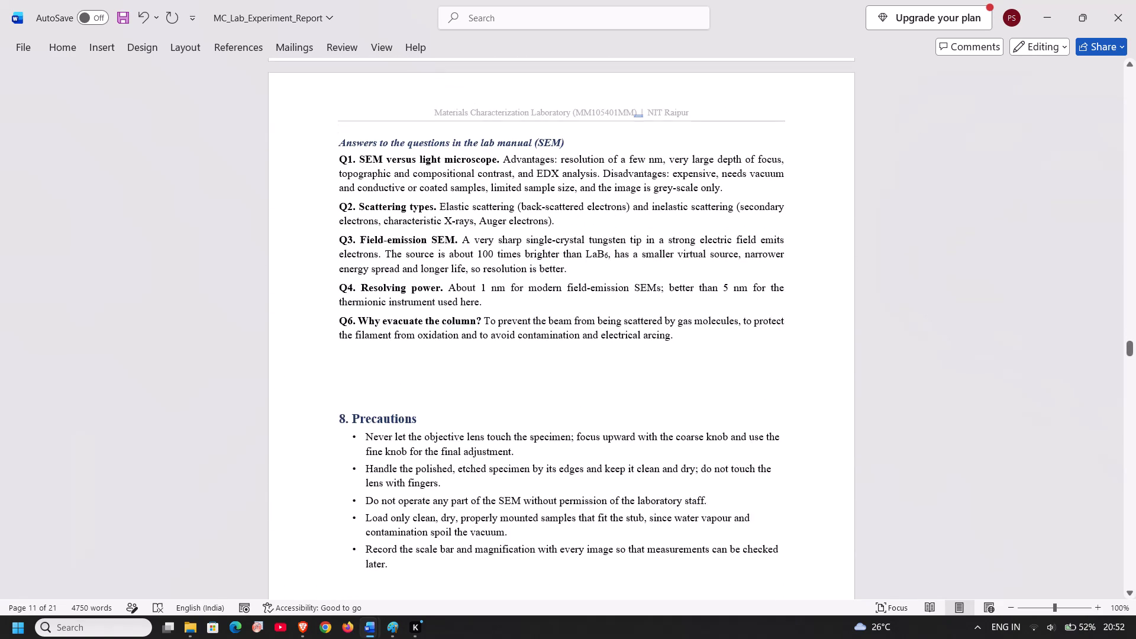
scroll(599, 235, "down", 2)
scroll(600, 235, "up", 15)
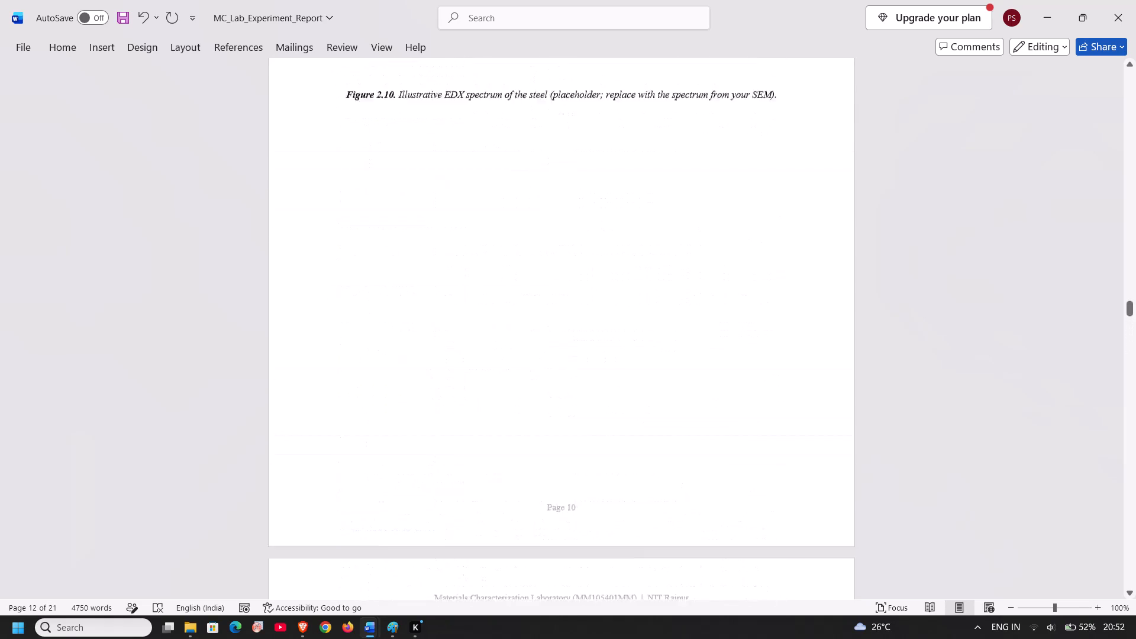
scroll(602, 238, "up", 19)
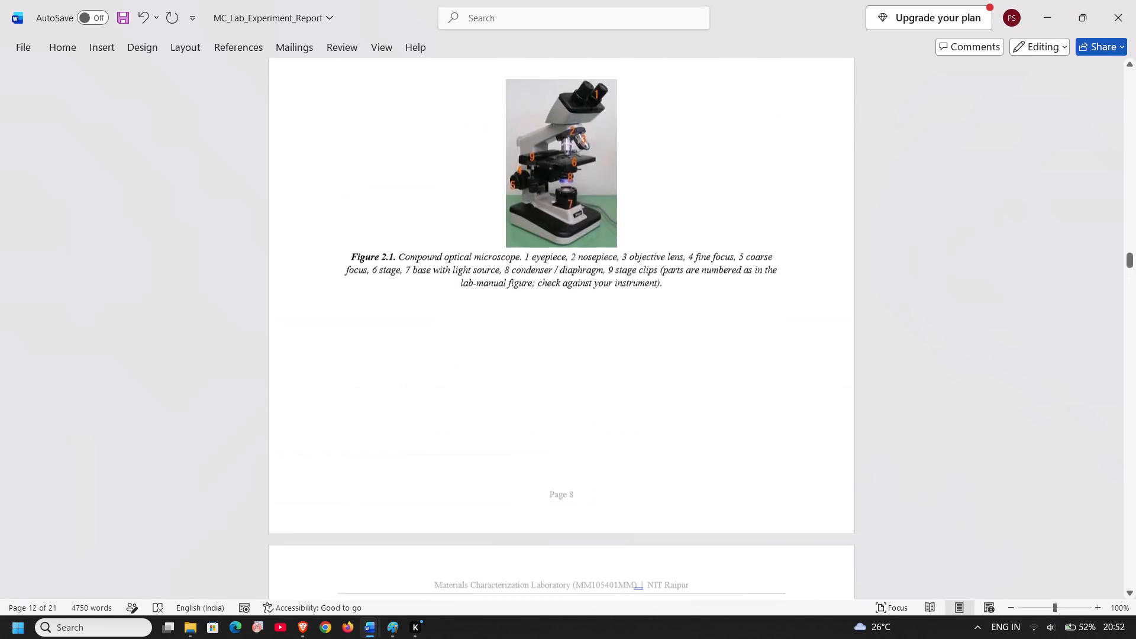
scroll(607, 240, "up", 7)
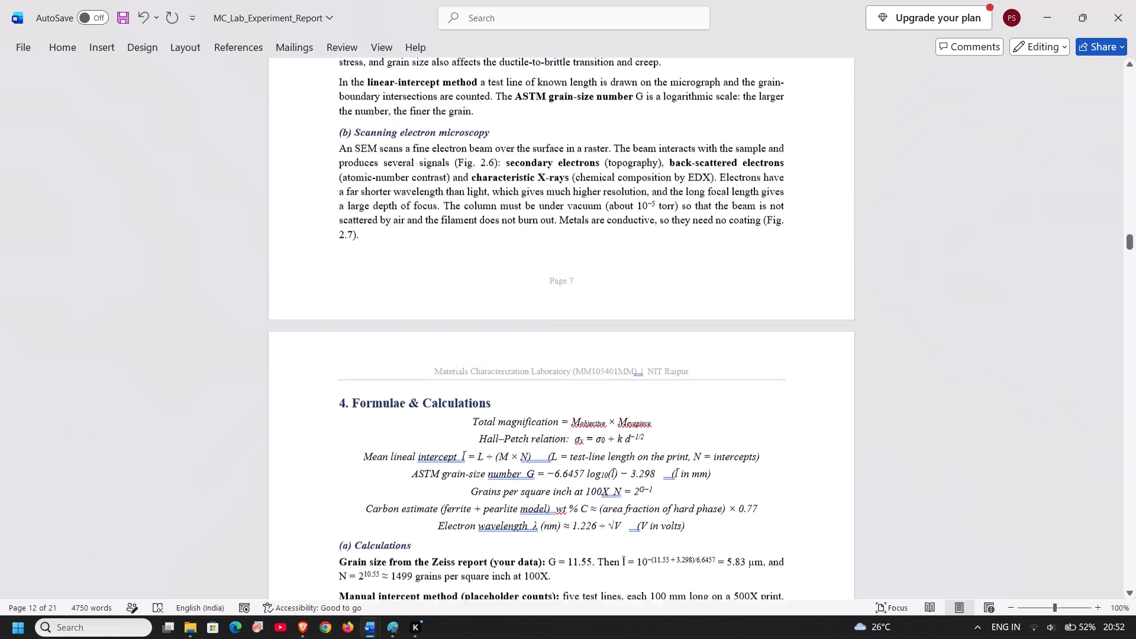
scroll(606, 237, "up", 18)
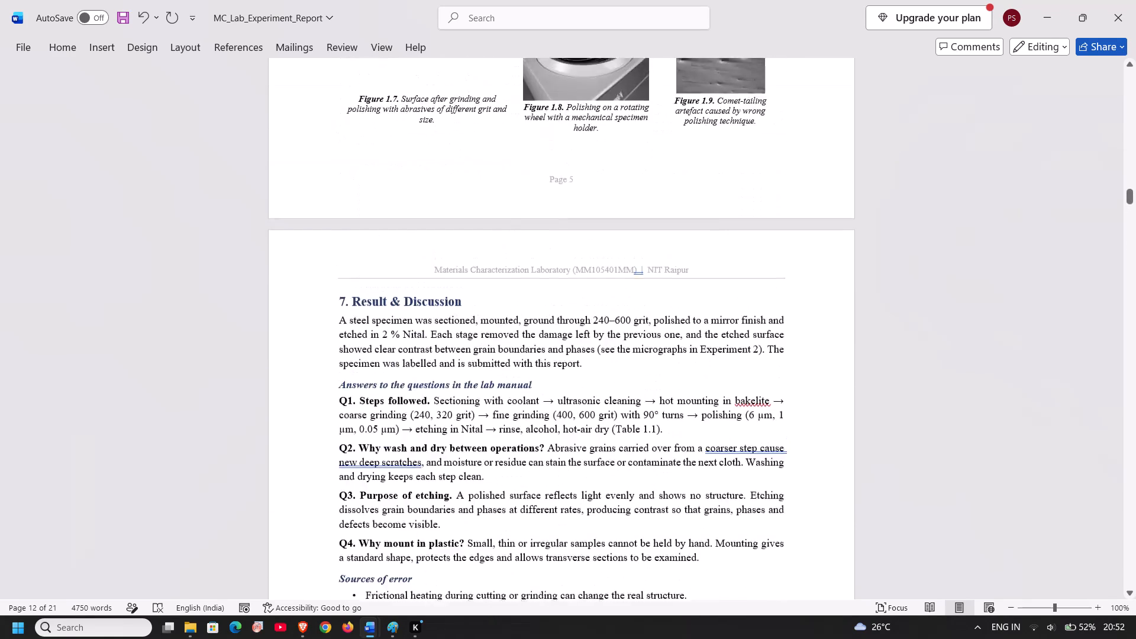
scroll(606, 238, "up", 14)
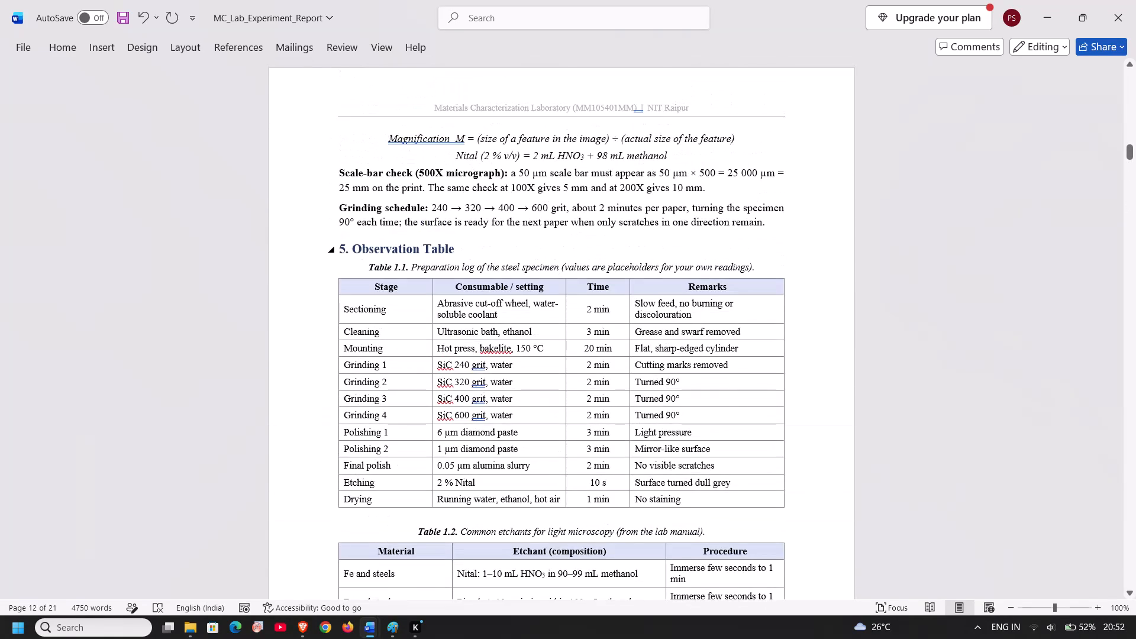
scroll(606, 238, "up", 17)
scroll(607, 238, "up", 5)
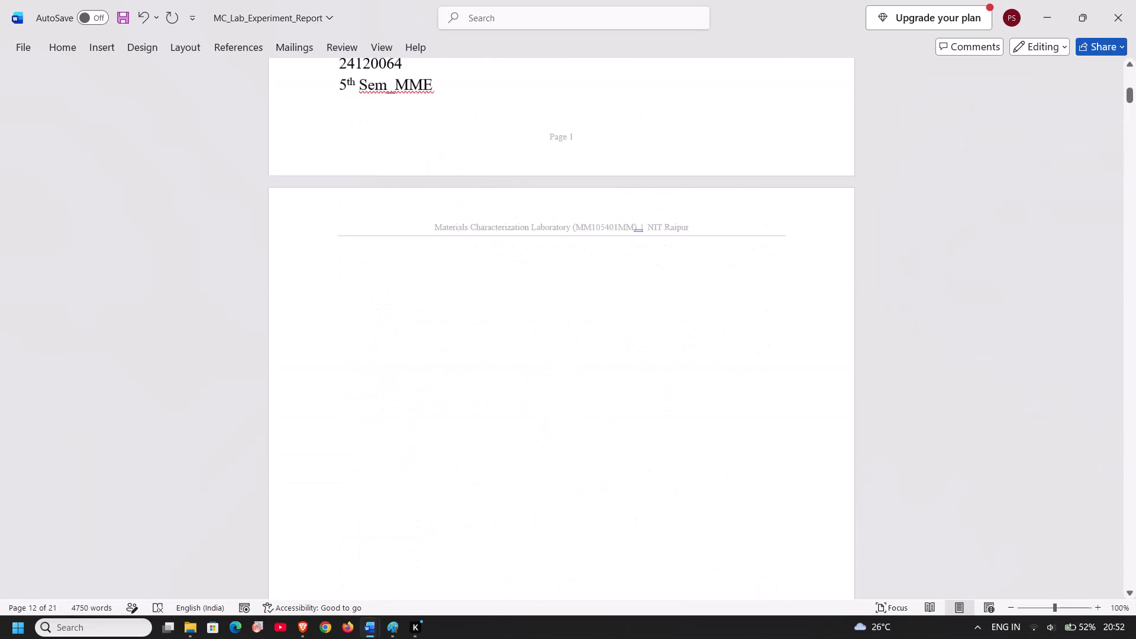
scroll(607, 238, "up", 1)
scroll(607, 238, "down", 11)
scroll(605, 235, "up", 3)
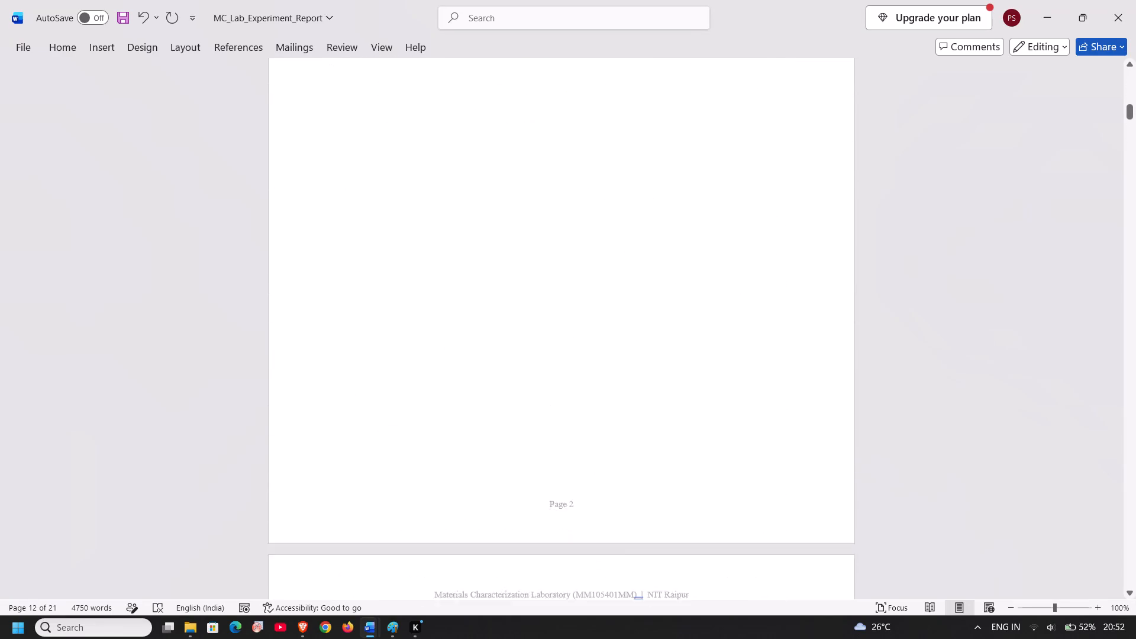
scroll(605, 236, "up", 7)
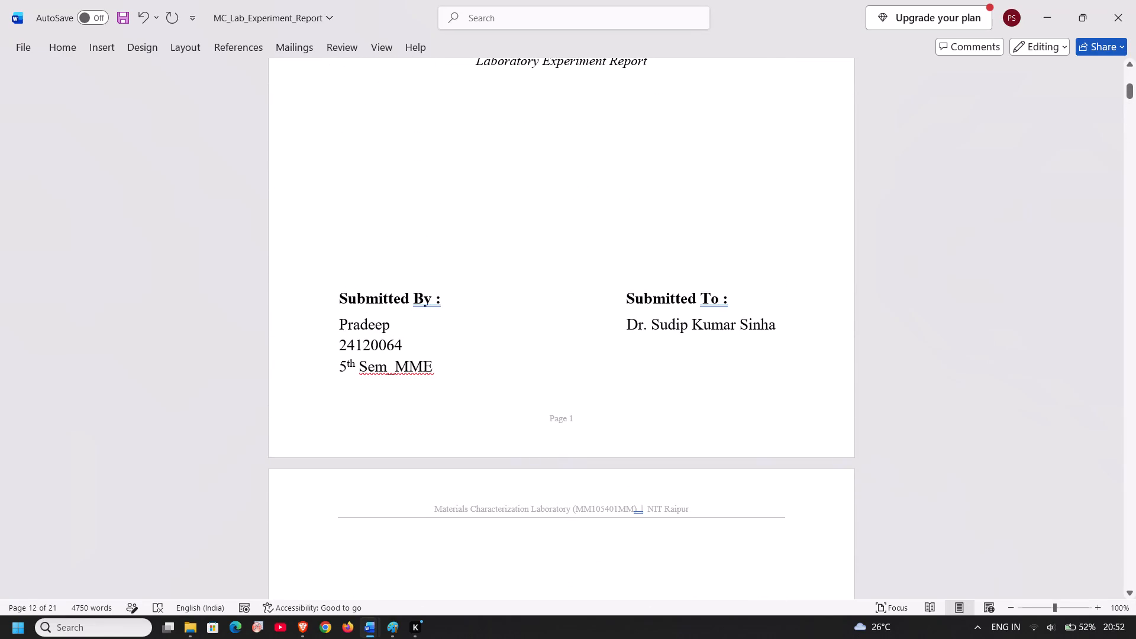
scroll(463, 312, "up", 4)
scroll(466, 306, "down", 4)
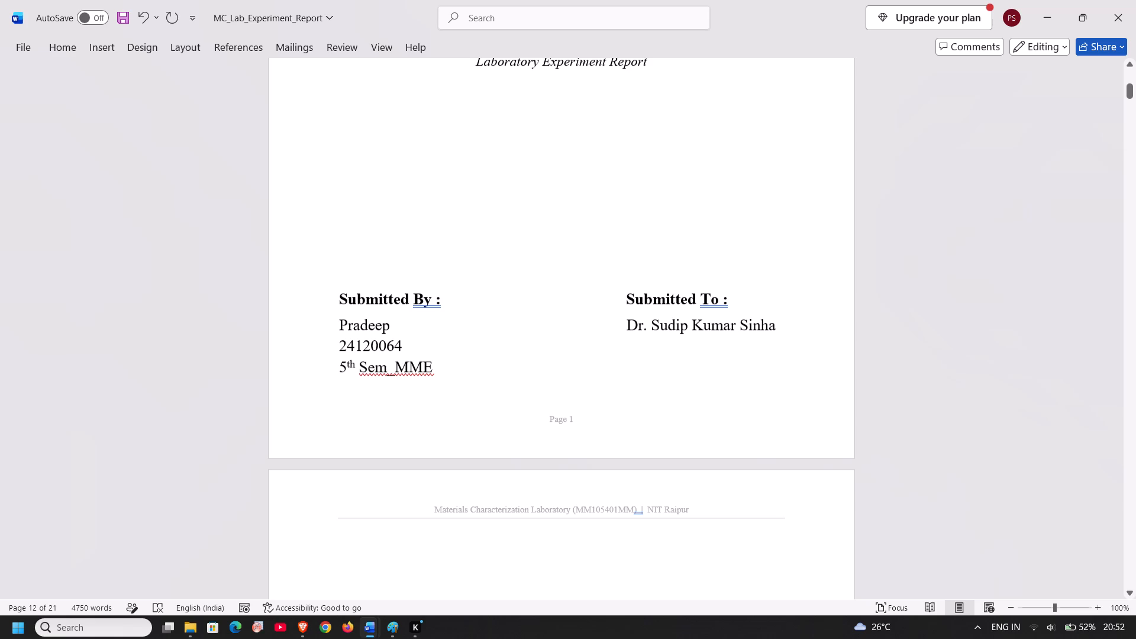
Switch to the Brave browser and open a new tab.
left_click(302, 626)
left_click(969, 11)
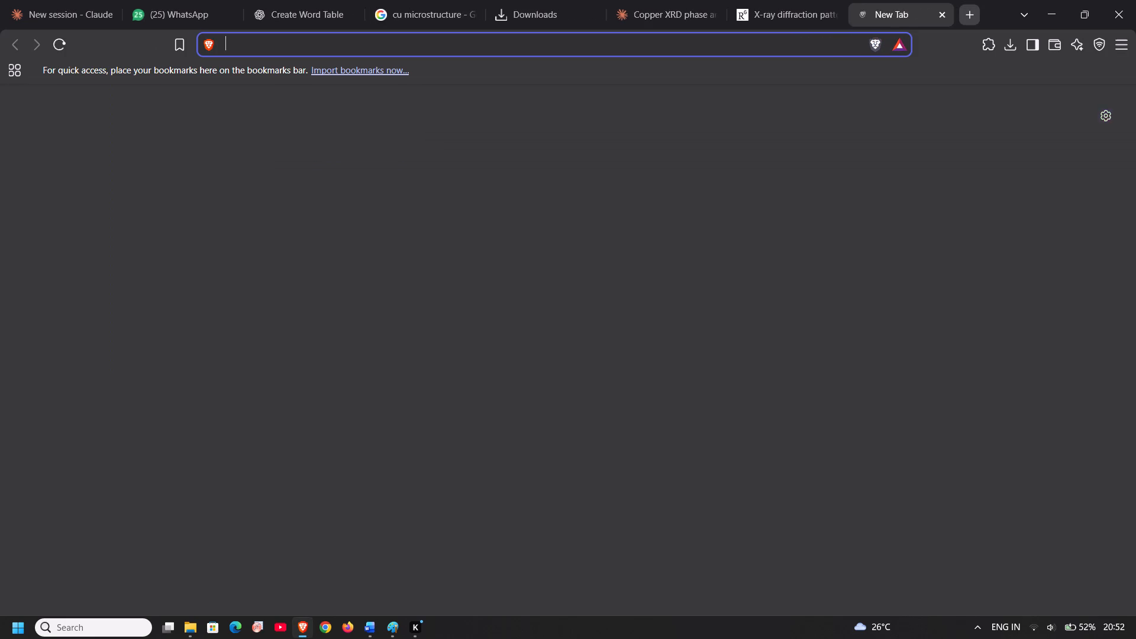
Search the web for "nitrr metallurgy faculty", open the department's faculty page and find the report recipient's designation.
left_click(646, 288)
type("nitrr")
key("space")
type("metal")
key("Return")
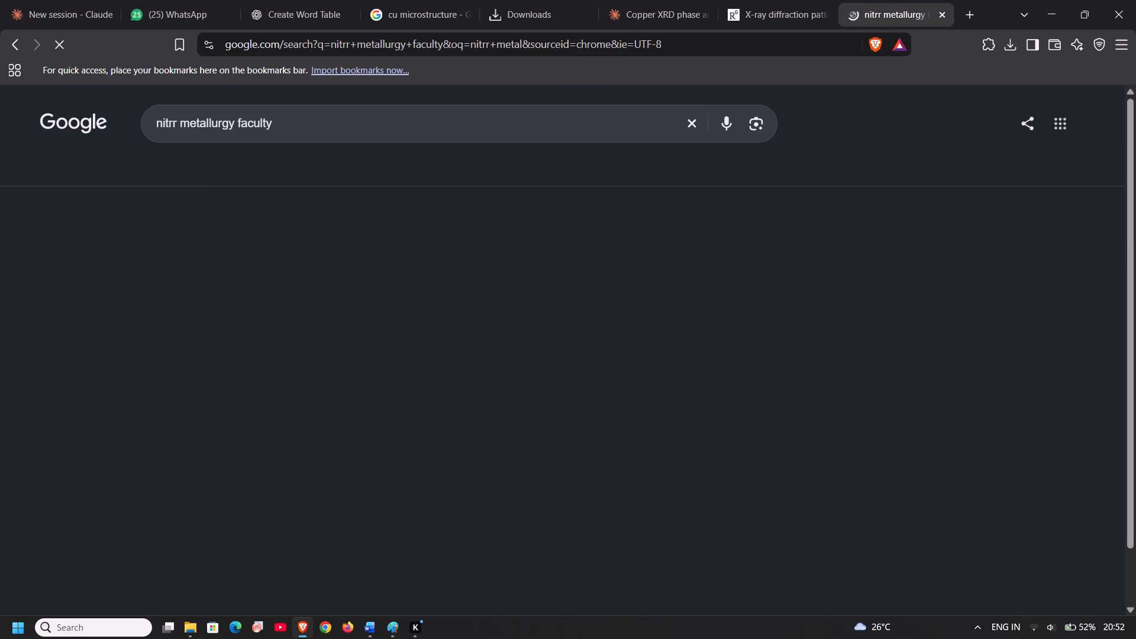
left_click(248, 246)
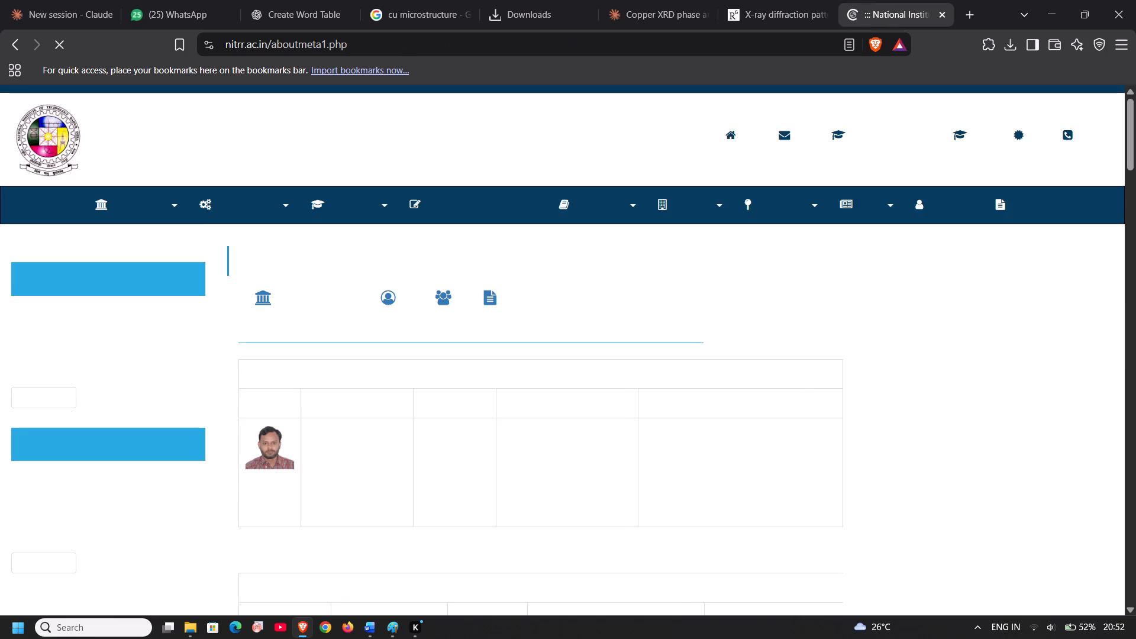
scroll(367, 453, "down", 3)
scroll(366, 434, "up", 2)
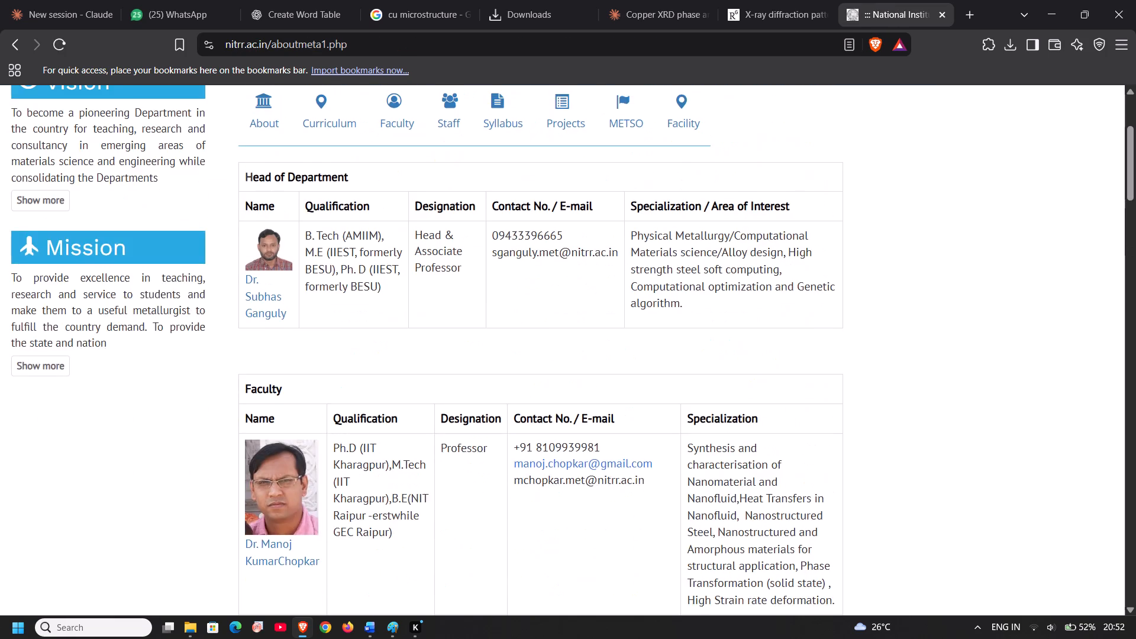
scroll(366, 434, "down", 4)
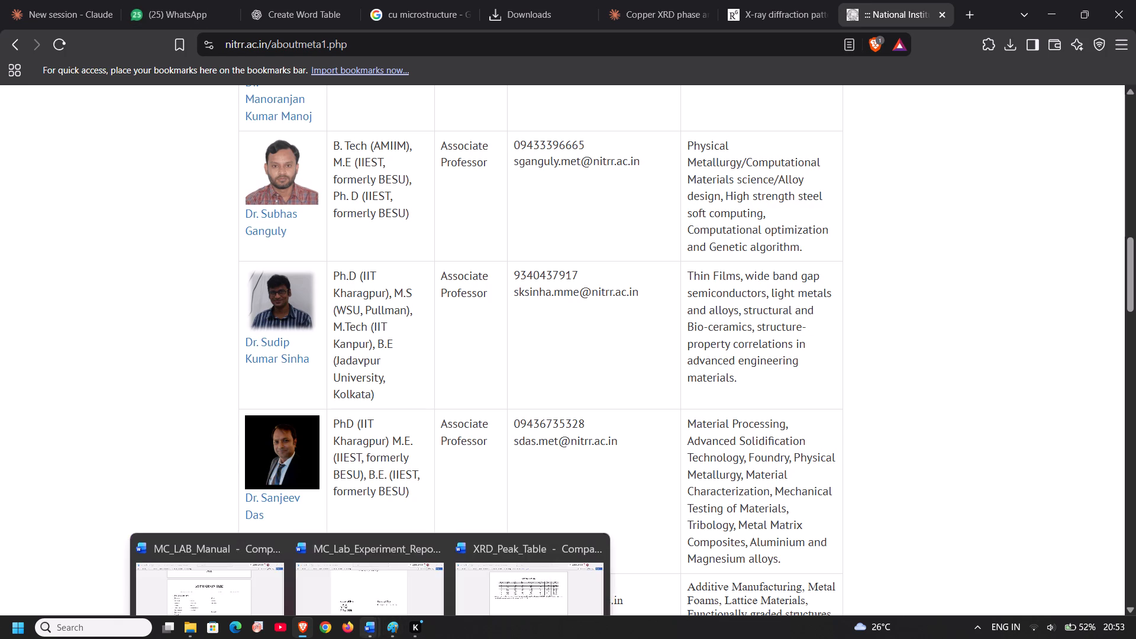
Switch to the MC_Lab_Experiment_Report document in Word and add "Associate Professor," below the recipient's name under "Submitted To".
left_click(412, 570)
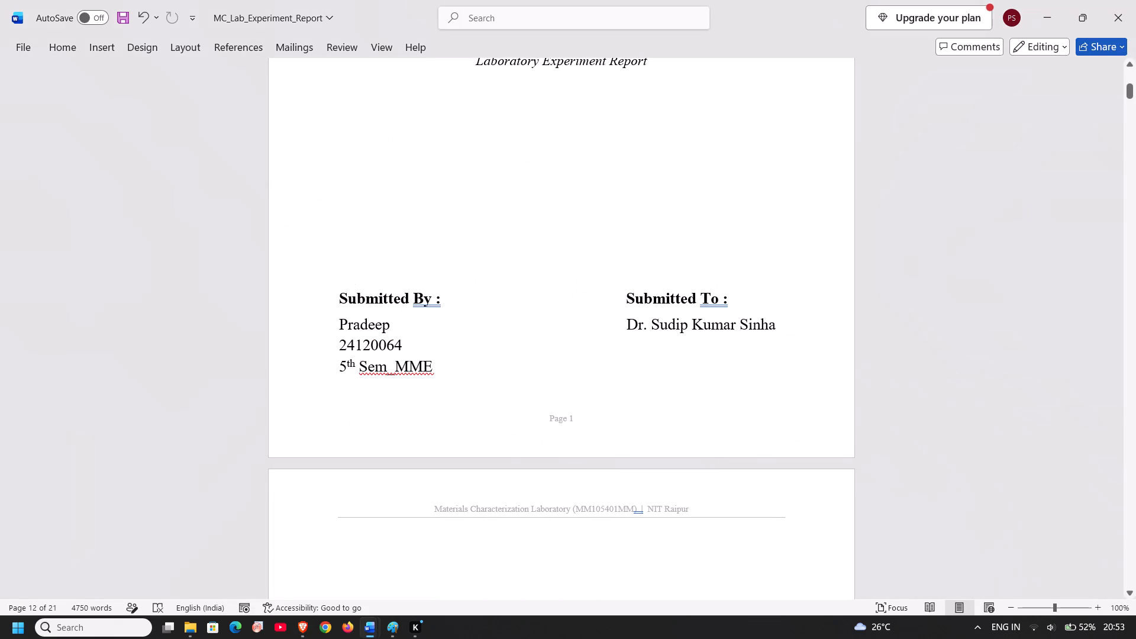
left_click(644, 340)
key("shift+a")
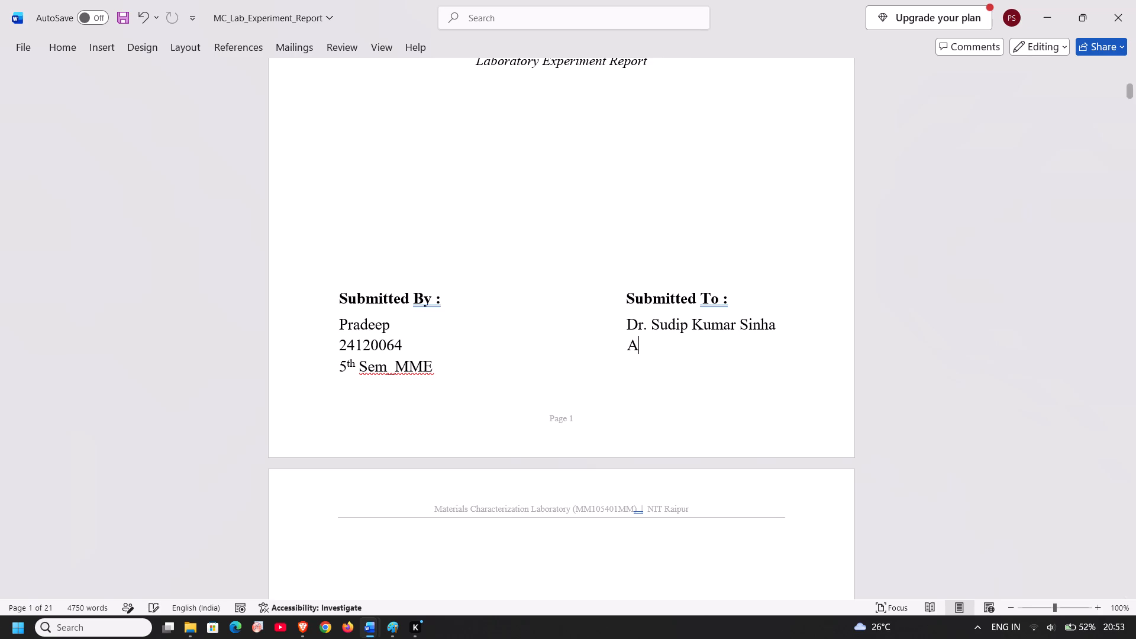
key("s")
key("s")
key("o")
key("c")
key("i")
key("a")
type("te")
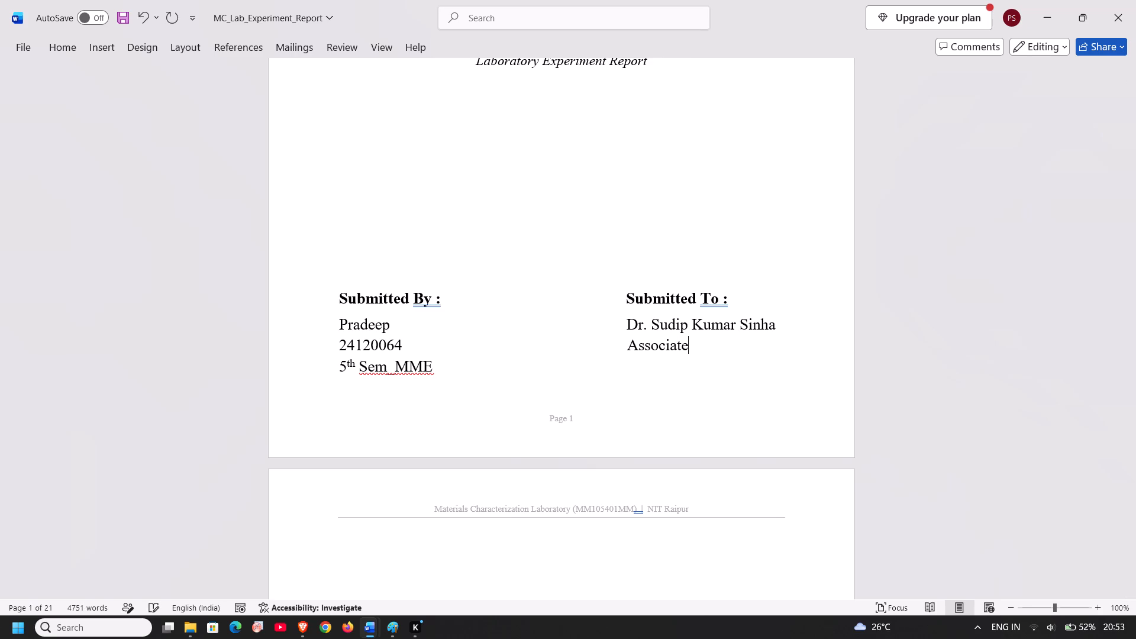
left_click(303, 629)
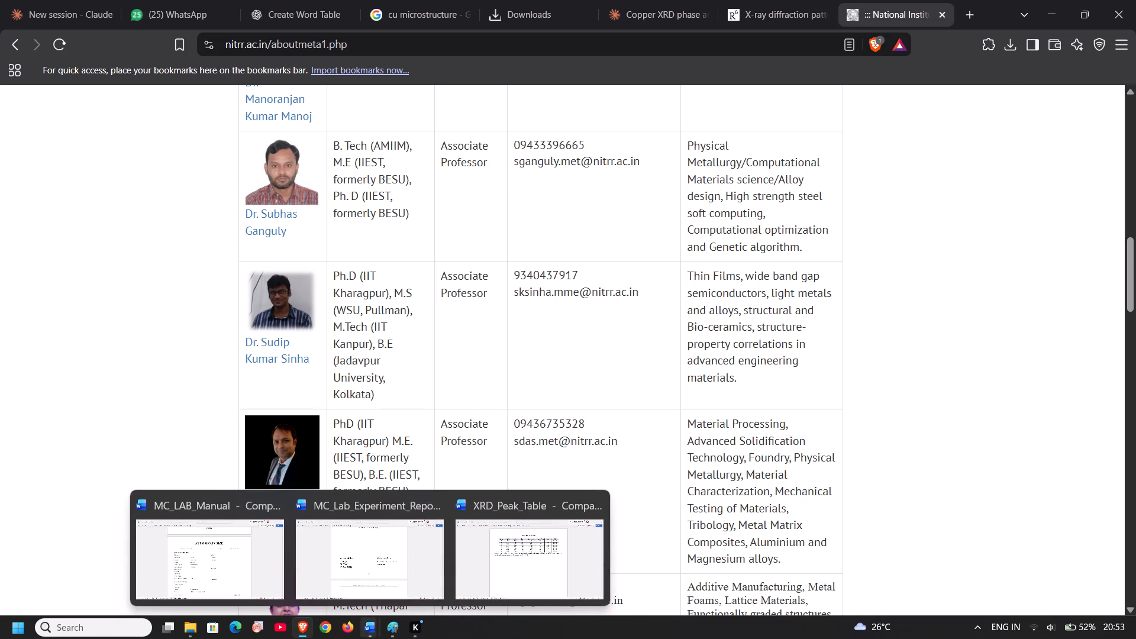
left_click(401, 582)
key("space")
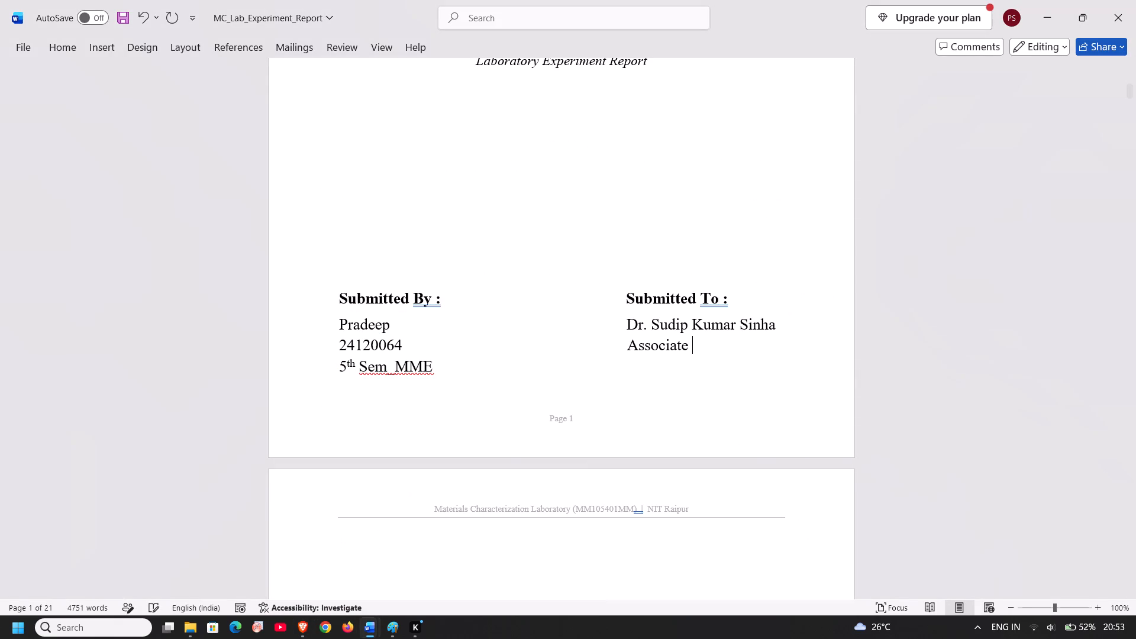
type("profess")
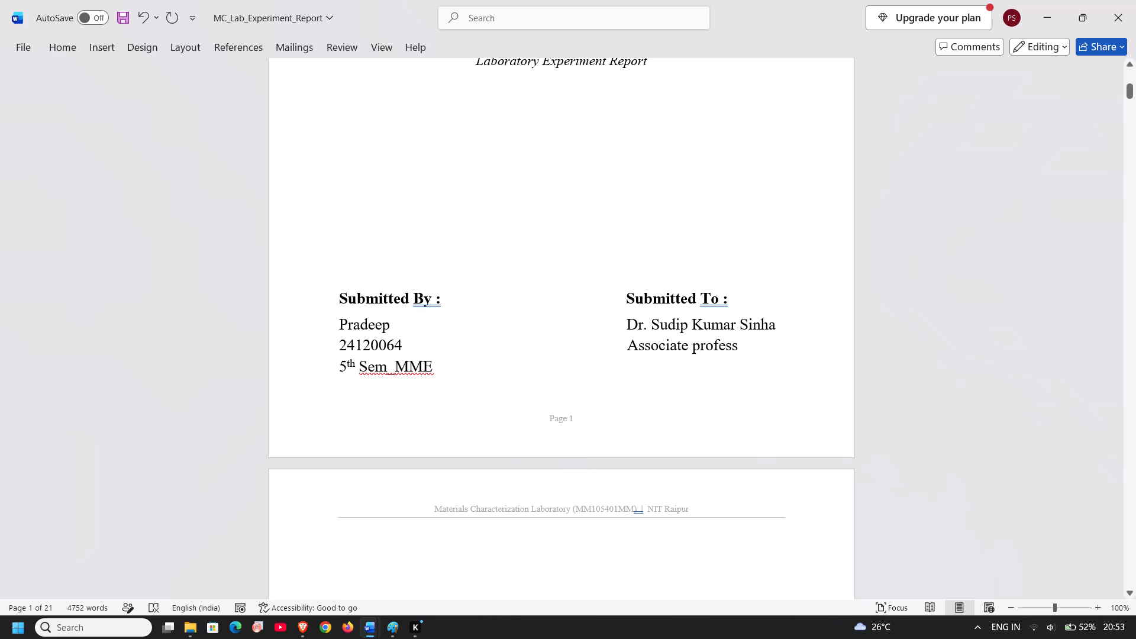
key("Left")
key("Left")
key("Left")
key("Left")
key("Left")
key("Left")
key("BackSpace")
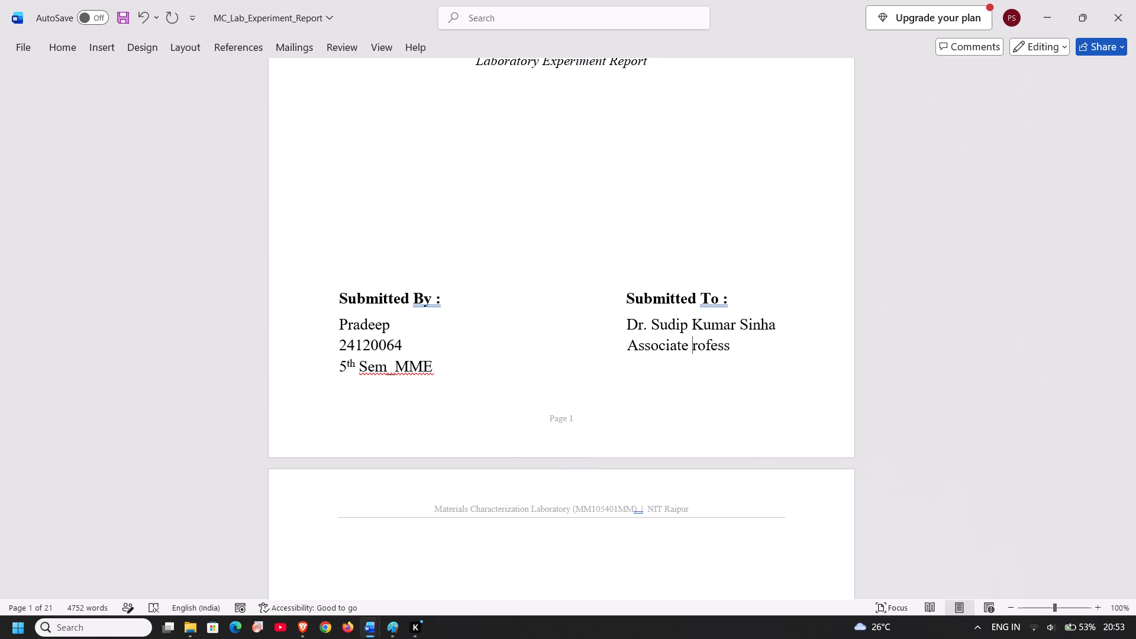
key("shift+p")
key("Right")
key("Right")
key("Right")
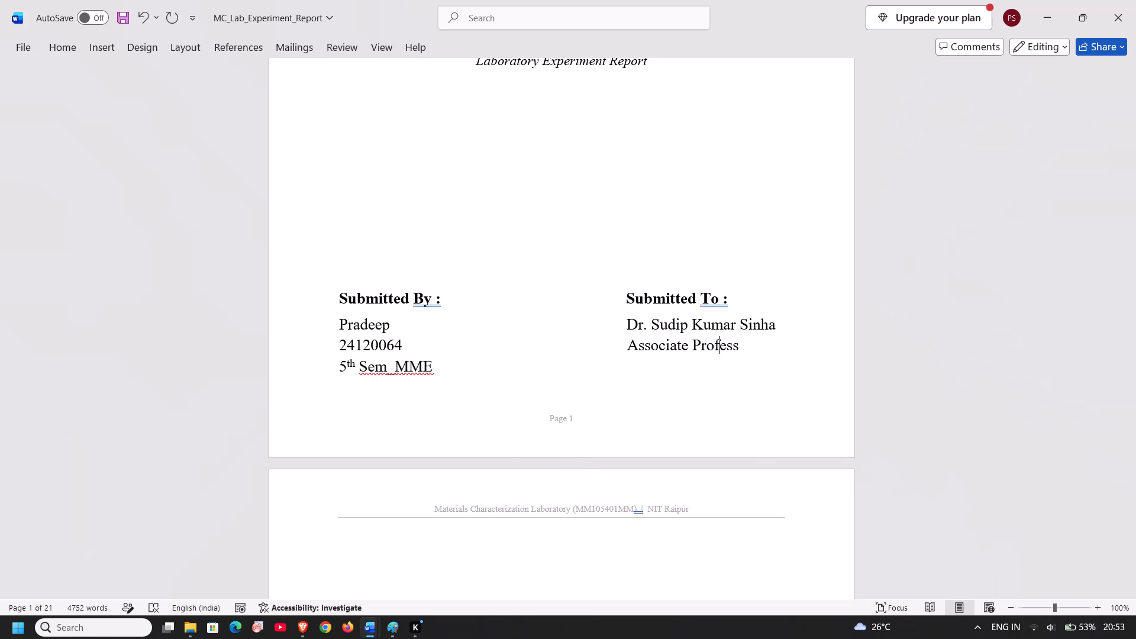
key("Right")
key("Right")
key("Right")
left_click(301, 623)
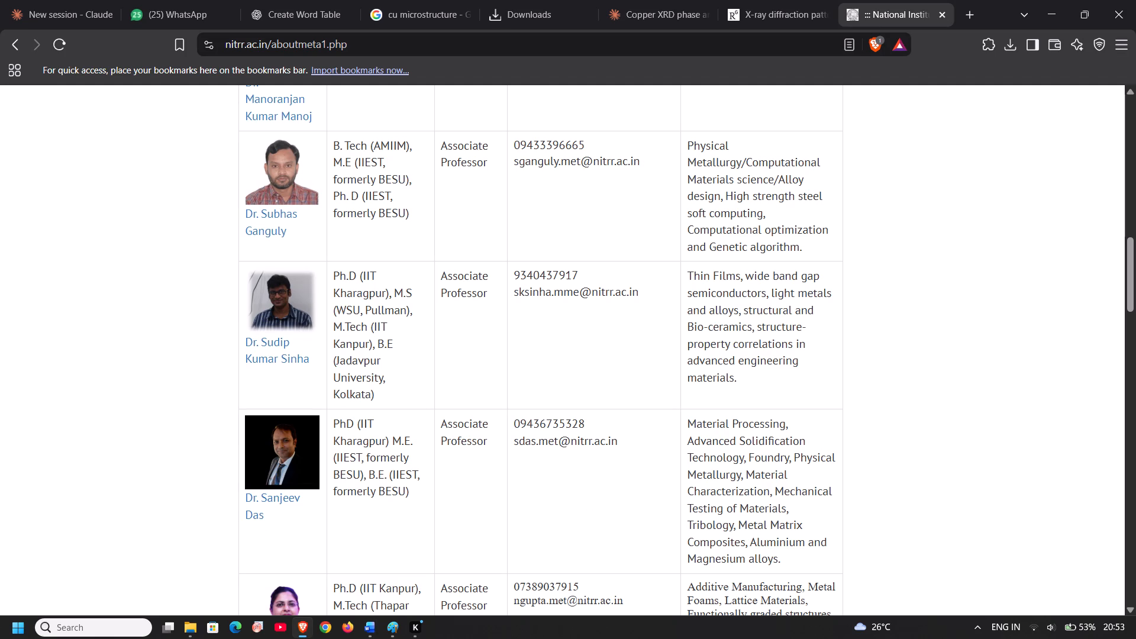
left_click(371, 632)
left_click(397, 586)
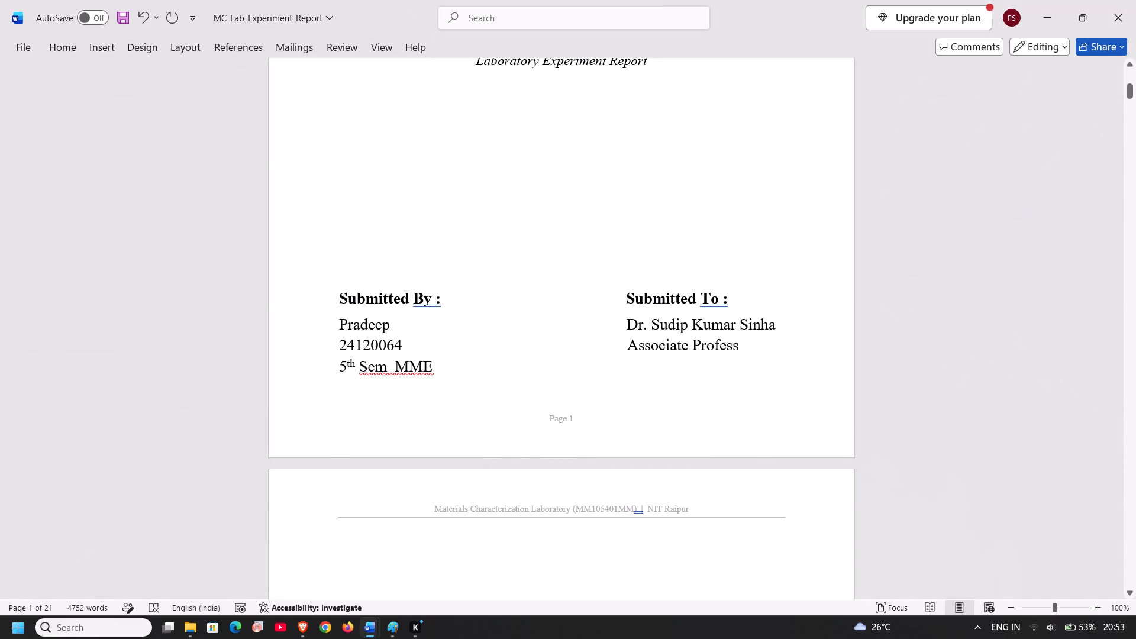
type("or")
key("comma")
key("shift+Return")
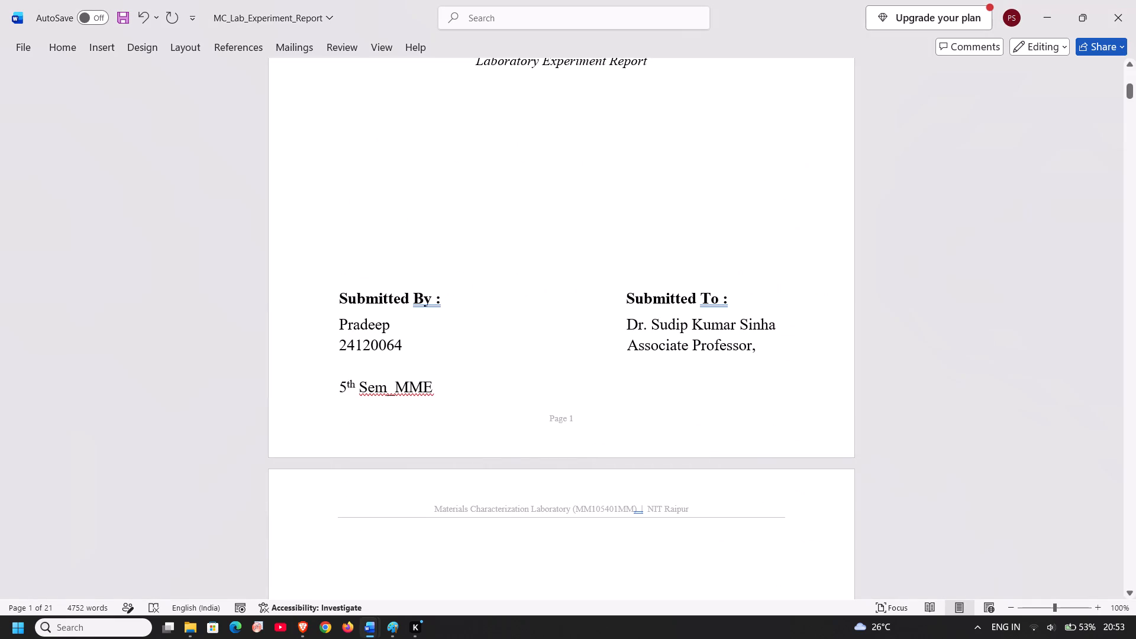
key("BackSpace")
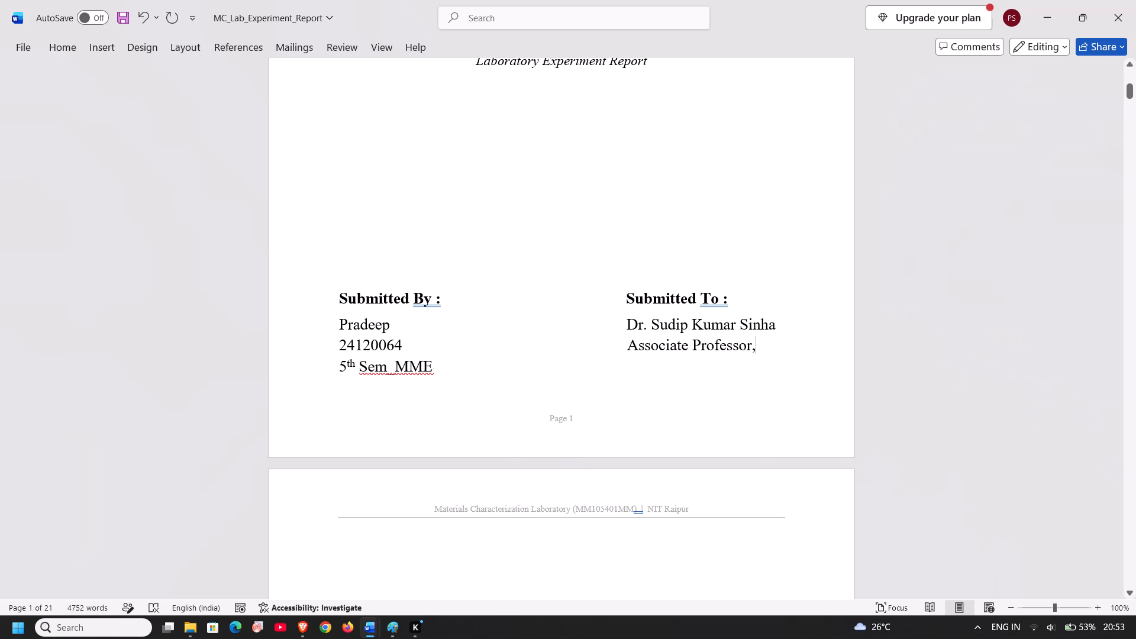
Add "NIT Raipur" on the line below "Associate Professor," spaced across from the "5th Sem_MME" text.
left_click(450, 359)
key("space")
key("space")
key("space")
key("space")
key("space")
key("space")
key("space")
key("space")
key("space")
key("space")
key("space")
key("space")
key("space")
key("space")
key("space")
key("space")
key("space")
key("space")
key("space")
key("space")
key("BackSpace")
key("BackSpace")
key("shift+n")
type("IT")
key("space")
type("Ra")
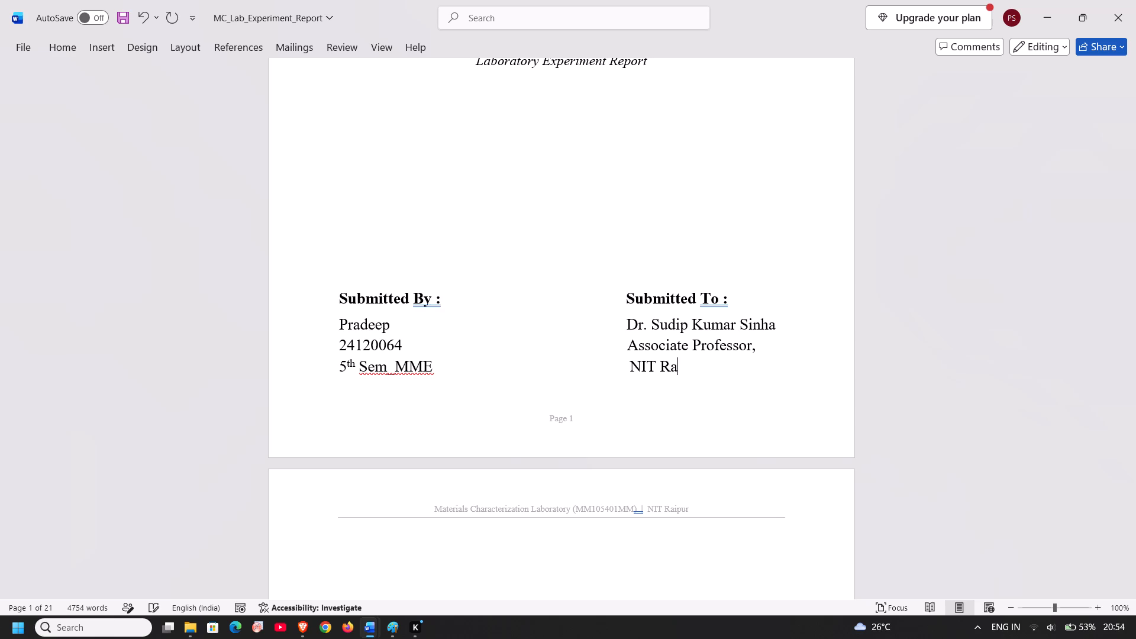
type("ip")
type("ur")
Insert "Metallurgical & " before "NIT Raipur" in the "Submitted To" block.
left_click(769, 346)
left_click(628, 370)
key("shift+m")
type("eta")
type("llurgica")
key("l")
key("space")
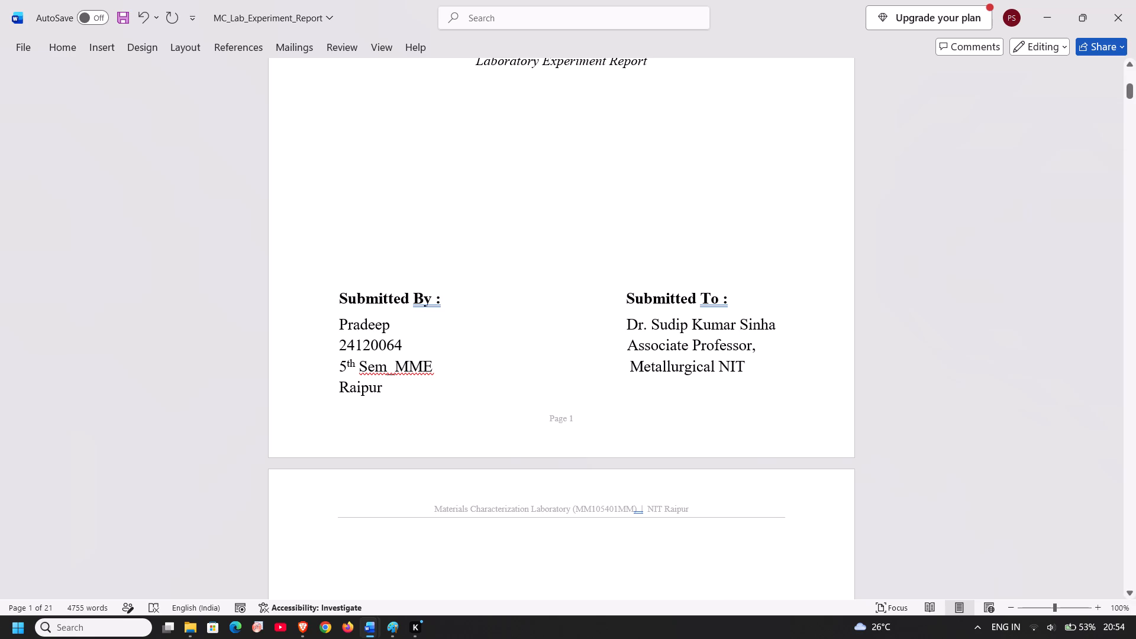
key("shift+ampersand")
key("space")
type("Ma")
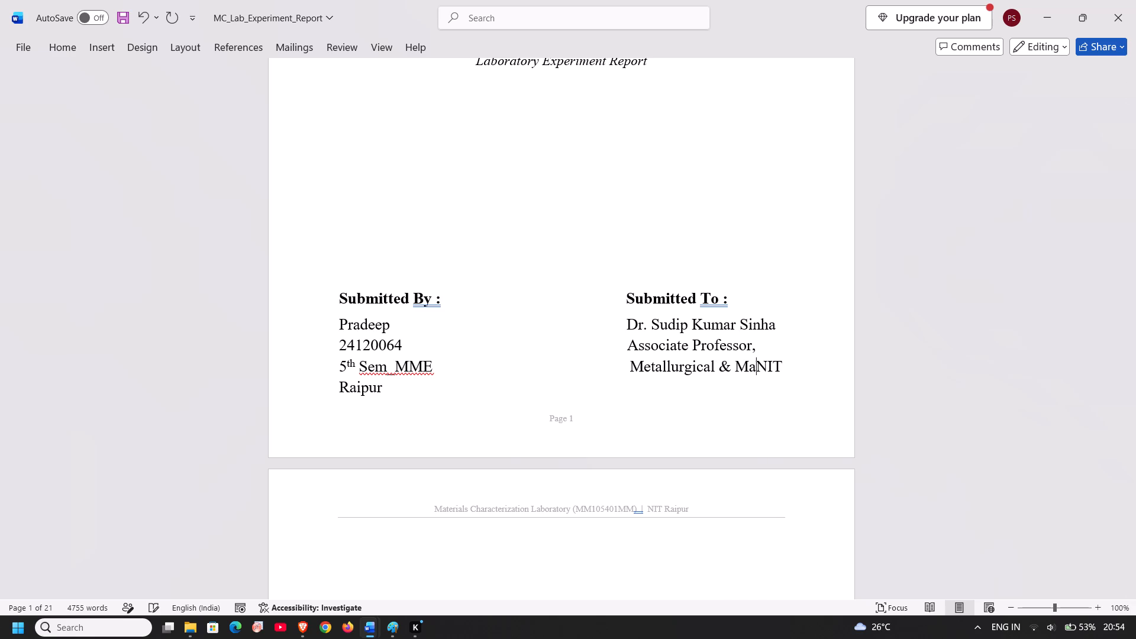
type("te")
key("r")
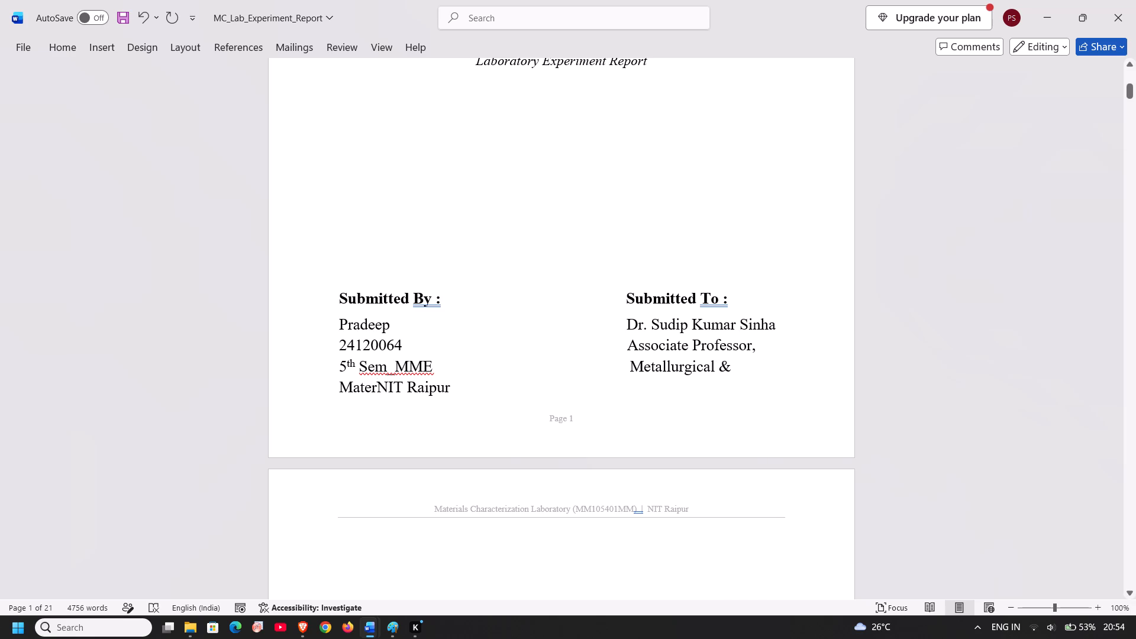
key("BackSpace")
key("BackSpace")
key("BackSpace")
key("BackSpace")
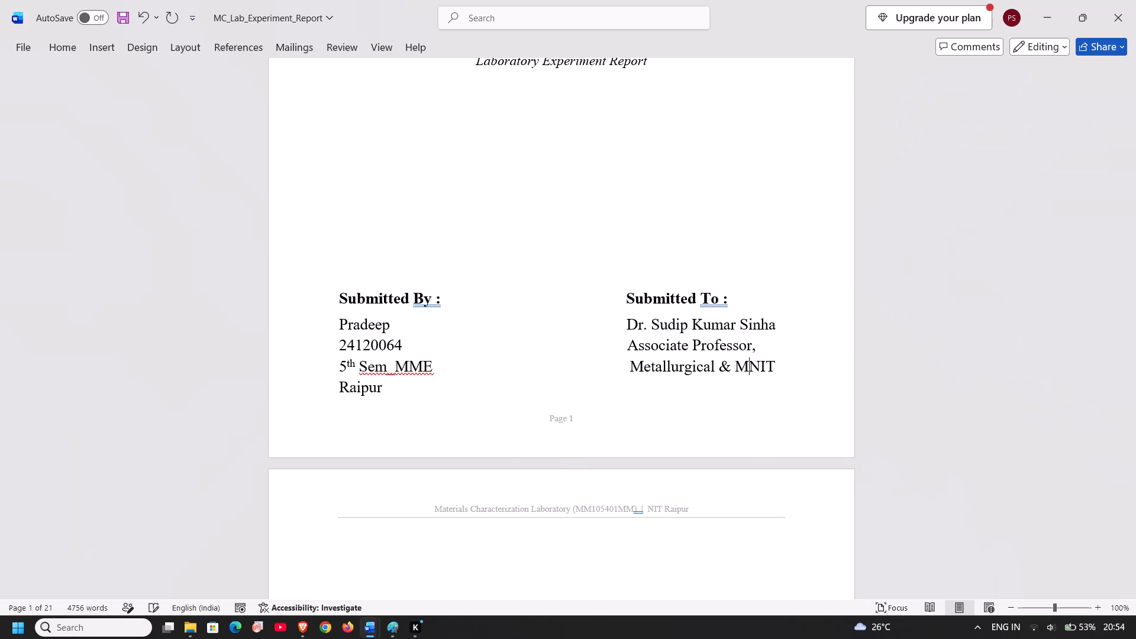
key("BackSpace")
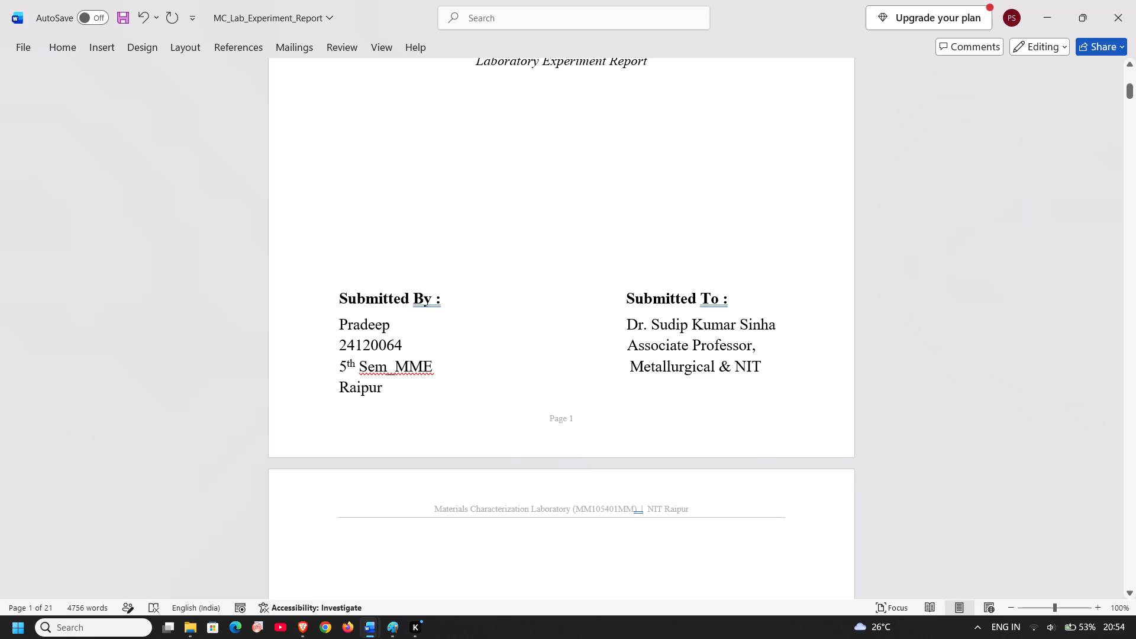
In the cover page's "Submitted To" block, delete "Metallurgical & NIT" before "Raipur" and add "MM" after "Associate Professor,".
left_click(632, 370)
key("BackSpace")
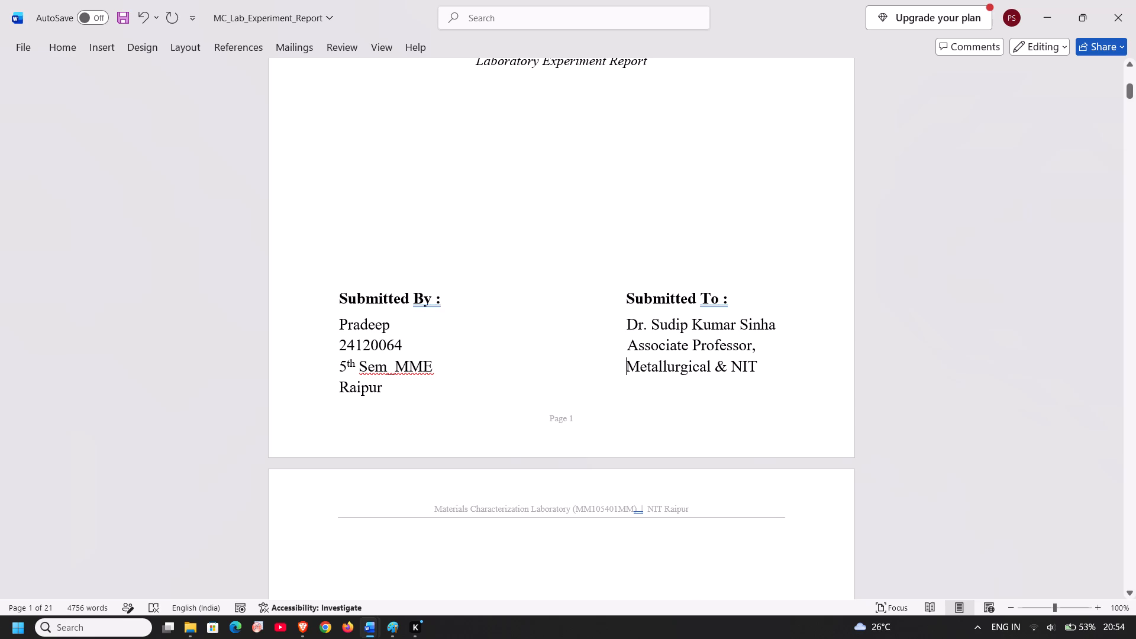
left_click(689, 385)
left_click_drag(759, 367, 758, 365)
left_click_drag(758, 365, 677, 363)
key("BackSpace")
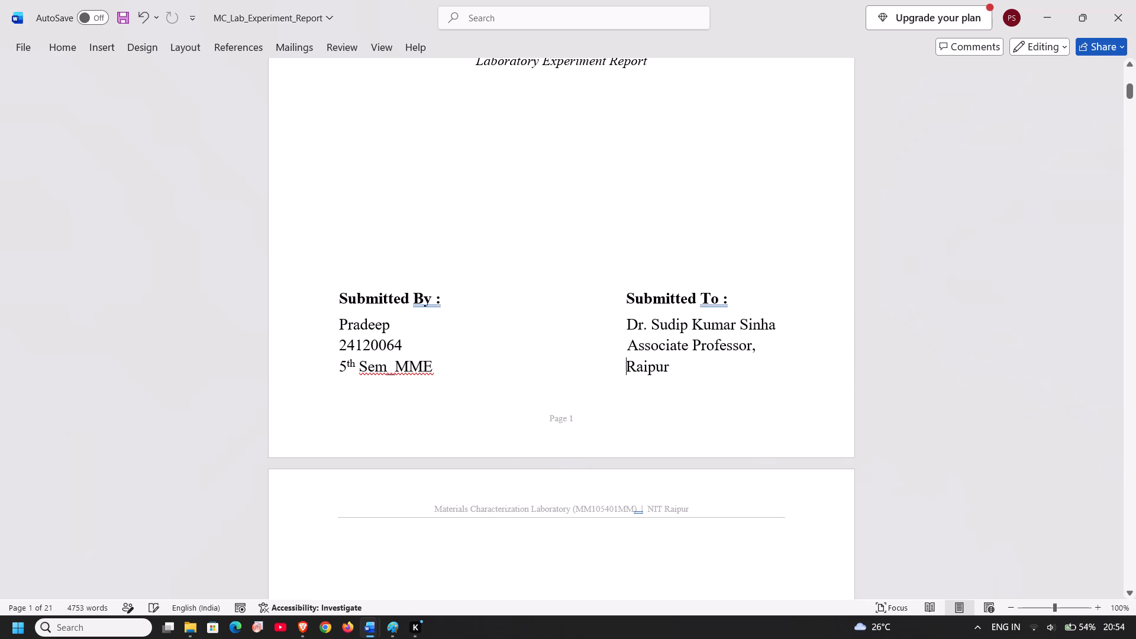
left_click(755, 346)
key("space")
type("MM")
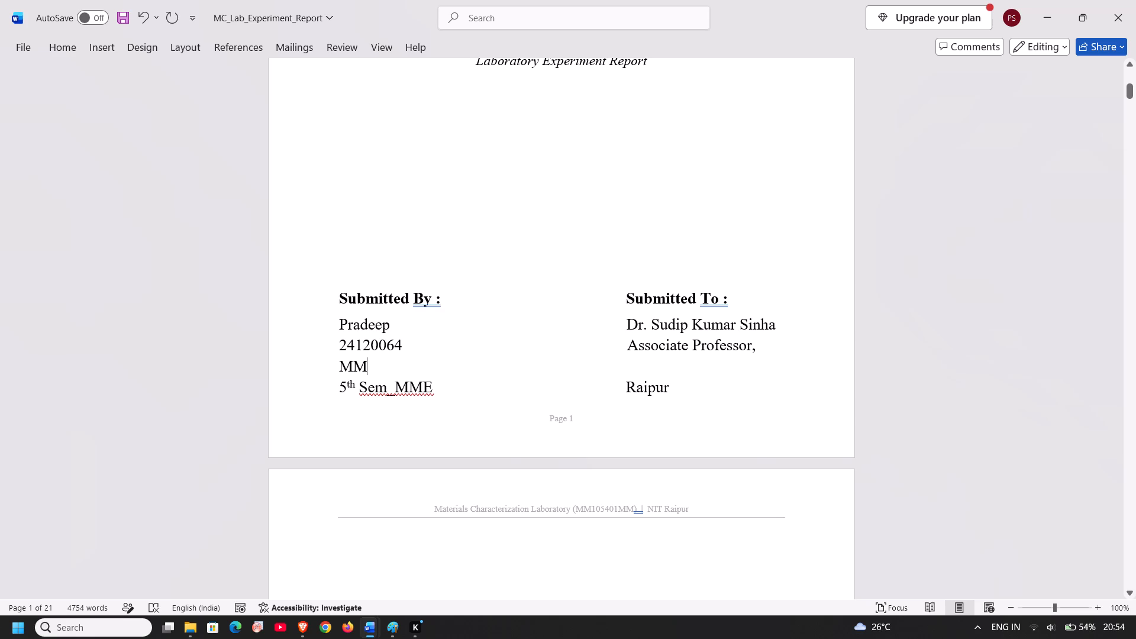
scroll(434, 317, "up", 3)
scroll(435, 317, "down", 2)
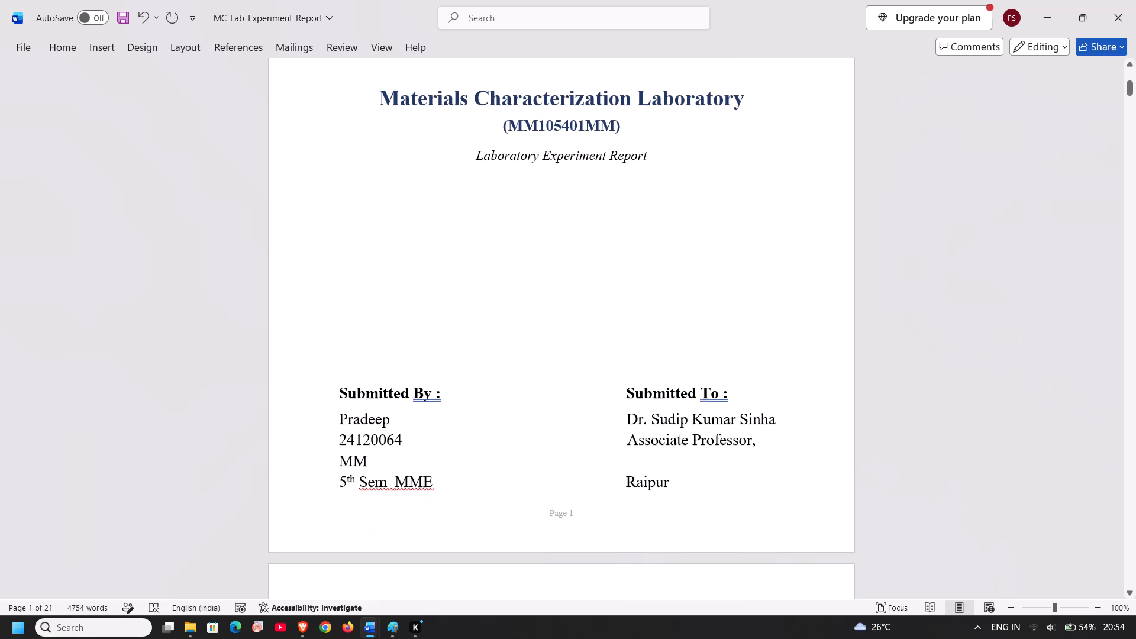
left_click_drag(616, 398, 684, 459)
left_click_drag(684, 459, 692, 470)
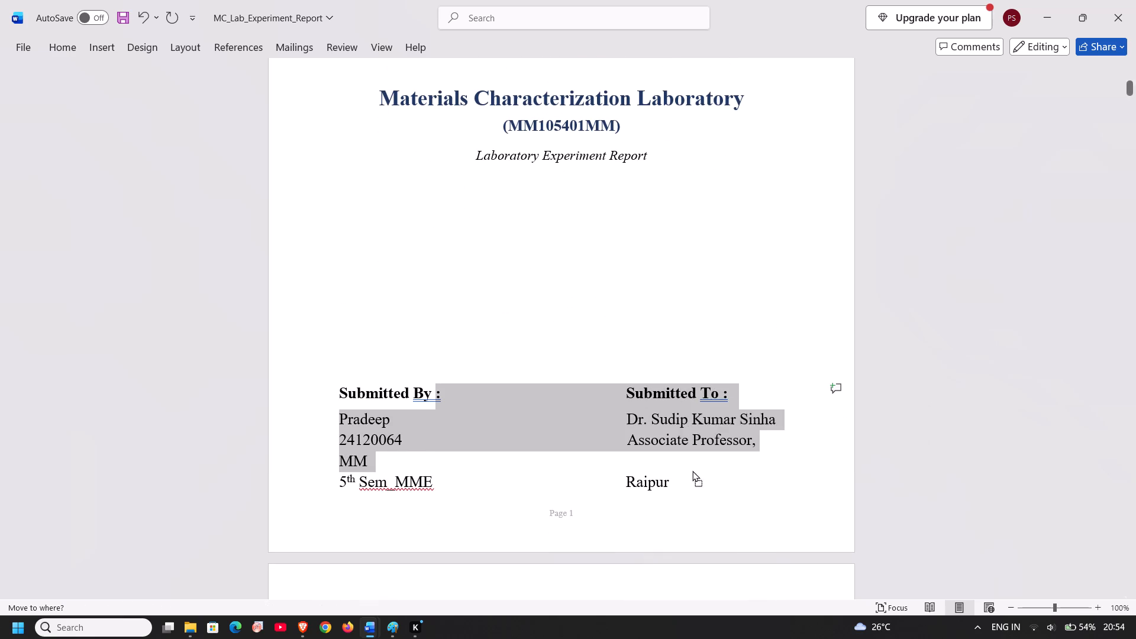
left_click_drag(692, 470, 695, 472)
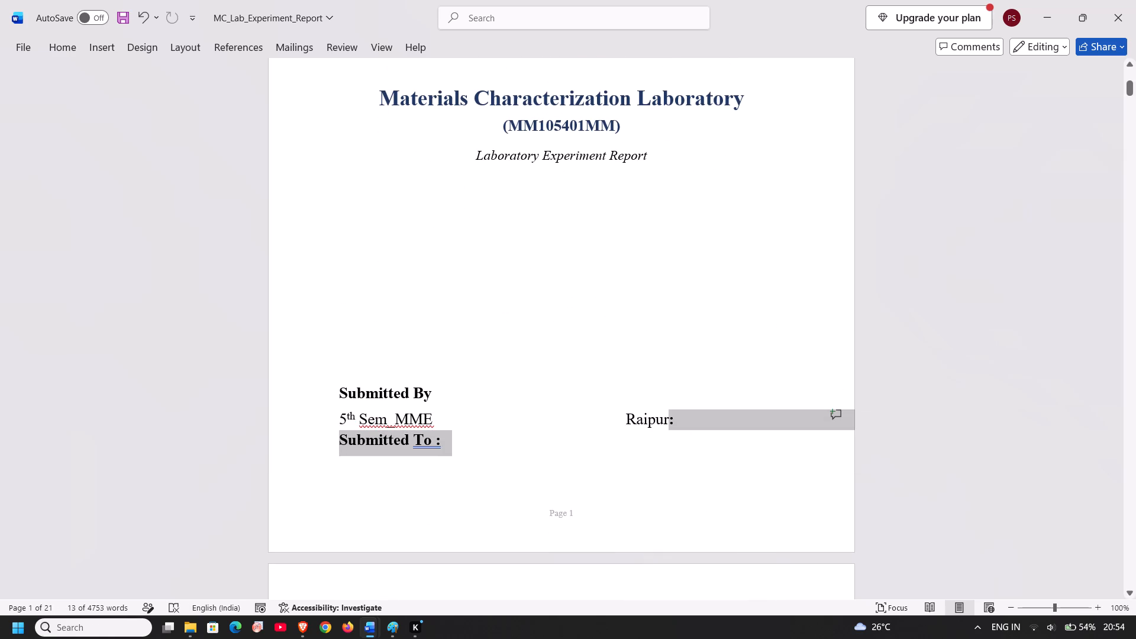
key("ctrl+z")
Set the font size of the cover page's whole "Submitted By" and "Submitted To" block to 14.
left_click(441, 356)
left_click_drag(320, 368, 331, 387)
left_click(331, 387)
left_click_drag(339, 392, 448, 451)
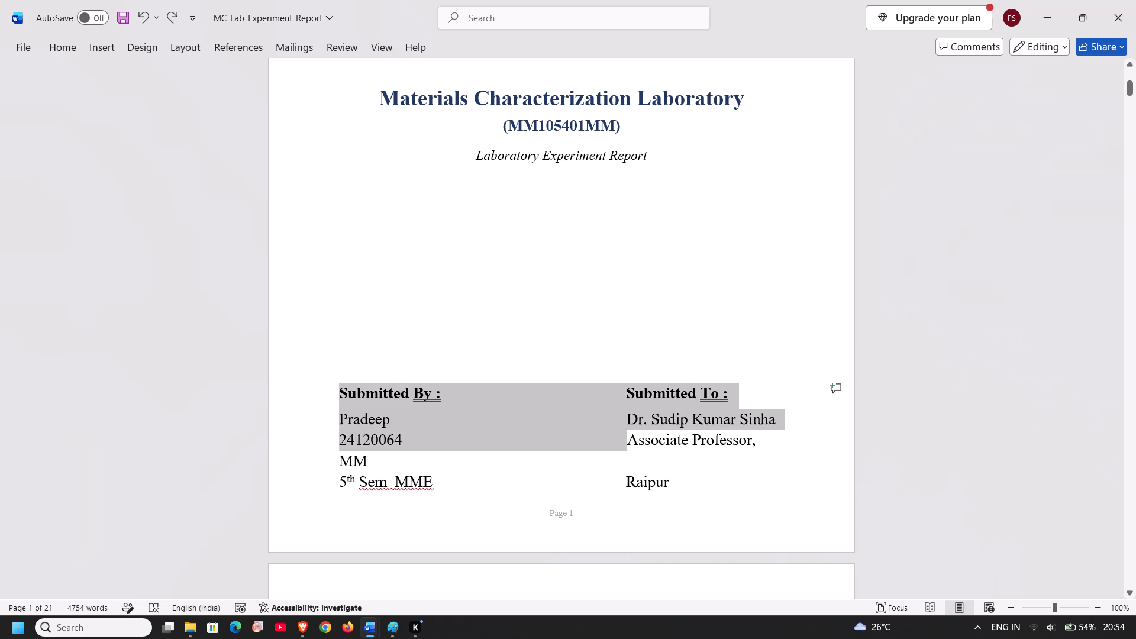
left_click_drag(448, 451, 711, 503)
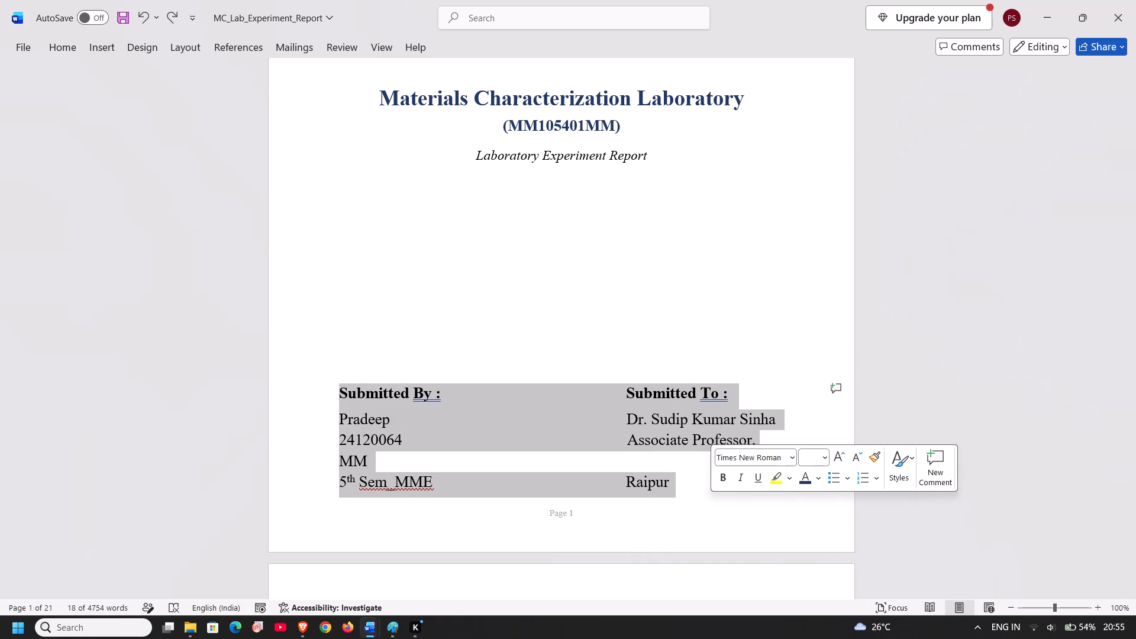
left_click(824, 456)
left_click(813, 267)
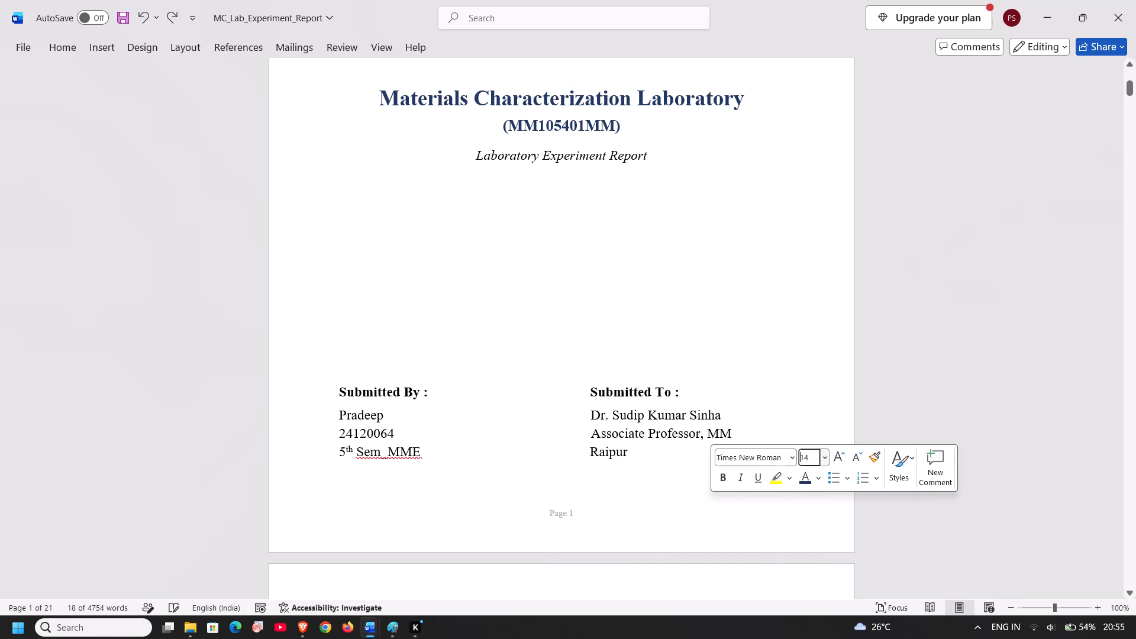
left_click(708, 287)
left_click(582, 396)
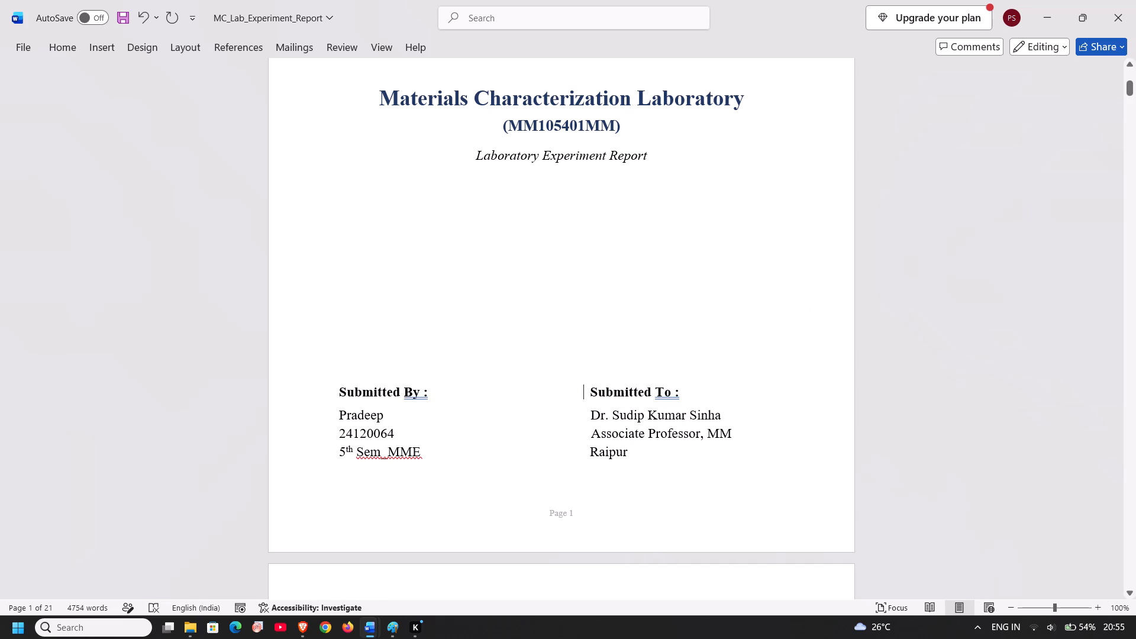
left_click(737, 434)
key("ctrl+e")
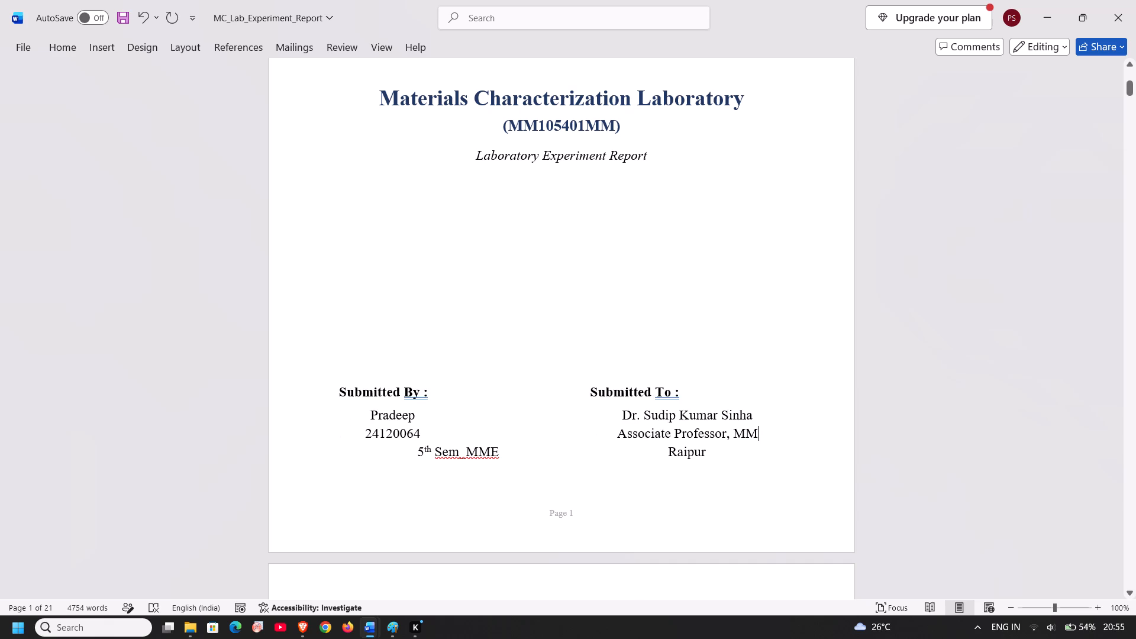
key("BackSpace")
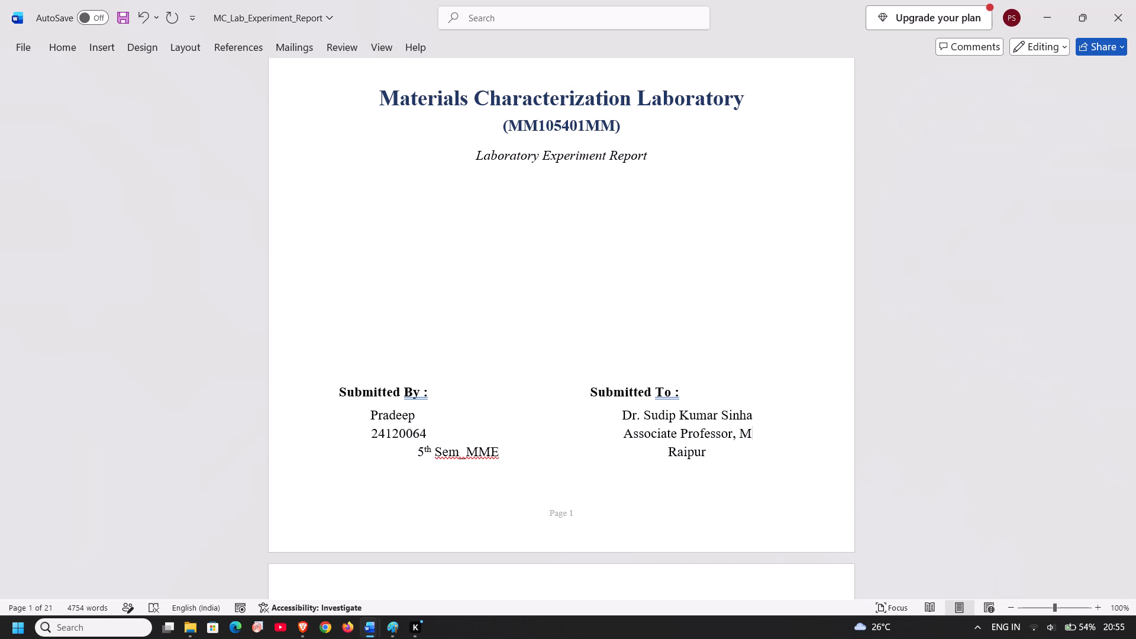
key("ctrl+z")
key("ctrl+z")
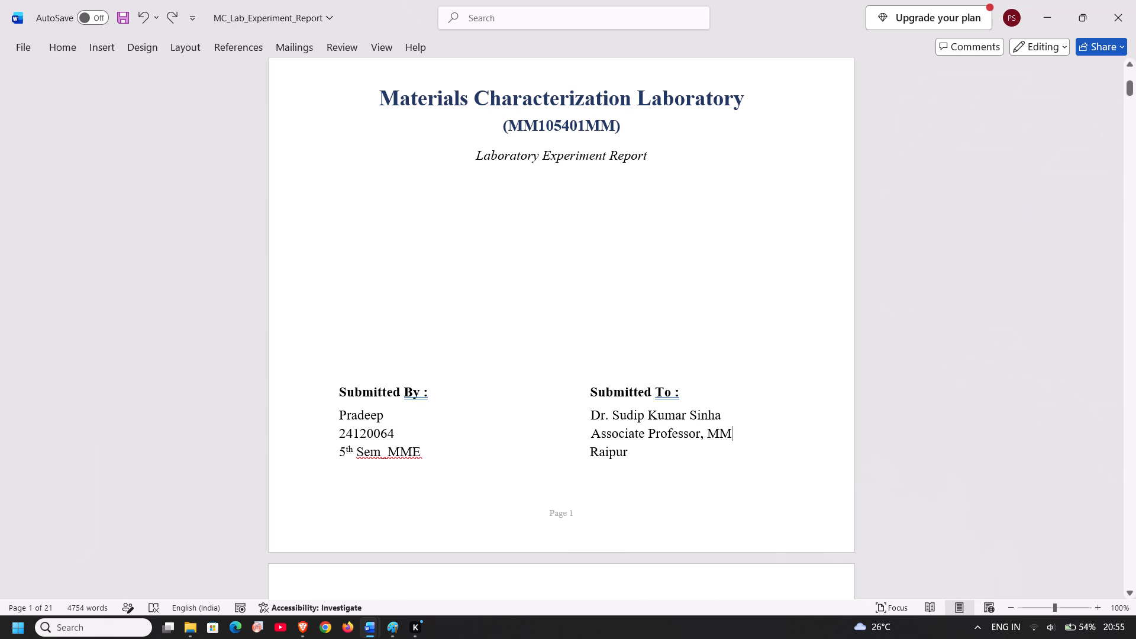
Complete the recipient's lines in the "Submitted To" block as "Associate Professor, MME" and "NIT Raipur".
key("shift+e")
left_click(590, 450)
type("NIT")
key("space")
Shift the "Submitted To" heading and the three lines under it two spaces to the right.
left_click(577, 395)
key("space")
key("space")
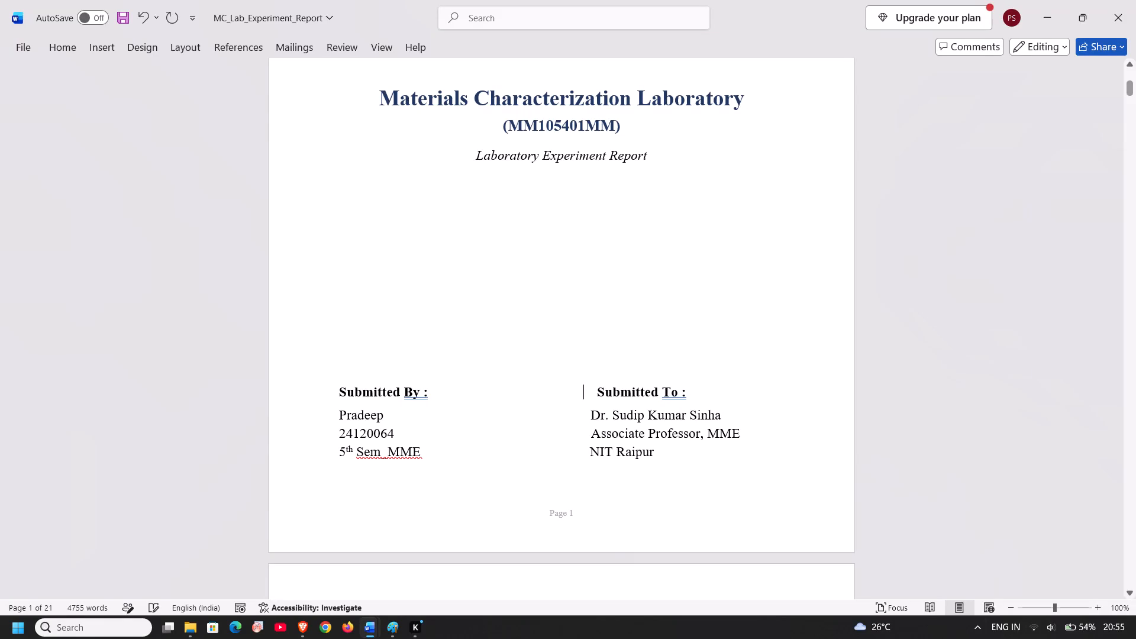
left_click(570, 417)
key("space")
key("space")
left_click(574, 432)
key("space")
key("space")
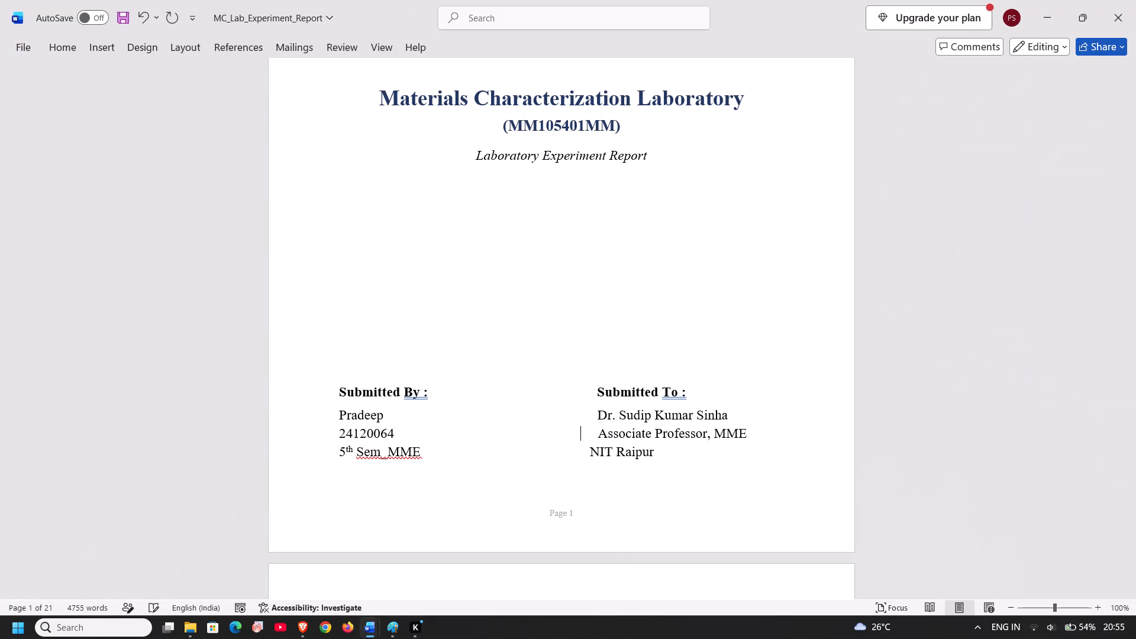
left_click(573, 450)
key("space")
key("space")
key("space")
key("BackSpace")
left_click(592, 304)
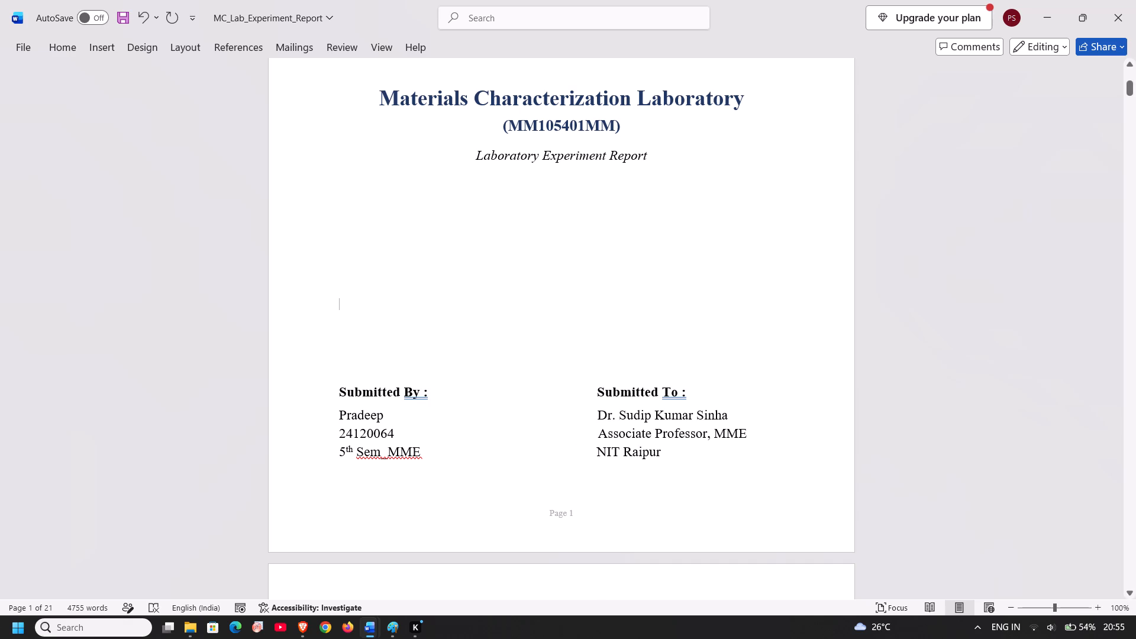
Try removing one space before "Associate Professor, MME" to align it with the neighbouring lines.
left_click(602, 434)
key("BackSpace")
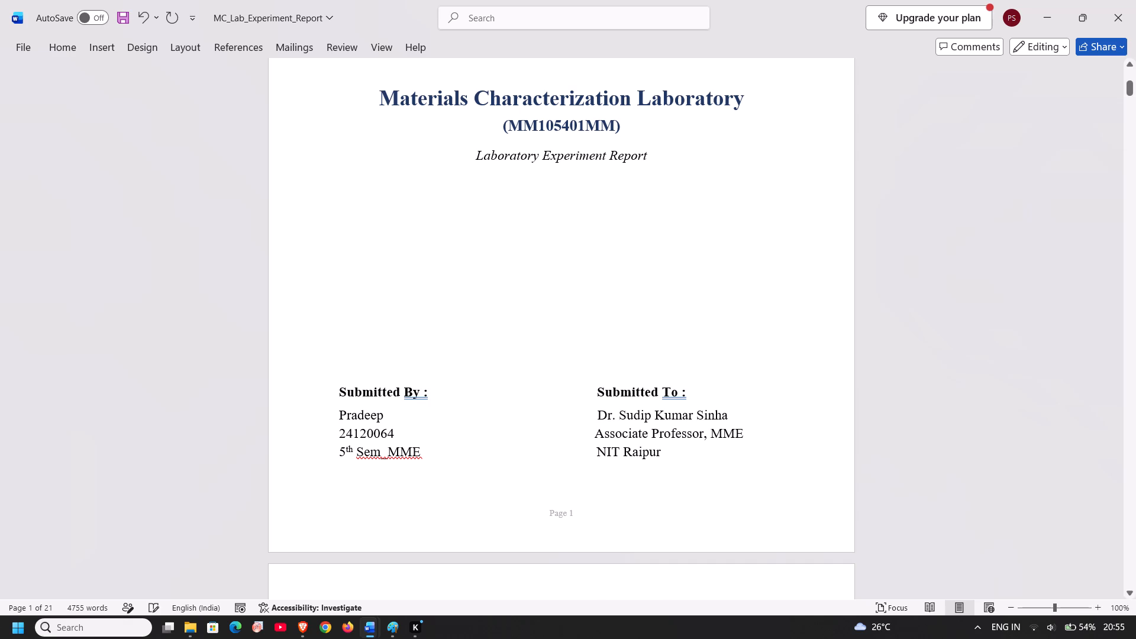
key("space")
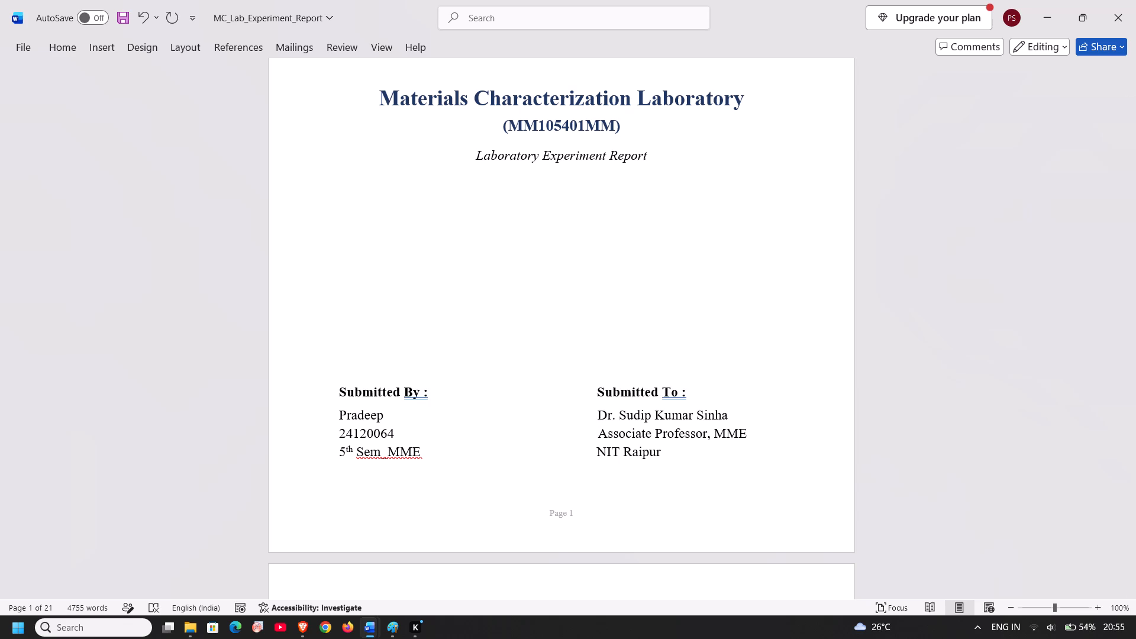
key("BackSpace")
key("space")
Review the cover page and the following pages' layout at a reduced 50% zoom.
left_click(705, 325)
scroll(700, 318, "up", 2)
scroll(719, 309, "down", 5, "ctrl")
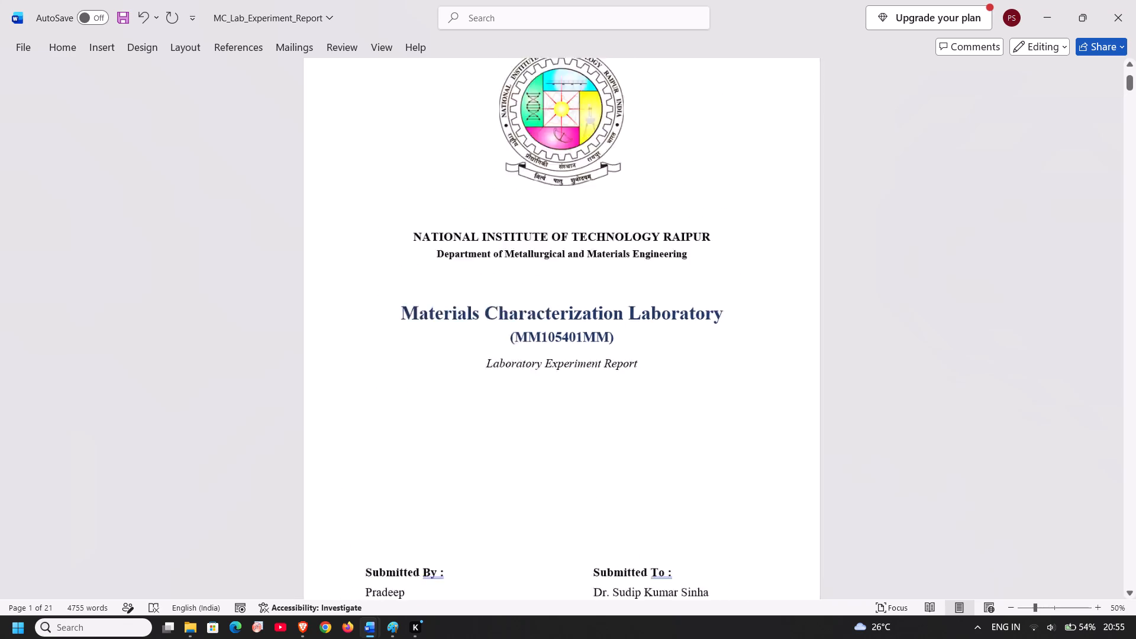
scroll(391, 403, "down", 2)
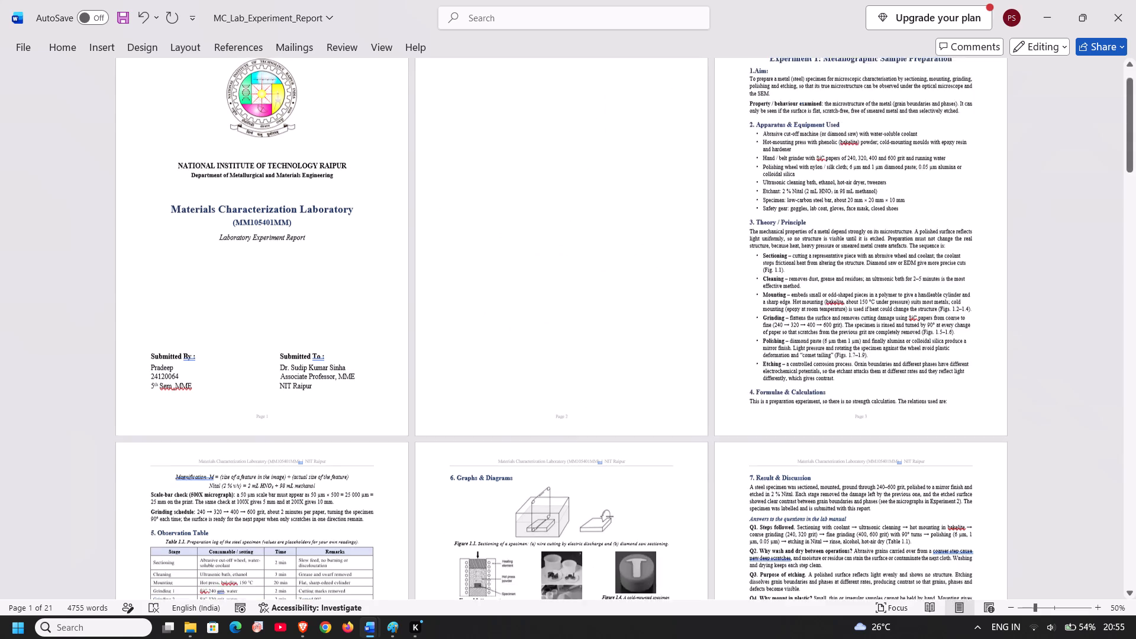
scroll(391, 402, "down", 2)
scroll(383, 395, "up", 7)
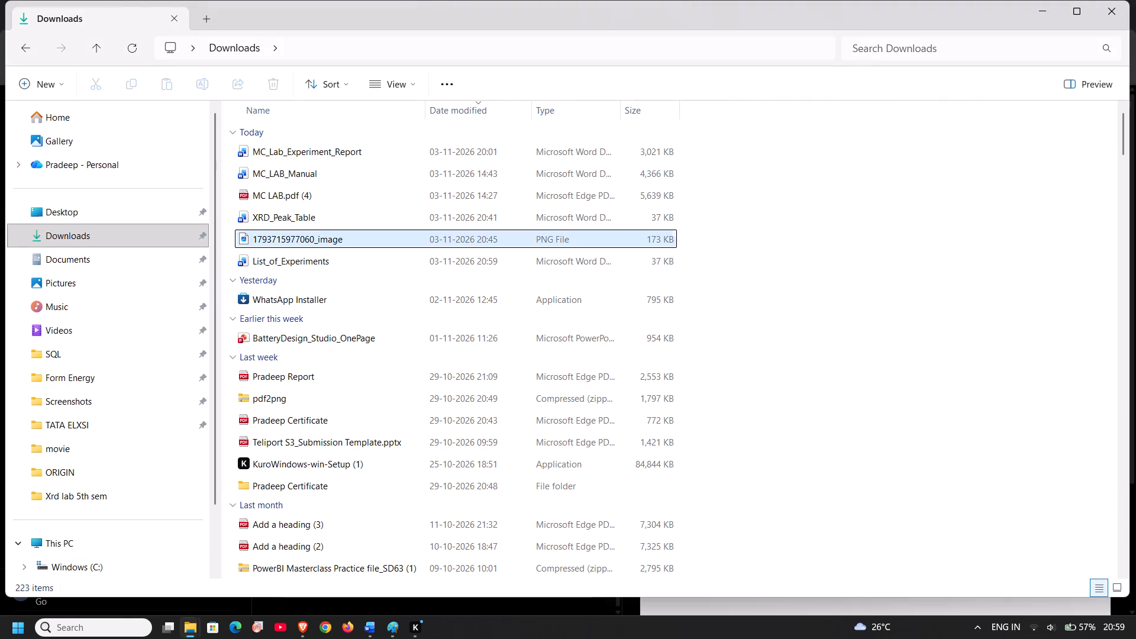
left_click(358, 262)
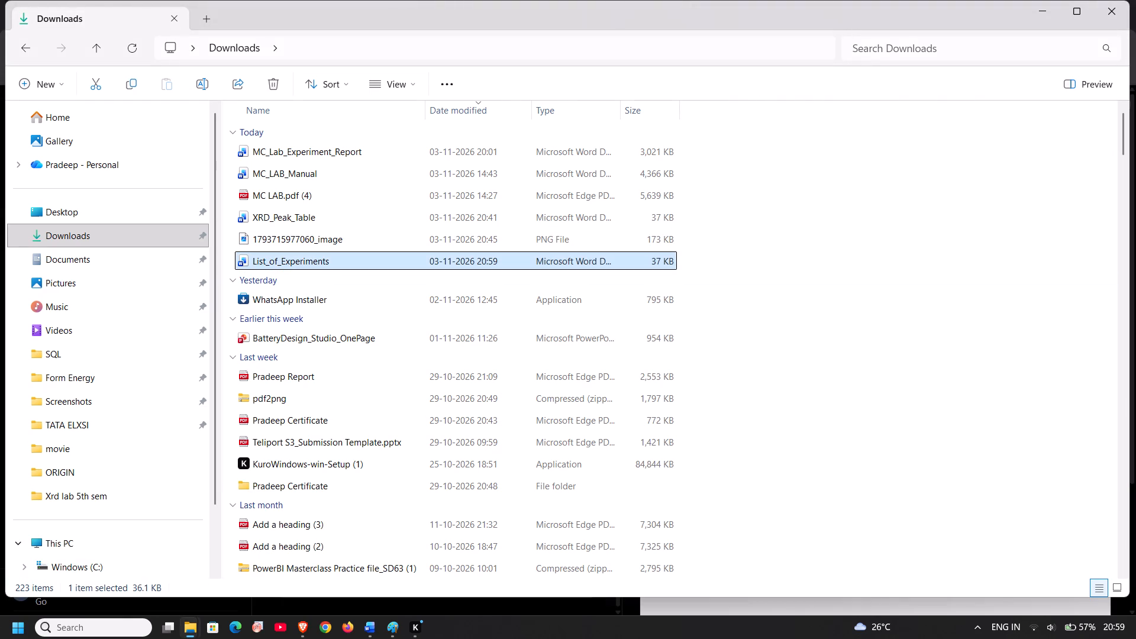
double_click(358, 262)
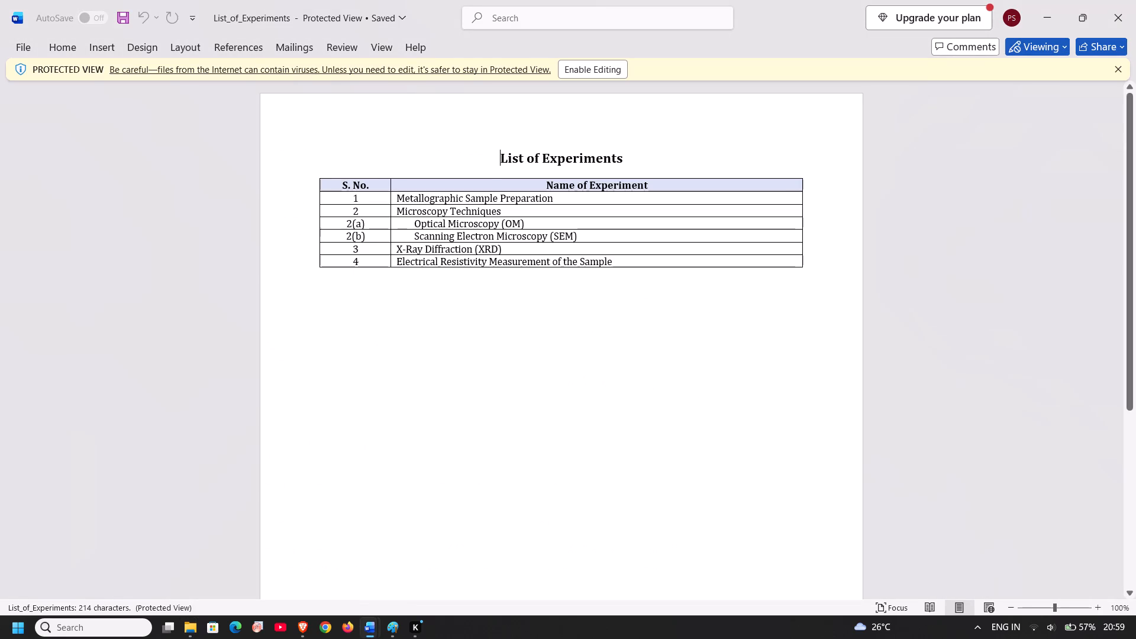
left_click(598, 70)
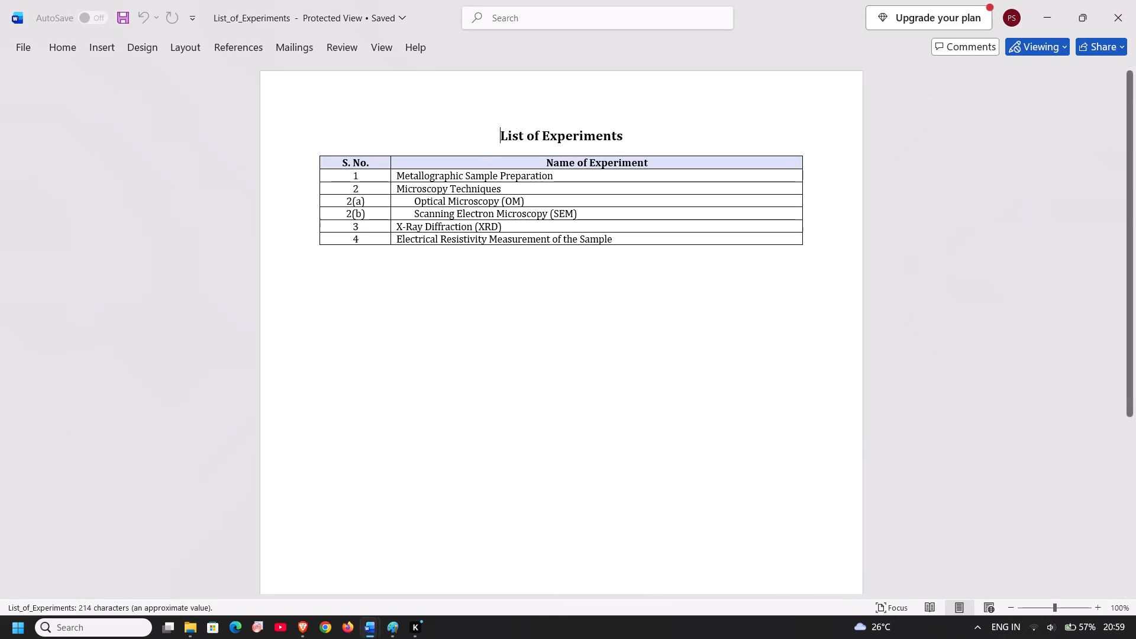
left_click(449, 161)
left_click(458, 155)
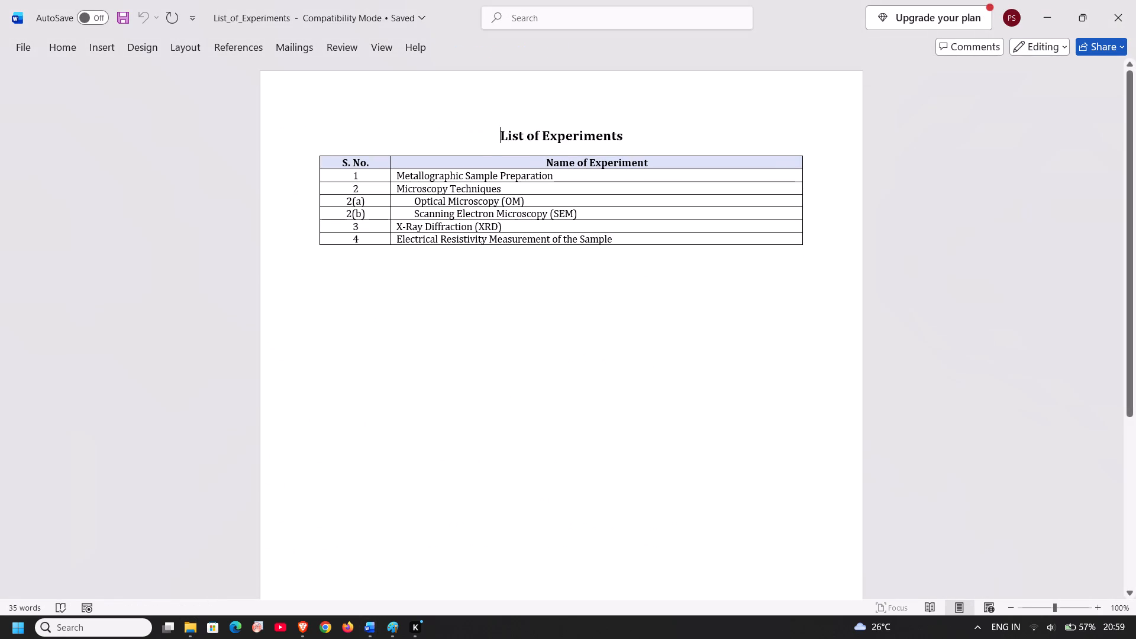
Select the whole experiments table in List_of_Experiments and copy it.
left_click(459, 275)
left_click(459, 233)
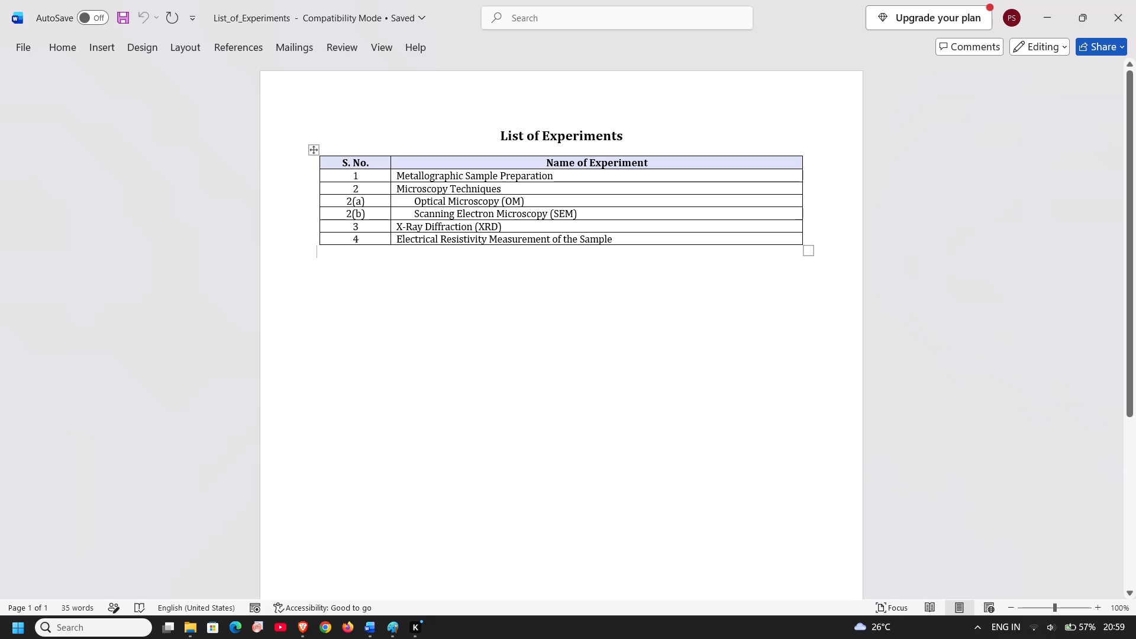
left_click(321, 239)
left_click(367, 142)
left_click(309, 152)
left_click(321, 154)
left_click(323, 163)
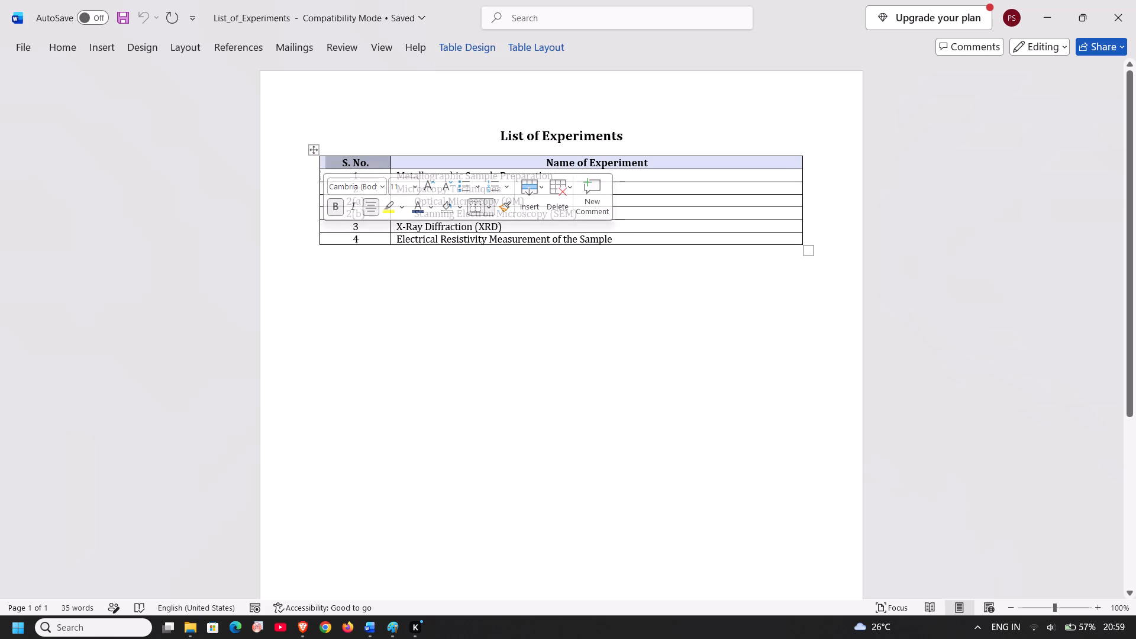
left_click(310, 148)
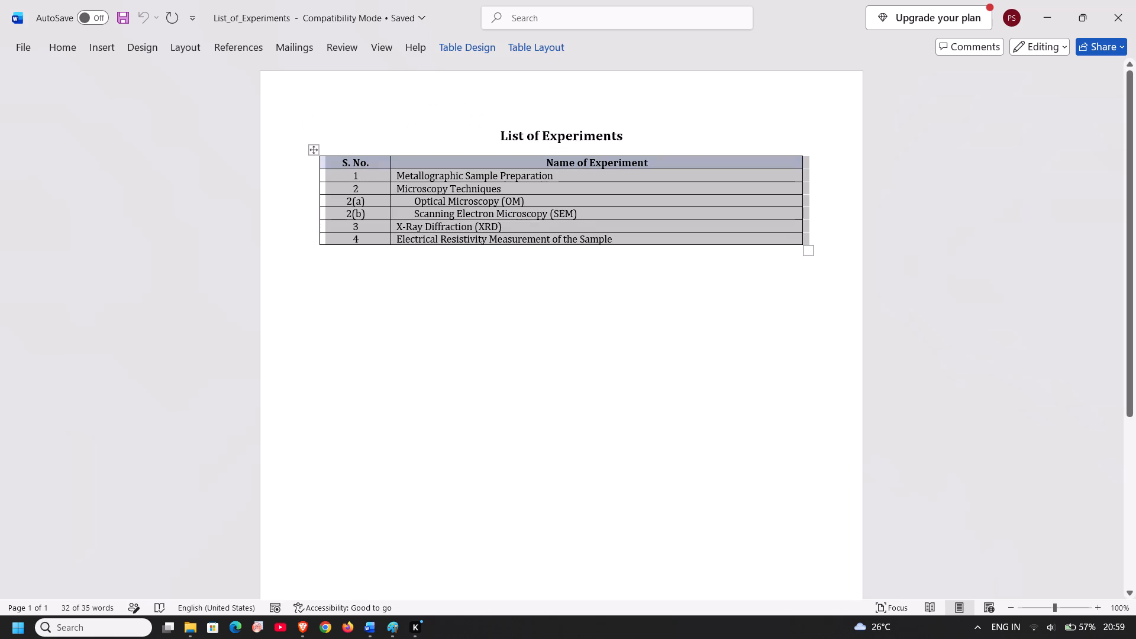
key("ctrl+c")
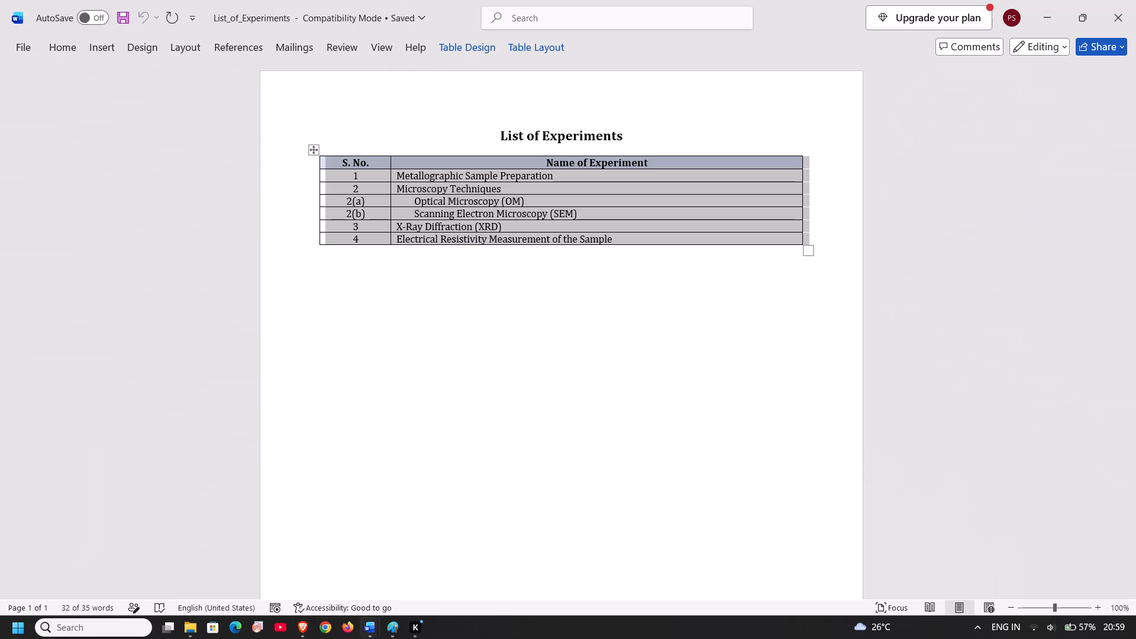
Switch to MC_Lab_Experiment_Report and paste the experiments table onto the blank page 2.
left_click(370, 630)
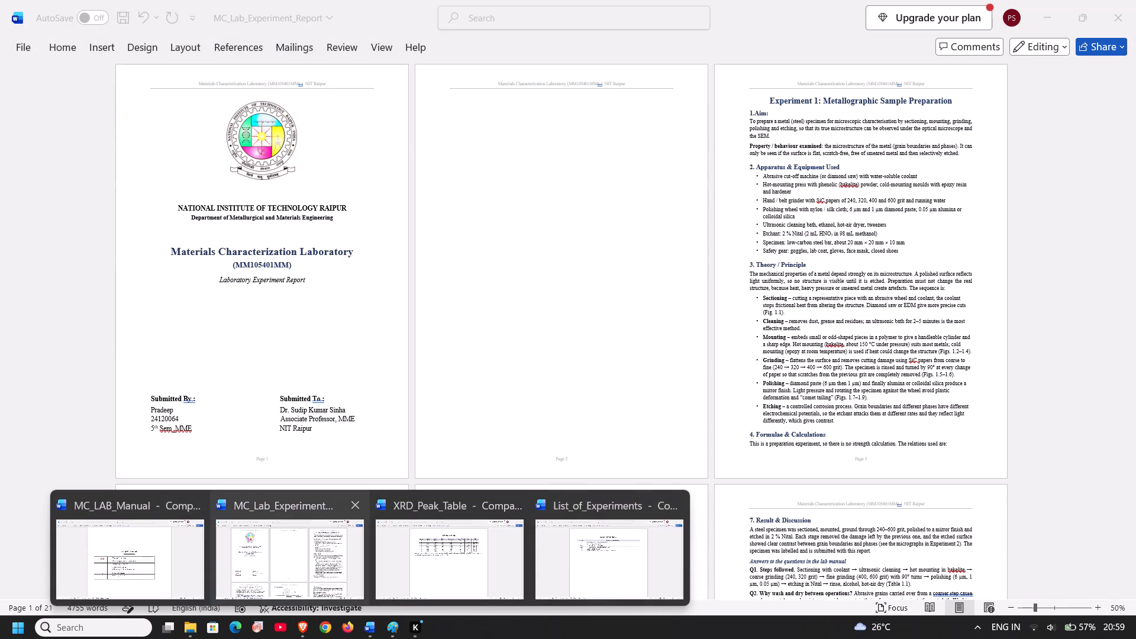
left_click(330, 562)
left_click(499, 239)
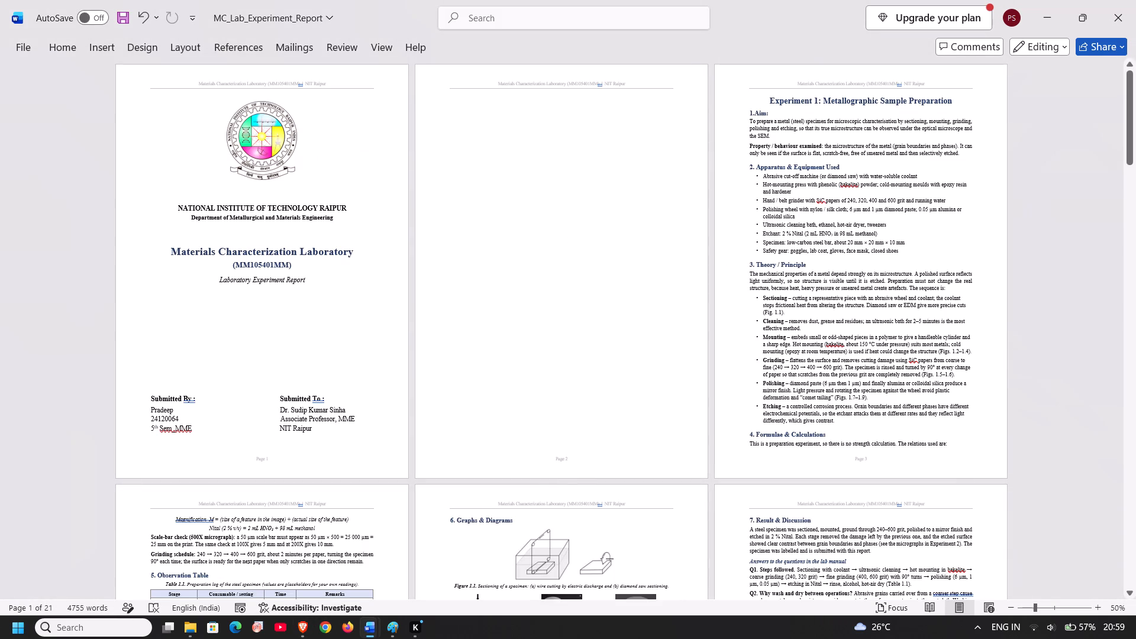
key("ctrl+v")
scroll(492, 255, "up", 4, "ctrl")
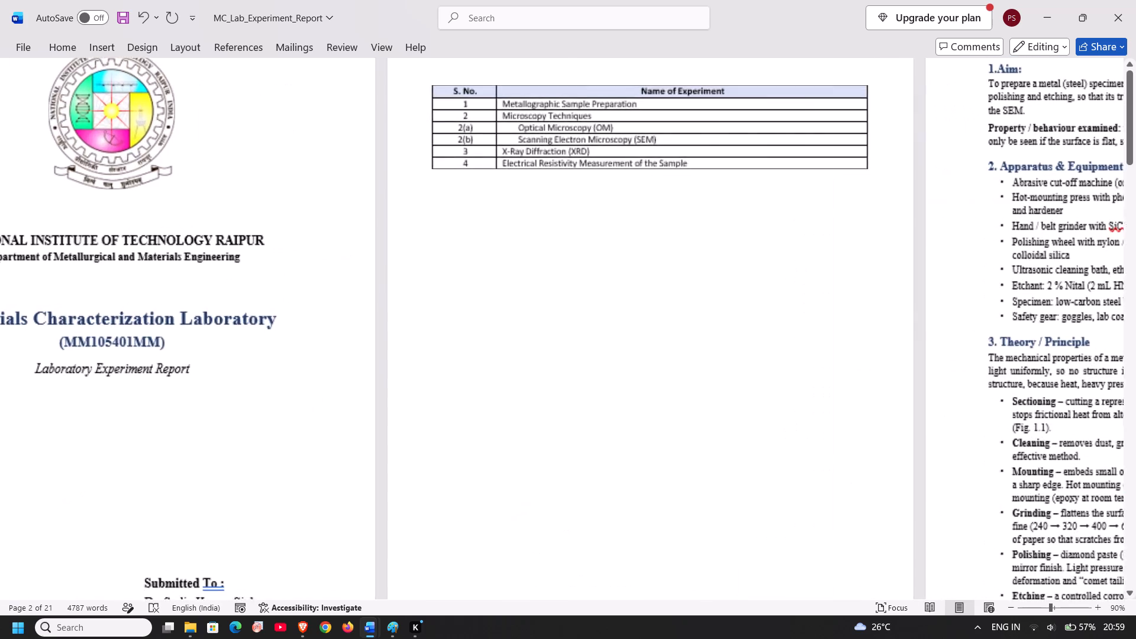
scroll(495, 257, "up", 1)
scroll(495, 257, "up", 4, "ctrl")
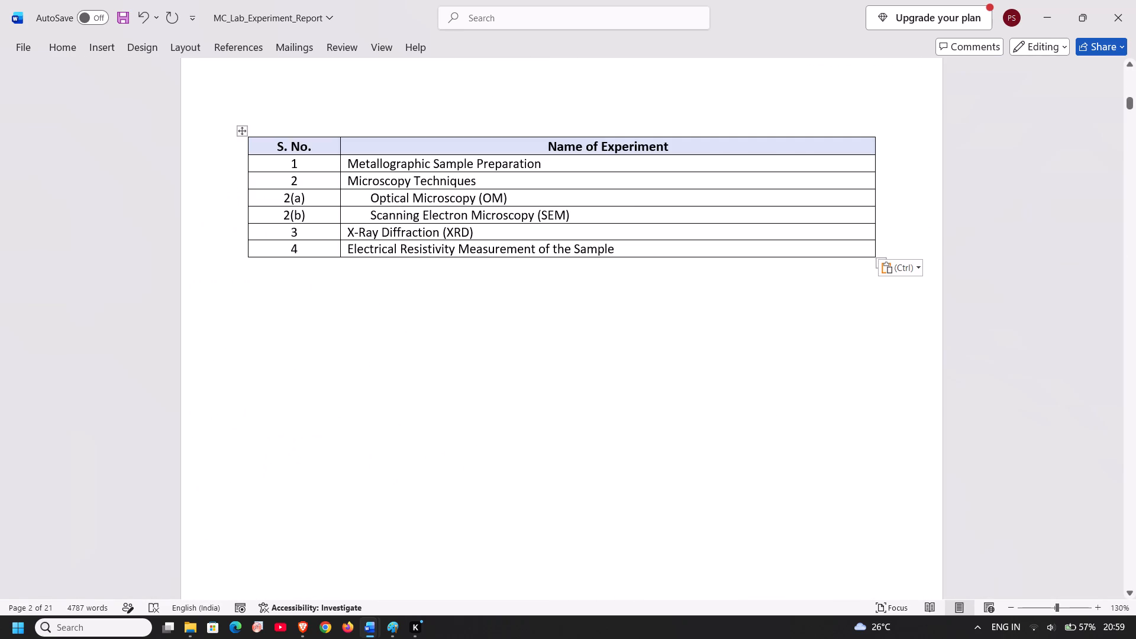
Delete the labels "2(a)" and "2(b)" from the S. No. column of the pasted table.
left_click(316, 202)
key("BackSpace")
key("BackSpace")
key("BackSpace")
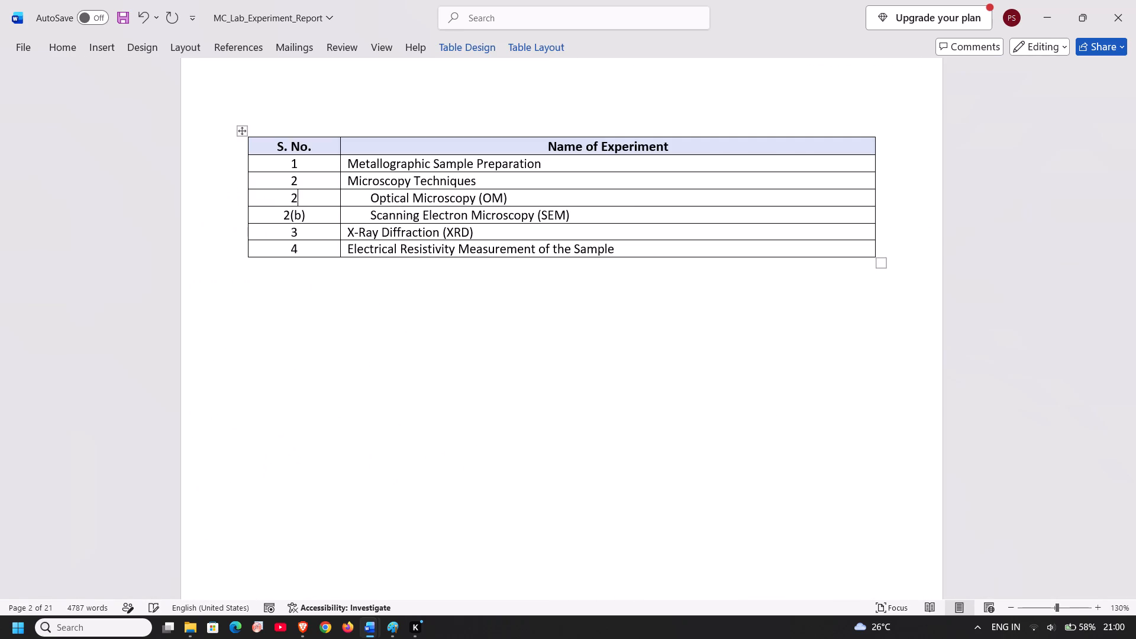
key("BackSpace")
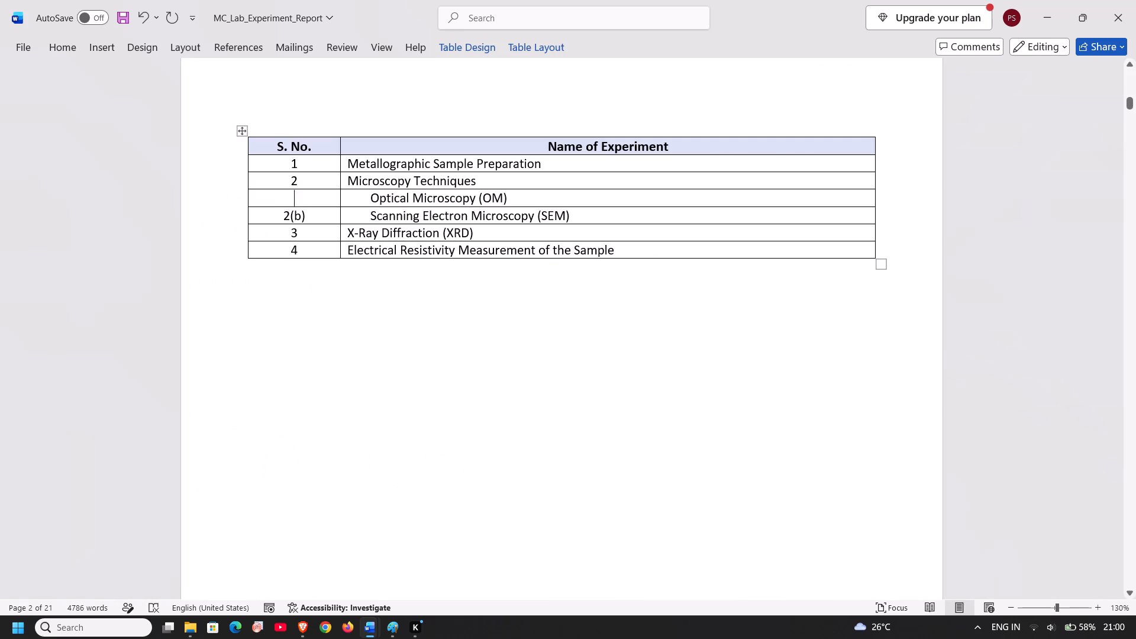
left_click(312, 222)
key("BackSpace")
key("BackSpace")
key("BackSpace")
key("BackSpace")
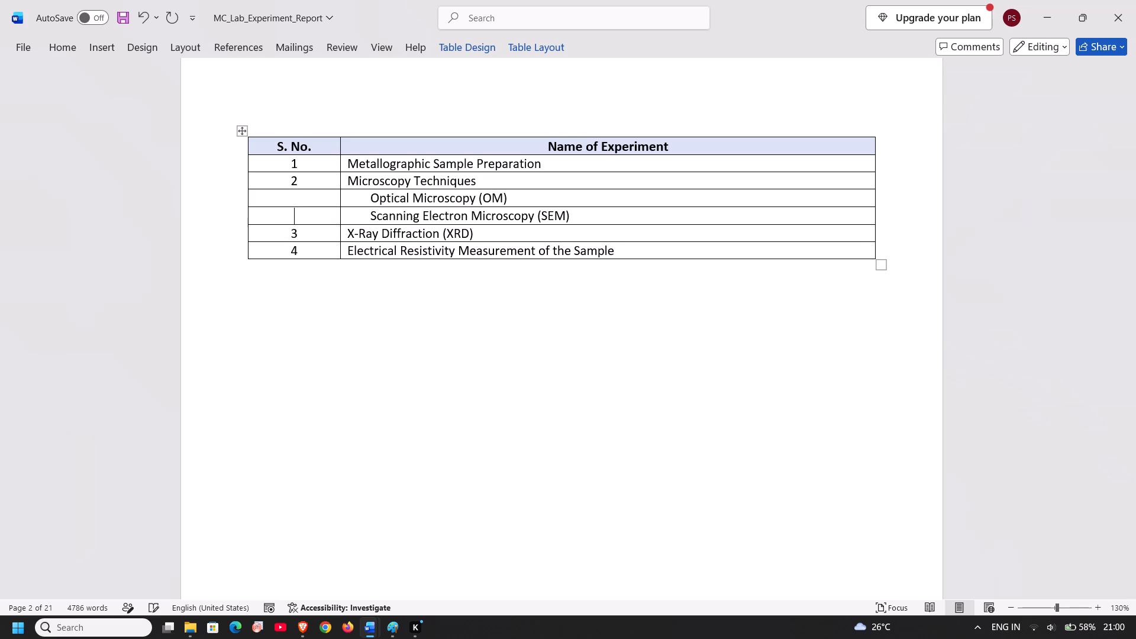
Label the Optical Microscopy (OM) row "(a)" and the Scanning Electron Microscopy (SEM) row "(b)" in the Name of Experiment column.
left_click(360, 200)
key("shift+parenleft")
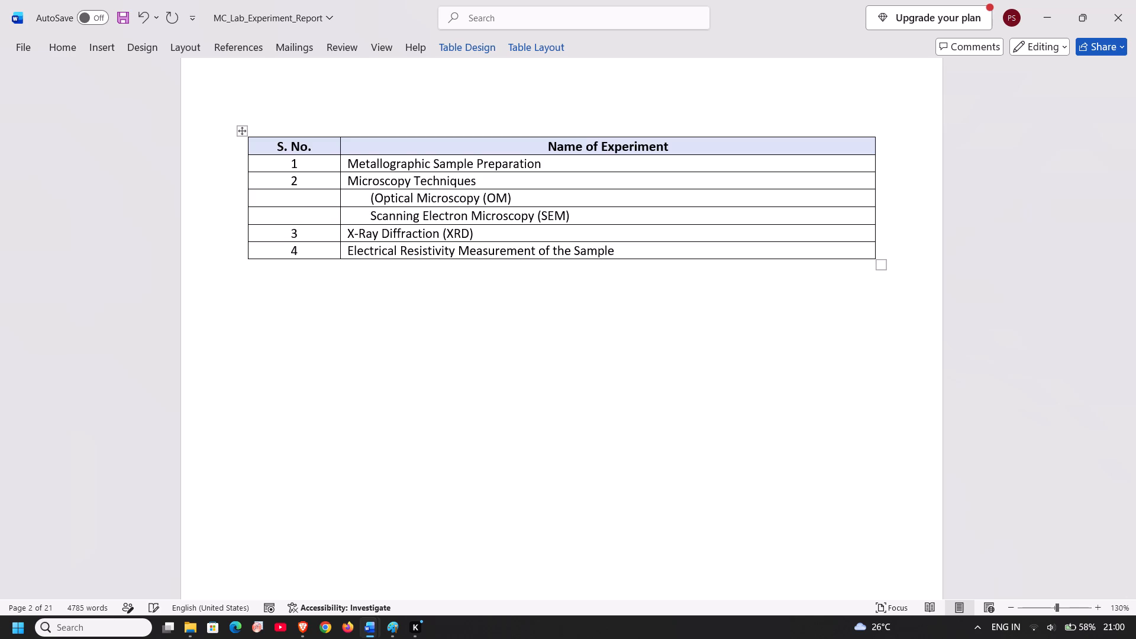
type("a)")
key("space")
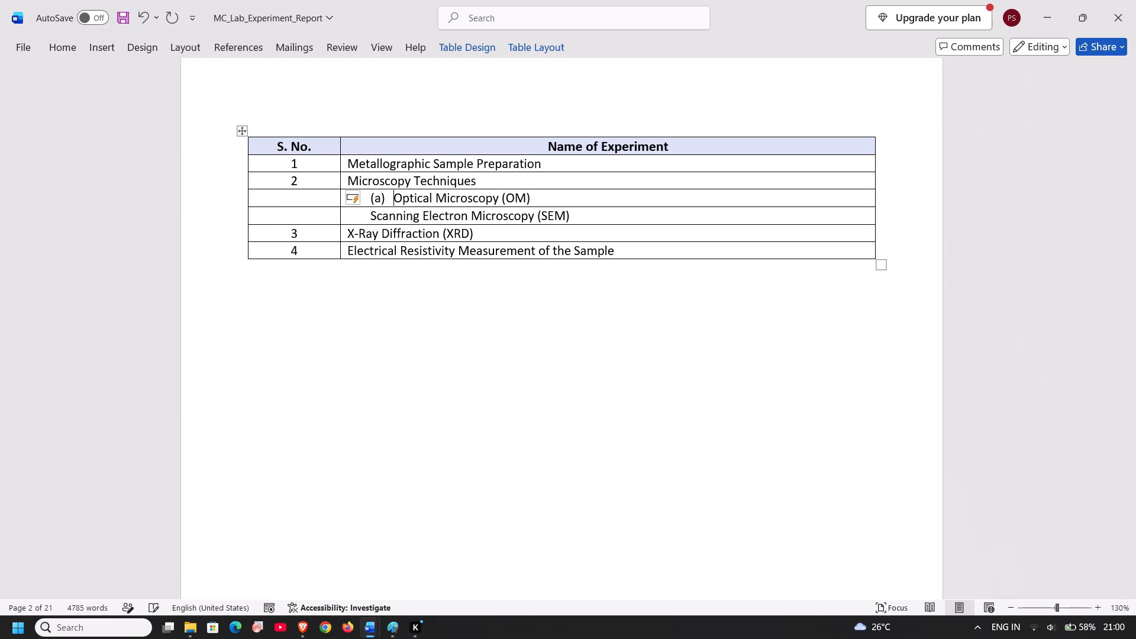
left_click(367, 213)
type("(b)")
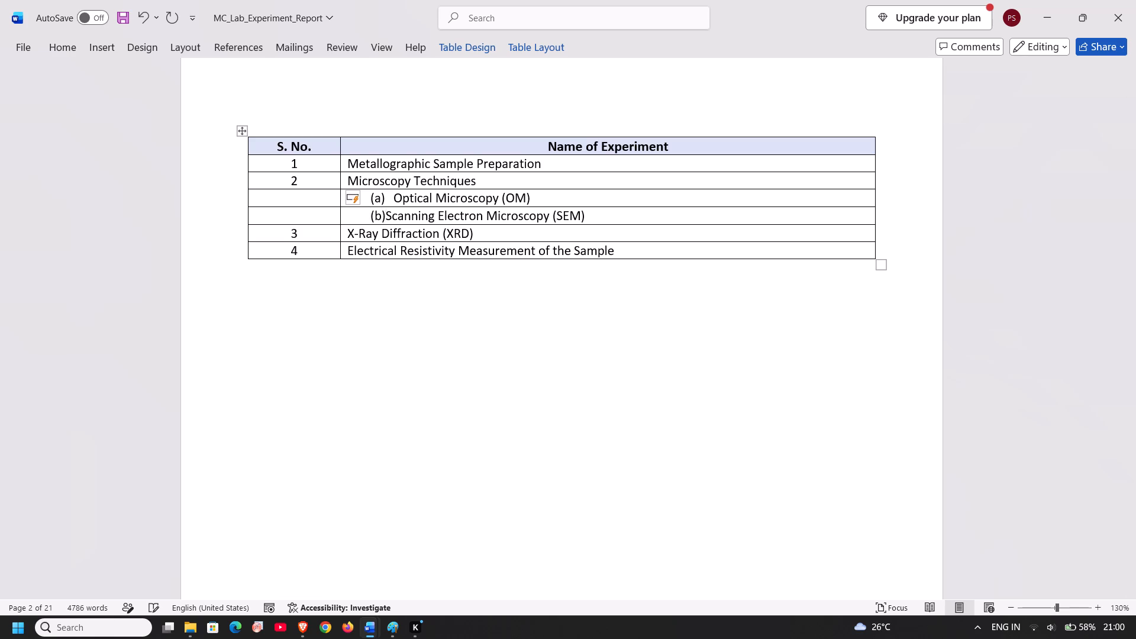
key("space")
left_click(435, 373)
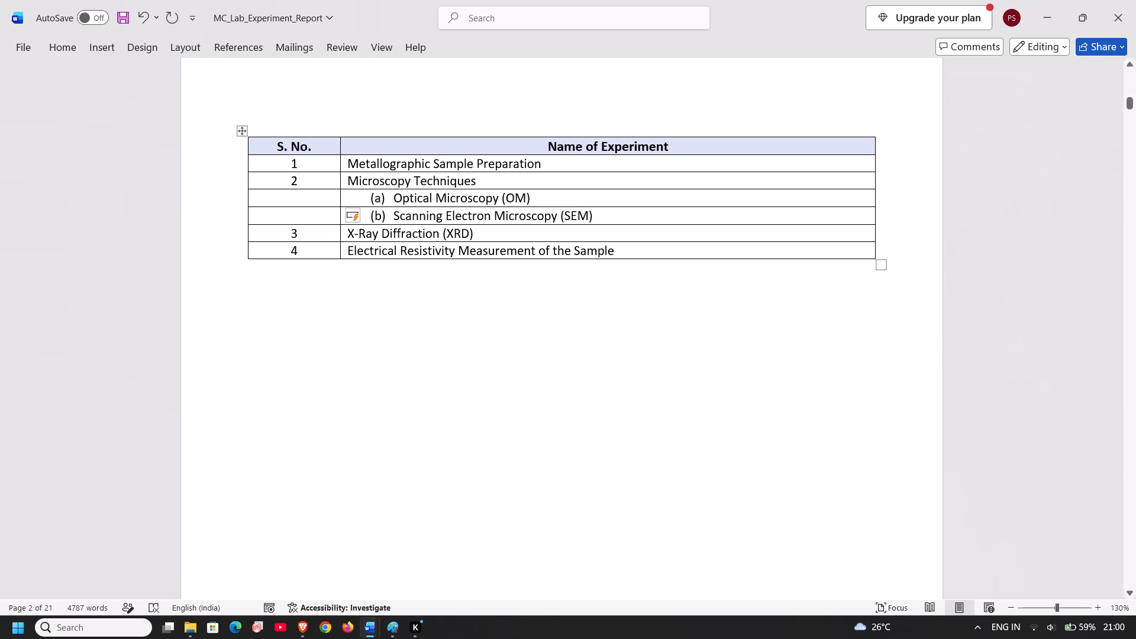
Add the heading "List Of Experiments" above the experiments table on page 2.
left_click(325, 91)
key("shift+l")
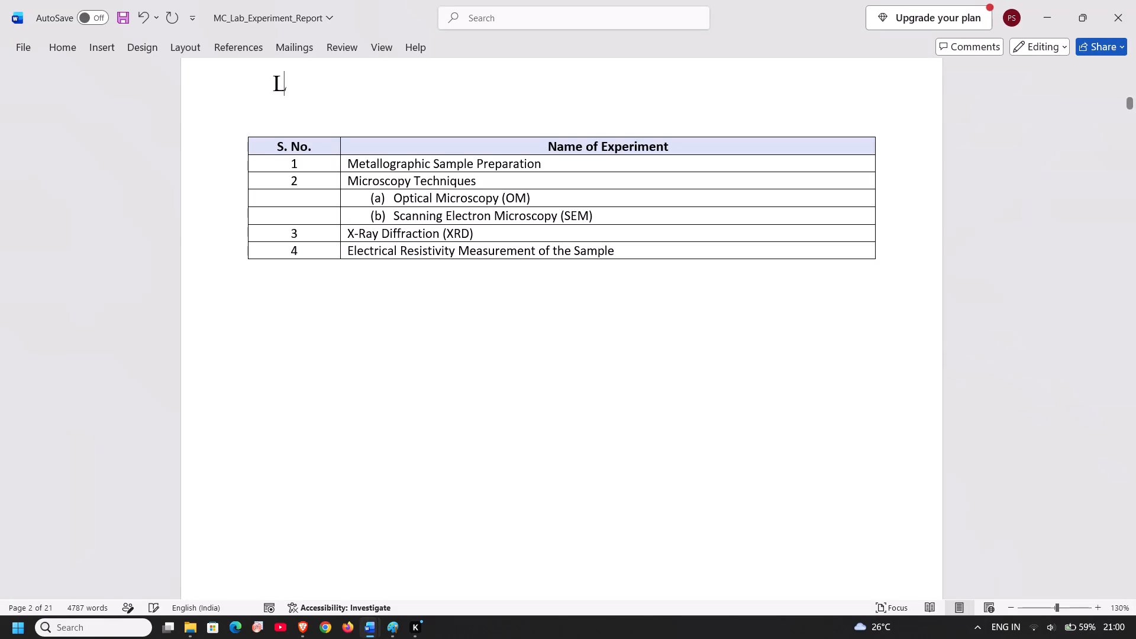
type("ist")
key("space")
key("shift+o")
type("f")
key("space")
key("shift+e")
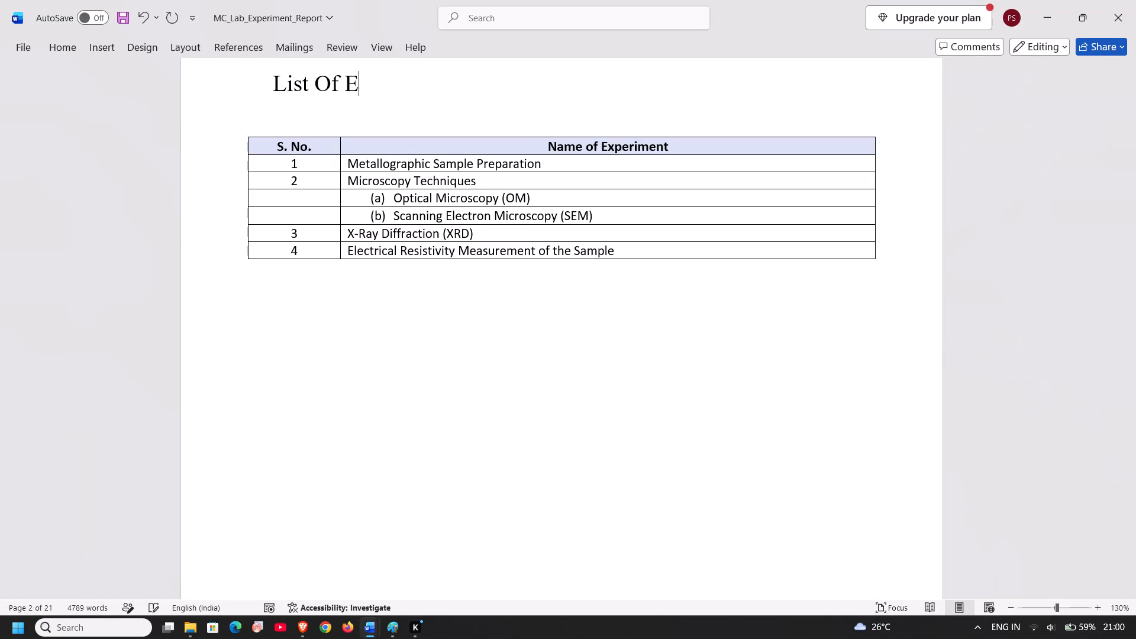
type("xperiments")
key("space")
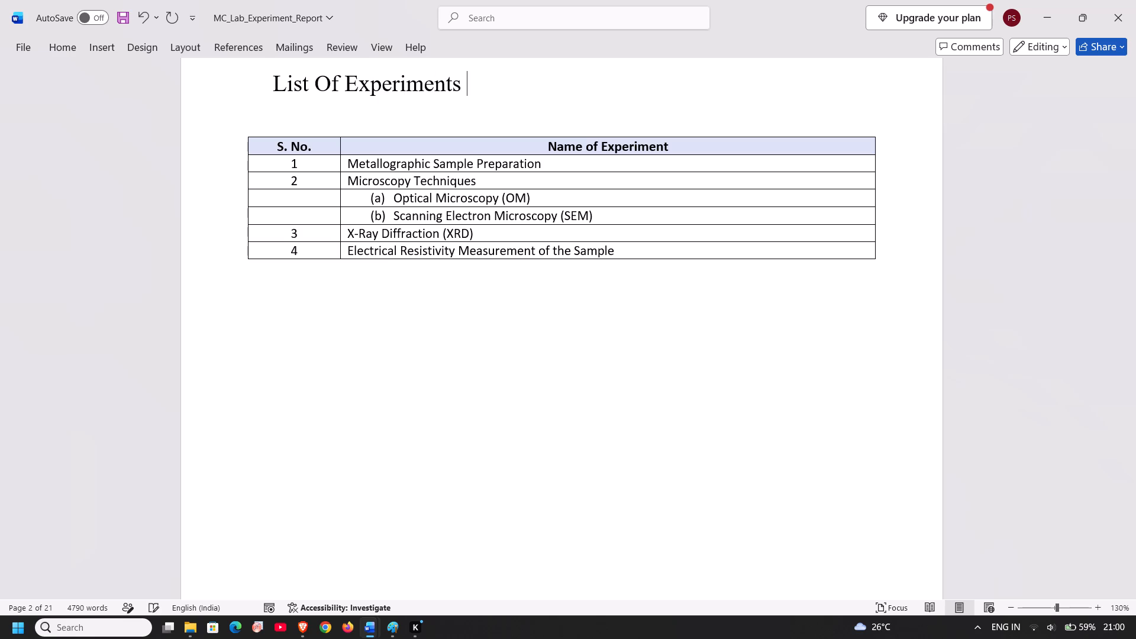
scroll(211, 267, "up", 1)
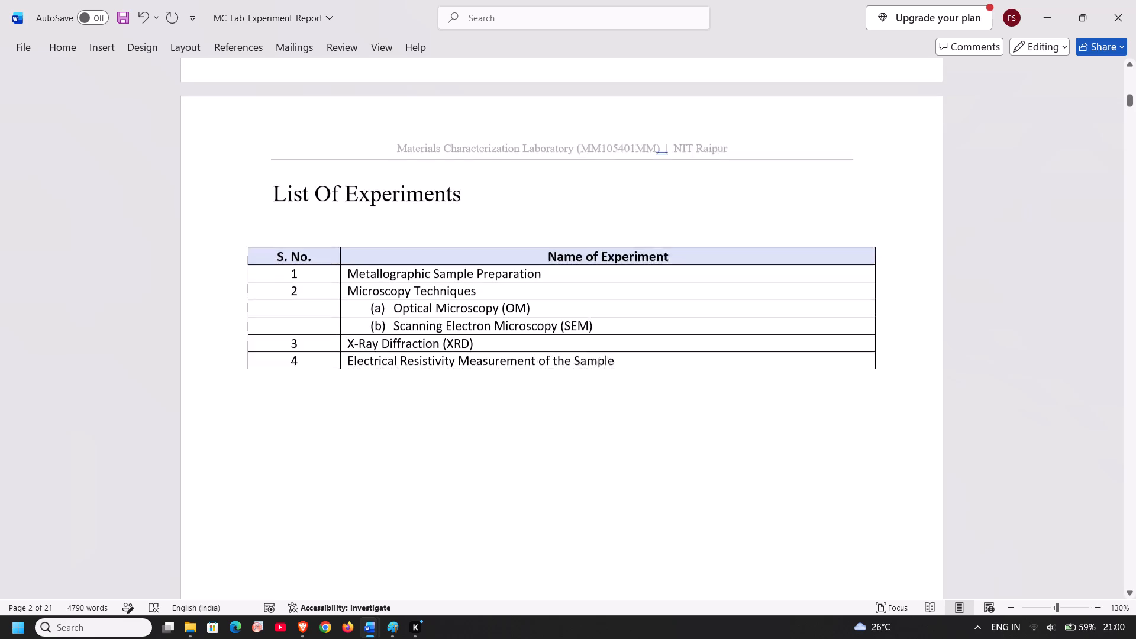
left_click(270, 205)
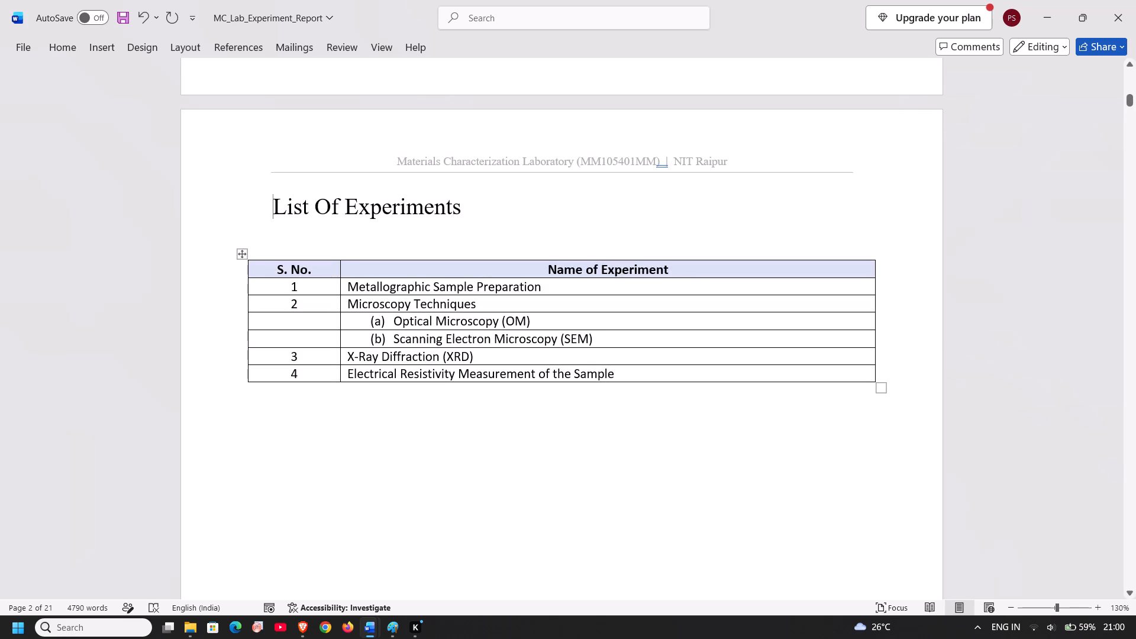
Review the report's overall page layout and the Experiment 1 pages, including the observation and etchant tables on page 4.
scroll(346, 382, "down", 11, "ctrl")
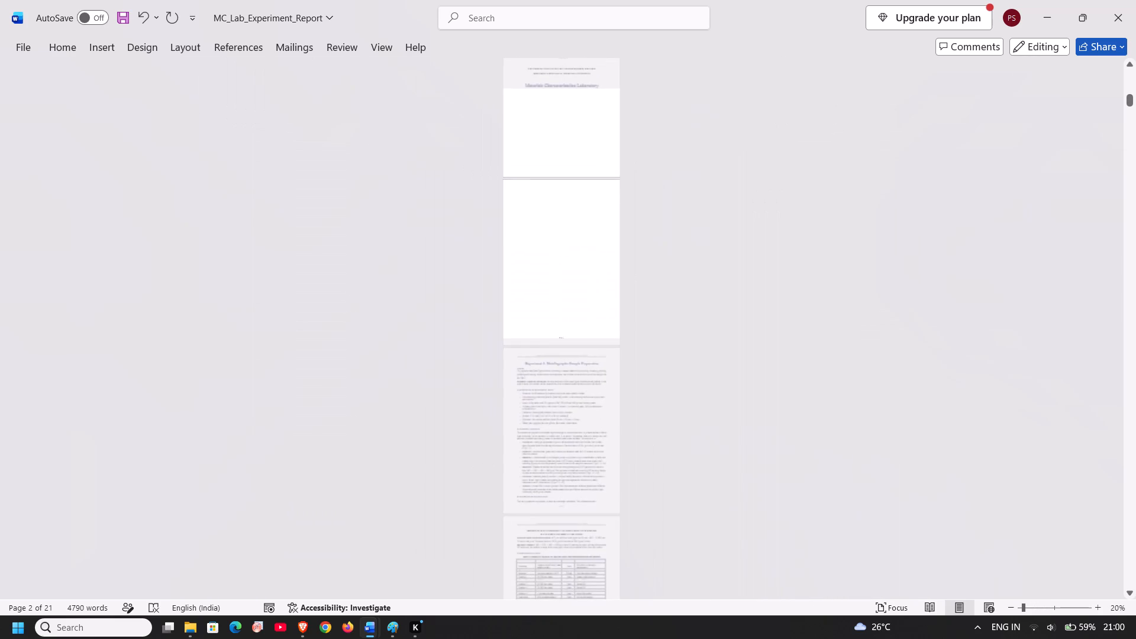
scroll(536, 297, "up", 3)
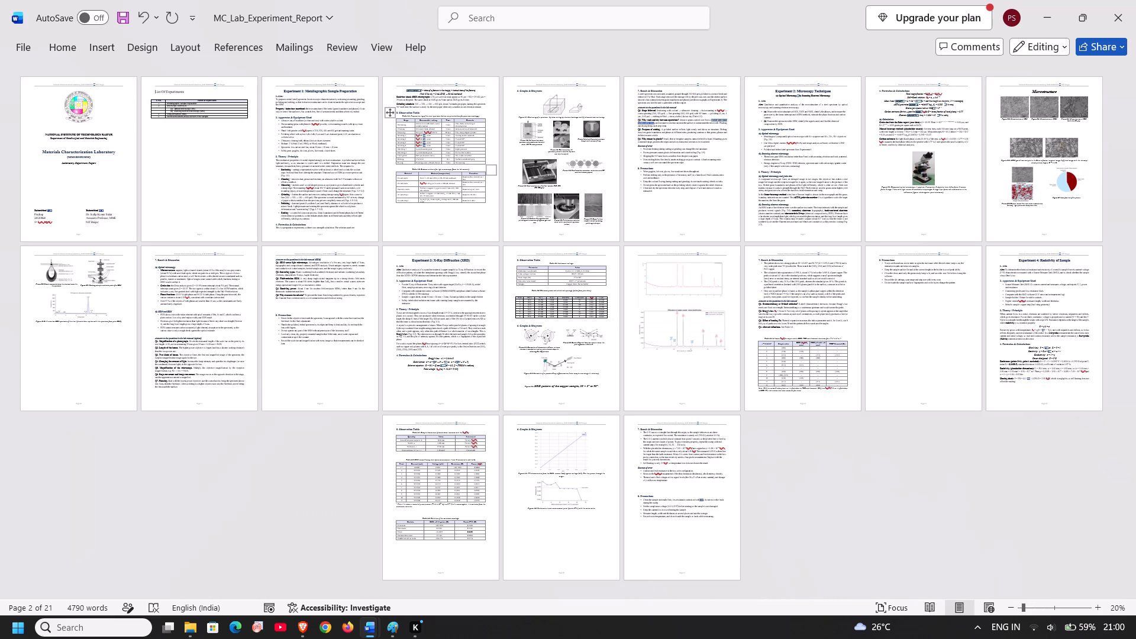
left_click(90, 141)
scroll(91, 143, "up", 8, "ctrl")
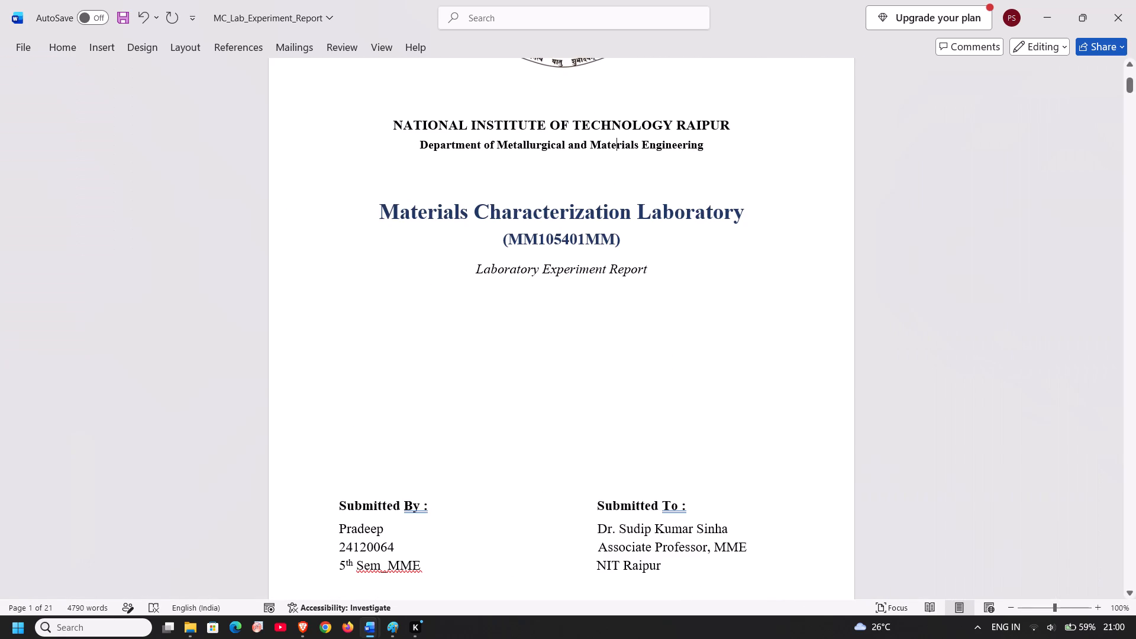
scroll(698, 316, "down", 9)
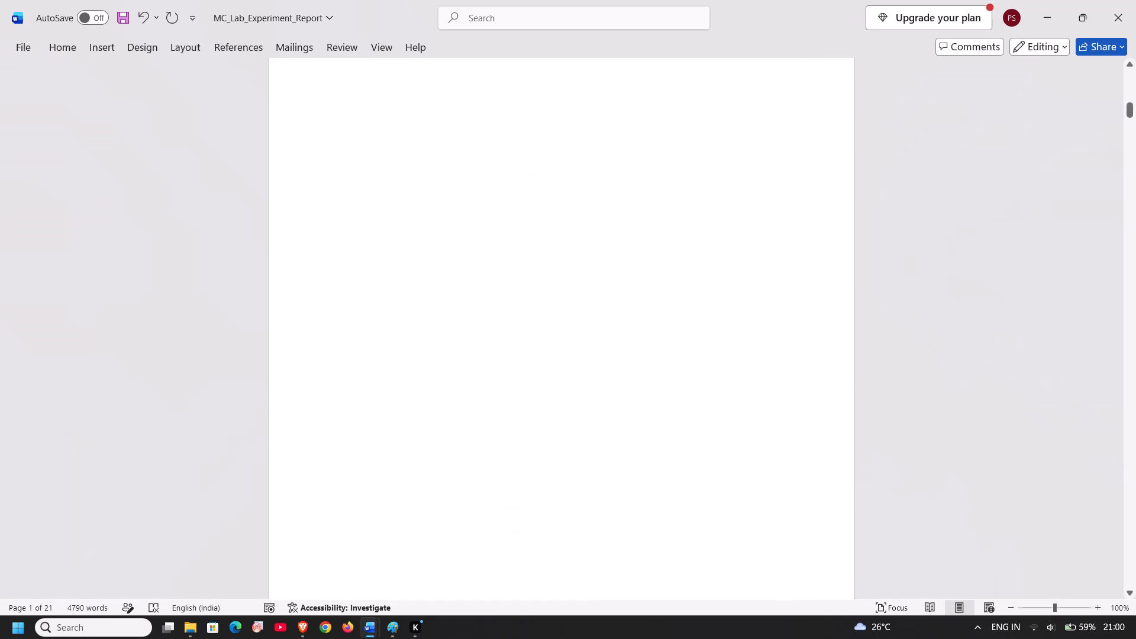
scroll(683, 315, "down", 7)
scroll(679, 322, "up", 1)
scroll(679, 322, "down", 8)
scroll(680, 322, "up", 1)
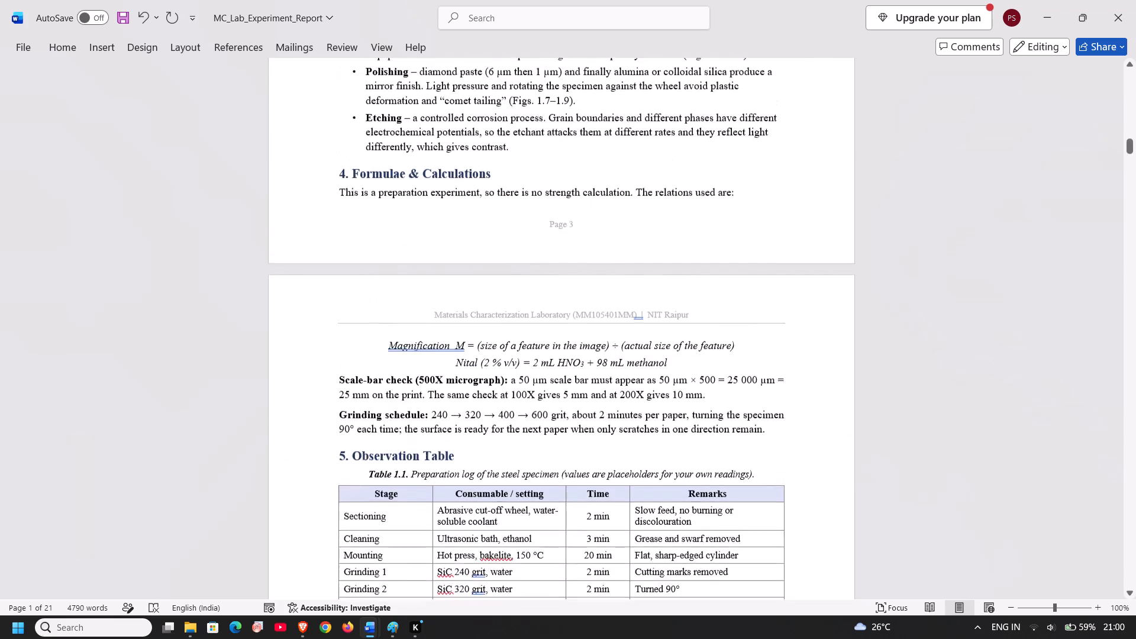
scroll(680, 322, "down", 18)
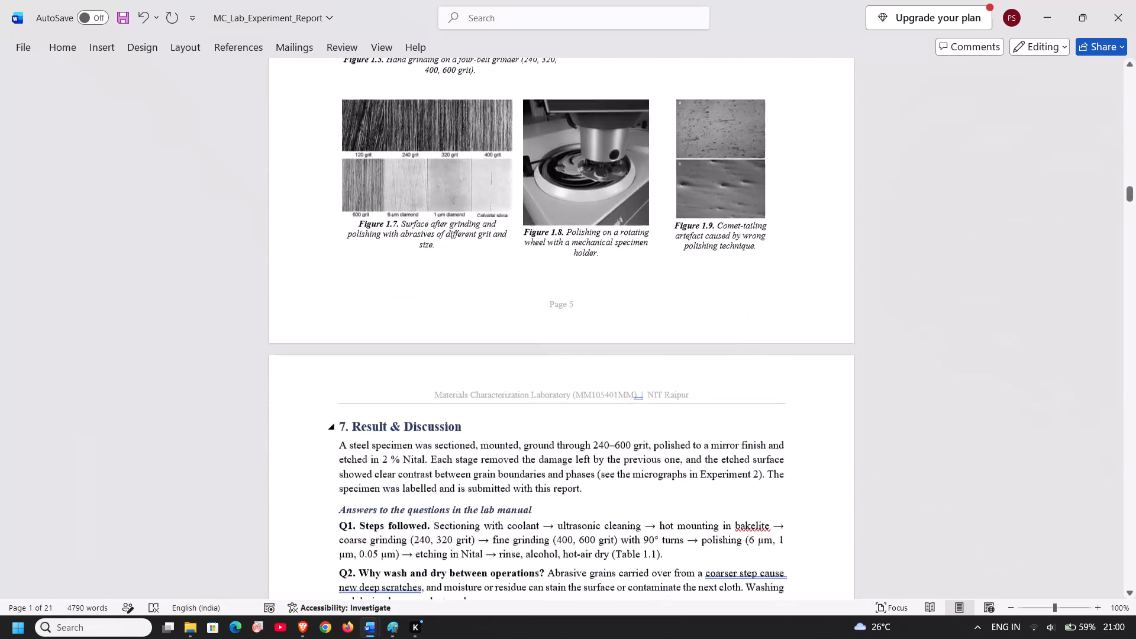
scroll(680, 322, "down", 7)
scroll(680, 322, "up", 4)
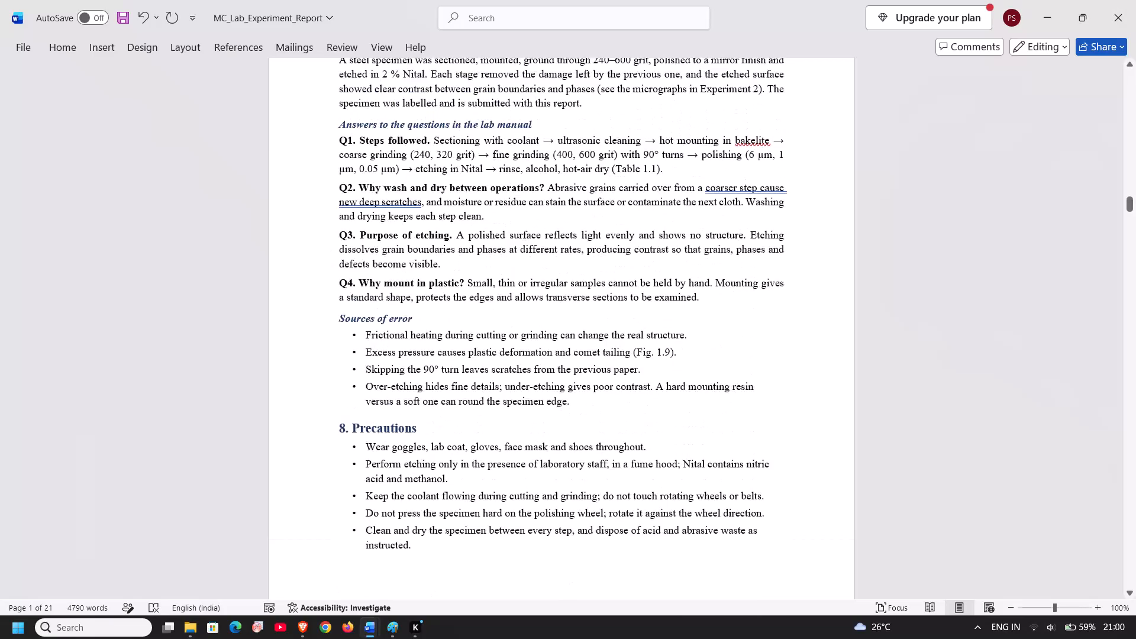
scroll(695, 319, "up", 18)
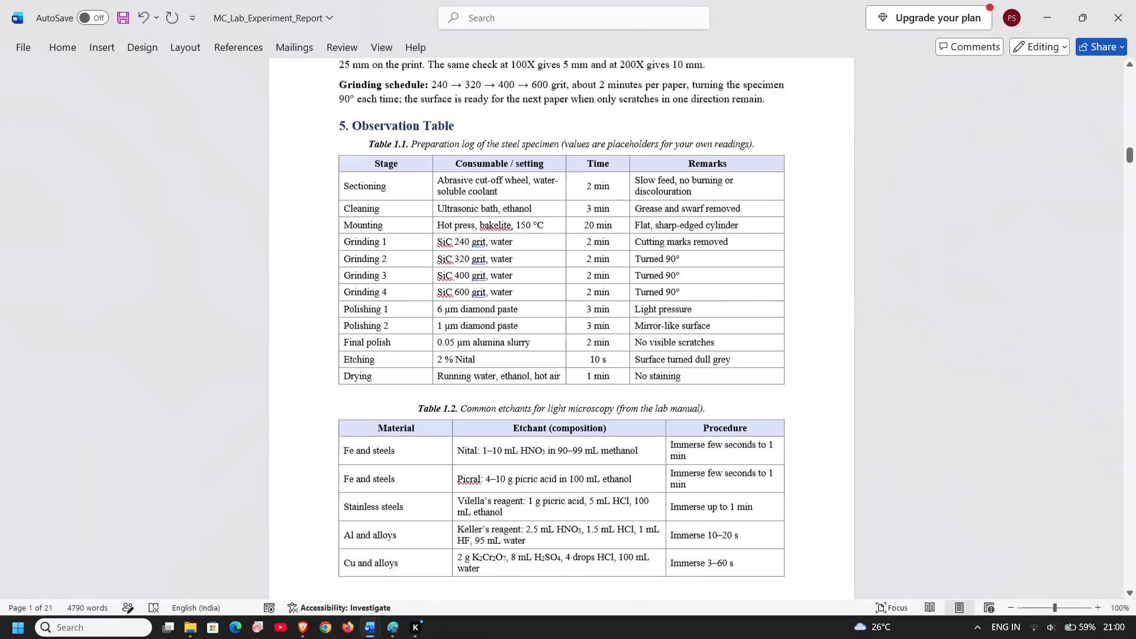
scroll(703, 317, "up", 4)
scroll(704, 317, "down", 6)
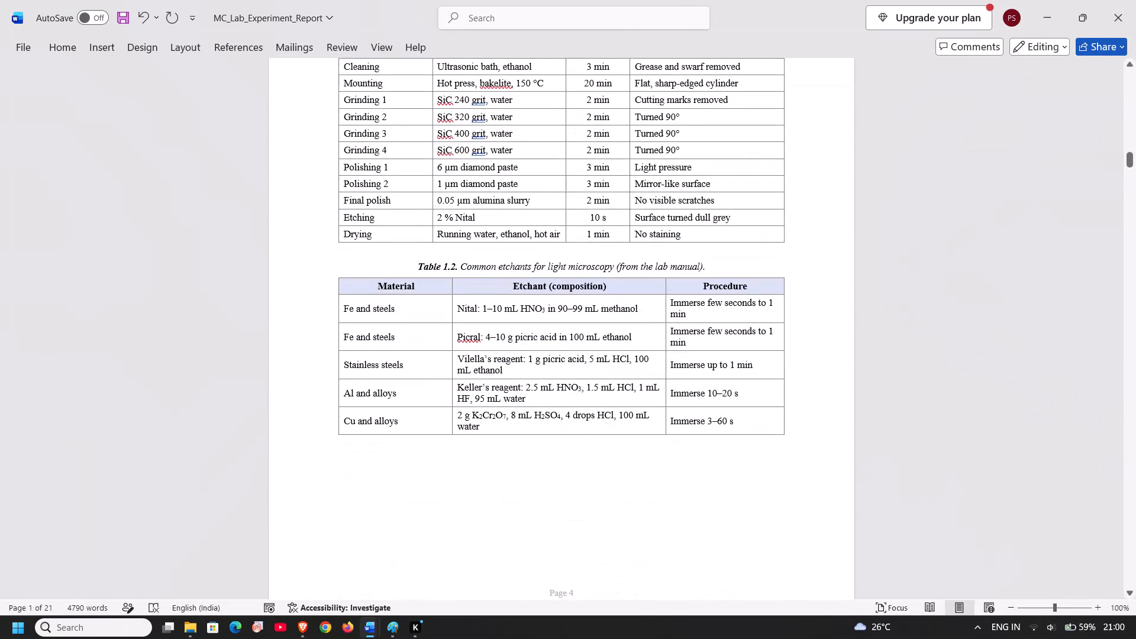
Switch to MC_LAB_Manual, find the picture of Table 1, Common Etchants for Light Microscopy, and copy it.
left_click(363, 627)
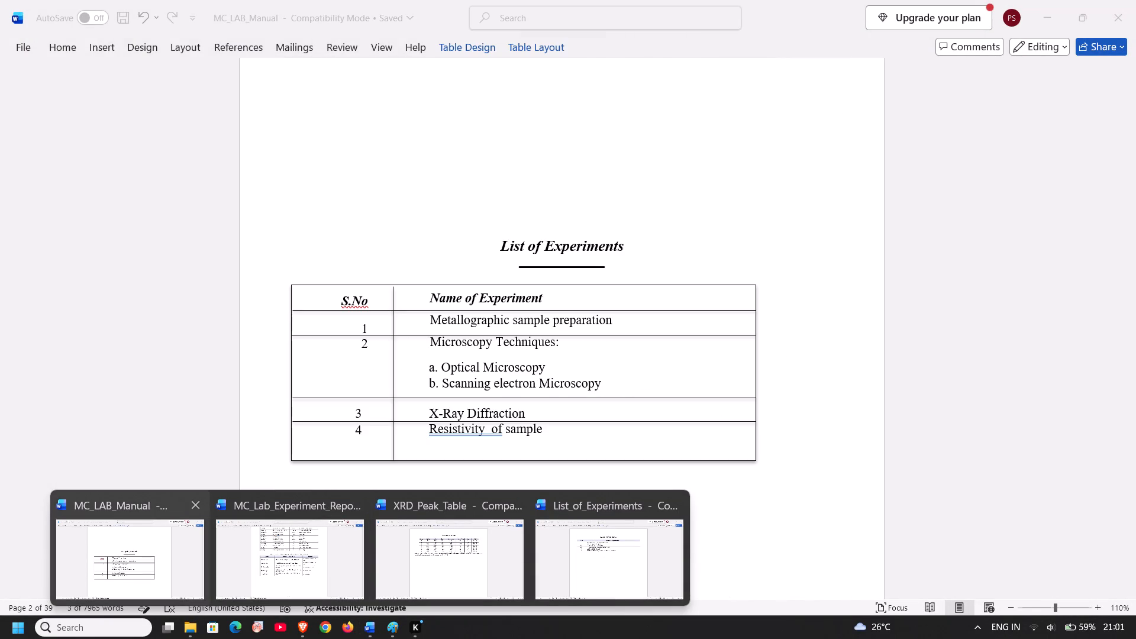
left_click(177, 541)
scroll(510, 432, "down", 16)
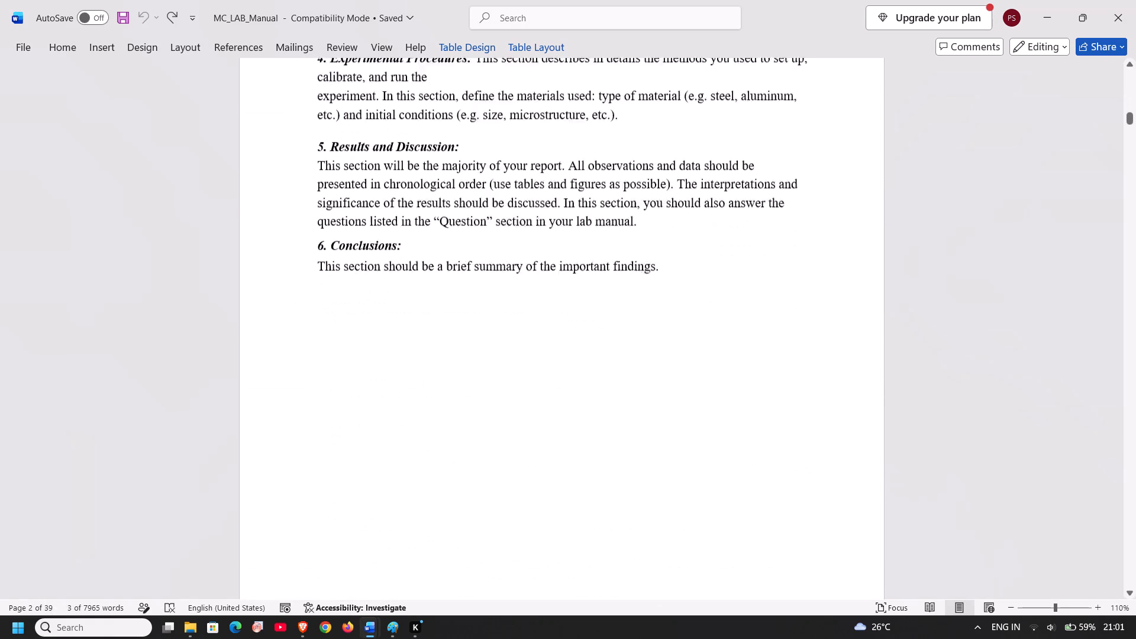
scroll(521, 430, "down", 12)
scroll(520, 434, "up", 2)
scroll(522, 431, "down", 4)
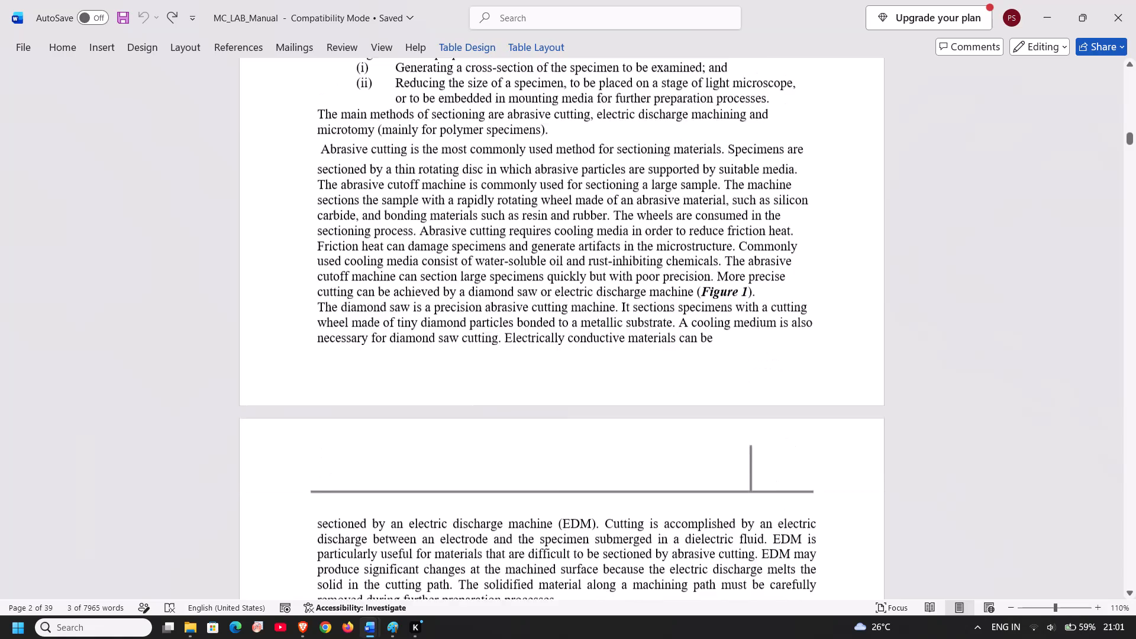
scroll(521, 434, "down", 11)
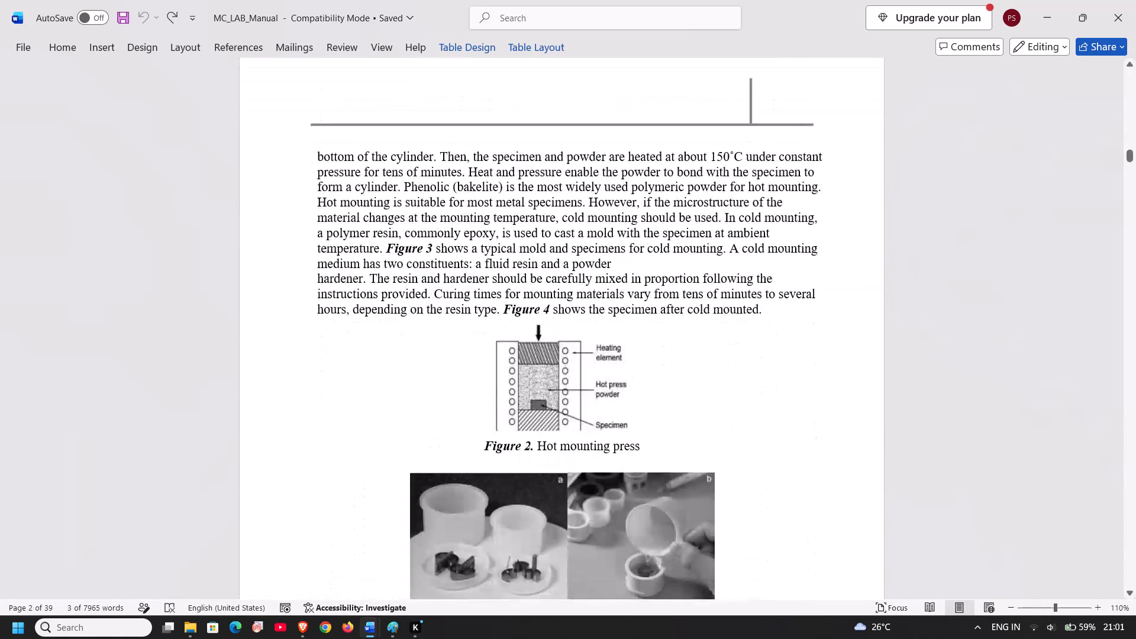
scroll(523, 440, "down", 17)
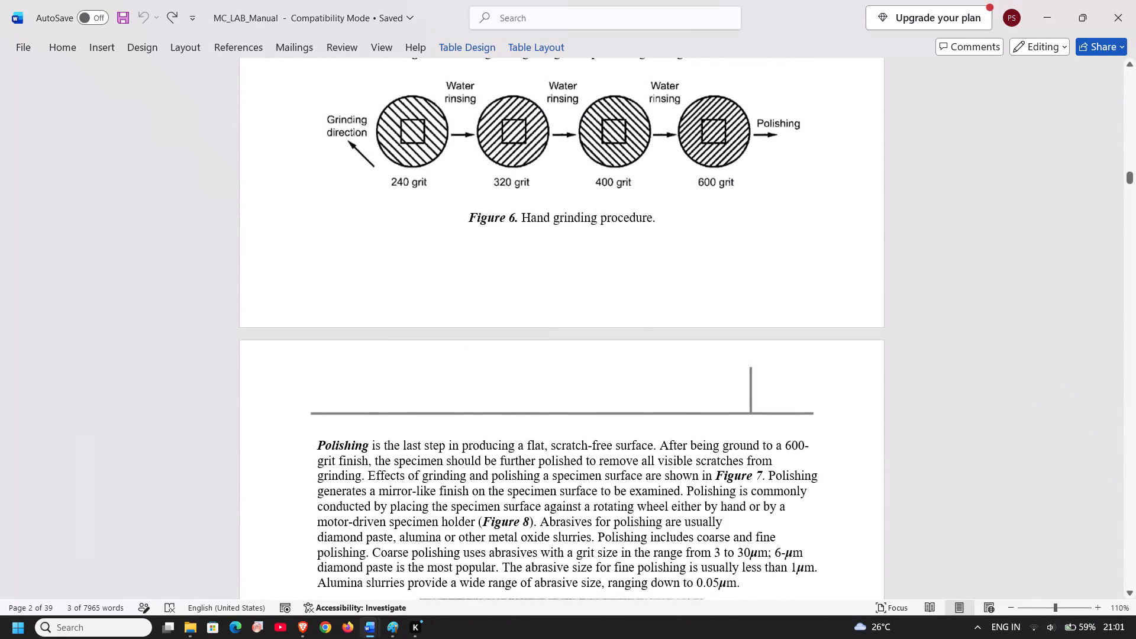
scroll(521, 442, "down", 18)
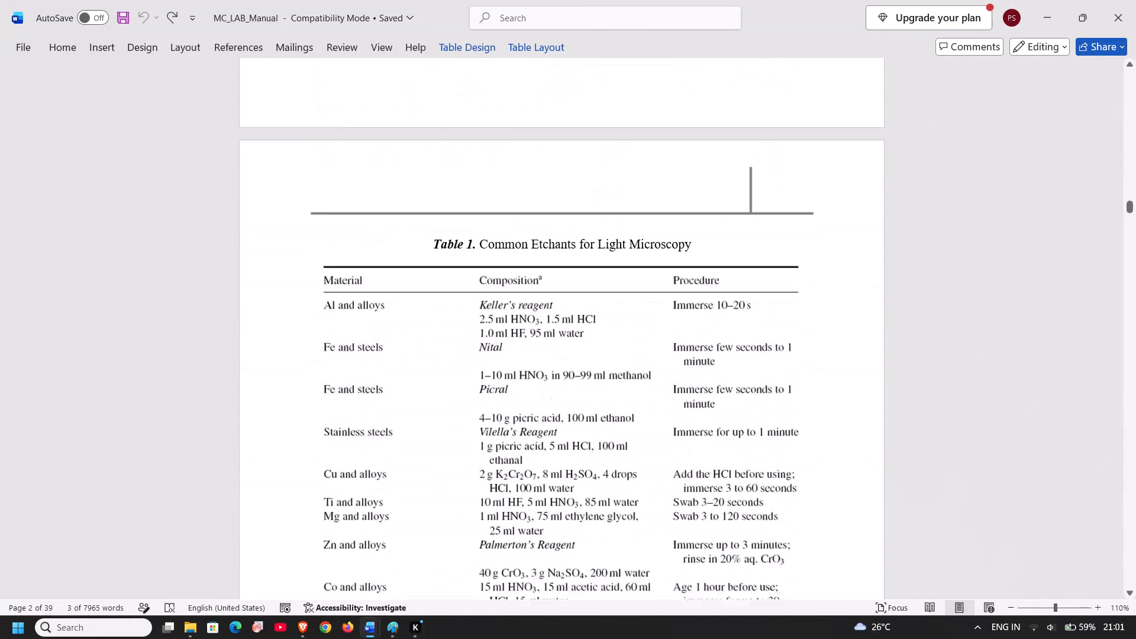
scroll(525, 428, "down", 2)
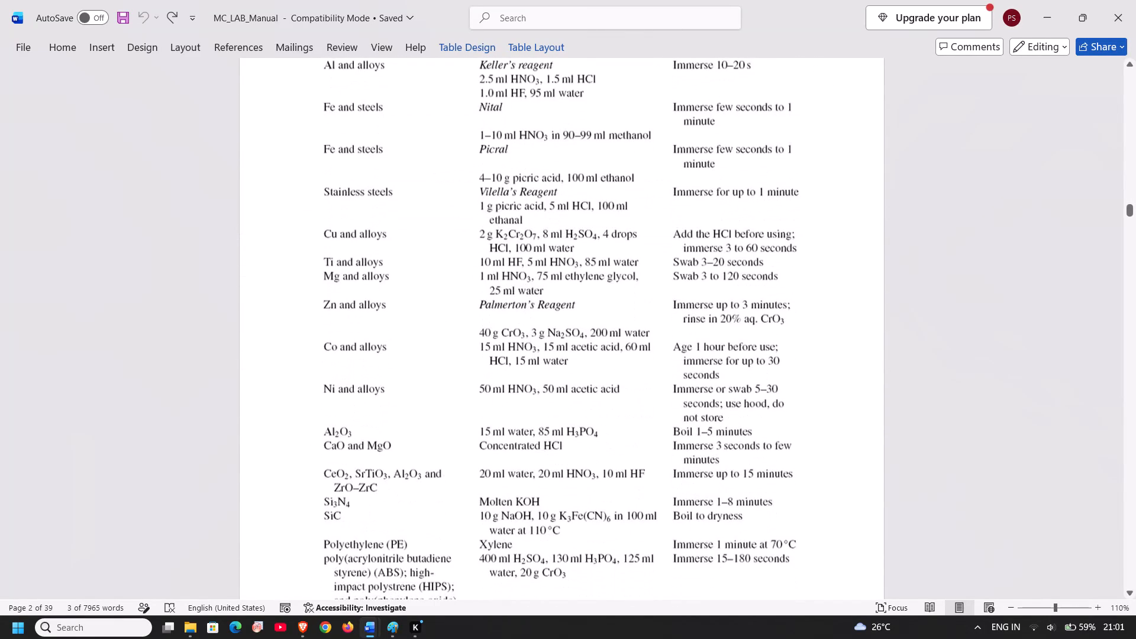
scroll(523, 431, "down", 4, "ctrl")
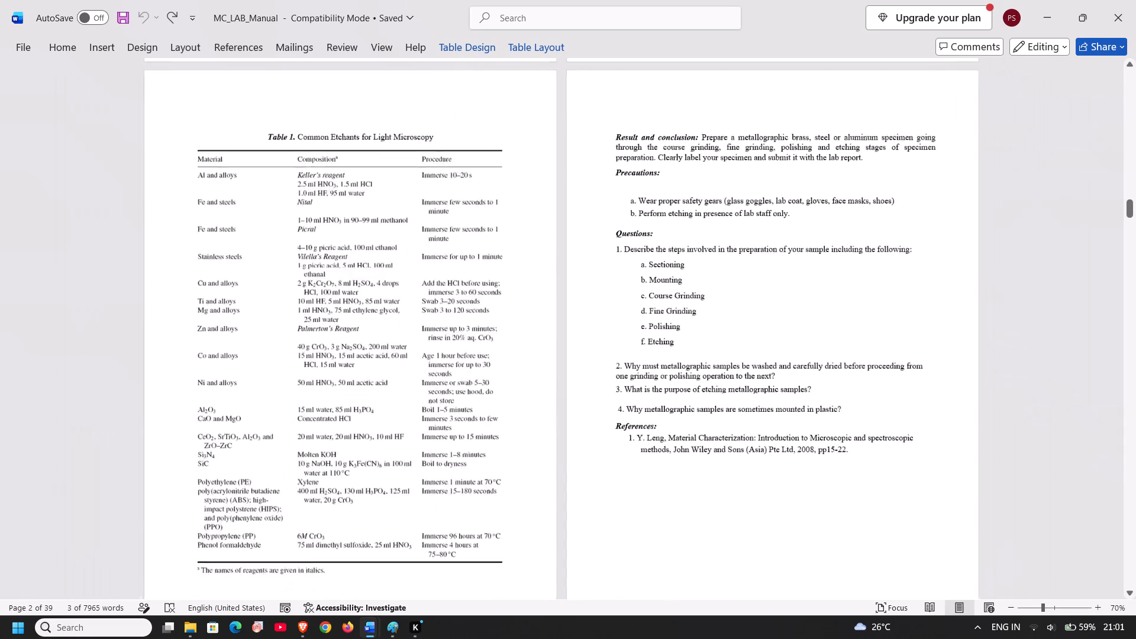
scroll(523, 431, "down", 1, "ctrl")
left_click(535, 458)
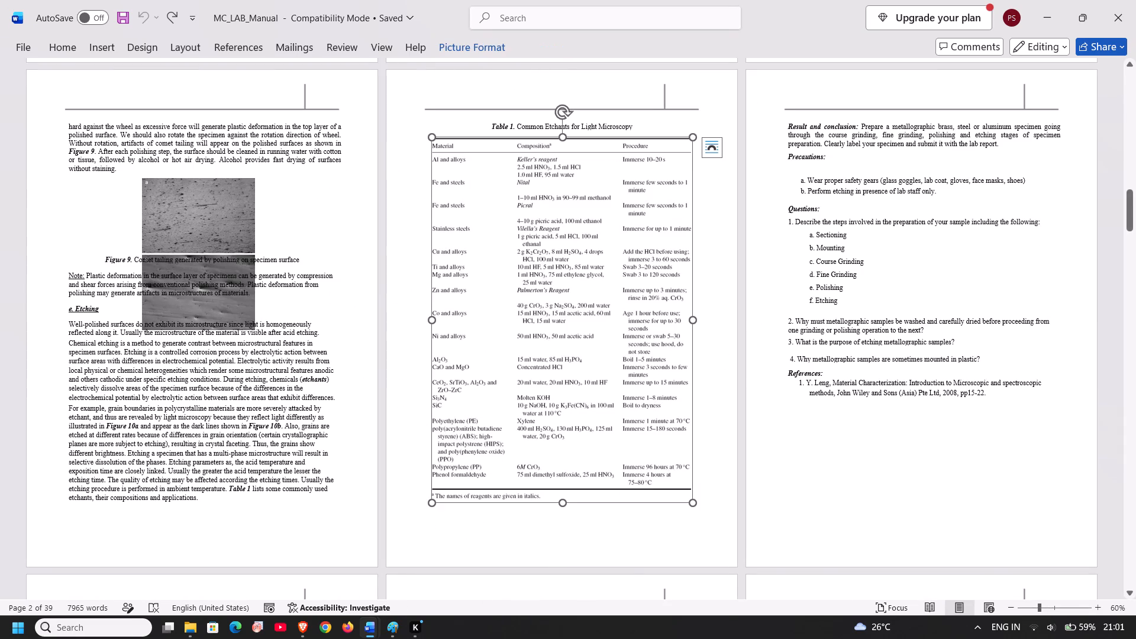
key("ctrl+c")
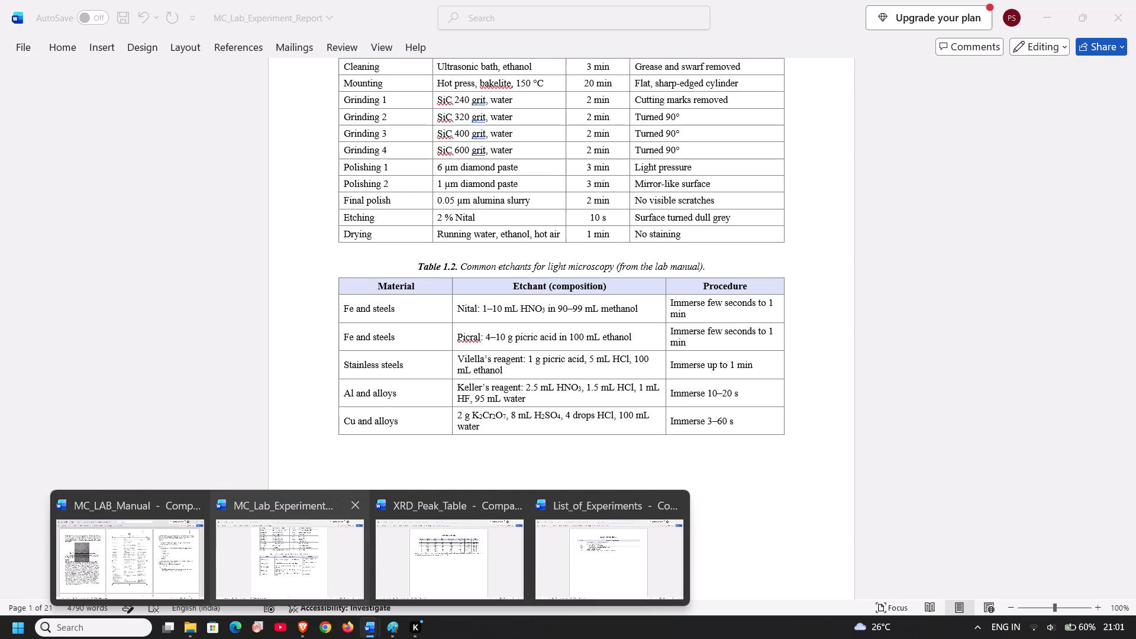
Paste the copied etchants picture into MC_Lab_Experiment_Report between Table 1.1 and the Table 1.2 caption, adding two line breaks before it.
left_click(328, 566)
scroll(525, 398, "up", 1)
scroll(524, 397, "down", 2)
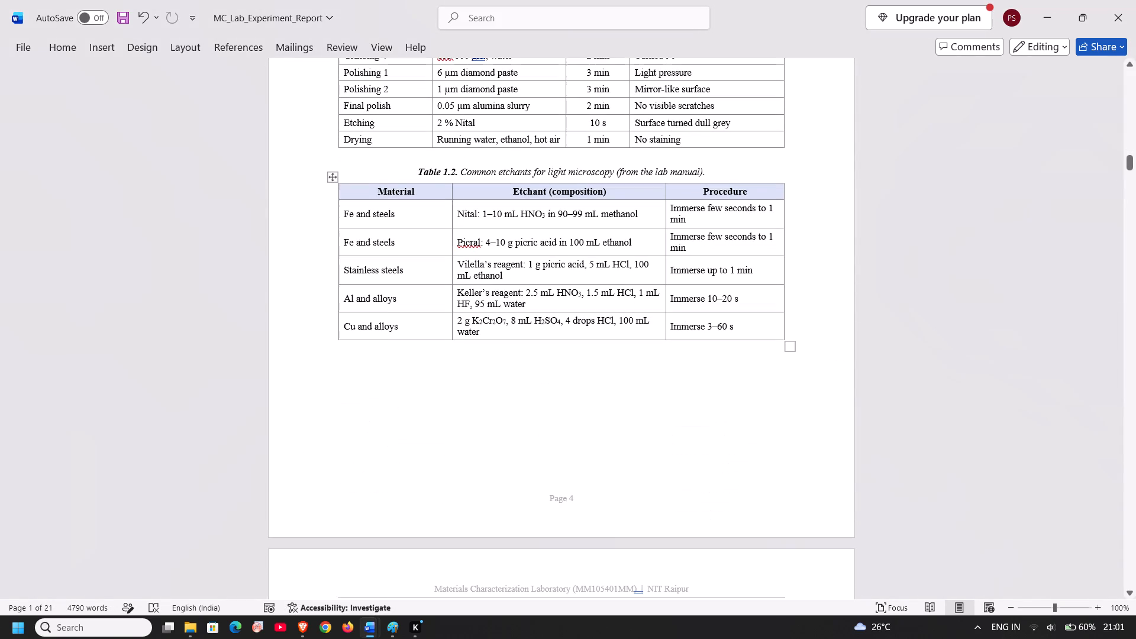
left_click(796, 153)
key("shift+Return")
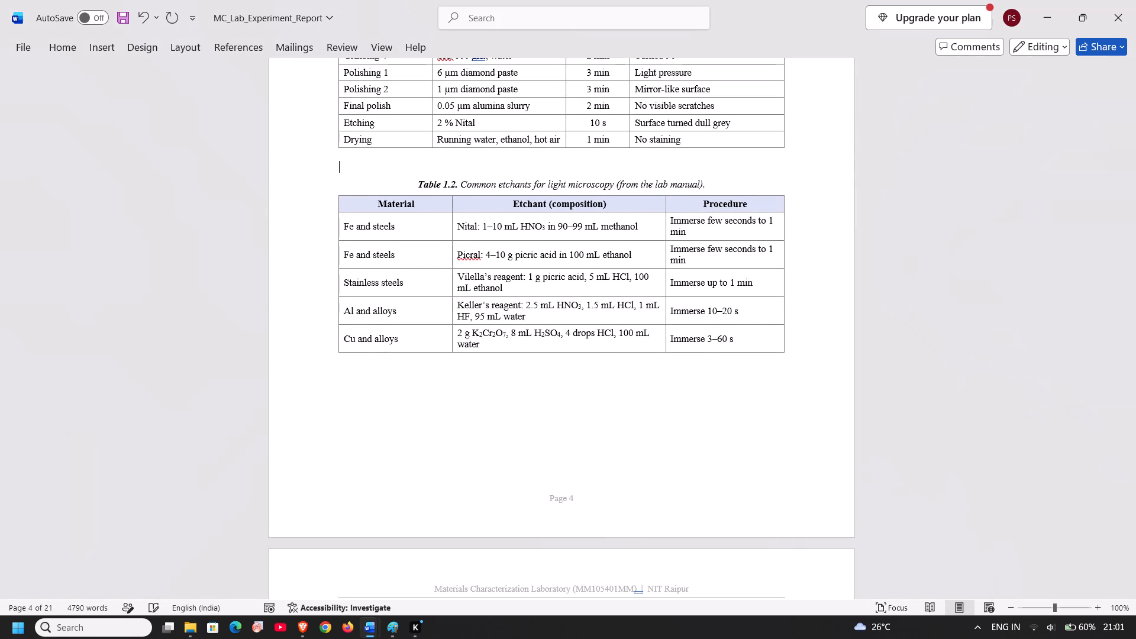
key("shift+Return")
key("ctrl+v")
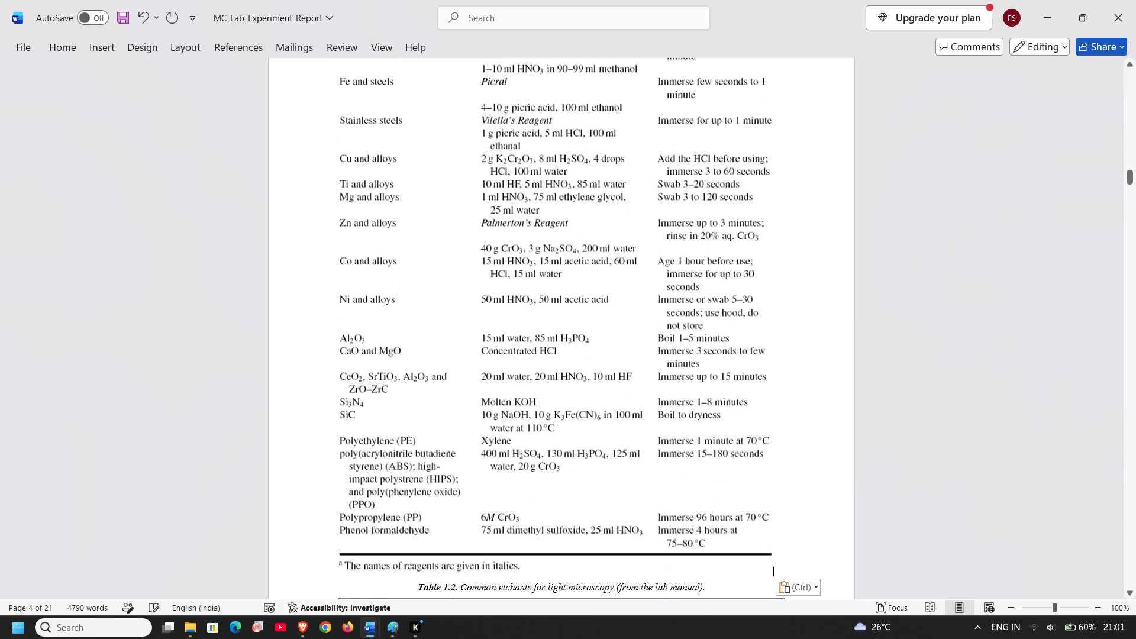
Delete the old five-row Table 1.2 of common etchants together with its caption below the pasted picture.
scroll(782, 172, "up", 5)
scroll(753, 245, "up", 3)
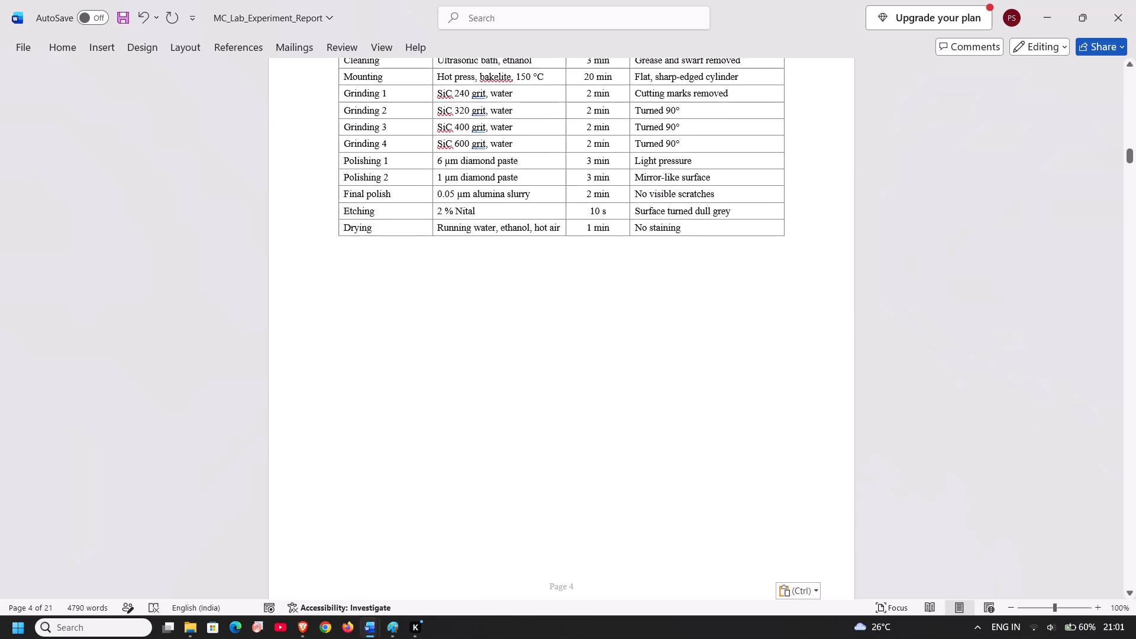
scroll(727, 272, "up", 2)
scroll(718, 280, "down", 12)
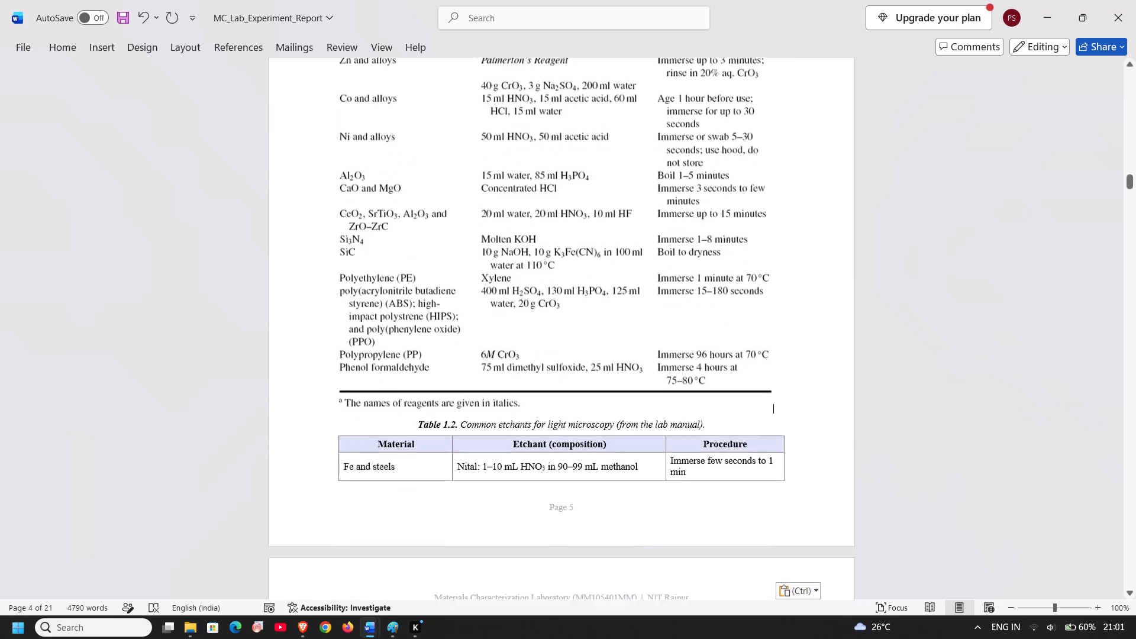
scroll(721, 270, "down", 1)
scroll(708, 350, "down", 1)
left_click(806, 511)
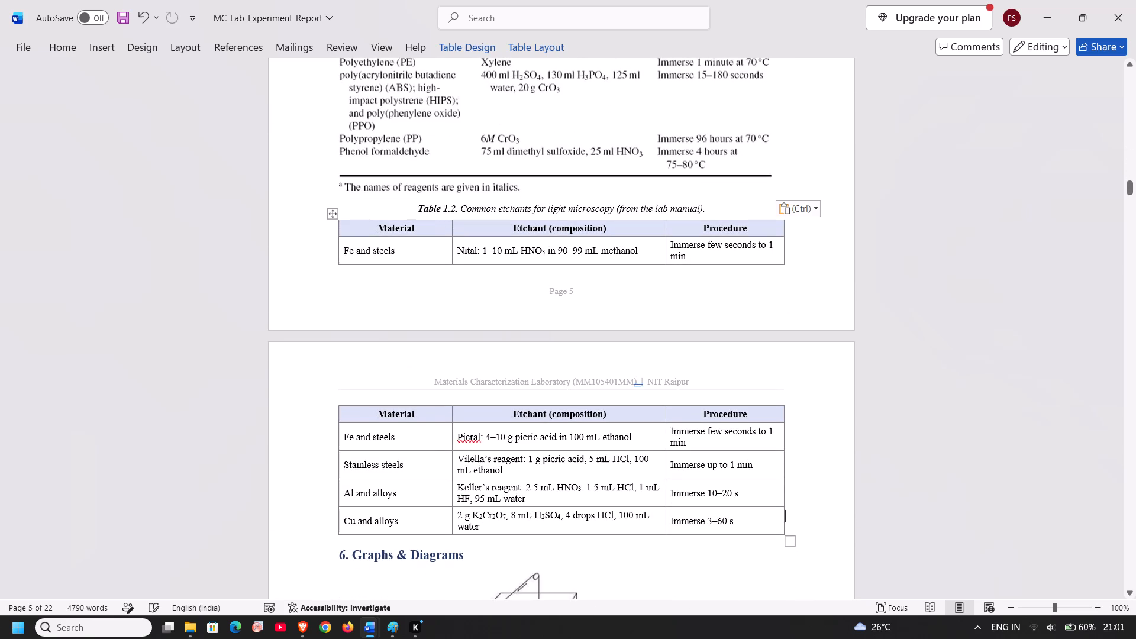
key("BackSpace")
key("BackSpace")
left_click_drag(796, 535, 643, 487)
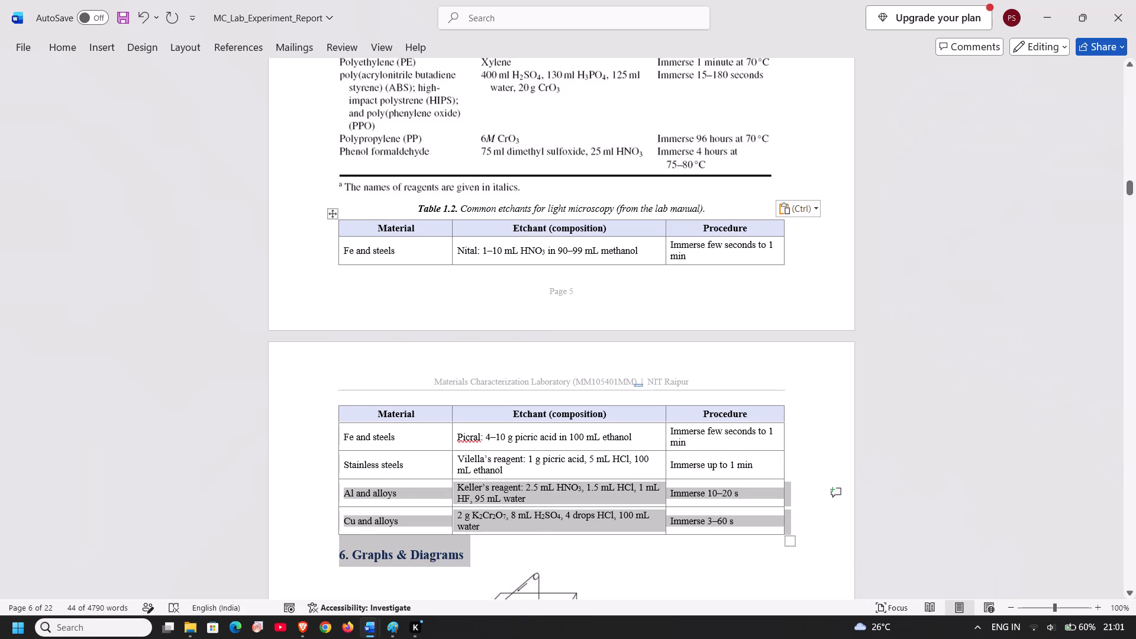
left_click(801, 522)
left_click_drag(803, 519, 630, 428)
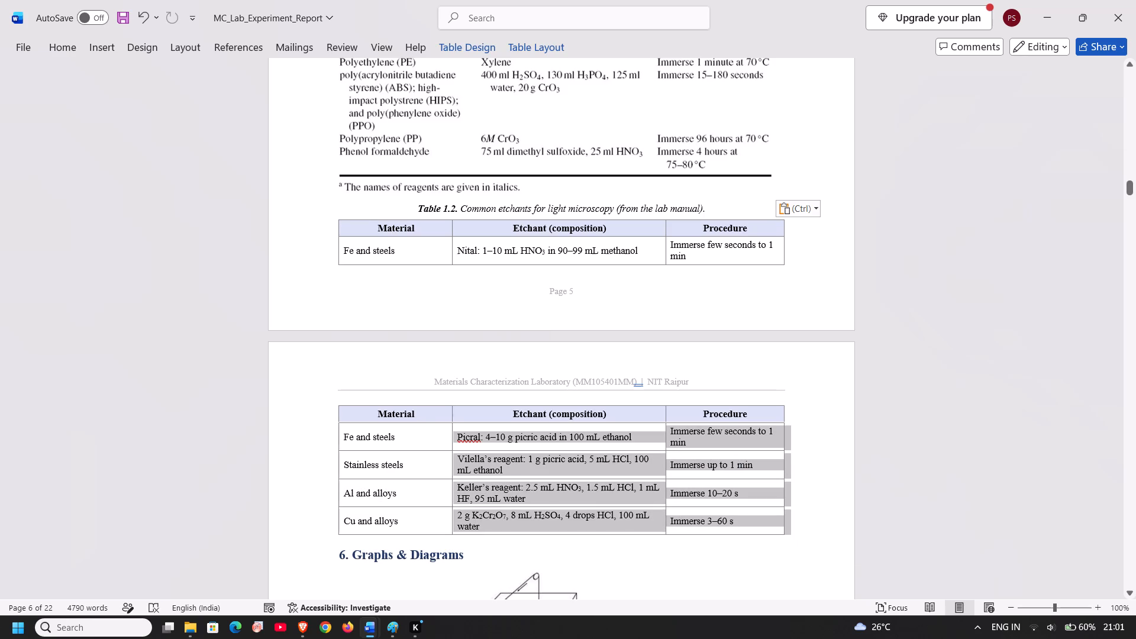
left_click_drag(630, 428, 382, 405)
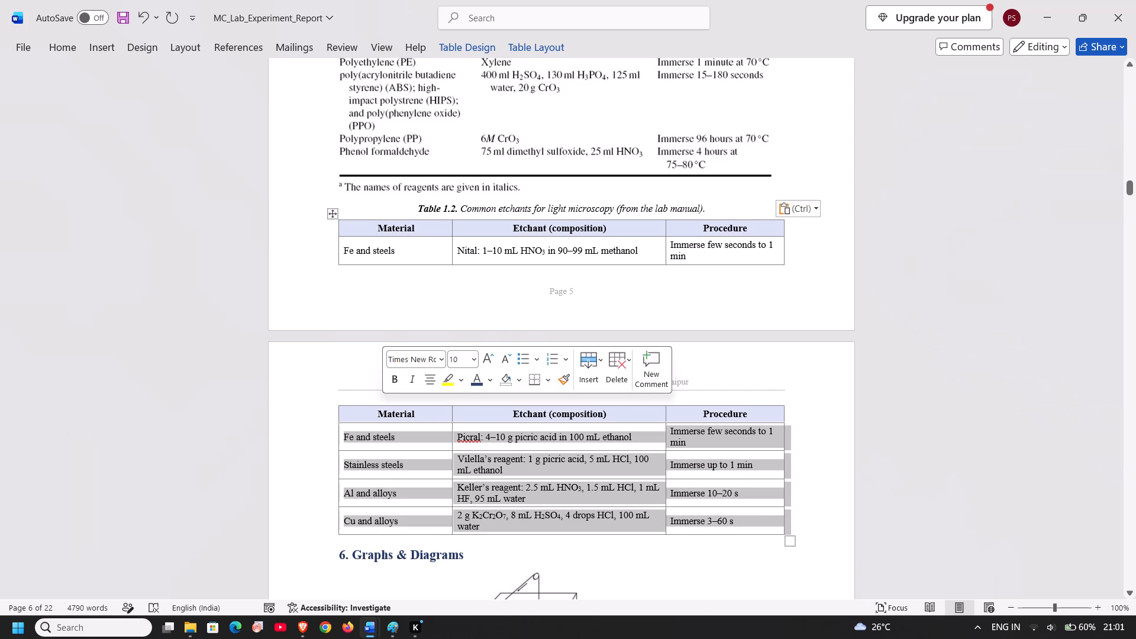
key("BackSpace")
left_click_drag(805, 243, 763, 248)
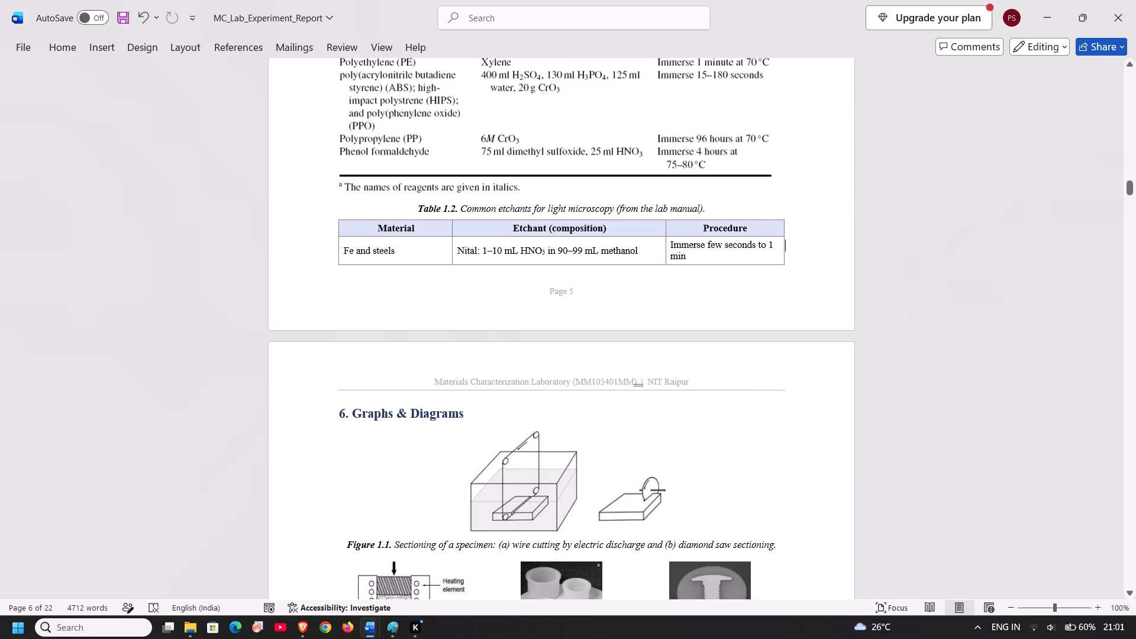
left_click_drag(763, 248, 439, 209)
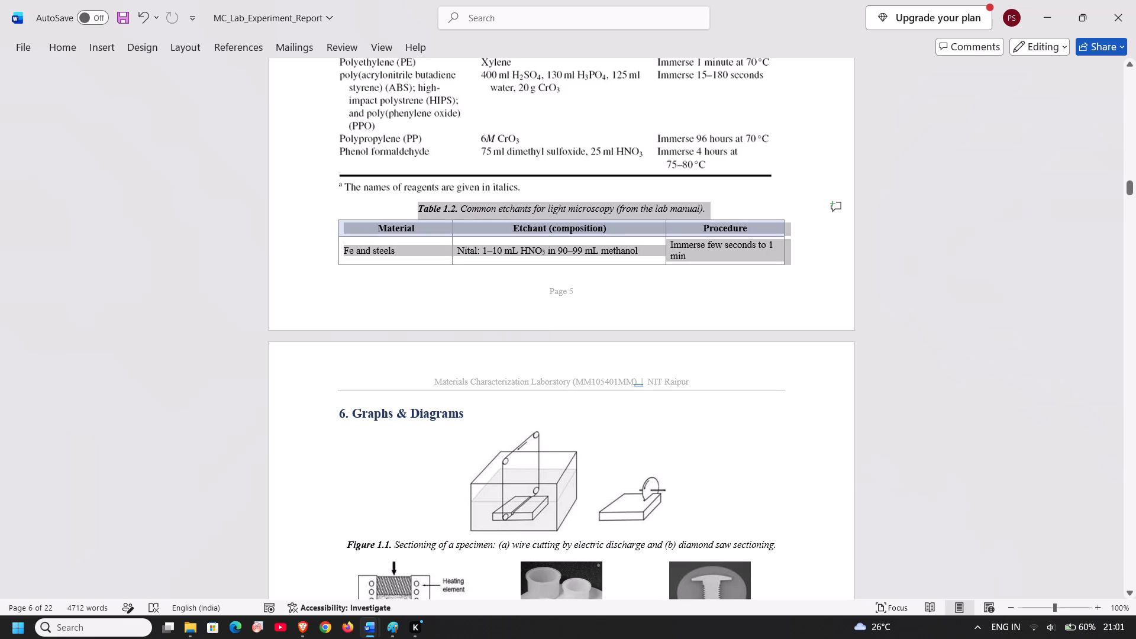
left_click_drag(439, 209, 438, 211)
key("BackSpace")
Check the pasted etchants picture's placement in the report and compare it with Table 1 and its caption in MC_LAB_Manual.
scroll(438, 211, "up", 3)
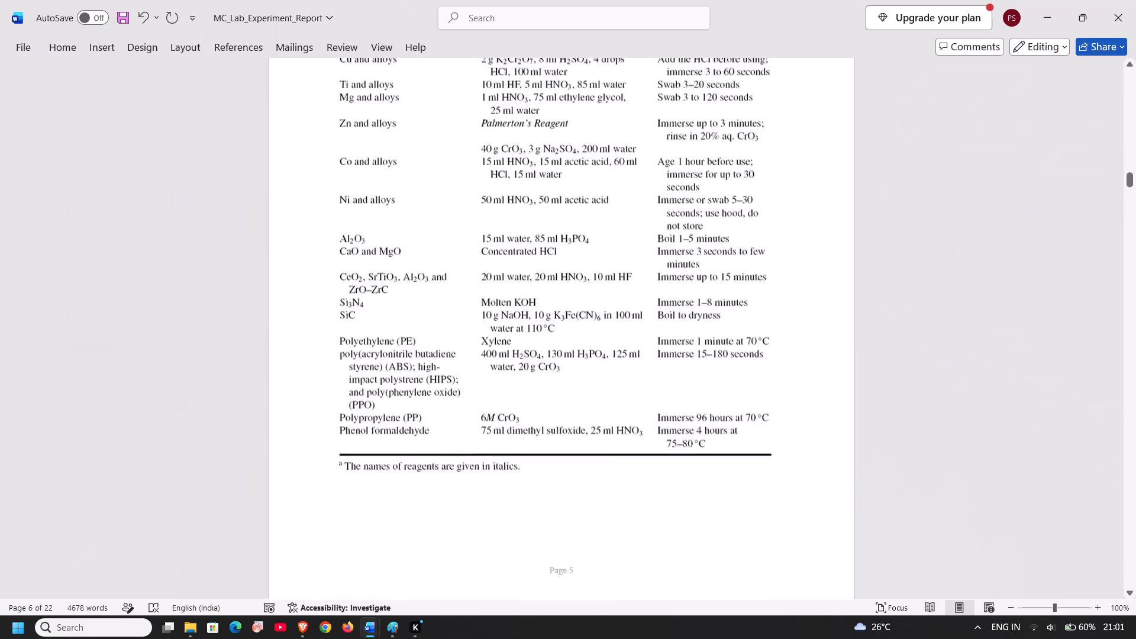
scroll(438, 211, "up", 6)
scroll(440, 218, "down", 2)
scroll(440, 218, "up", 4)
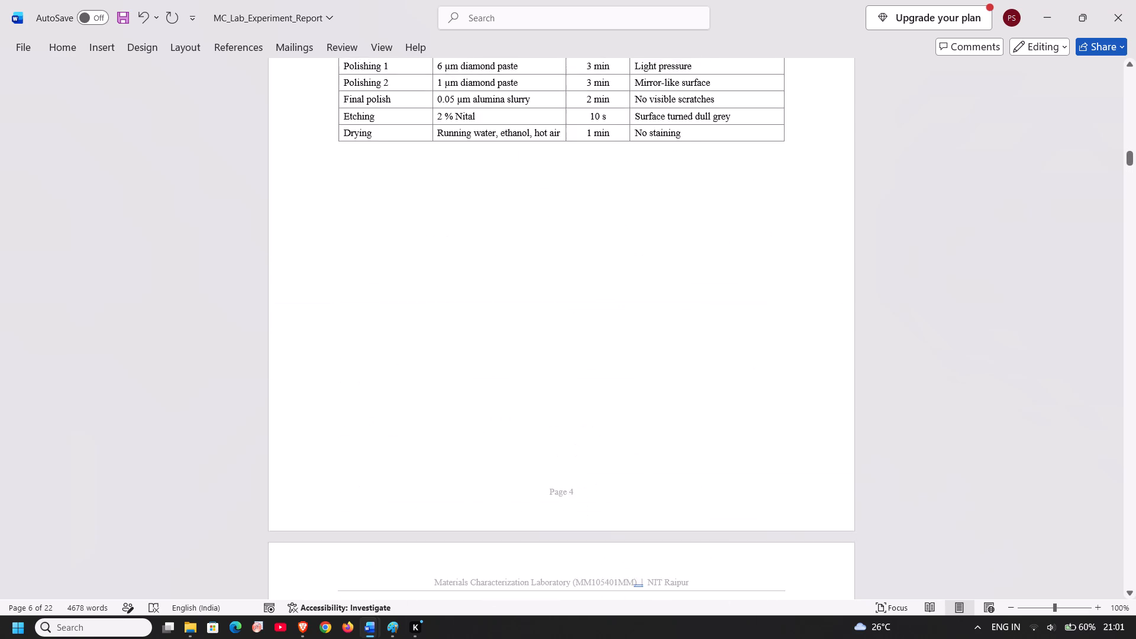
scroll(440, 218, "up", 2)
scroll(440, 218, "down", 6)
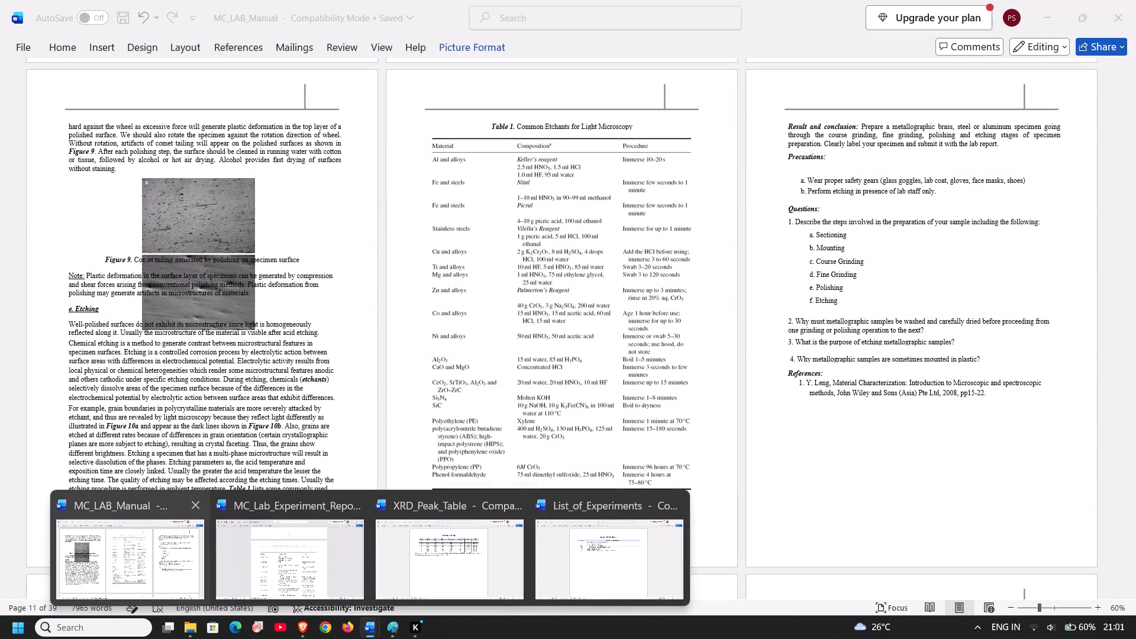
left_click(169, 554)
scroll(384, 467, "up", 2)
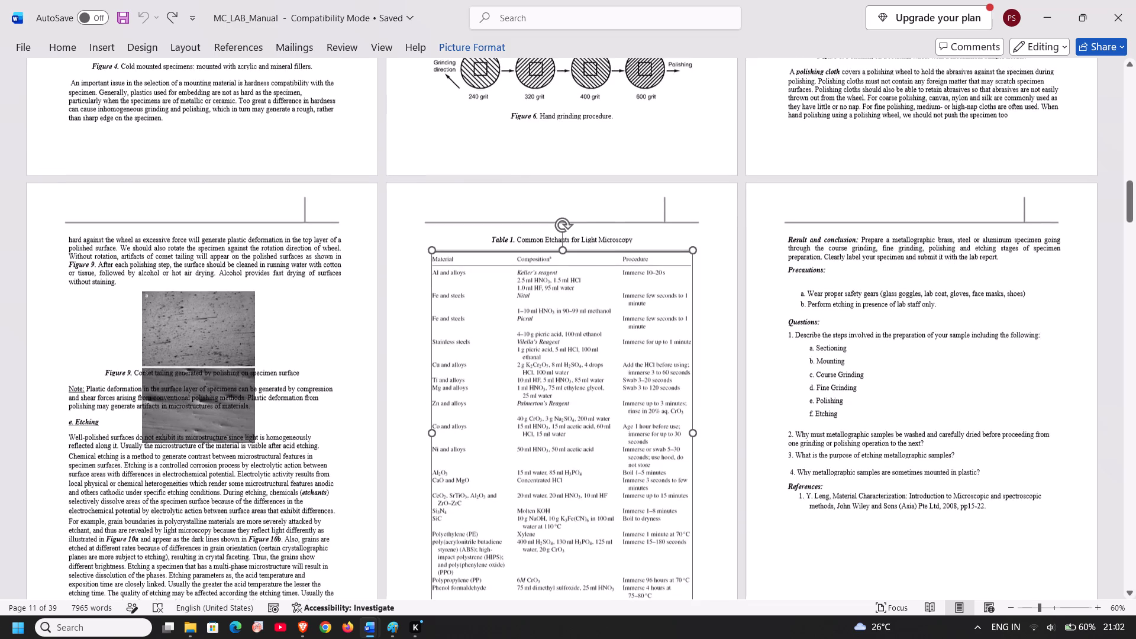
scroll(392, 456, "up", 2)
scroll(416, 416, "down", 6)
scroll(416, 416, "up", 2)
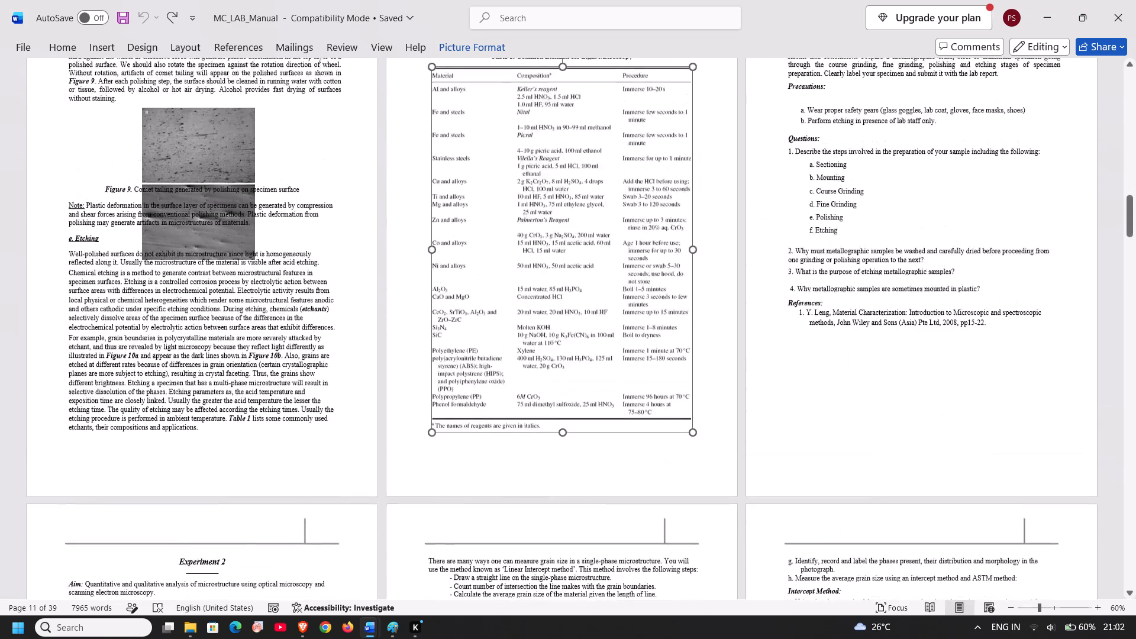
scroll(416, 416, "up", 3)
scroll(416, 416, "down", 4)
scroll(312, 427, "up", 2)
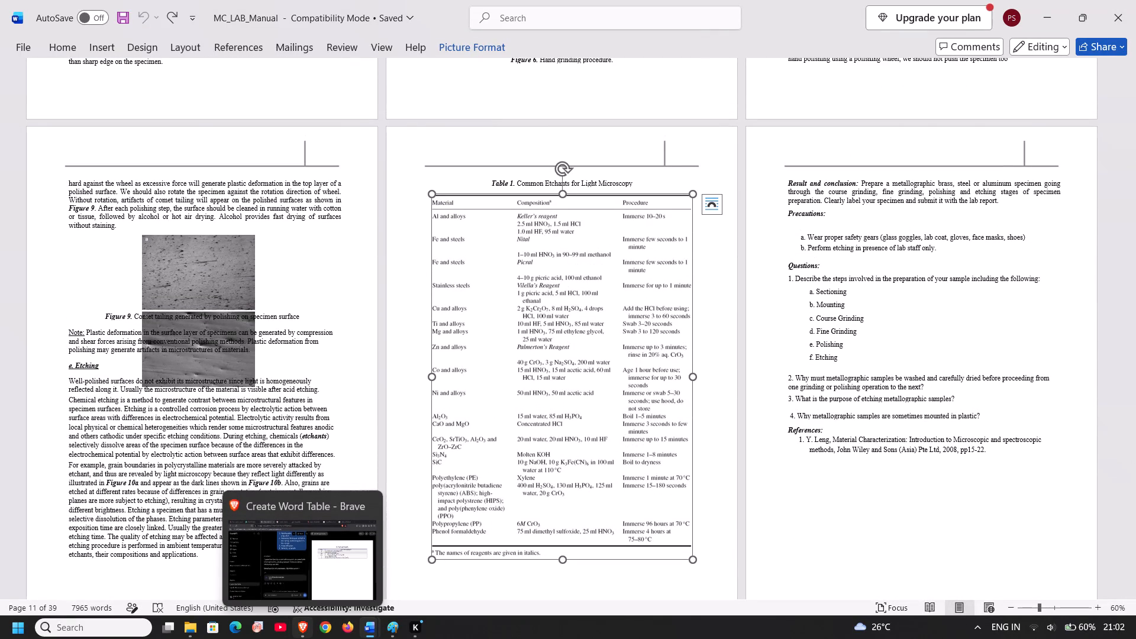
Return to MC_Lab_Experiment_Report and add the heading "Common Reagents" above the etchants picture on page 5.
left_click(372, 624)
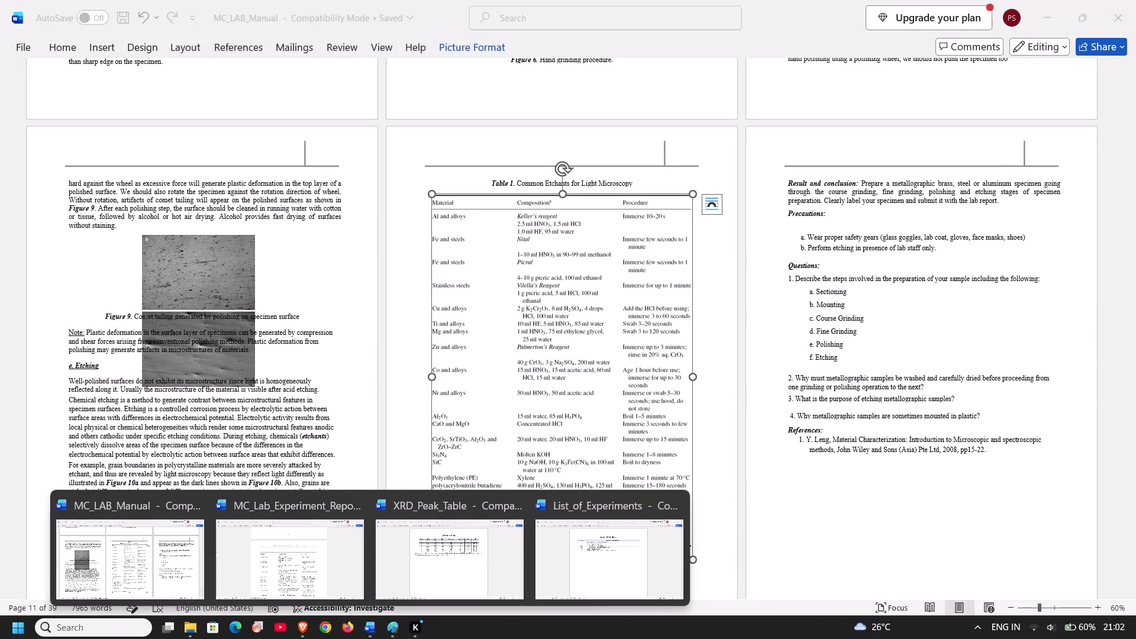
left_click(268, 563)
scroll(361, 492, "up", 5)
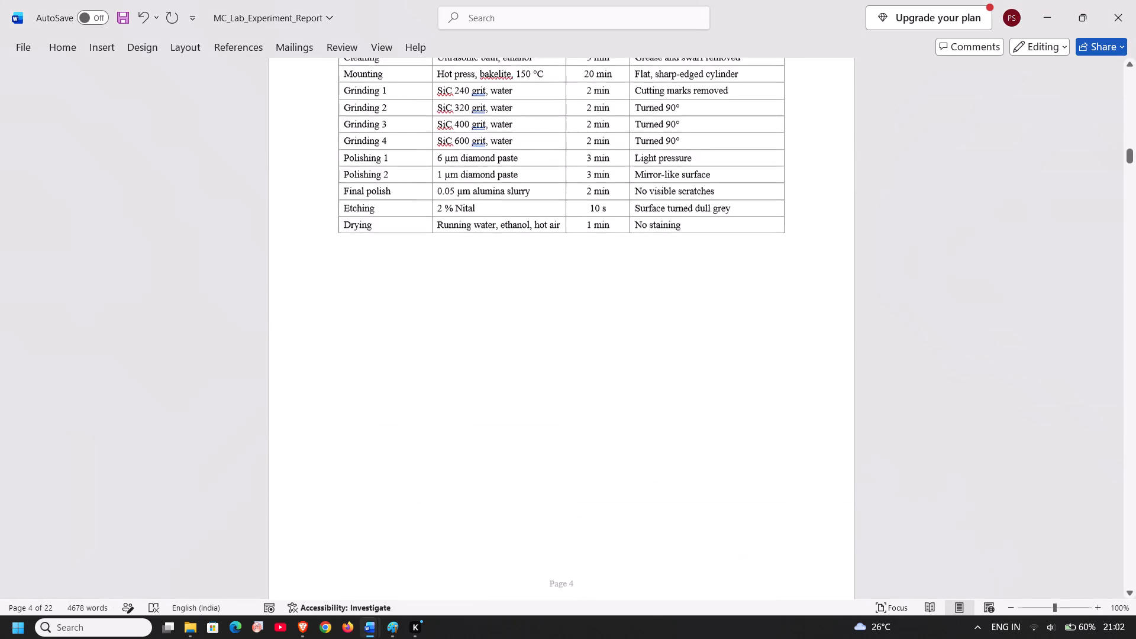
scroll(373, 475, "down", 9)
scroll(388, 456, "up", 5)
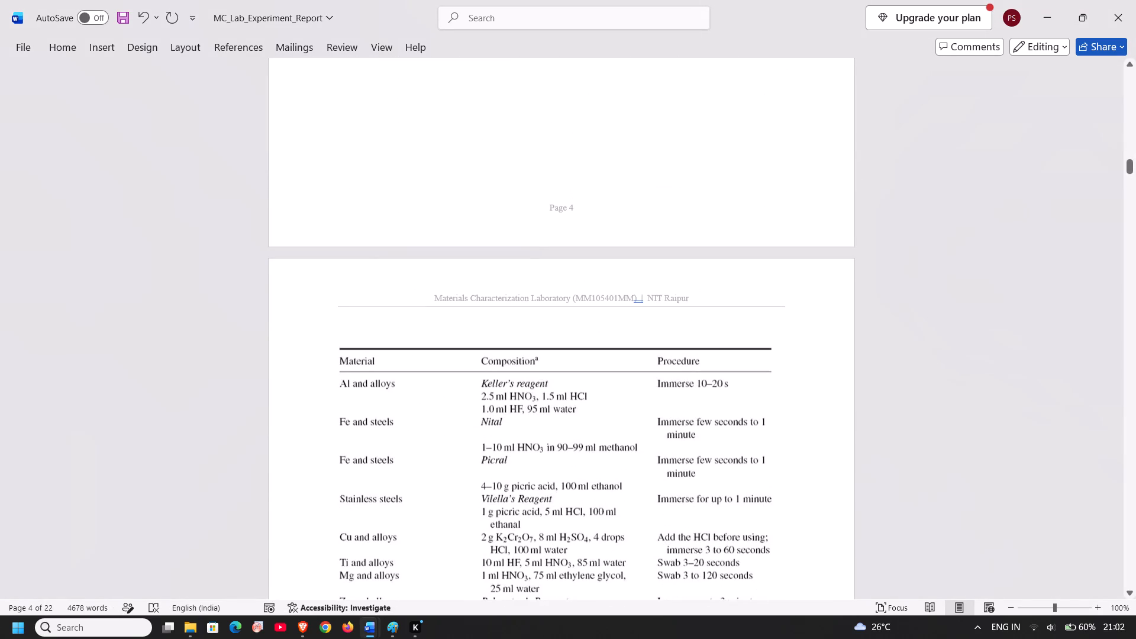
left_click(343, 328)
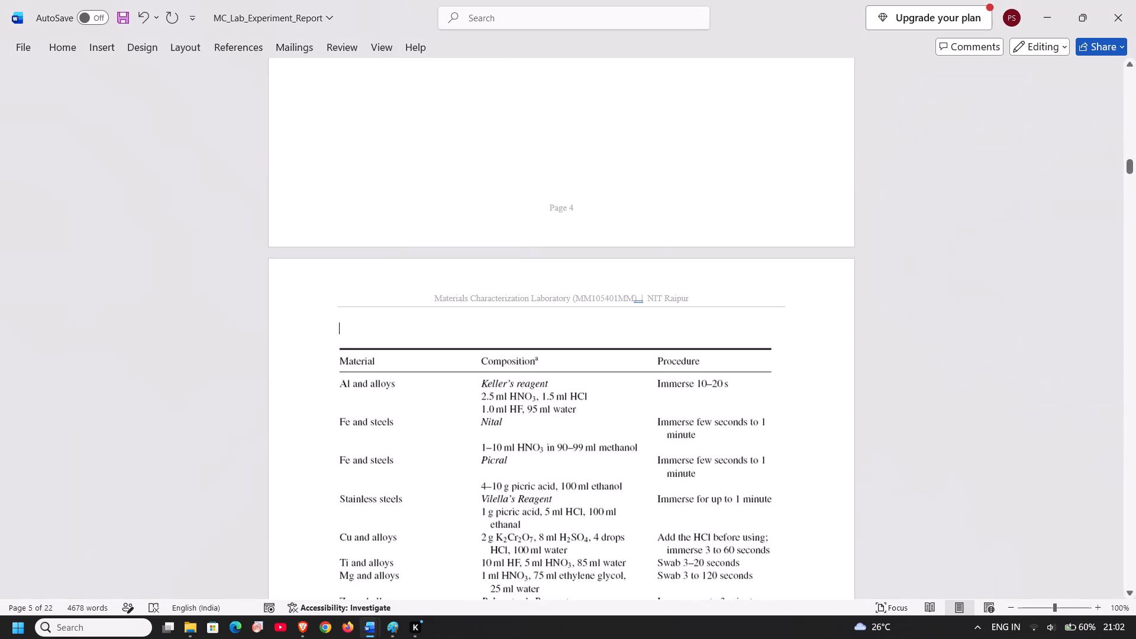
key("shift+c")
type("omm")
type("on Rea")
type("gents")
Format the "Common Reagents" heading at 14 pt and underline it.
left_click_drag(341, 331, 421, 327)
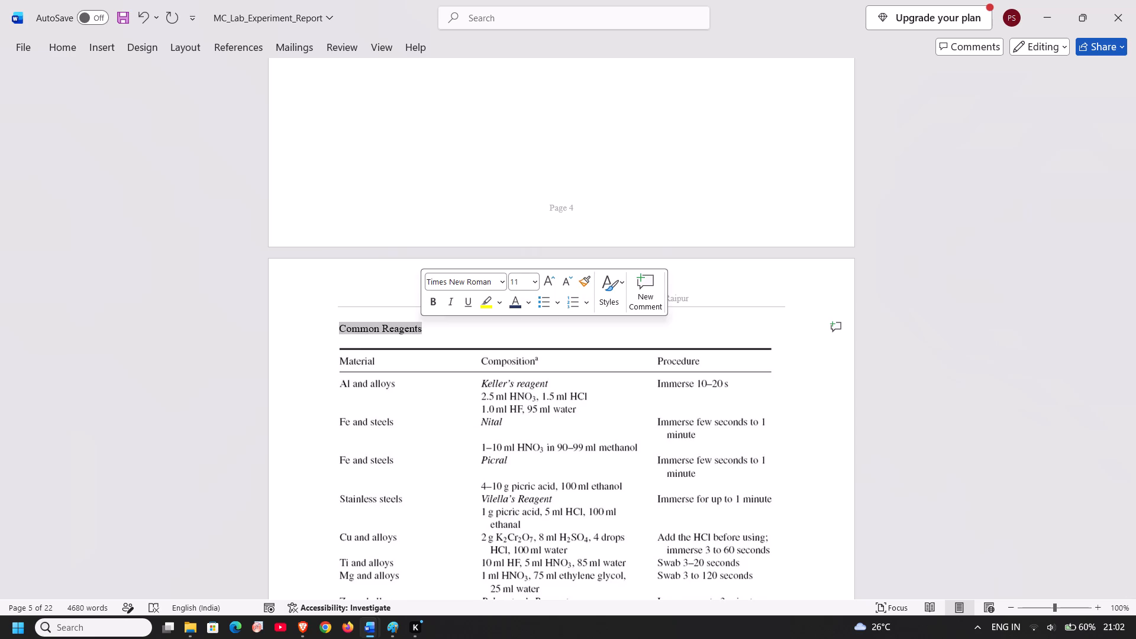
left_click(538, 280)
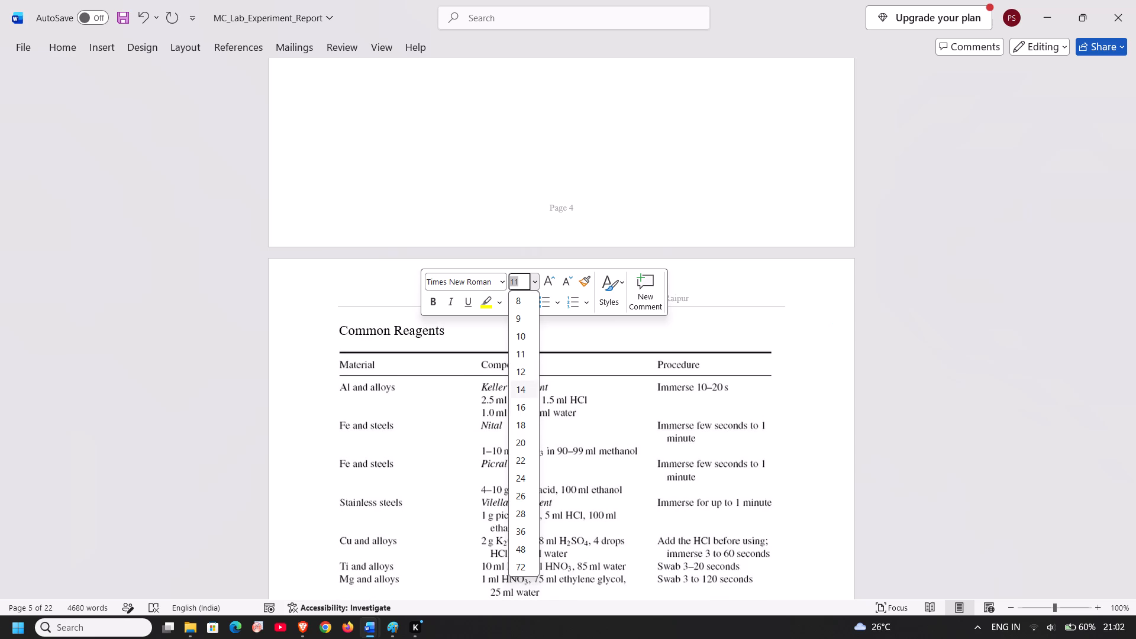
left_click(524, 390)
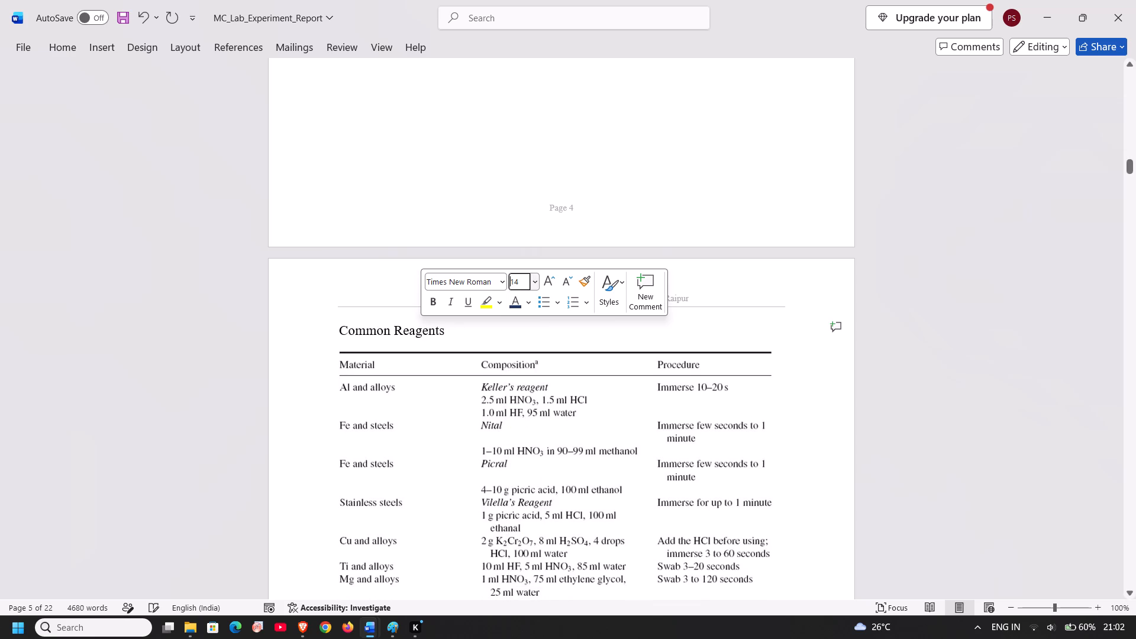
left_click(488, 331)
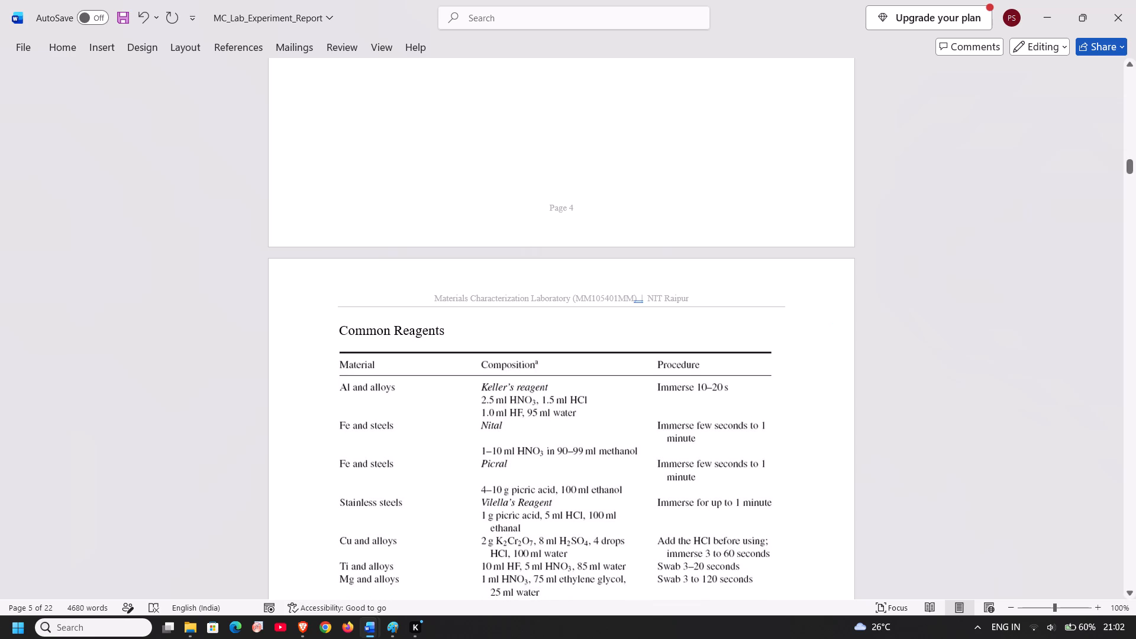
left_click_drag(445, 326, 346, 331)
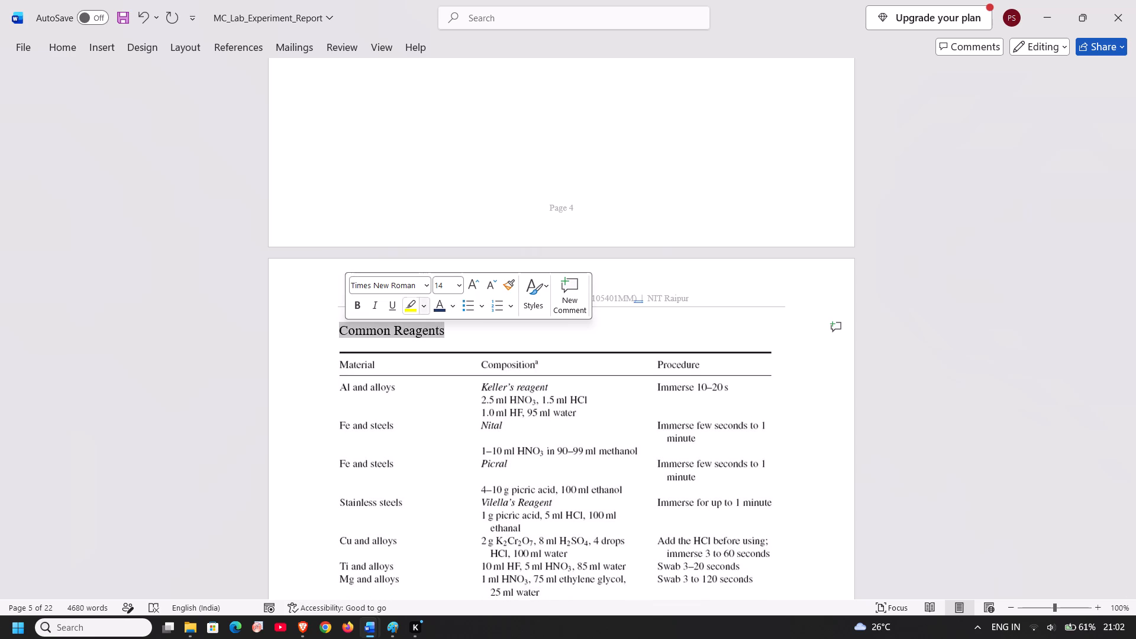
left_click(389, 311)
left_click(450, 334)
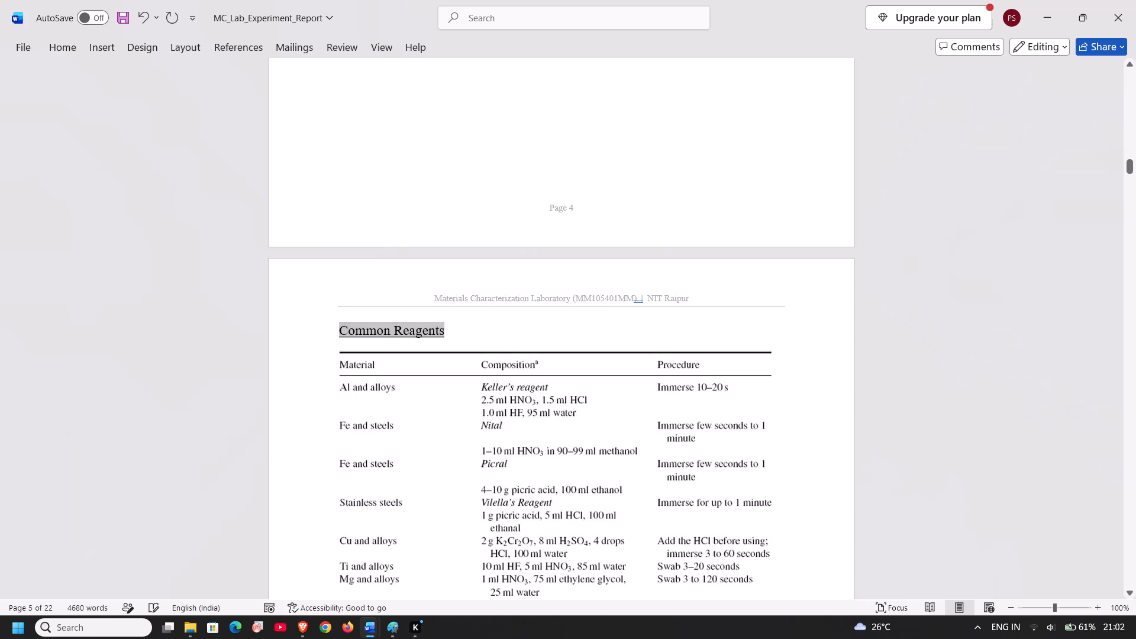
Review the Experiment 1 pages from Formulae & Calculations through the observation table, etchants picture and diagrams to Result & Discussion.
scroll(481, 340, "down", 5)
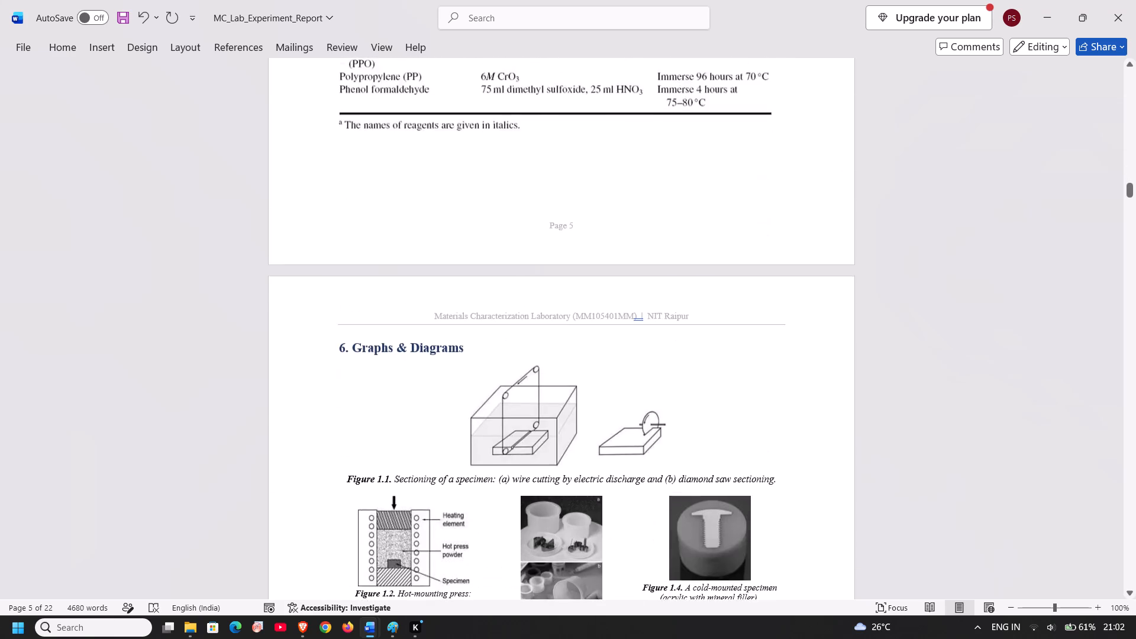
scroll(484, 338, "up", 19)
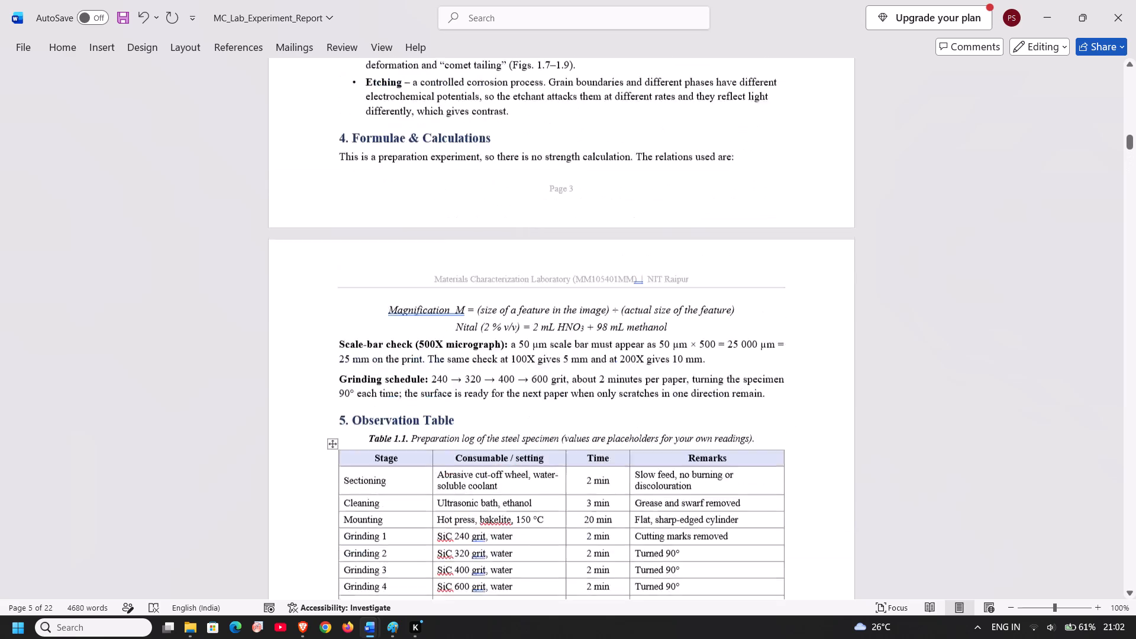
scroll(501, 330, "down", 3)
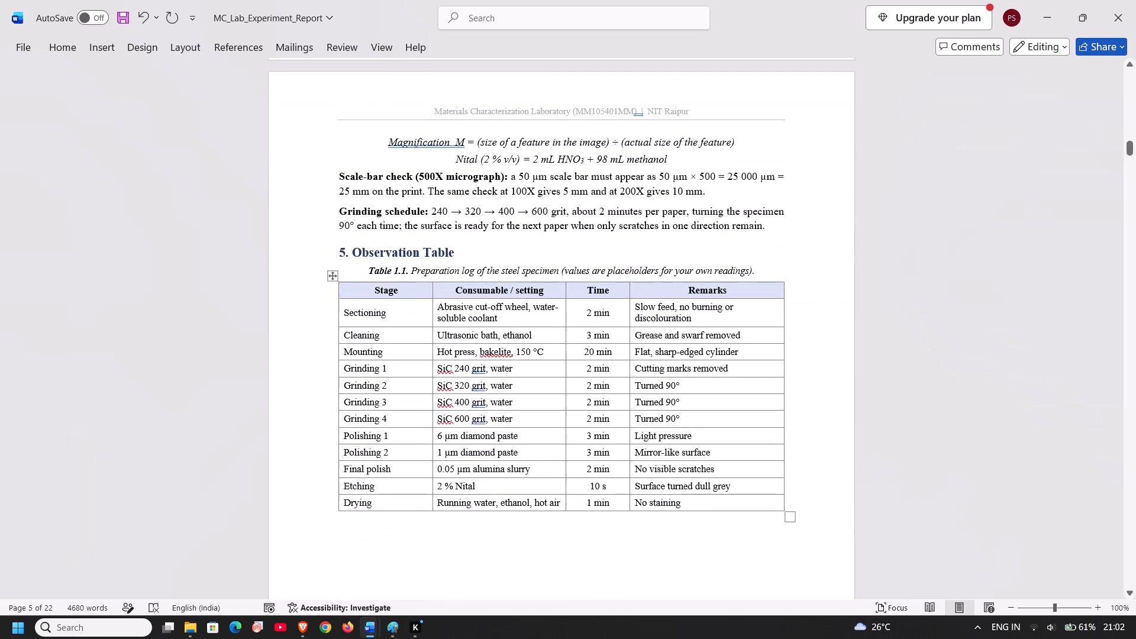
scroll(508, 330, "up", 2)
scroll(515, 321, "down", 5)
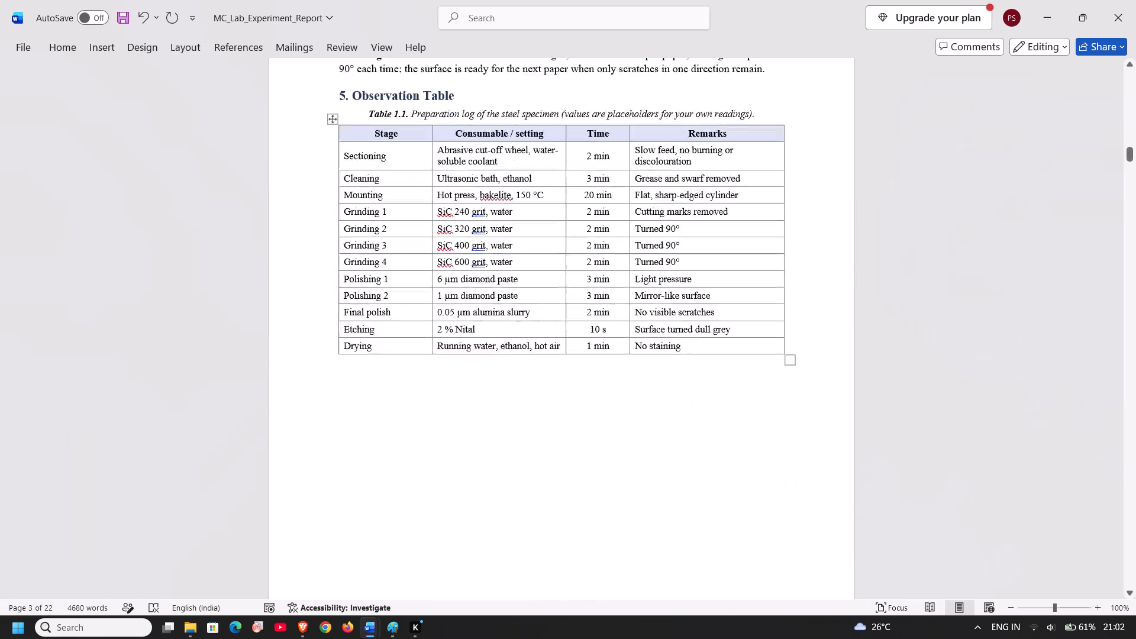
scroll(515, 319, "down", 17)
scroll(515, 318, "down", 7)
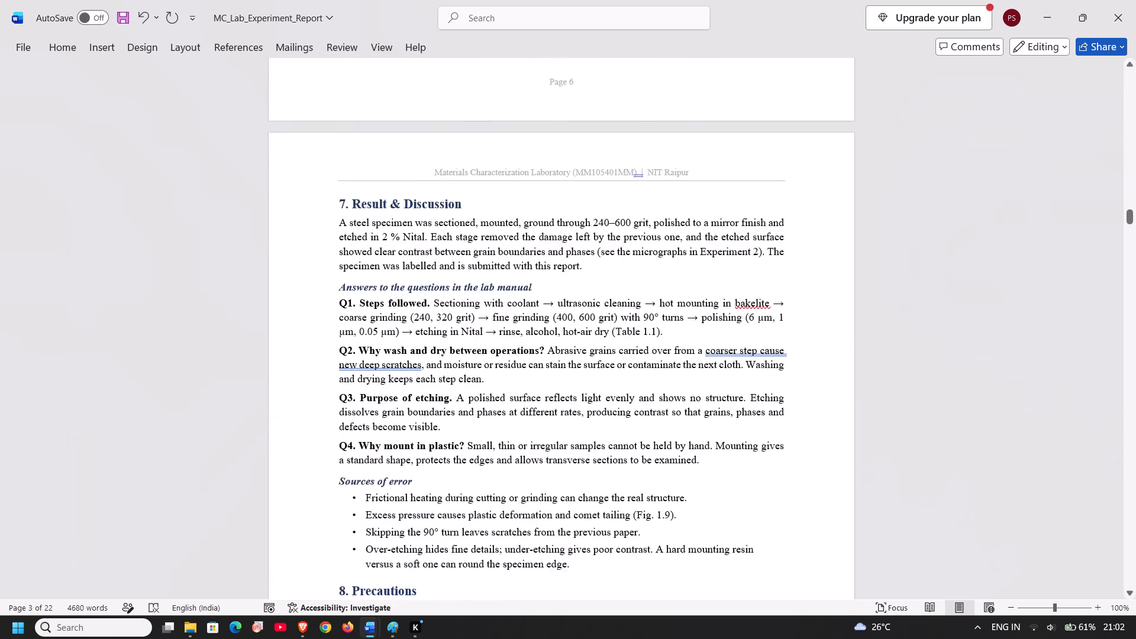
Add blank space between the Sources of error list and the "8. Precautions" heading in Experiment 1.
scroll(515, 318, "down", 6)
scroll(515, 318, "up", 5)
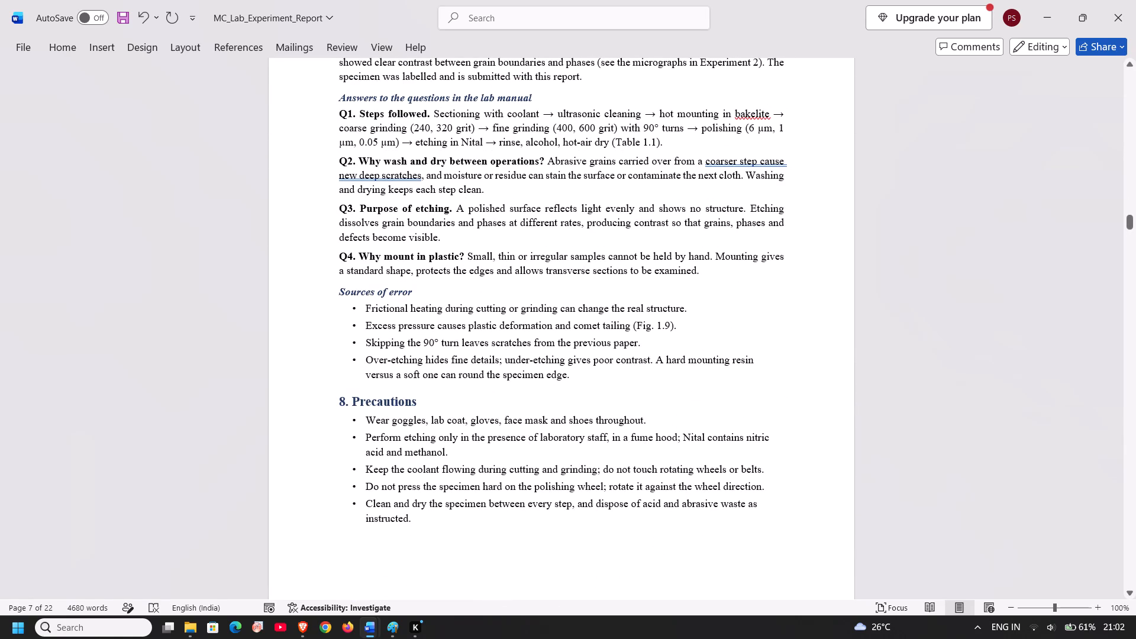
left_click(585, 370)
key("Return")
key("Return")
scroll(590, 372, "up", 1)
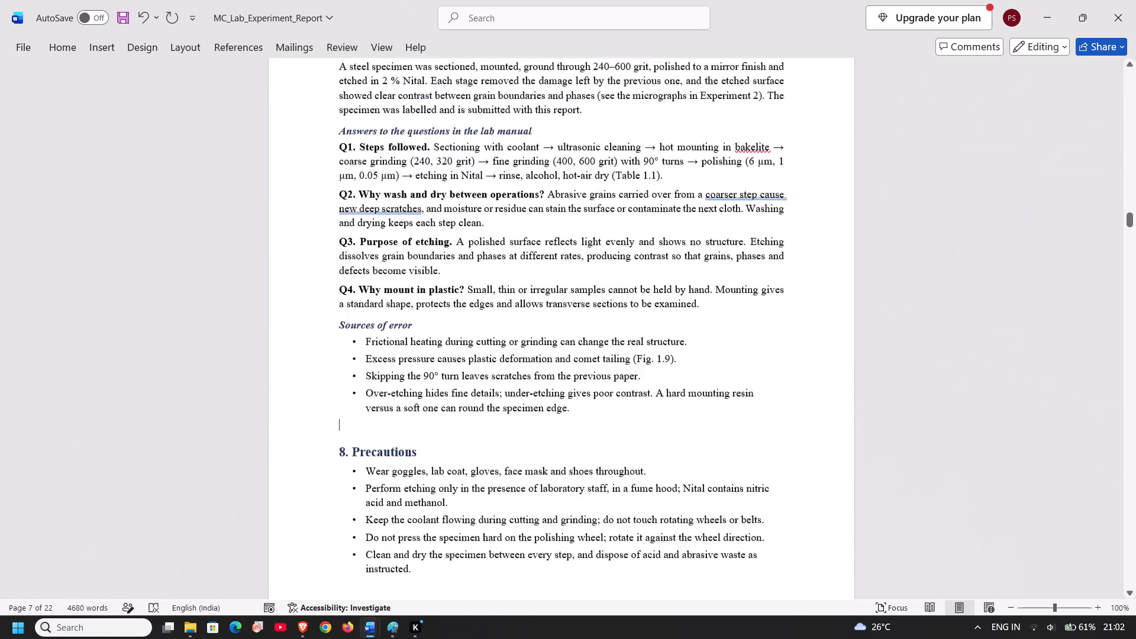
scroll(596, 375, "up", 2)
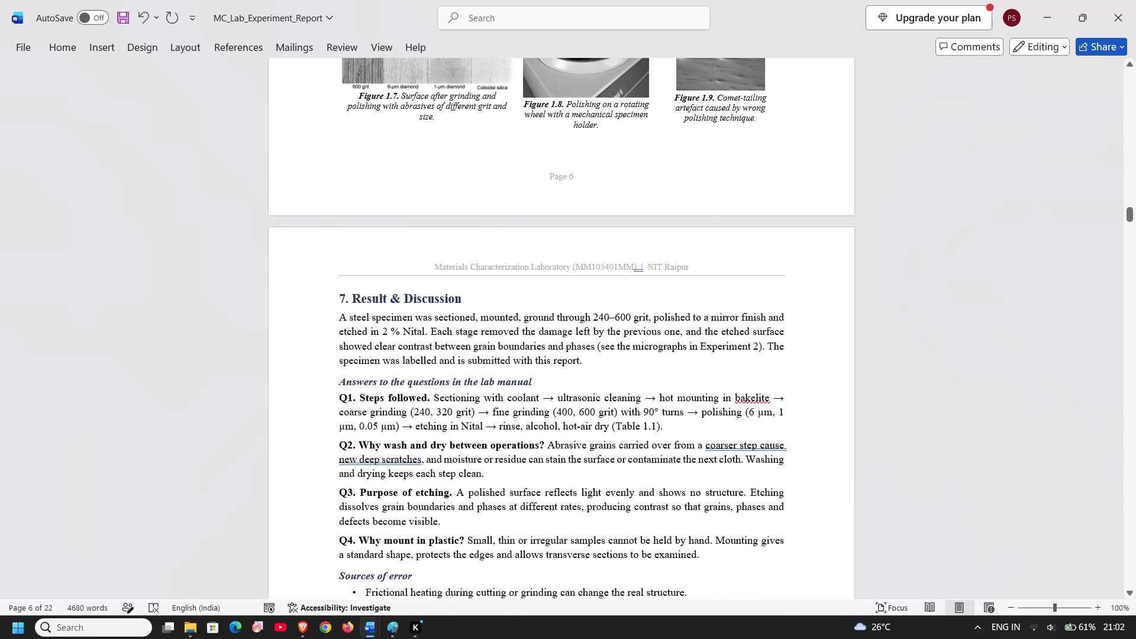
Insert an unbulleted blank line between the scanning electron microscopy equipment list and the "3. Theory / Principle" heading in Experiment 2.
scroll(508, 320, "down", 9)
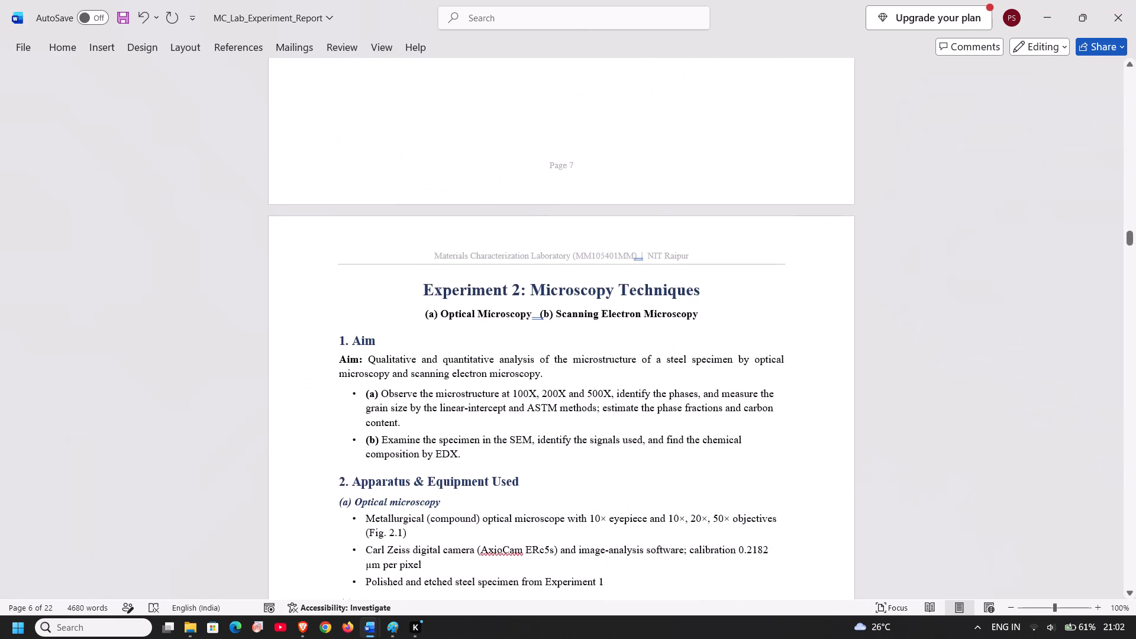
scroll(506, 319, "up", 1)
scroll(506, 319, "down", 1)
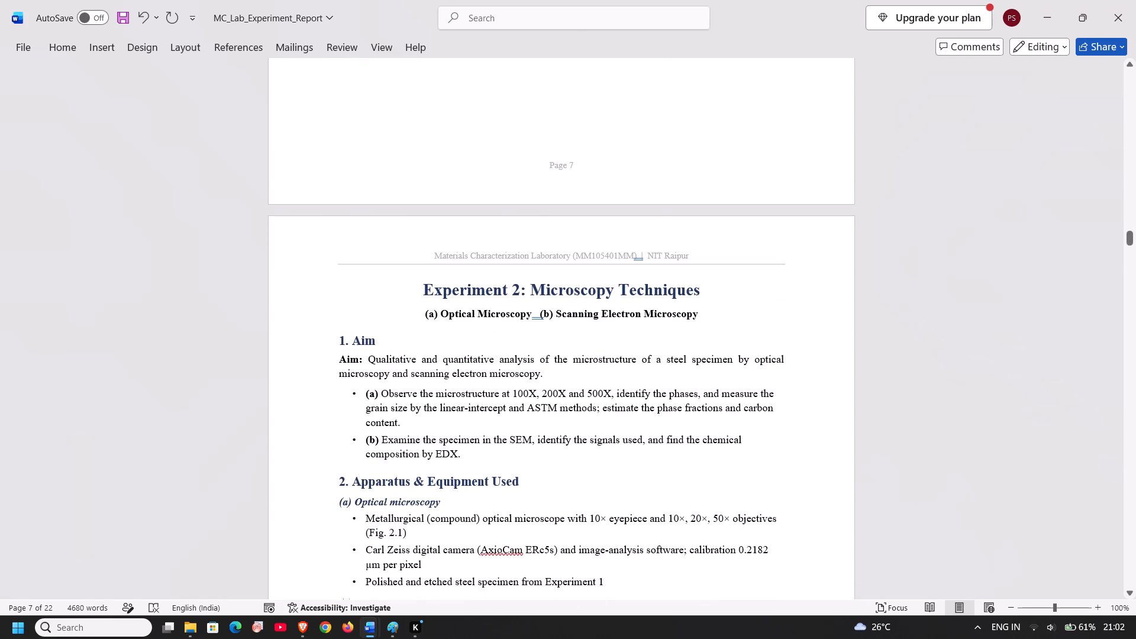
scroll(506, 319, "down", 5)
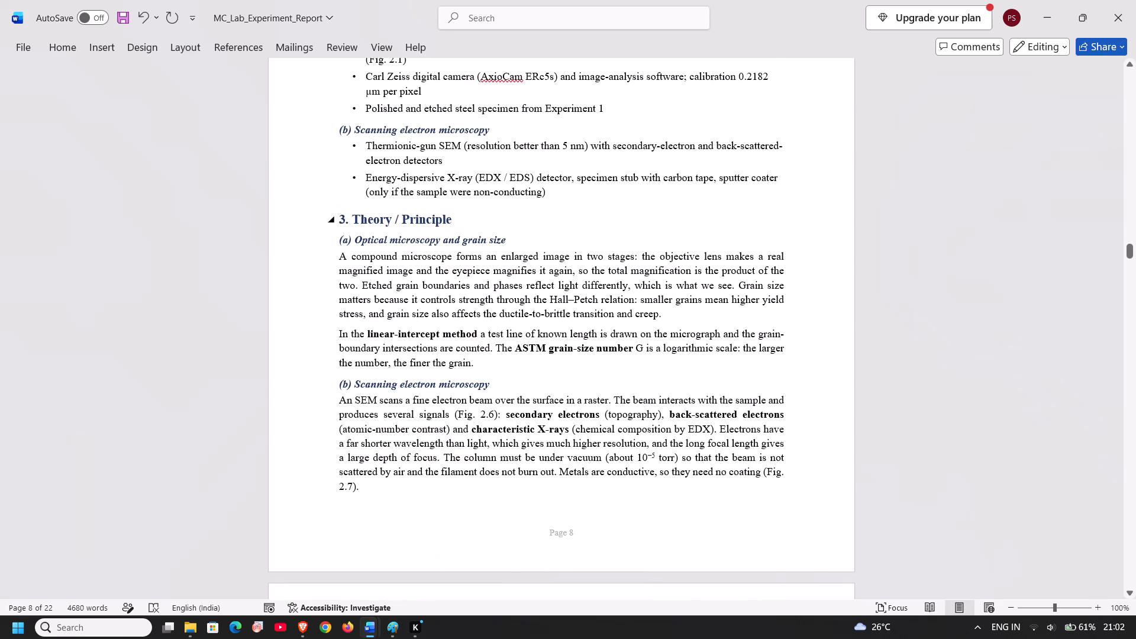
left_click(557, 202)
key("Return")
scroll(552, 196, "down", 3)
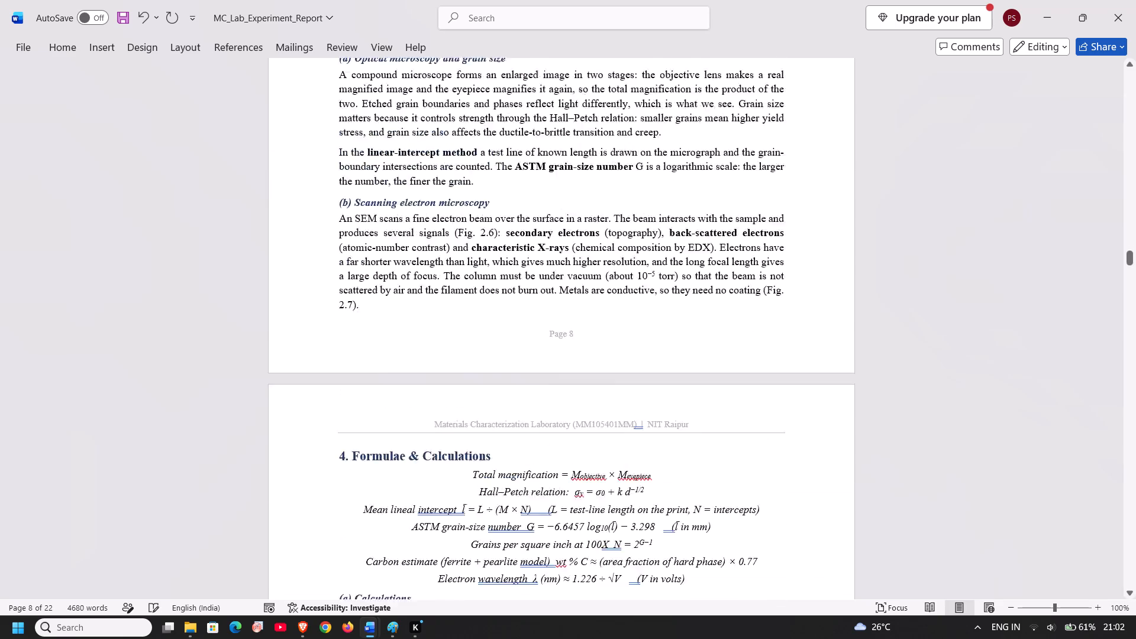
scroll(526, 182, "up", 2)
key("BackSpace")
scroll(582, 185, "up", 6)
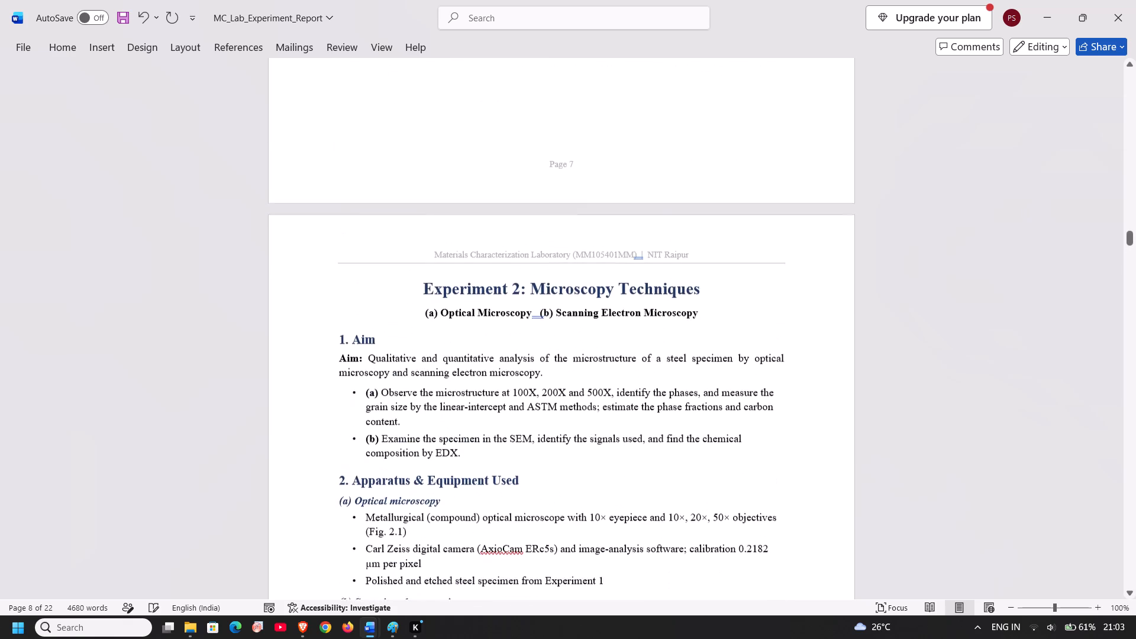
scroll(583, 185, "up", 6)
scroll(583, 185, "down", 10)
scroll(585, 188, "up", 1)
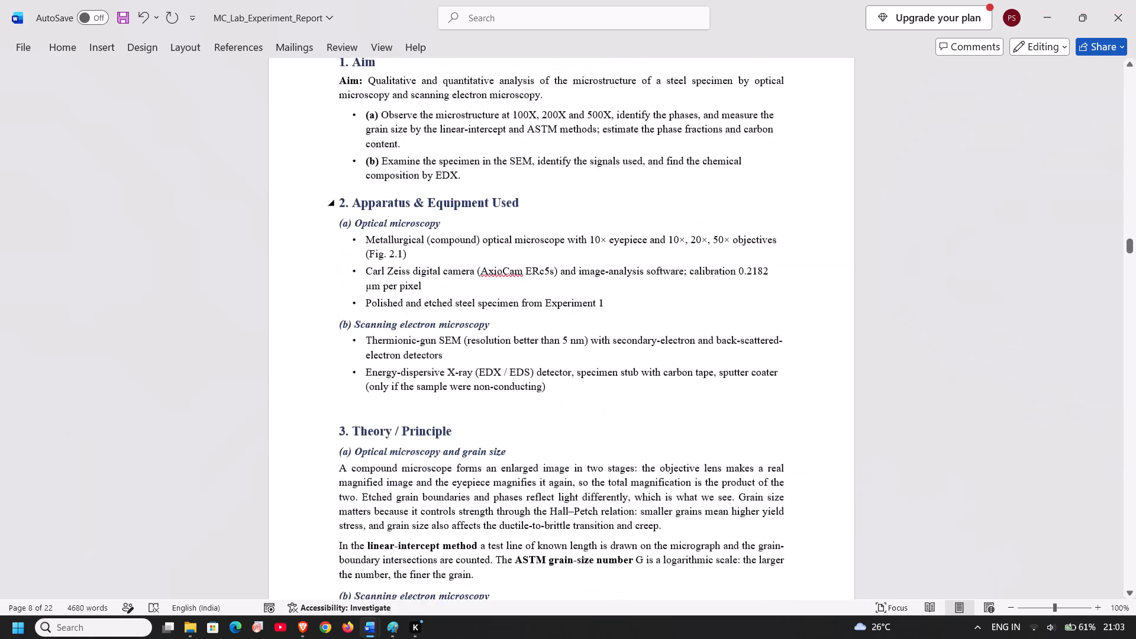
Remove the "(a)" prefix from the "Calculations" subheading under Experiment 2's Formulae & Calculations.
scroll(585, 188, "down", 7)
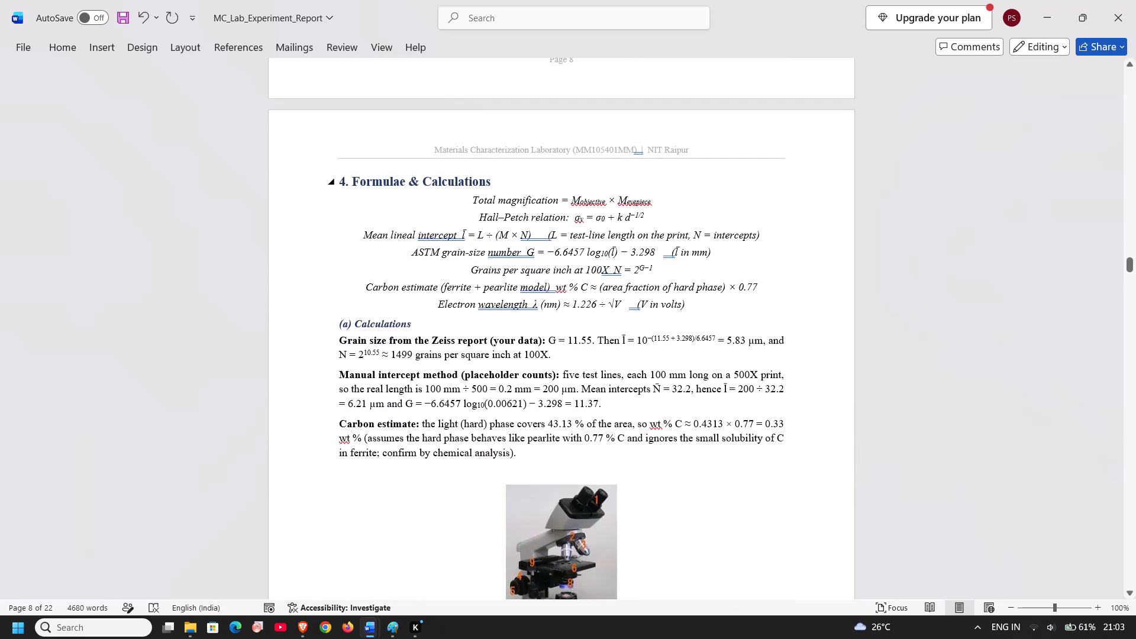
scroll(574, 198, "down", 2)
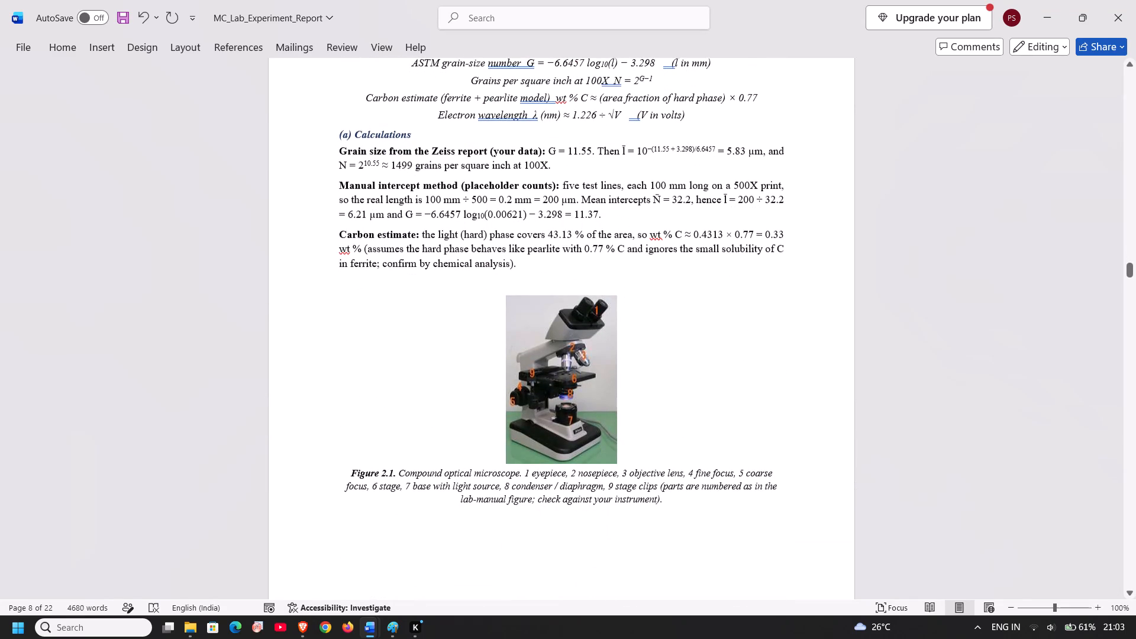
left_click(688, 125)
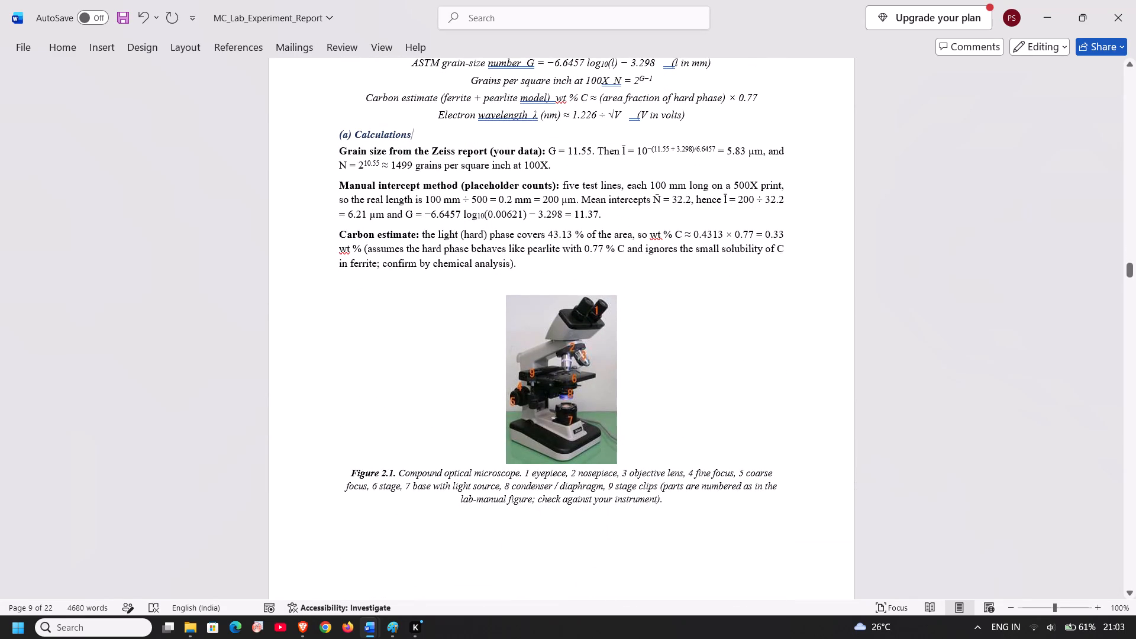
left_click(360, 132)
left_click(356, 135)
key("BackSpace")
key("BackSpace")
key("BackSpace")
key("BackSpace")
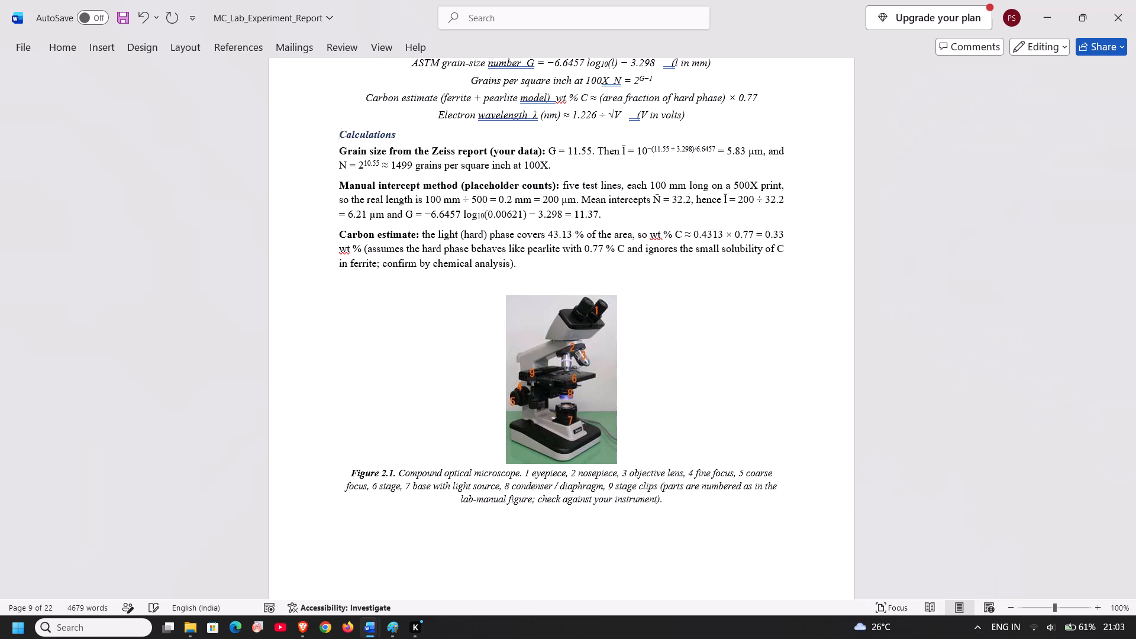
Insert a blank line after the Carbon estimate paragraph, above the Figure 2.1 microscope picture.
scroll(502, 234, "down", 3)
scroll(560, 254, "up", 2)
left_click(714, 181)
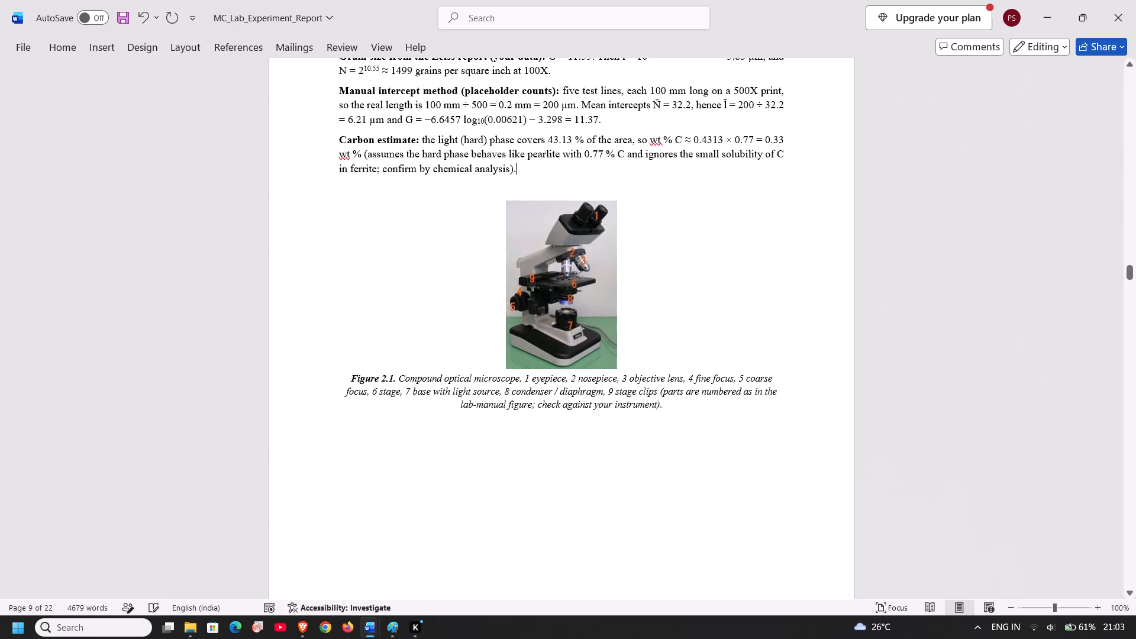
key("Return")
Add two blank lines below the Figure 2.8 caption to separate the SEM diagrams from the EDX spectrum in Figure 2.10.
scroll(714, 170, "down", 5)
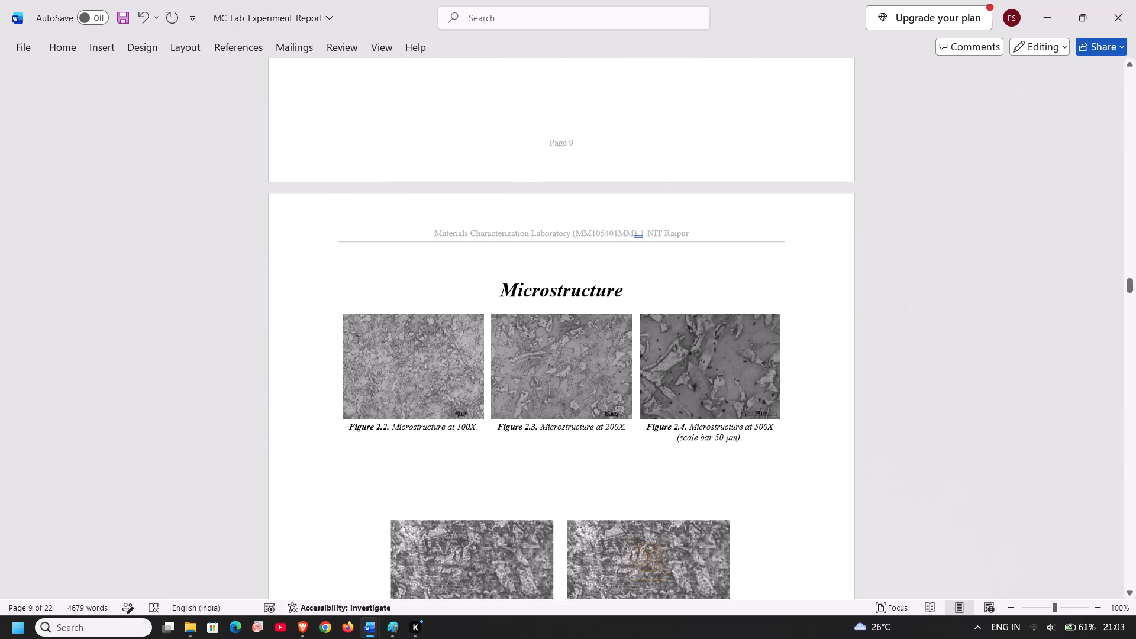
scroll(673, 278, "down", 3)
scroll(588, 256, "down", 2)
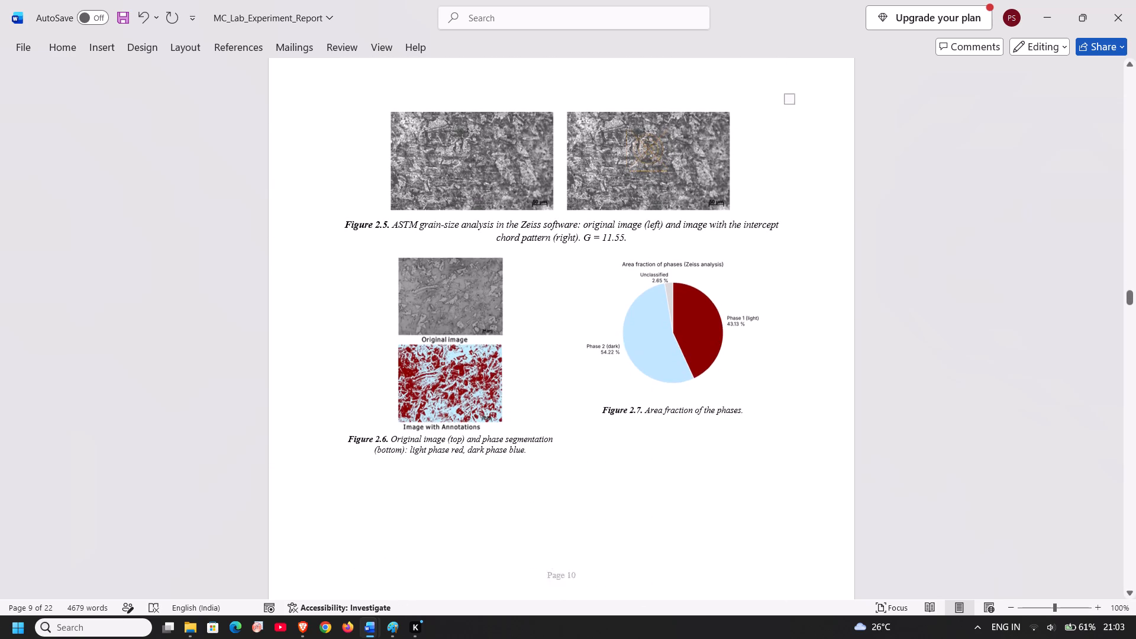
scroll(586, 246, "down", 11)
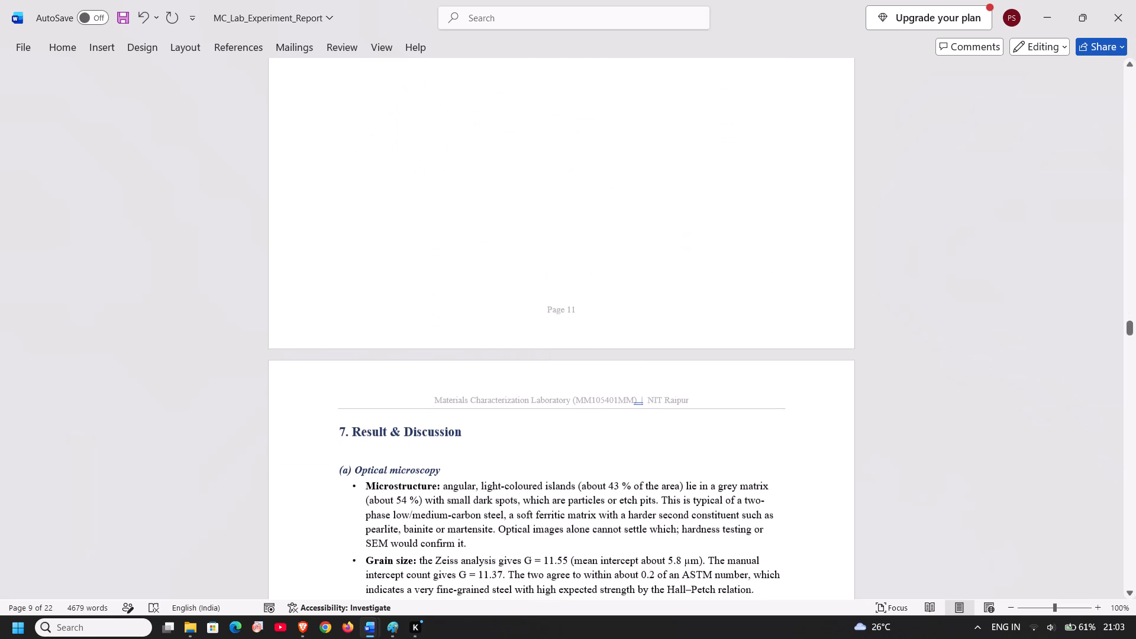
scroll(586, 245, "down", 4)
scroll(586, 245, "up", 10)
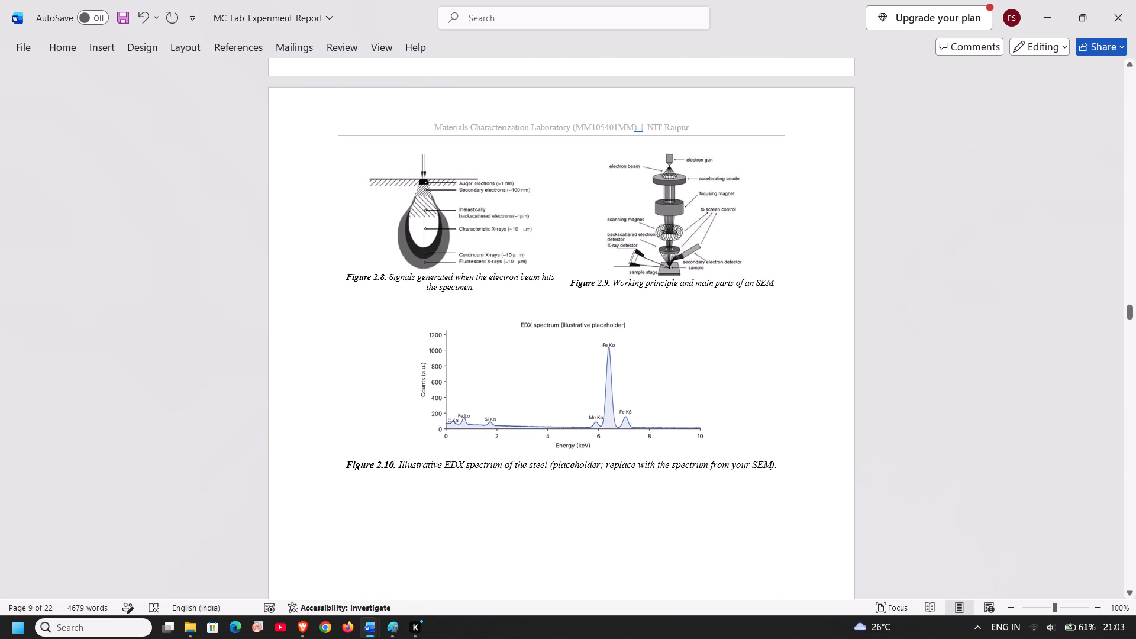
left_click(796, 283)
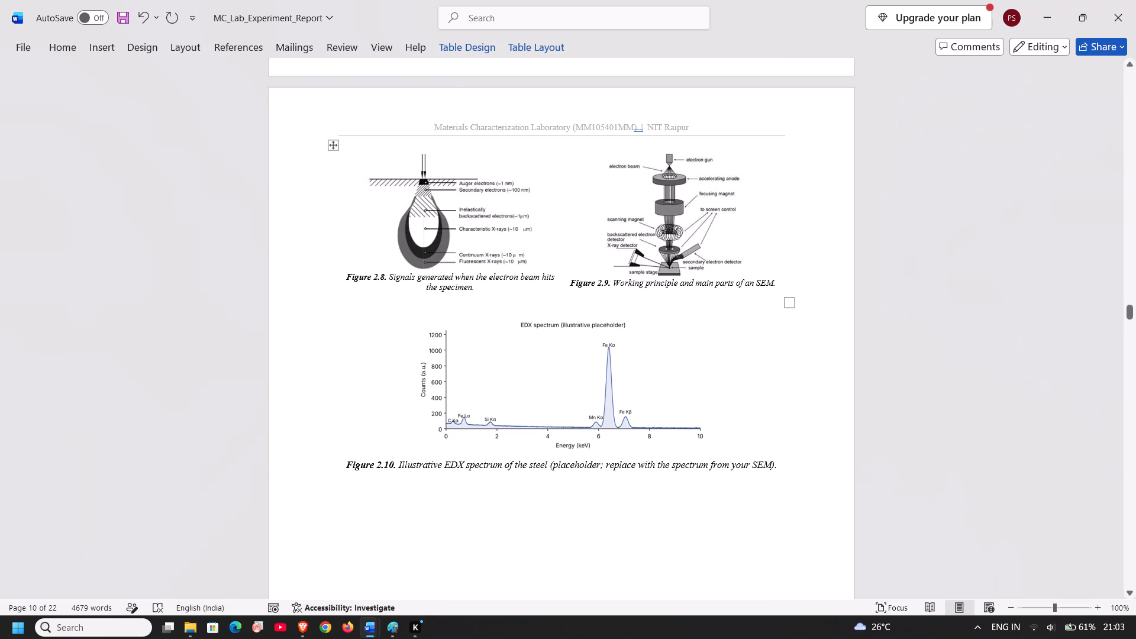
key("Return")
key("Return")
scroll(750, 299, "up", 4)
scroll(752, 298, "down", 4)
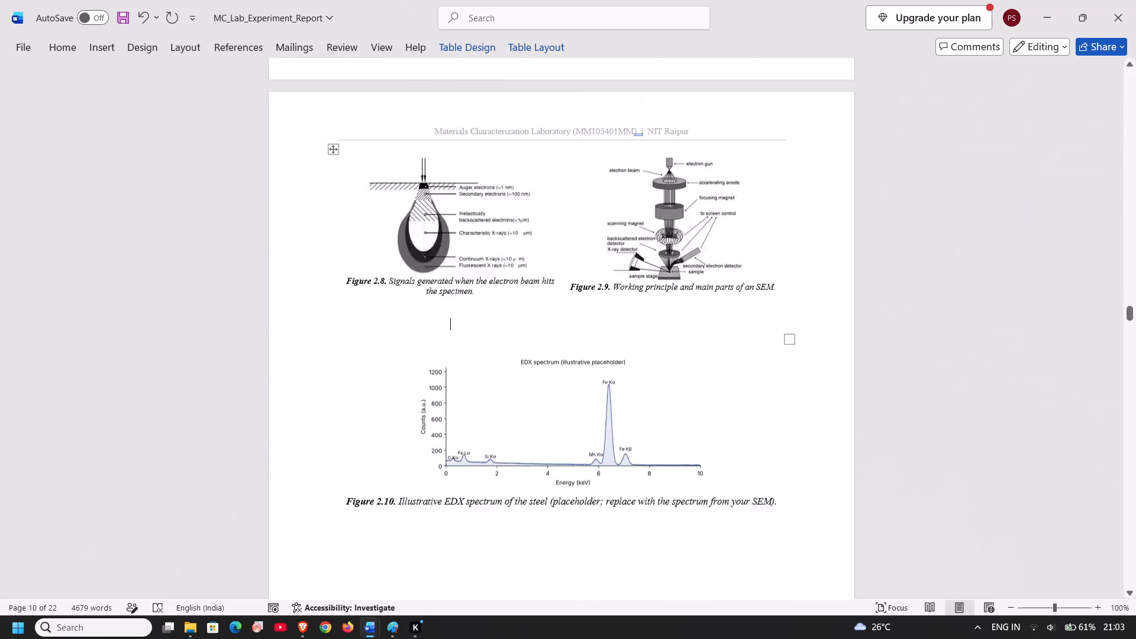
Review Experiment 2's Result & Discussion and lab manual answers, continuing to the opening sections of Experiment 3.
scroll(753, 296, "down", 8)
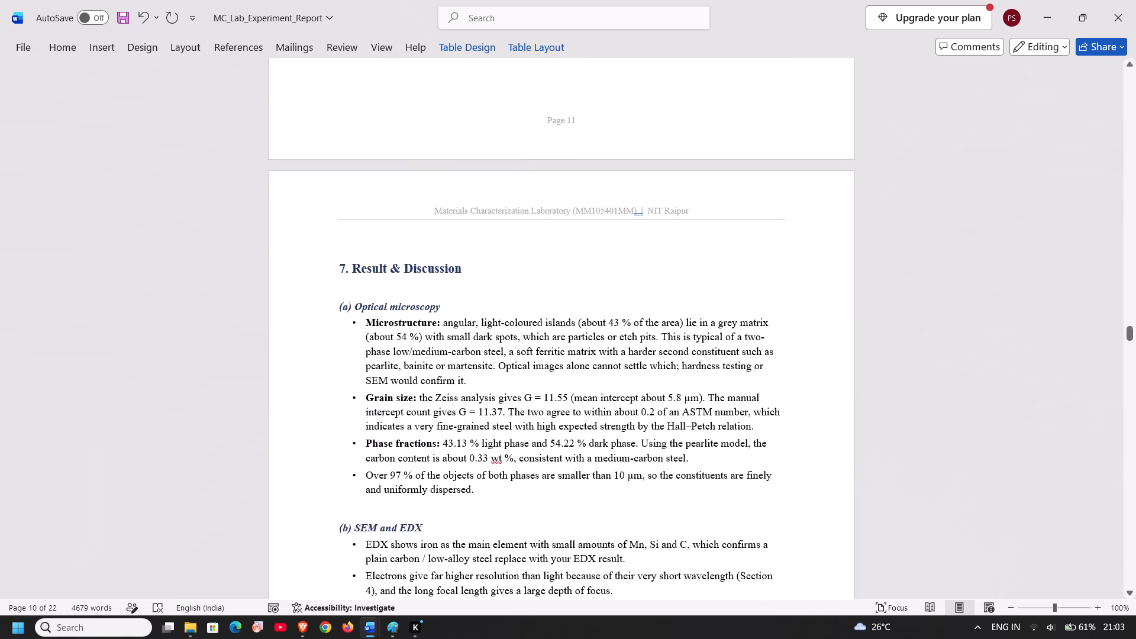
scroll(754, 293, "up", 1)
scroll(754, 293, "down", 3)
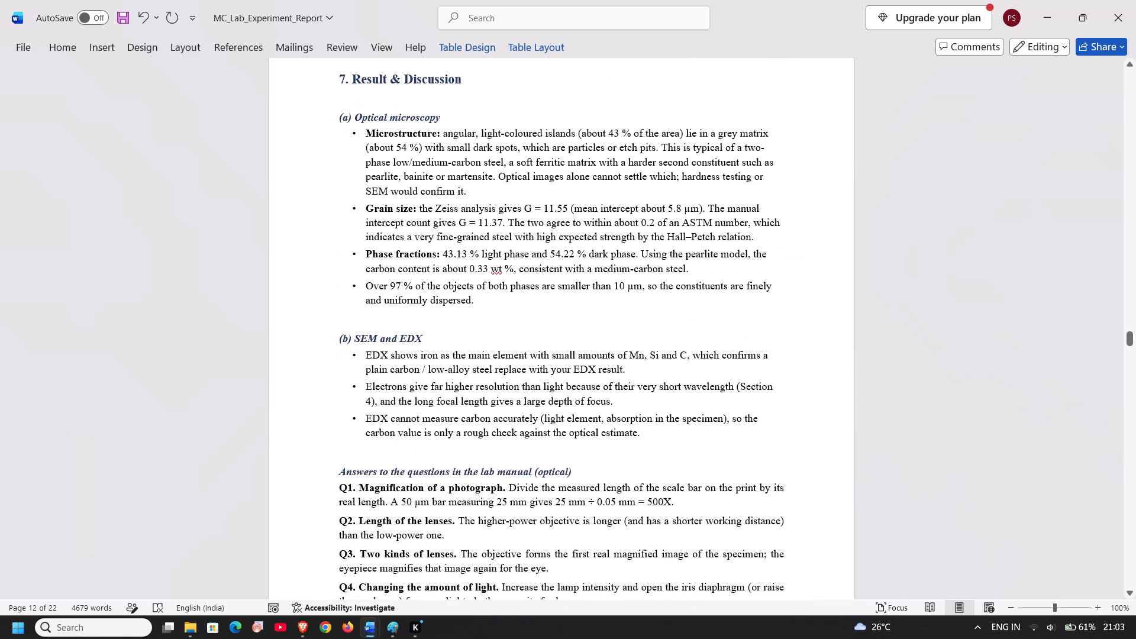
scroll(754, 293, "down", 2)
scroll(754, 293, "up", 5)
scroll(753, 293, "down", 2)
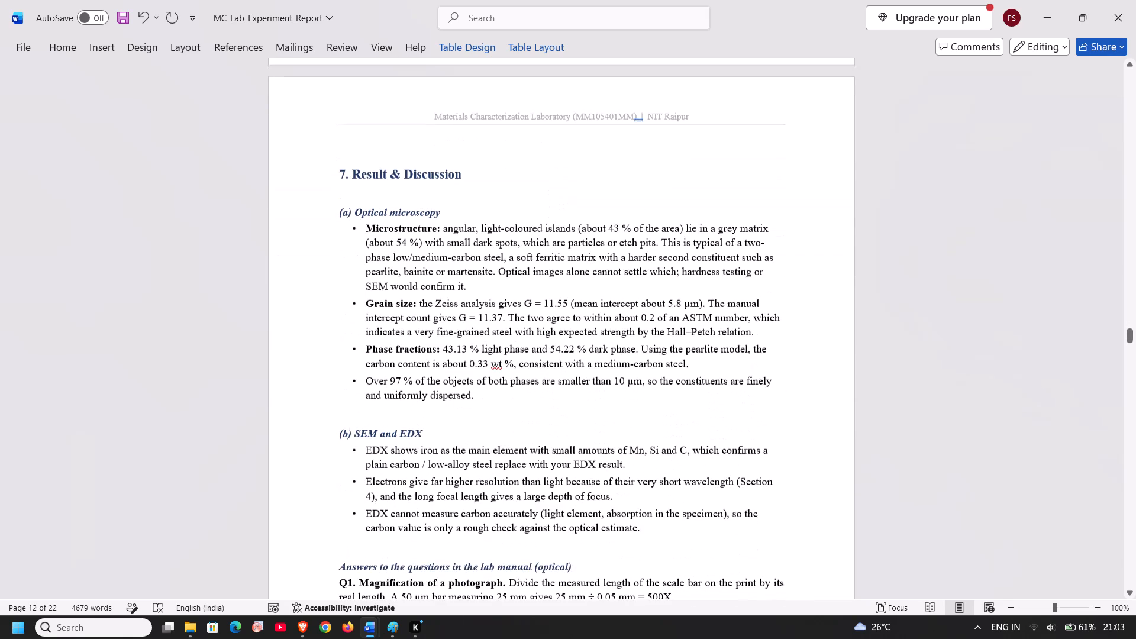
scroll(753, 295, "down", 5)
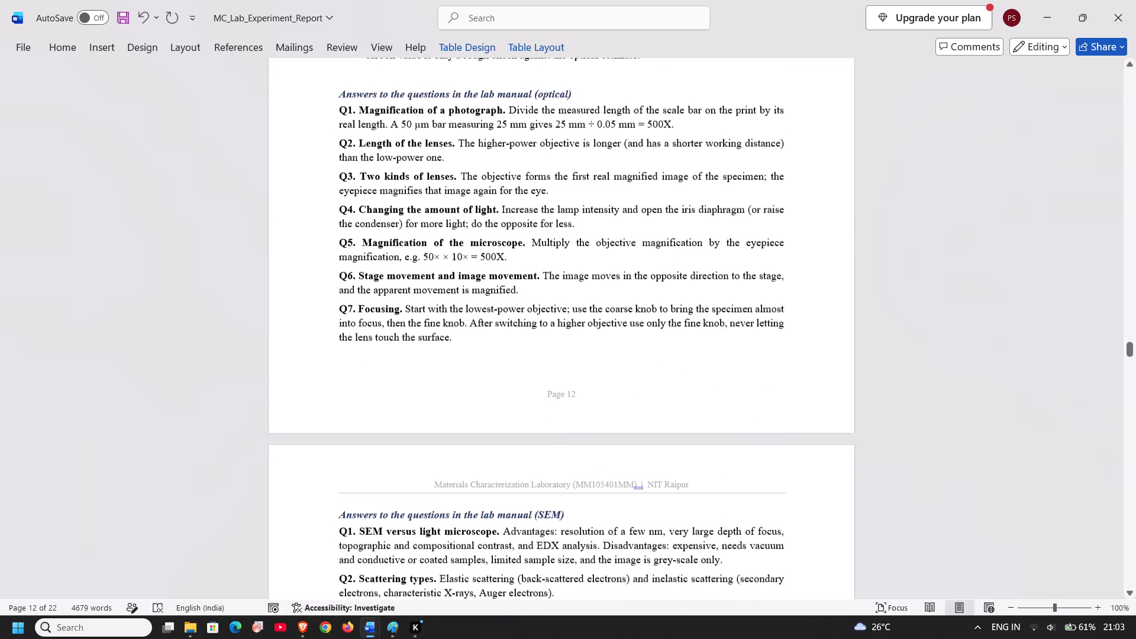
scroll(753, 295, "down", 2)
scroll(753, 295, "up", 9)
scroll(759, 291, "down", 5)
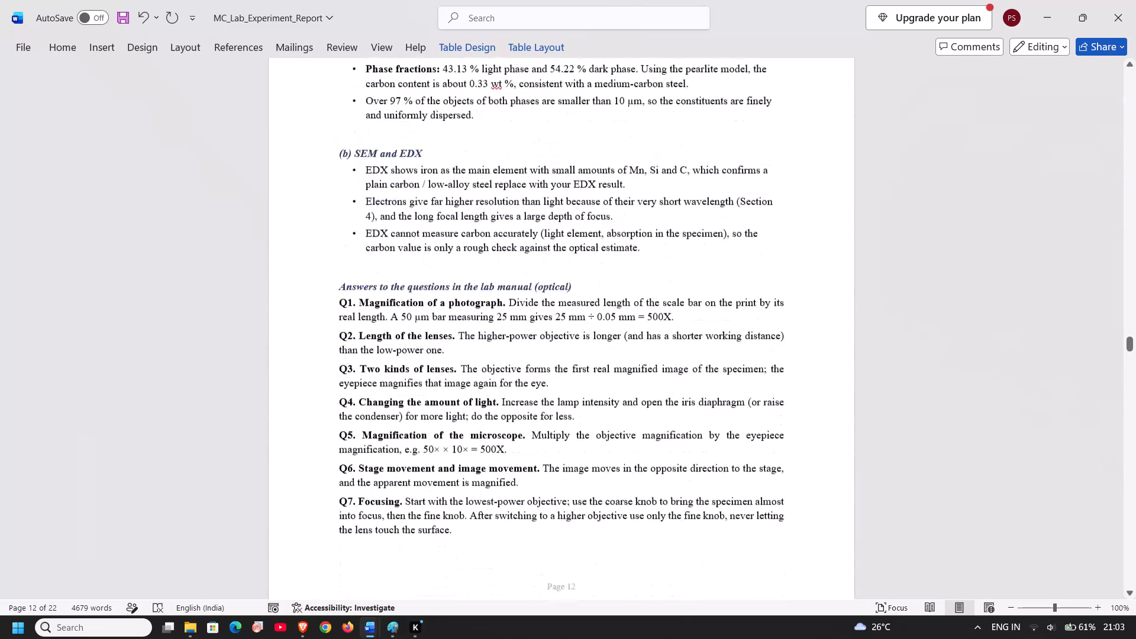
scroll(759, 291, "down", 17)
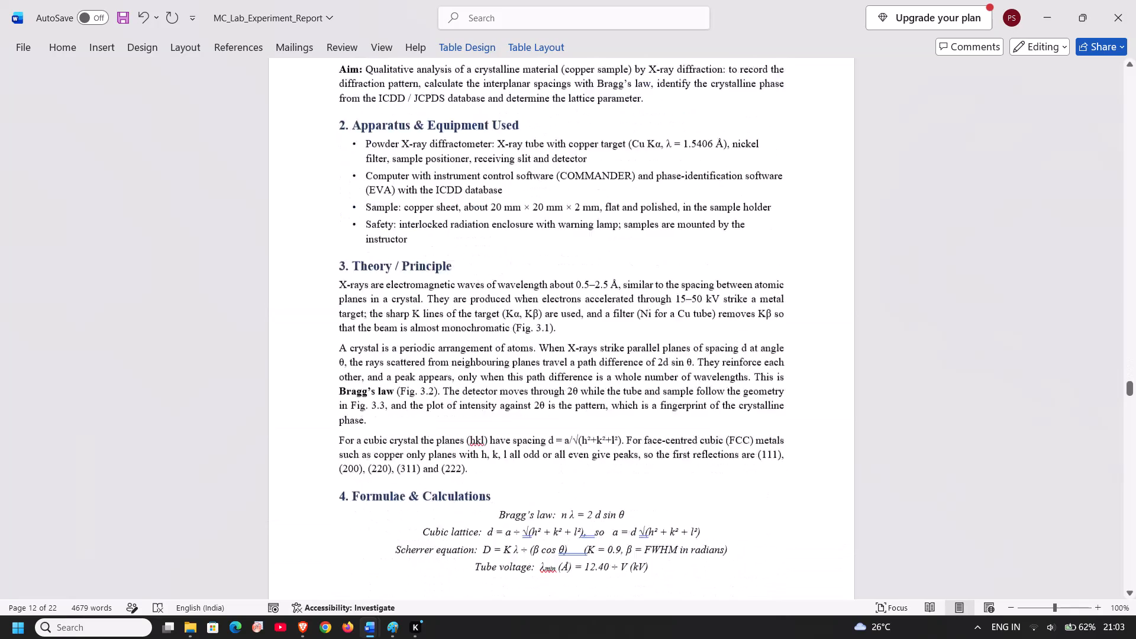
Insert a blank line between the Theory / Principle text and the "4. Formulae & Calculations" heading in Experiment 3.
scroll(759, 283, "down", 3)
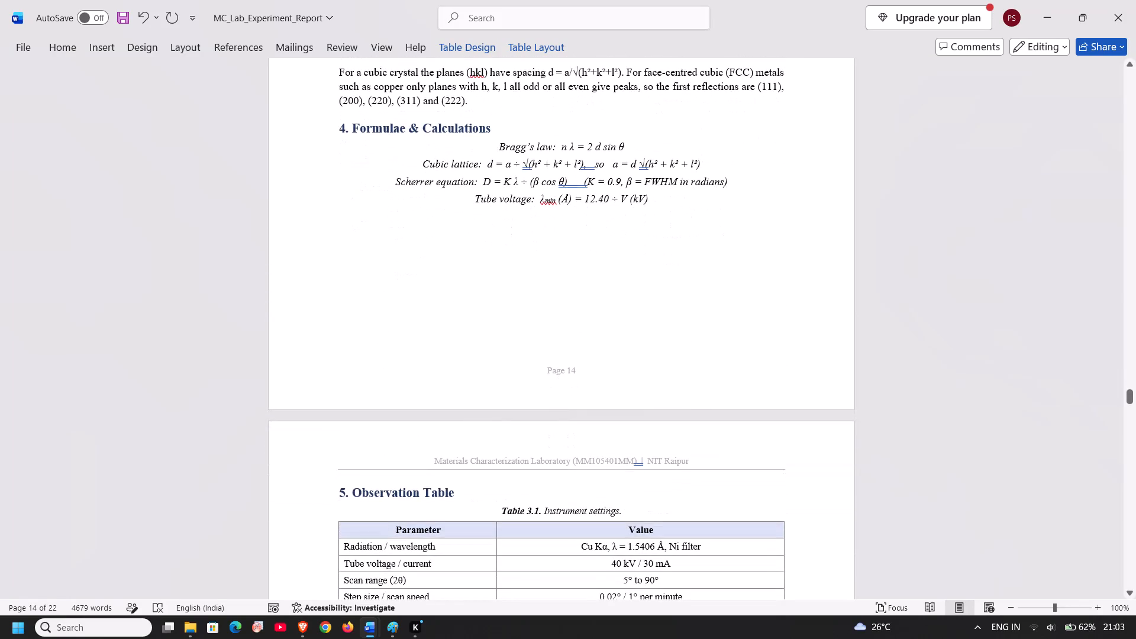
scroll(747, 291, "up", 8)
scroll(746, 295, "down", 8)
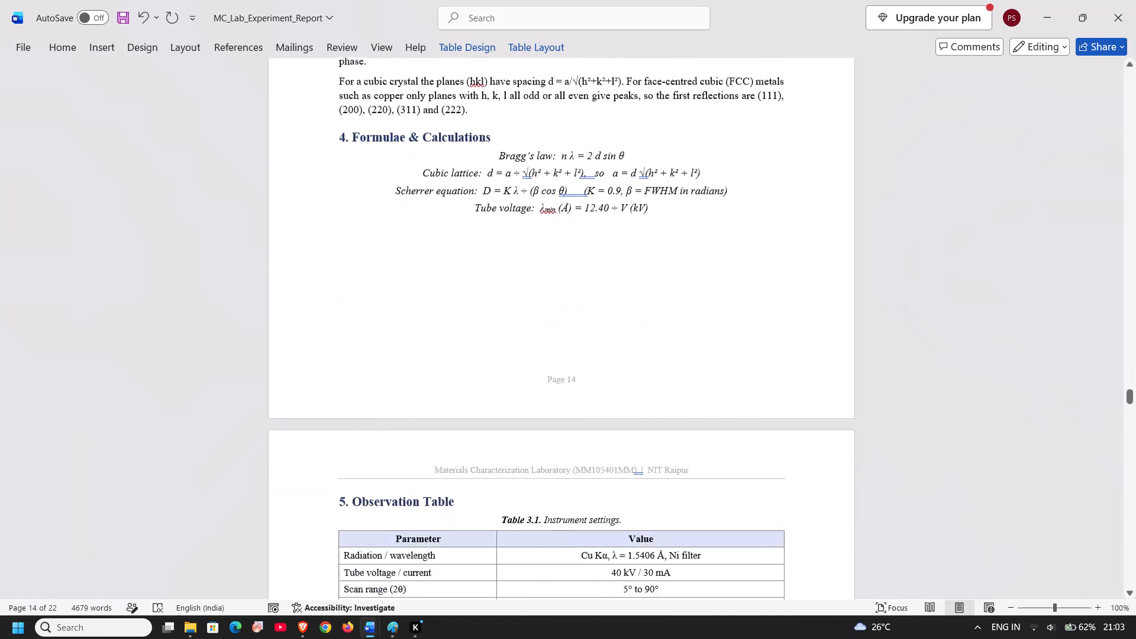
scroll(747, 293, "up", 5)
left_click(610, 337)
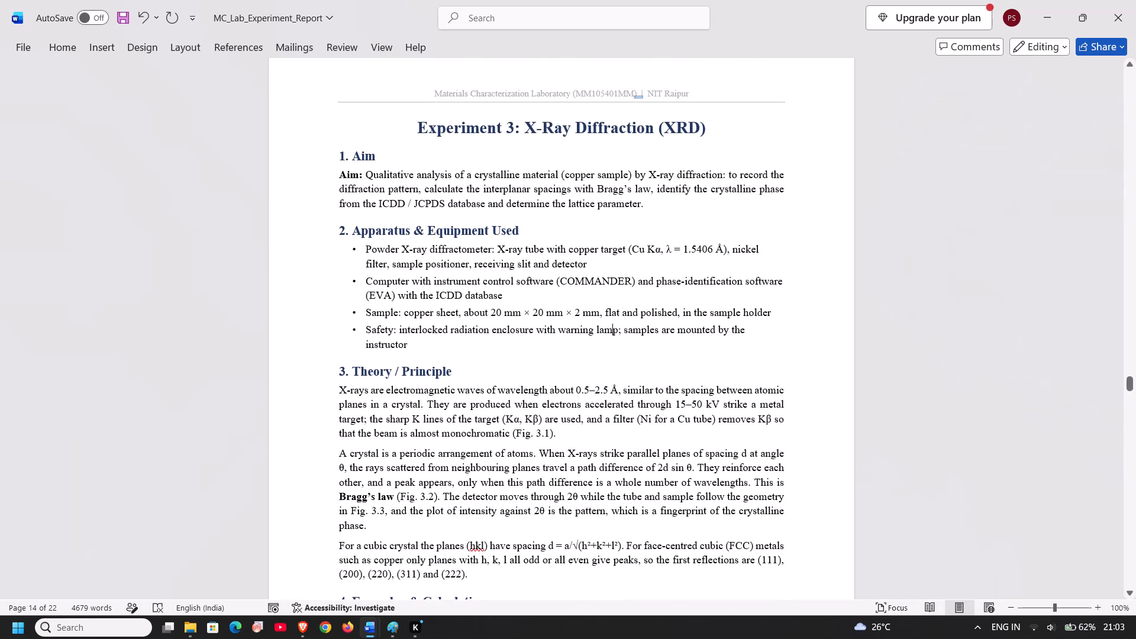
scroll(617, 334, "down", 8)
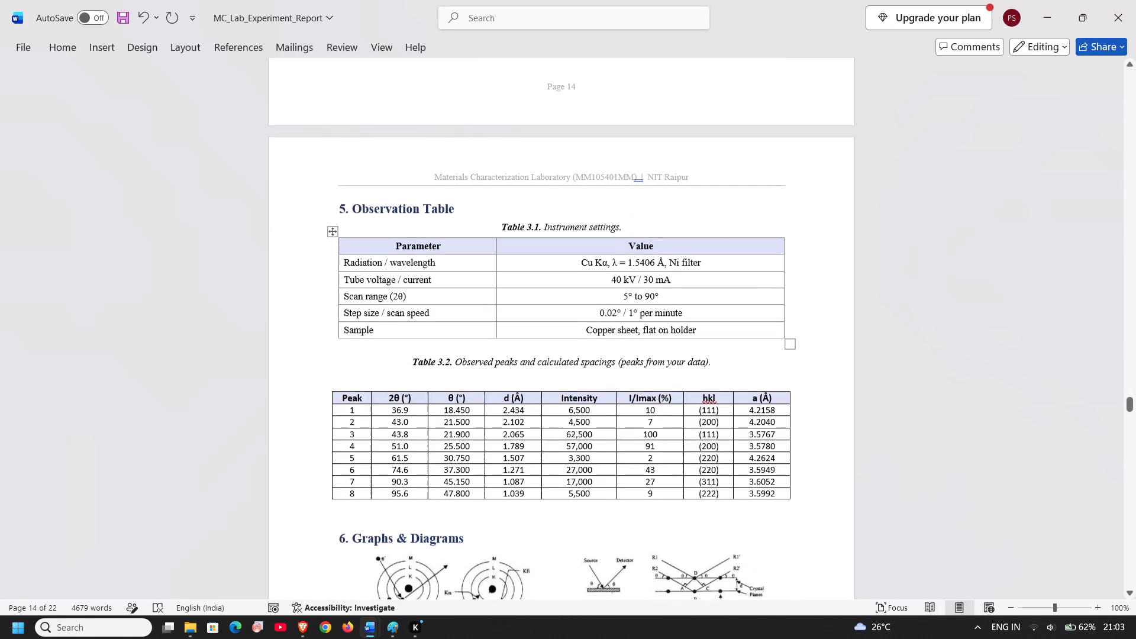
scroll(634, 309, "up", 5)
left_click(556, 295)
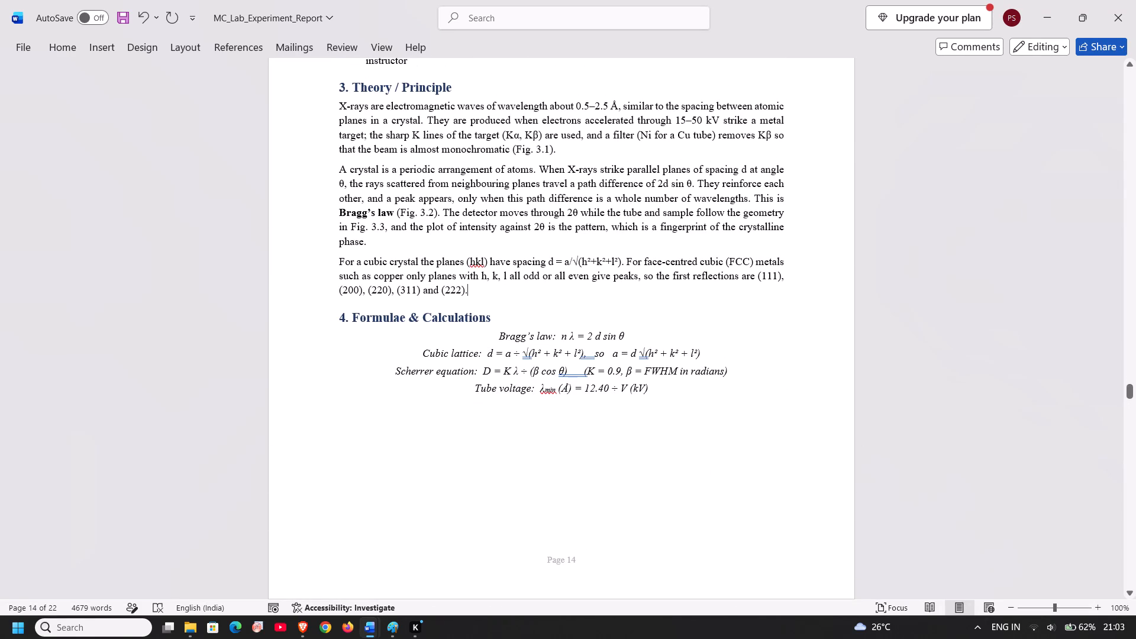
key("Return")
Insert three blank lines below the Figure 3.3 caption to push the Figure 3.4 XRD pattern caption onto the next page.
scroll(601, 293, "down", 7)
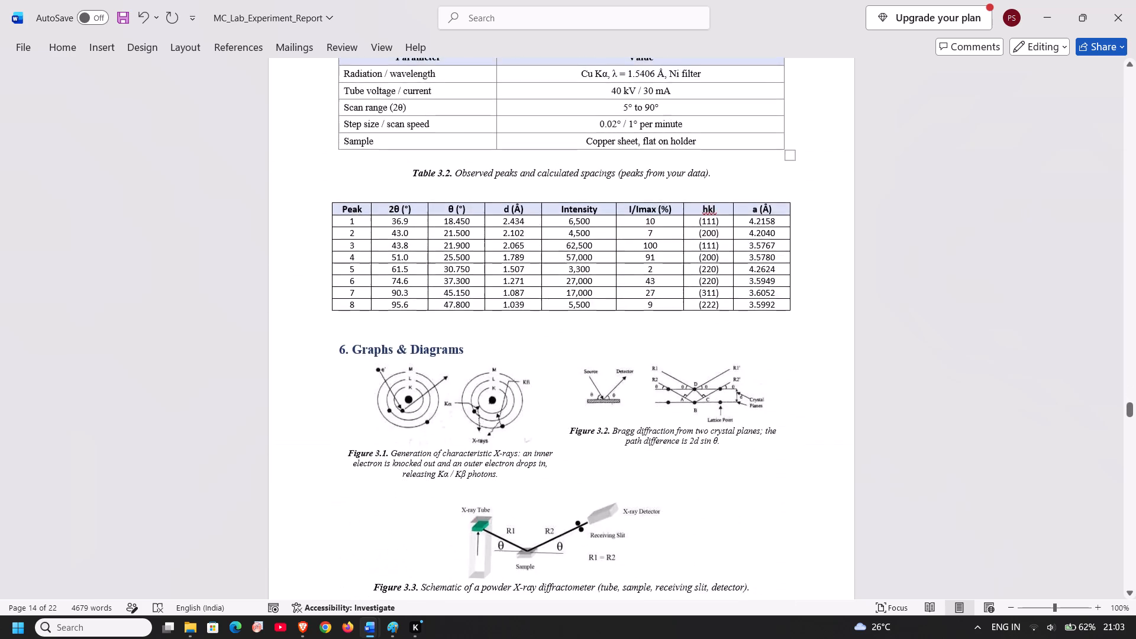
scroll(606, 286, "down", 2)
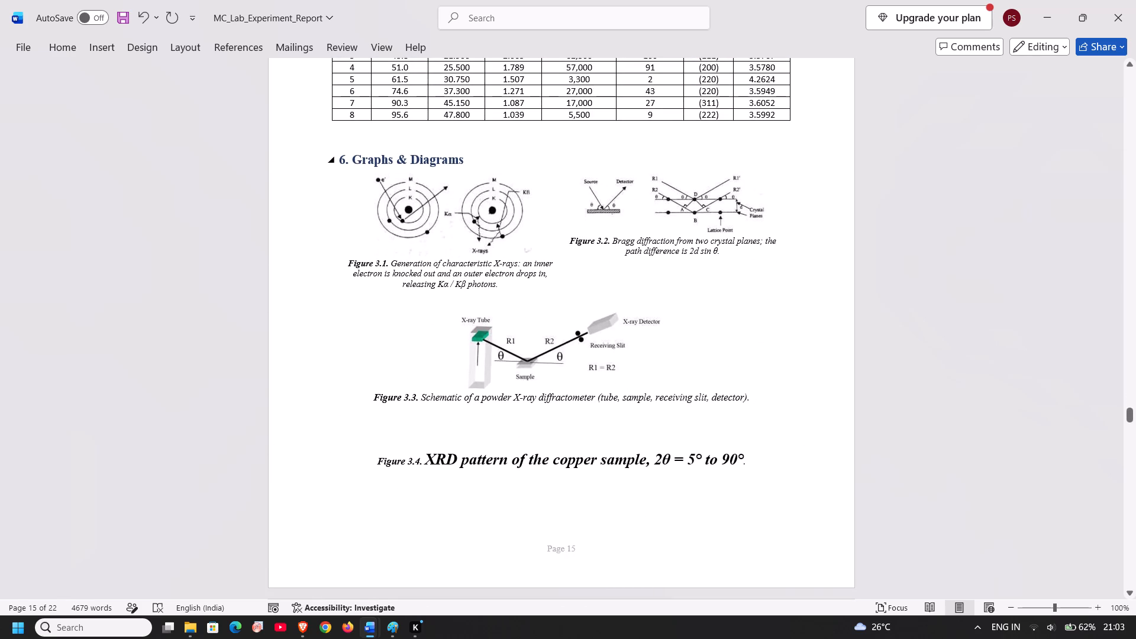
scroll(572, 159, "down", 3)
scroll(571, 159, "up", 2)
left_click(757, 314)
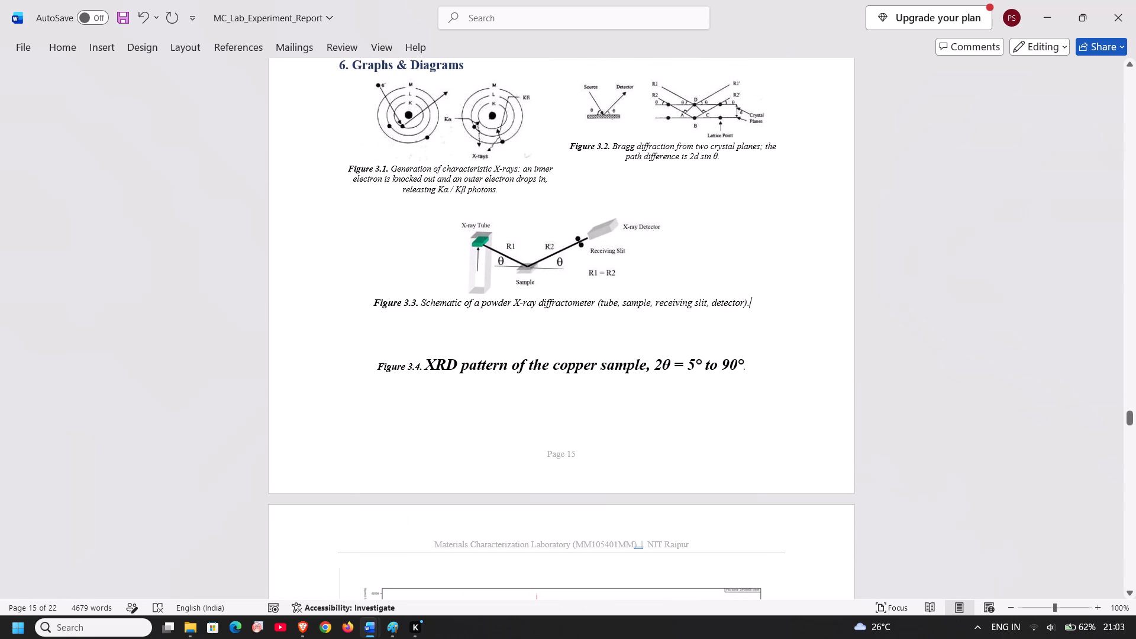
key("Return")
key("Return")
key("Return")
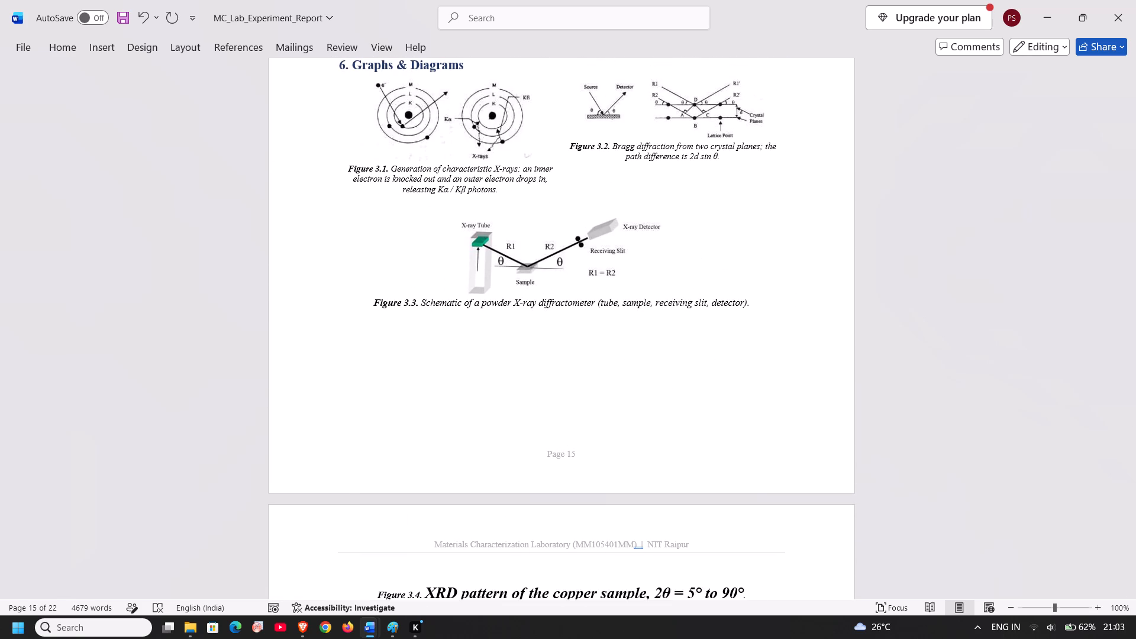
Delete Table 3.4 of allowed (hkl) reflections in Experiment 3, together with its caption and the note below it.
scroll(633, 335, "down", 6)
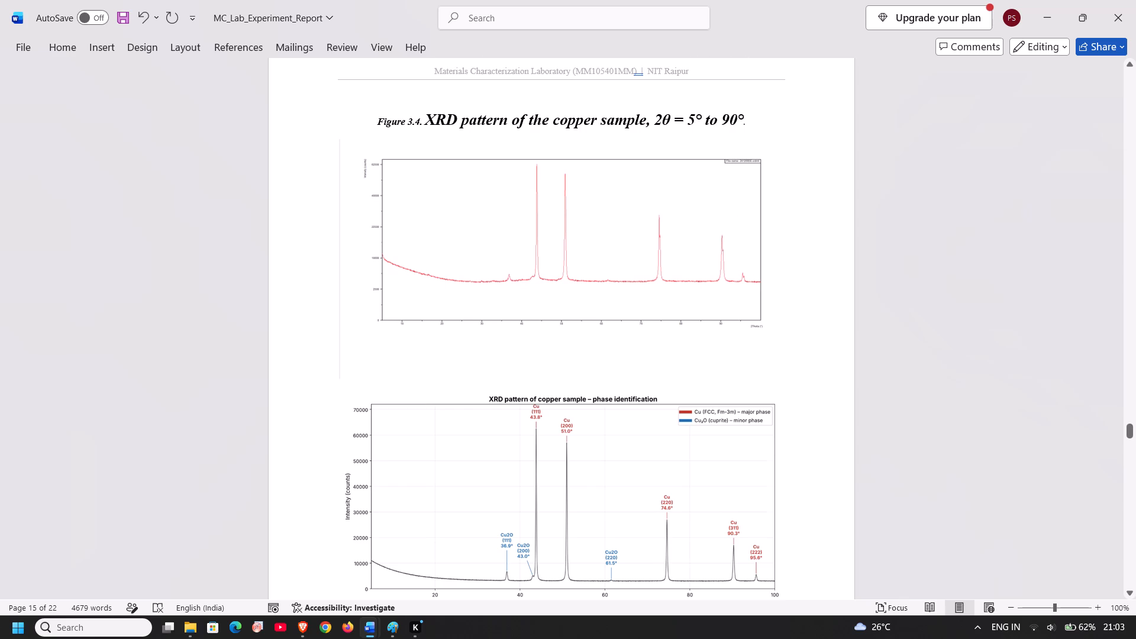
scroll(631, 321, "down", 8)
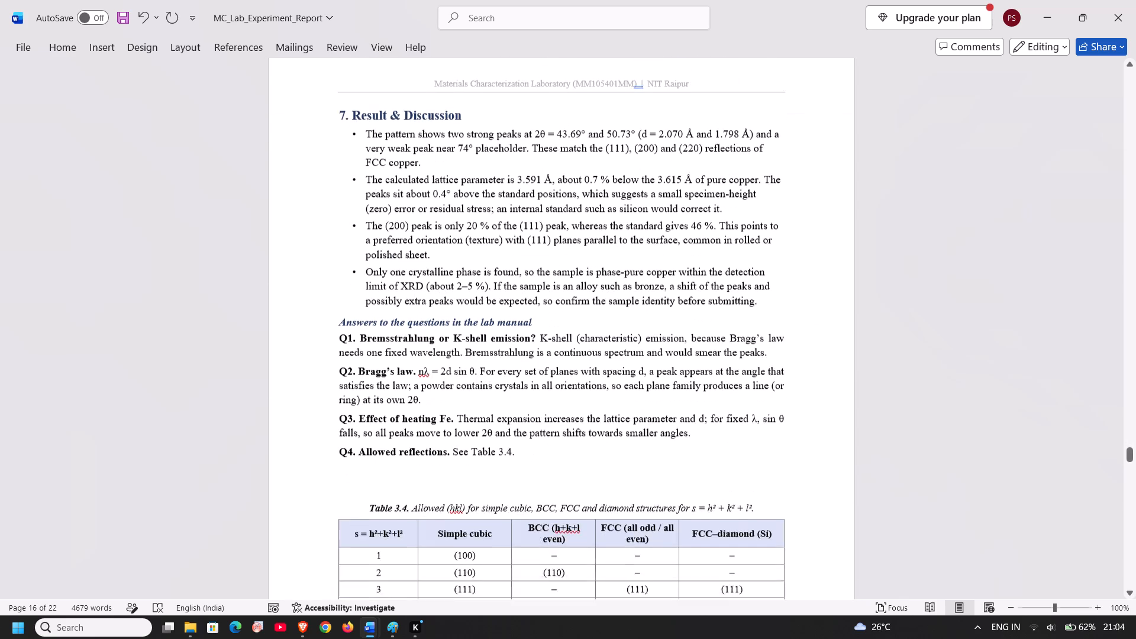
scroll(630, 315, "down", 3)
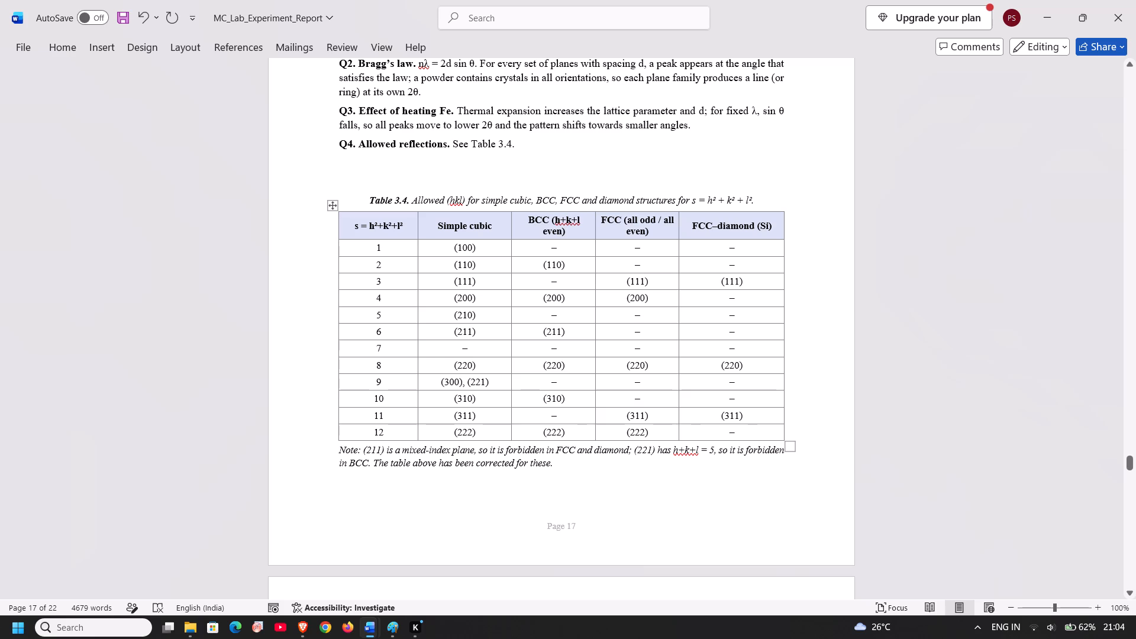
left_click_drag(770, 482, 544, 450)
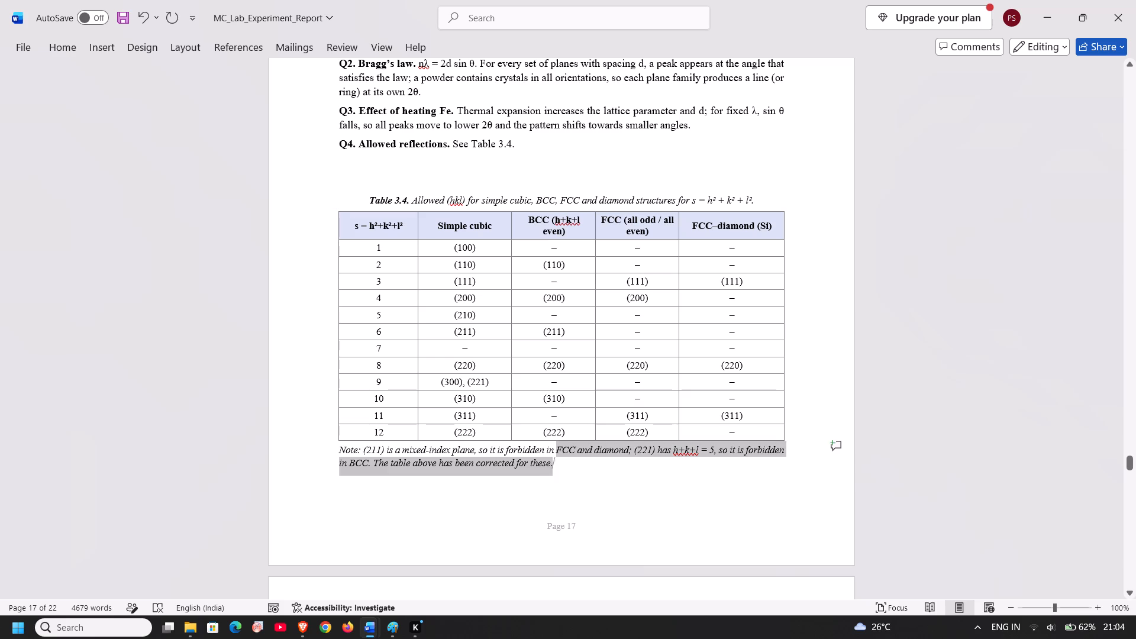
left_click_drag(544, 450, 317, 193)
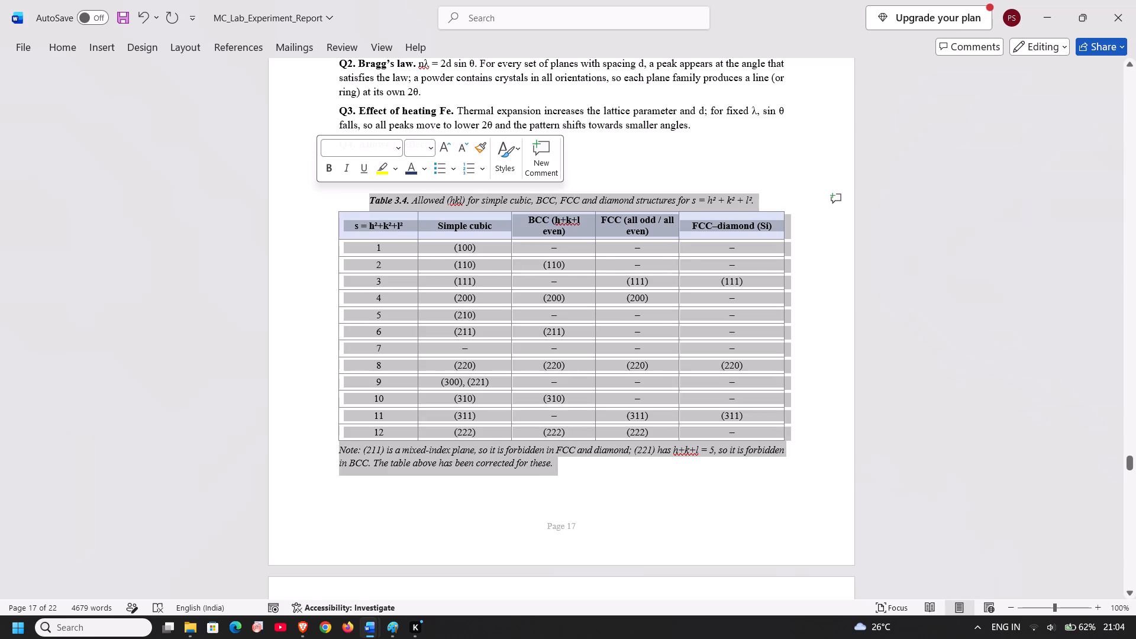
key("BackSpace")
Review Experiment 3 from the observation tables and XRD figures through the Result & Discussion and Precautions sections.
scroll(553, 199, "up", 4)
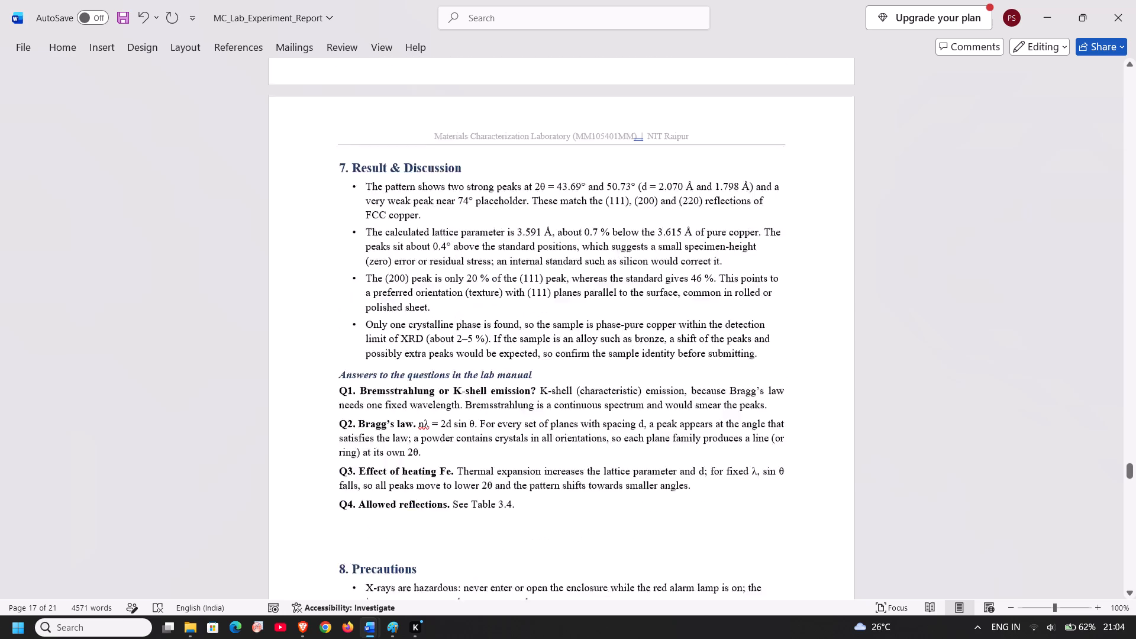
scroll(553, 199, "up", 1)
scroll(553, 199, "down", 4)
left_click(547, 258)
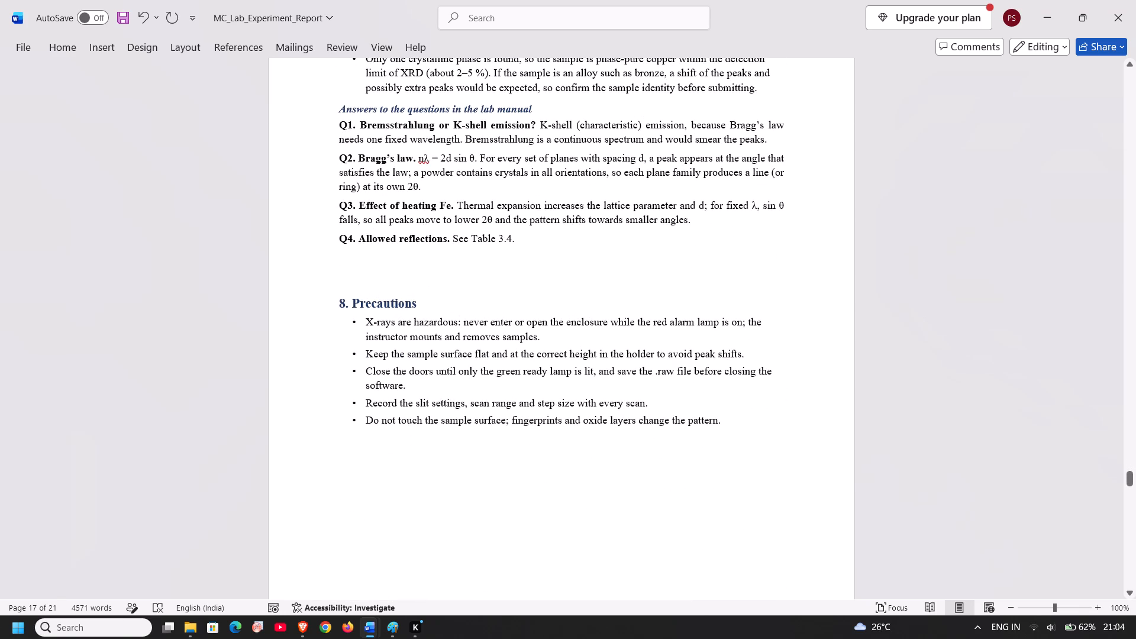
scroll(518, 235, "up", 7)
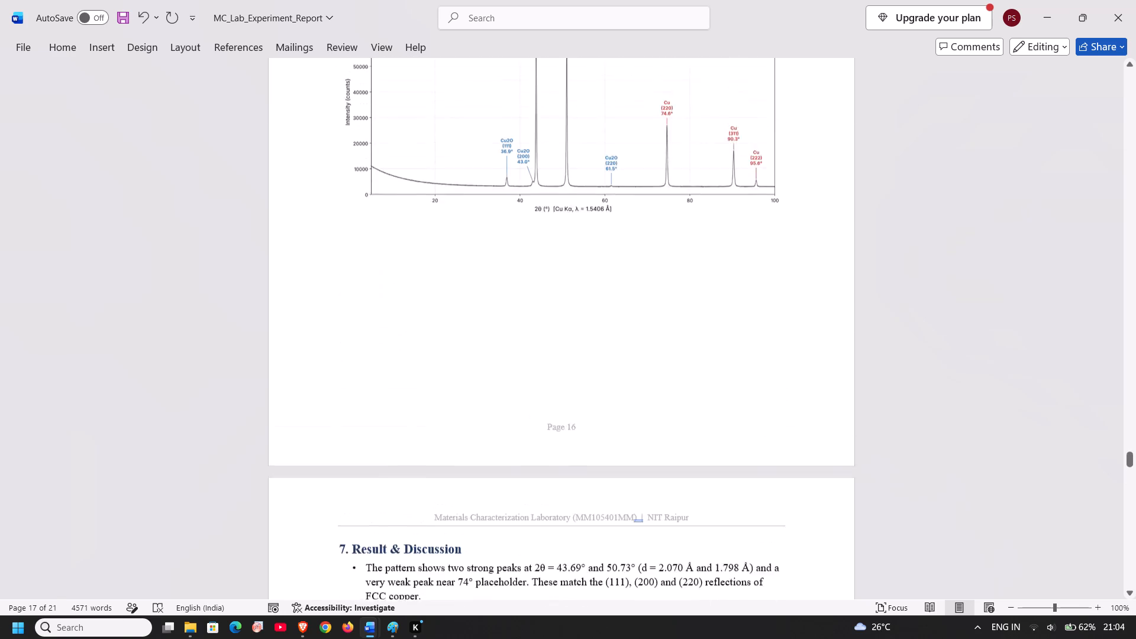
scroll(519, 234, "up", 14)
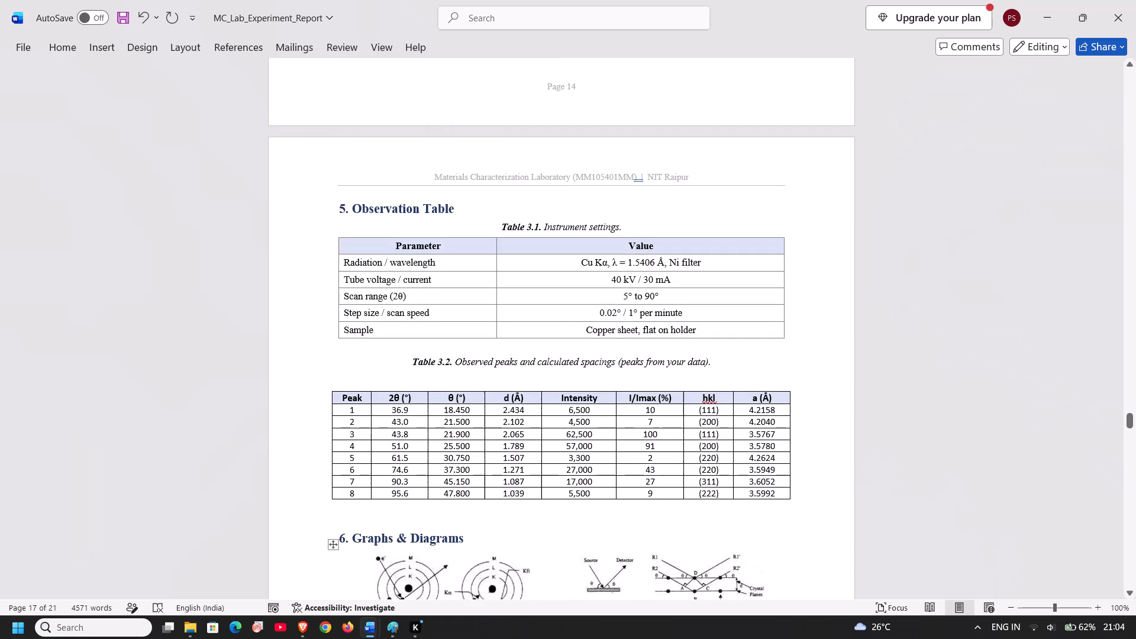
scroll(539, 223, "down", 6)
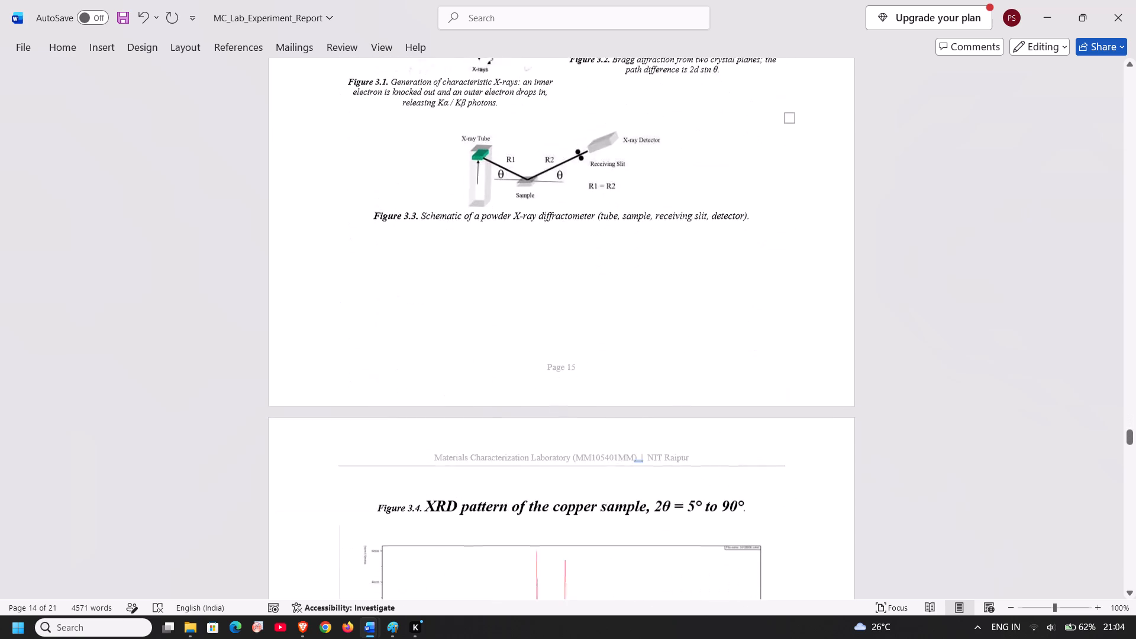
scroll(539, 223, "down", 13)
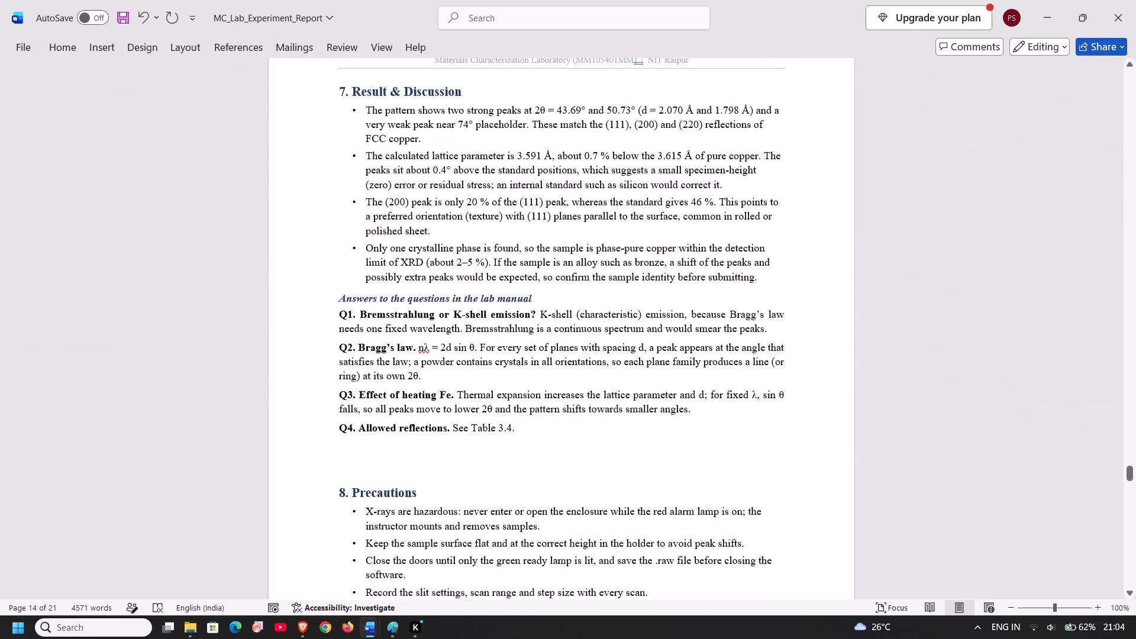
scroll(539, 223, "up", 4)
Delete the "Q4. Allowed reflections. See Table 3.4." line from Experiment 3's lab manual answers.
scroll(539, 223, "down", 2)
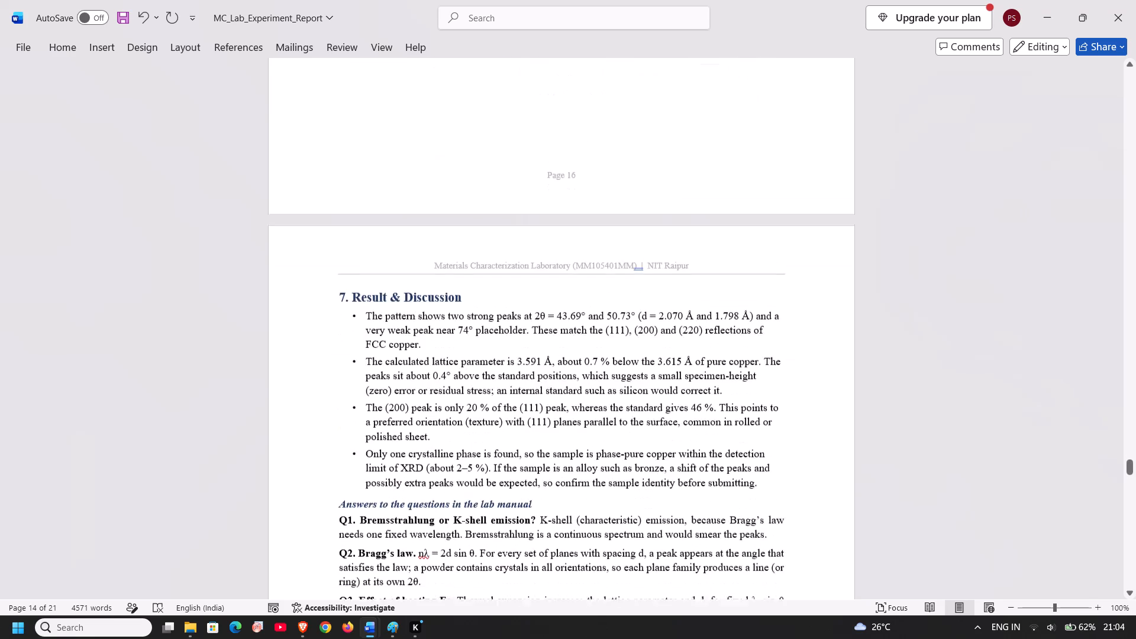
scroll(539, 223, "down", 3)
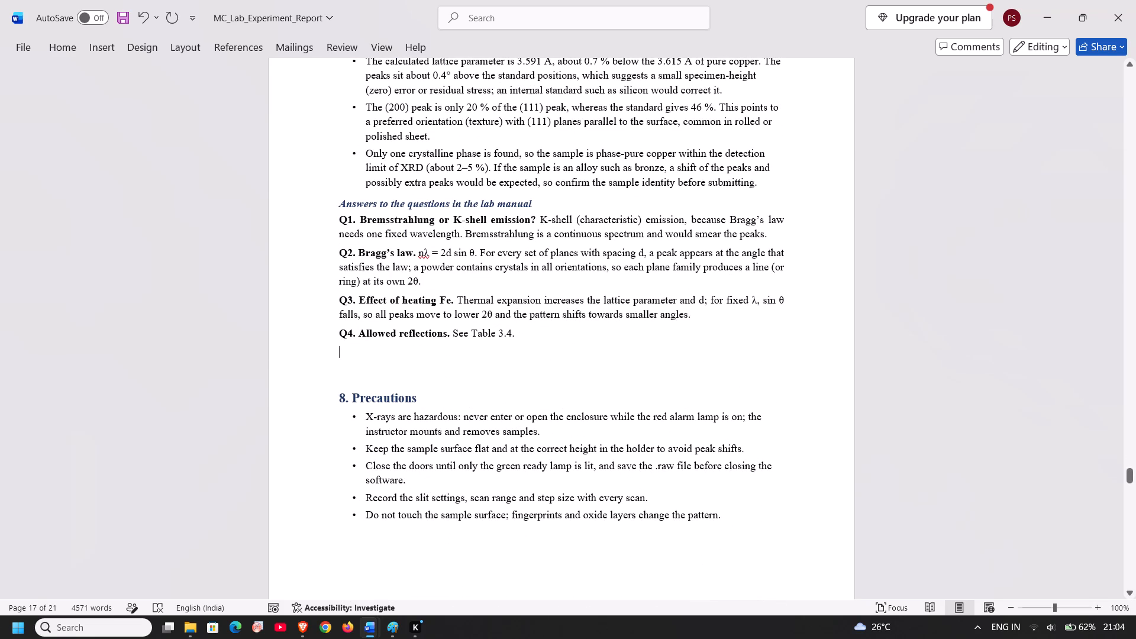
left_click_drag(538, 330, 322, 337)
key("BackSpace")
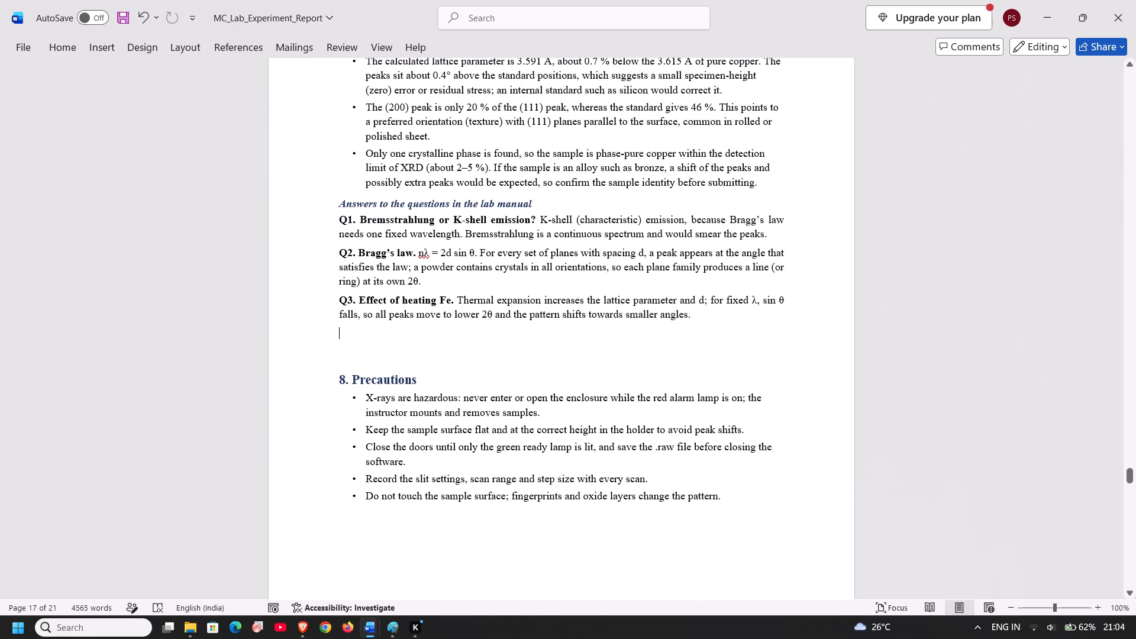
Review Experiment 4 from its Aim through the formulae, observation tables, Result & Discussion and Precautions.
scroll(602, 452, "down", 9)
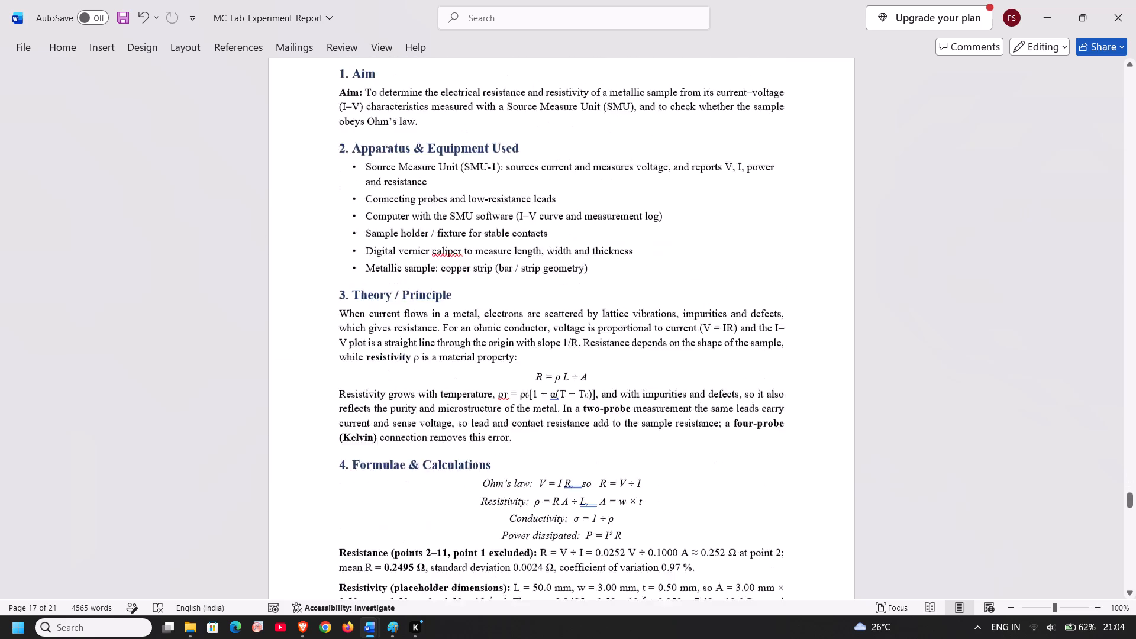
scroll(596, 451, "down", 8)
scroll(596, 451, "up", 1)
scroll(596, 451, "down", 2)
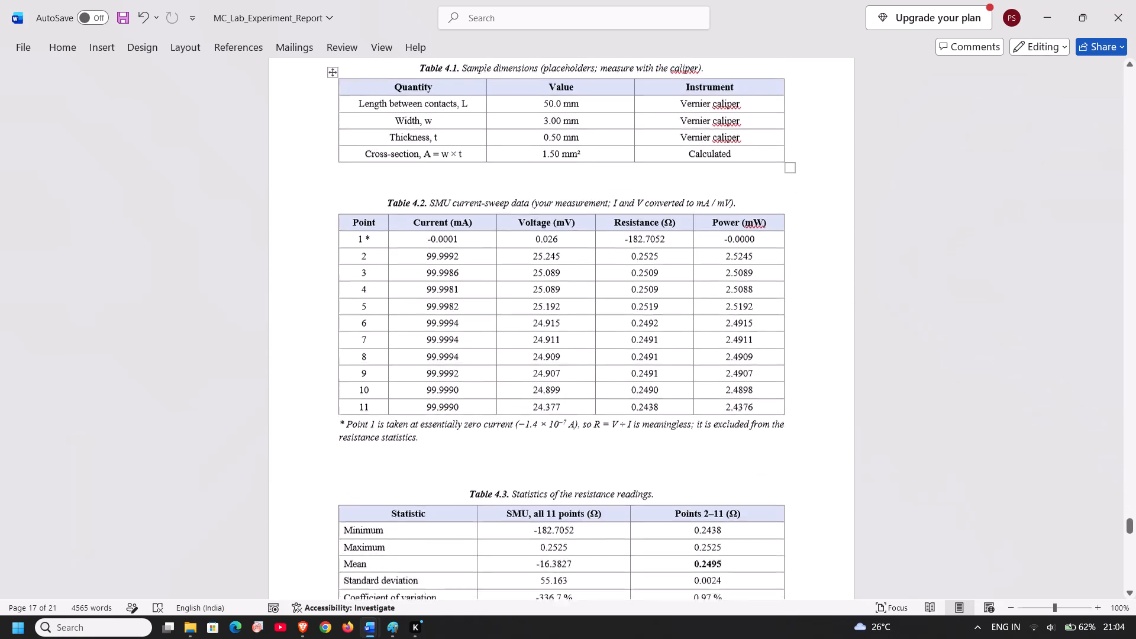
scroll(596, 451, "down", 16)
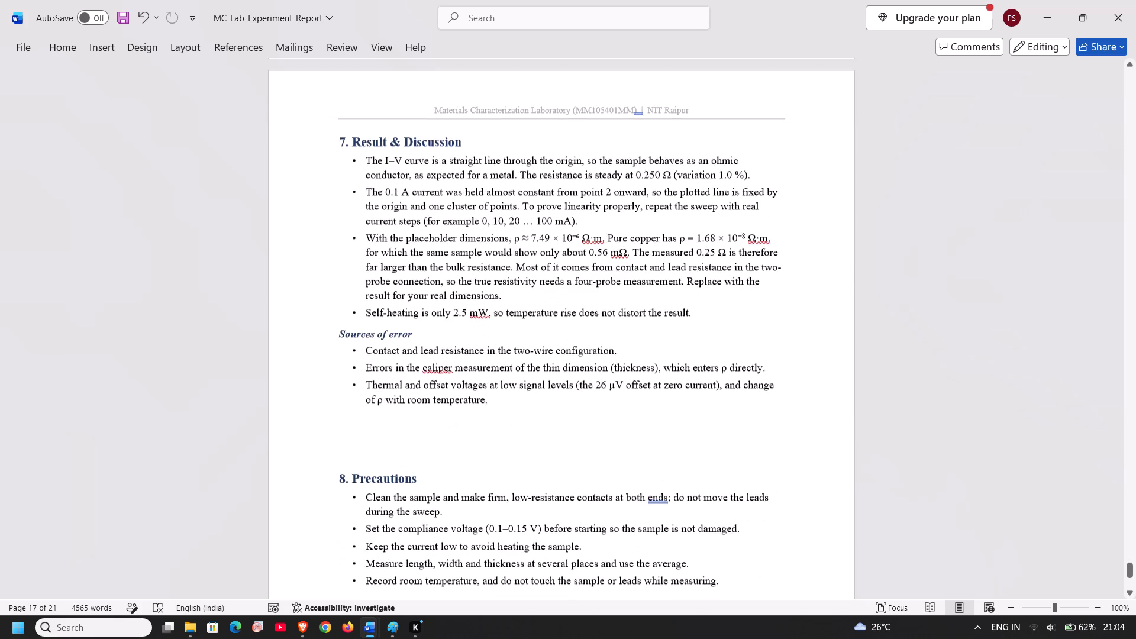
scroll(599, 451, "down", 8)
scroll(599, 451, "up", 20)
scroll(599, 451, "up", 20)
scroll(599, 451, "up", 1)
scroll(596, 445, "down", 1)
Look back through the report up to the cover page, and check the List of Experiments and Experiment 1's tables.
scroll(596, 445, "up", 6)
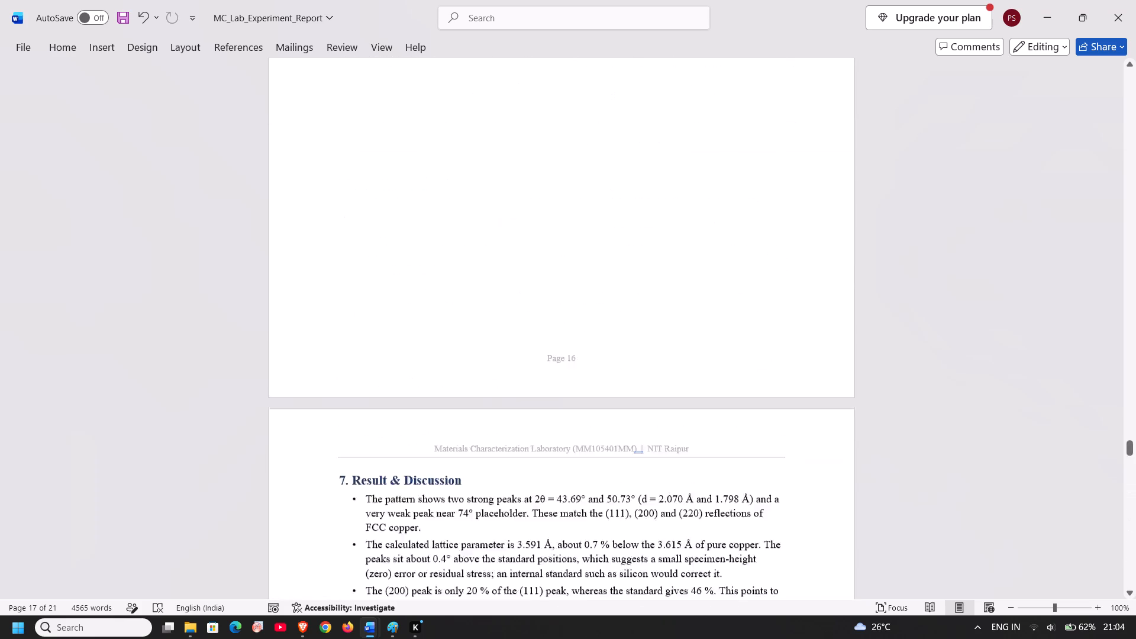
scroll(596, 445, "up", 20)
scroll(596, 445, "up", 1)
scroll(596, 445, "down", 1)
scroll(596, 445, "up", 8)
scroll(596, 445, "down", 1)
scroll(596, 445, "up", 20)
scroll(596, 445, "up", 3)
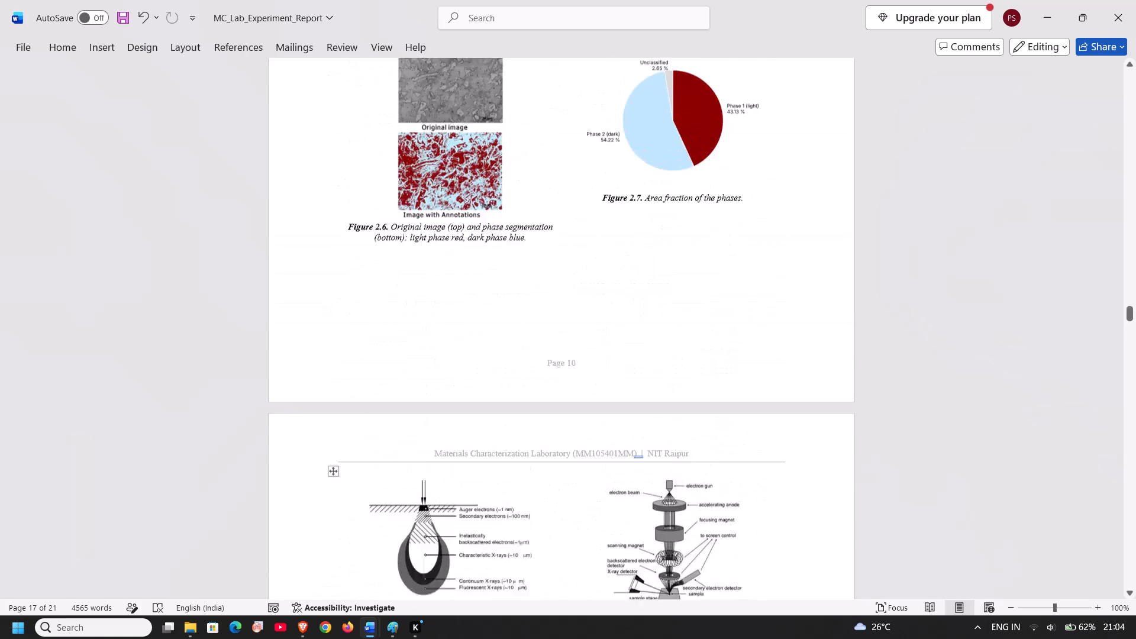
scroll(595, 445, "up", 20)
scroll(595, 445, "up", 12)
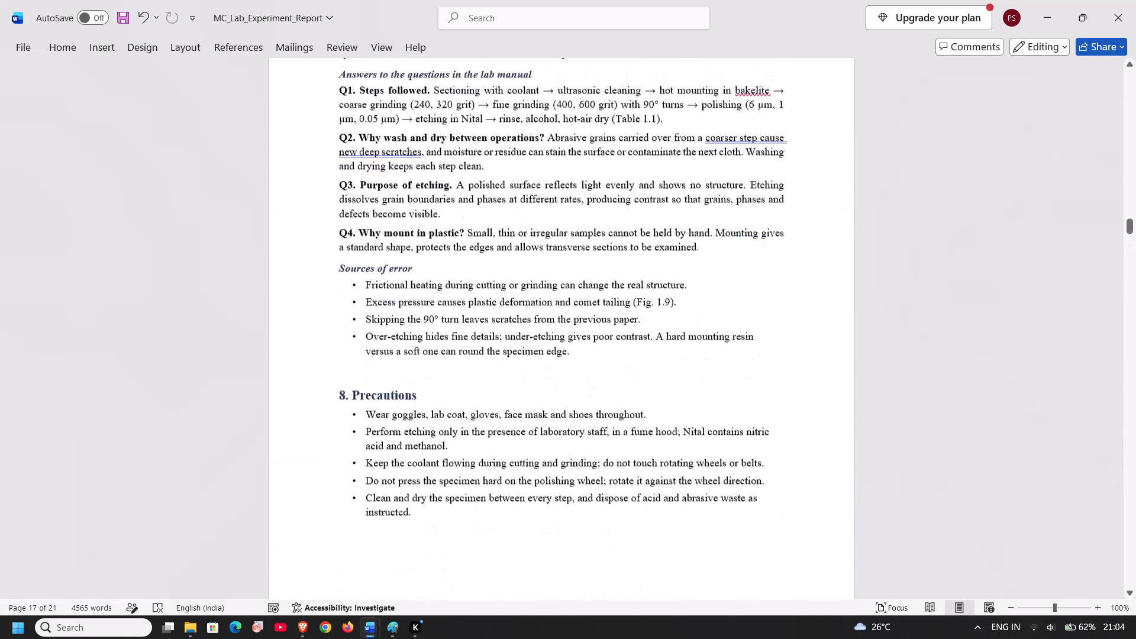
scroll(595, 445, "up", 20)
scroll(595, 445, "up", 8)
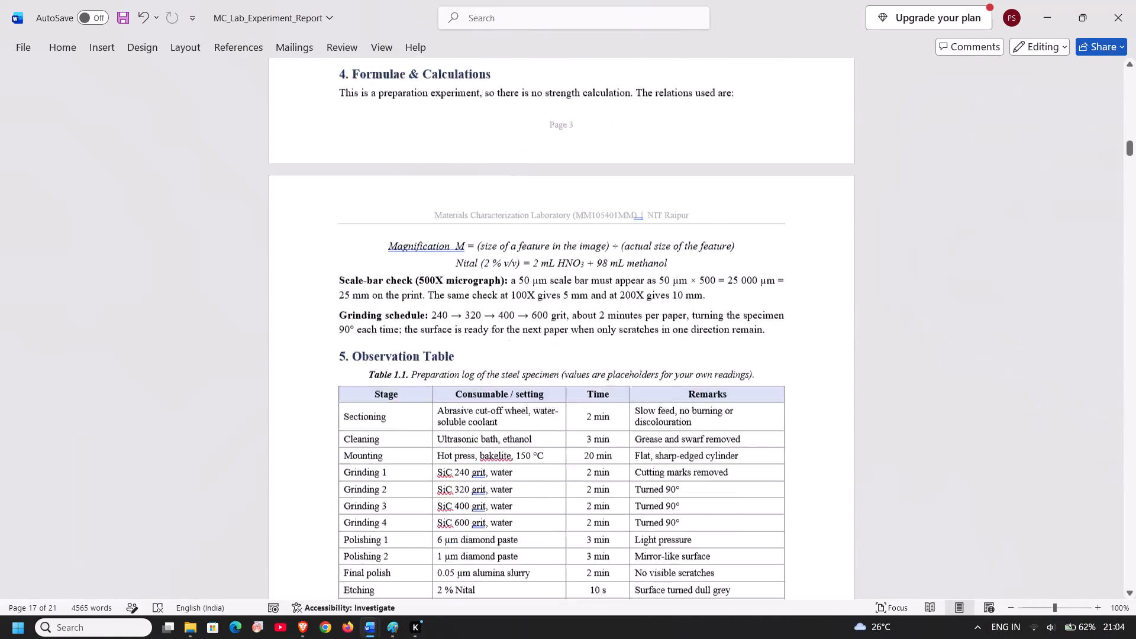
scroll(595, 445, "up", 20)
scroll(595, 445, "up", 1)
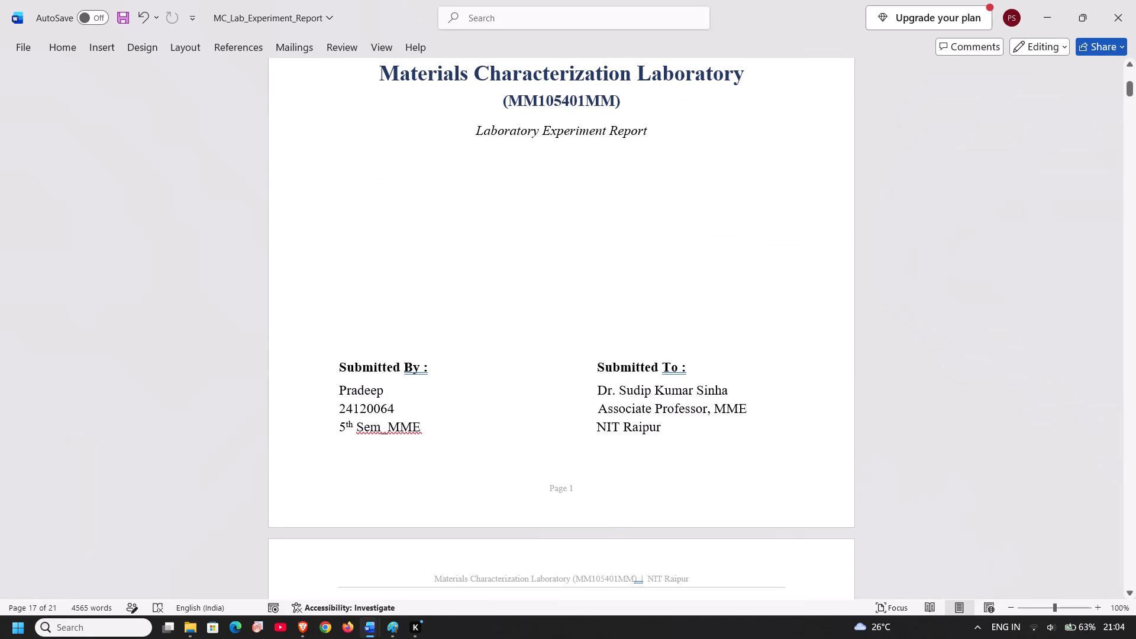
scroll(607, 296, "up", 3)
scroll(605, 298, "down", 2)
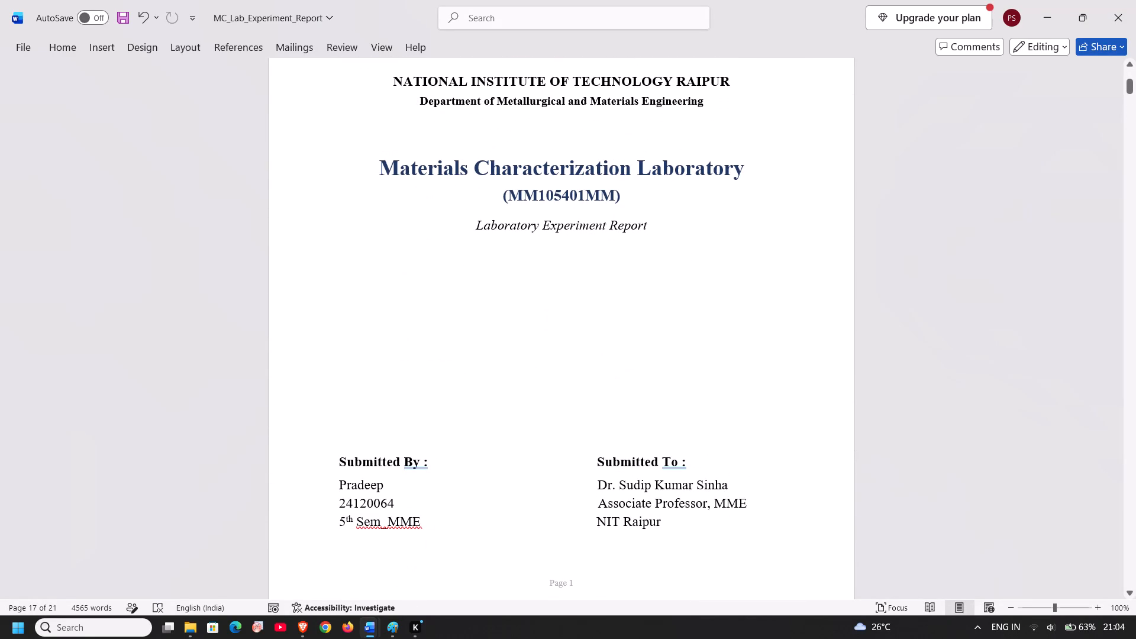
scroll(605, 298, "up", 2)
scroll(605, 298, "down", 1)
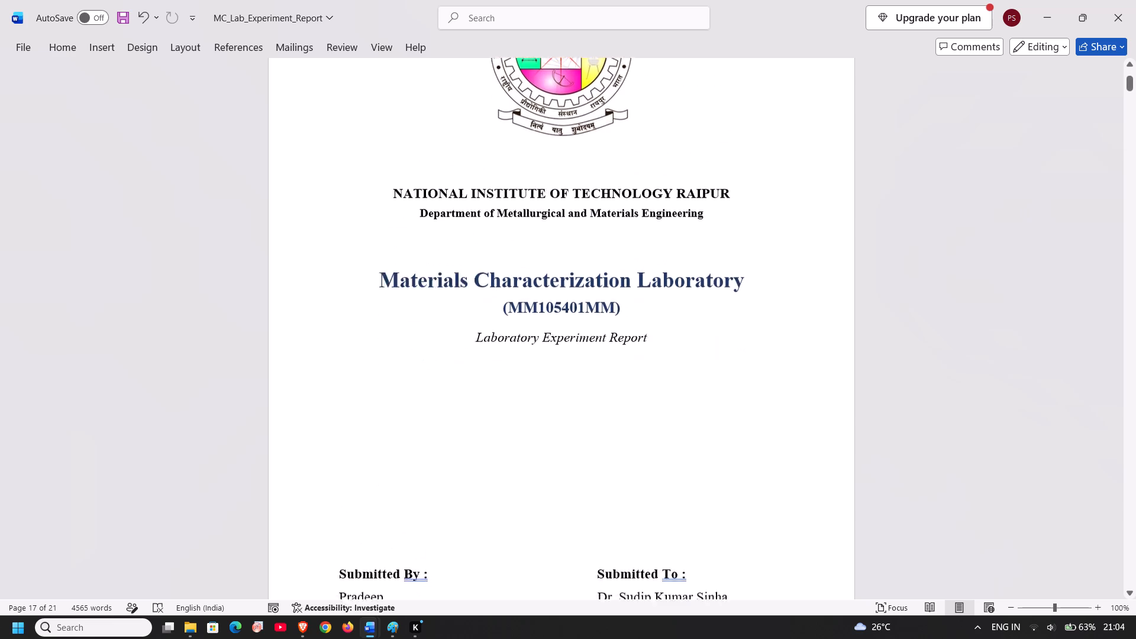
scroll(601, 299, "down", 2)
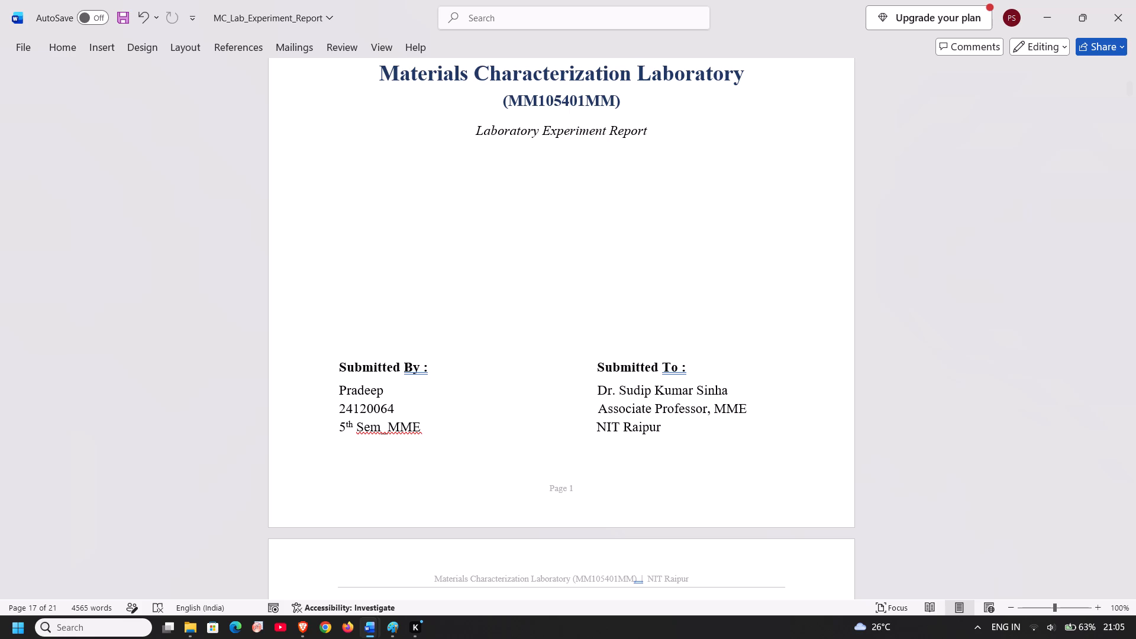
scroll(585, 353, "up", 6)
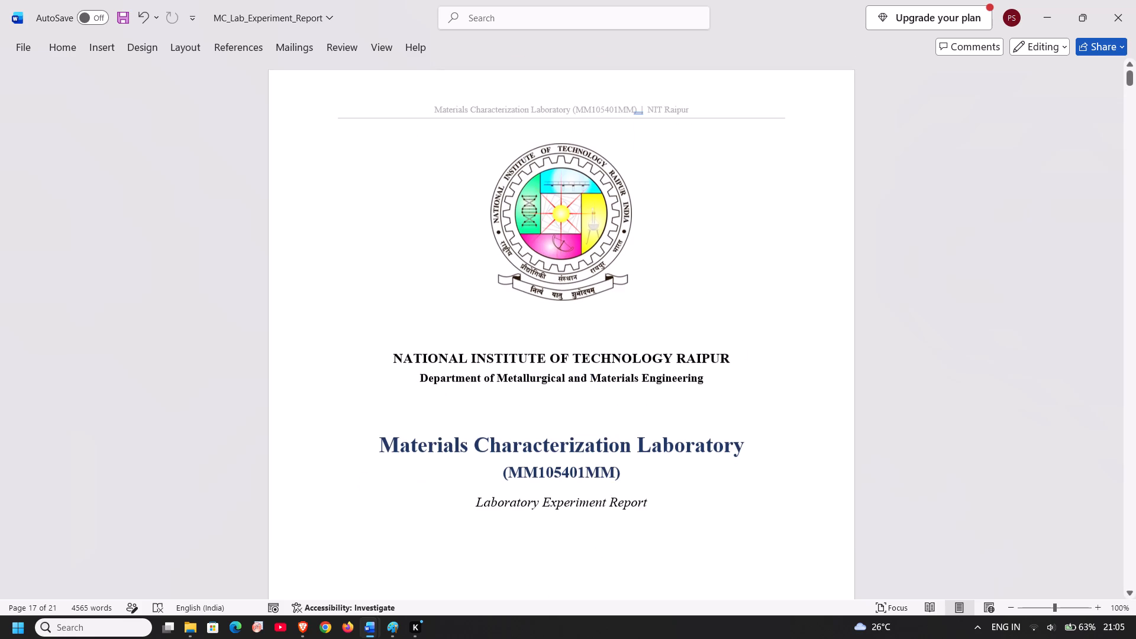
scroll(693, 261, "down", 12)
scroll(695, 261, "up", 4)
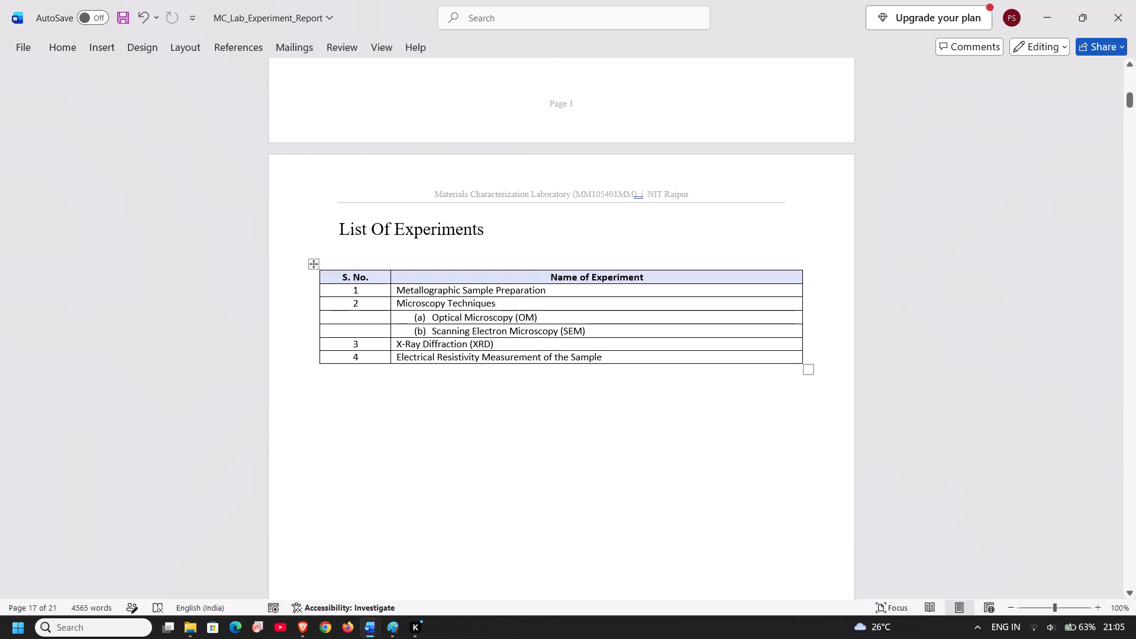
scroll(712, 253, "down", 20)
scroll(712, 253, "down", 5)
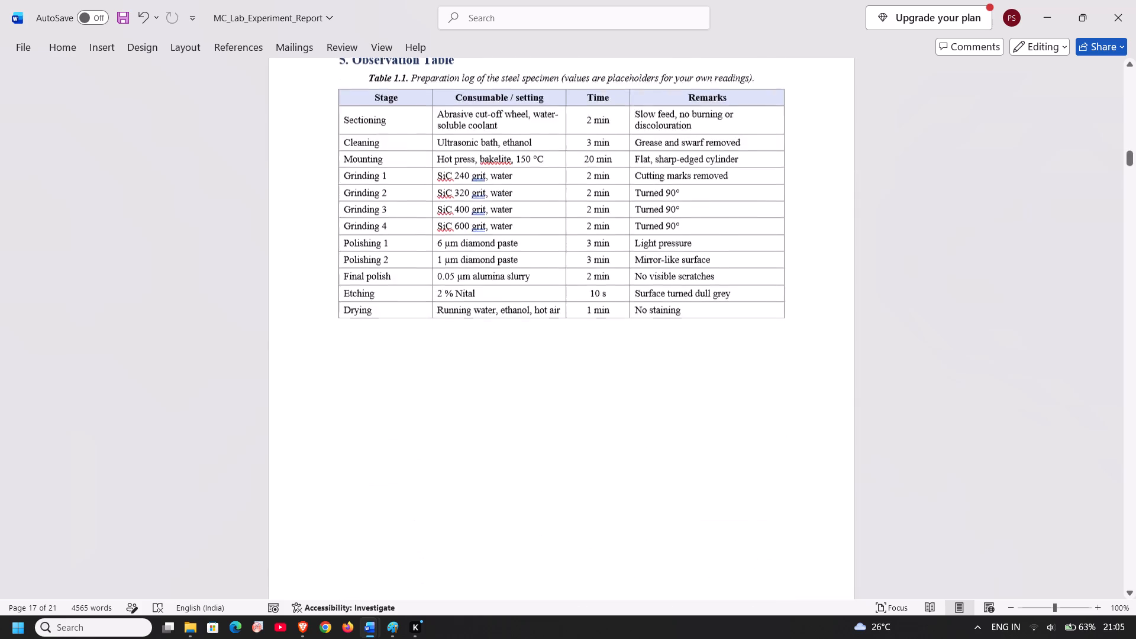
scroll(726, 243, "down", 7)
Close the MC_Lab_Experiment_Report document and save its changes in the Downloads folder.
left_click(1109, 9)
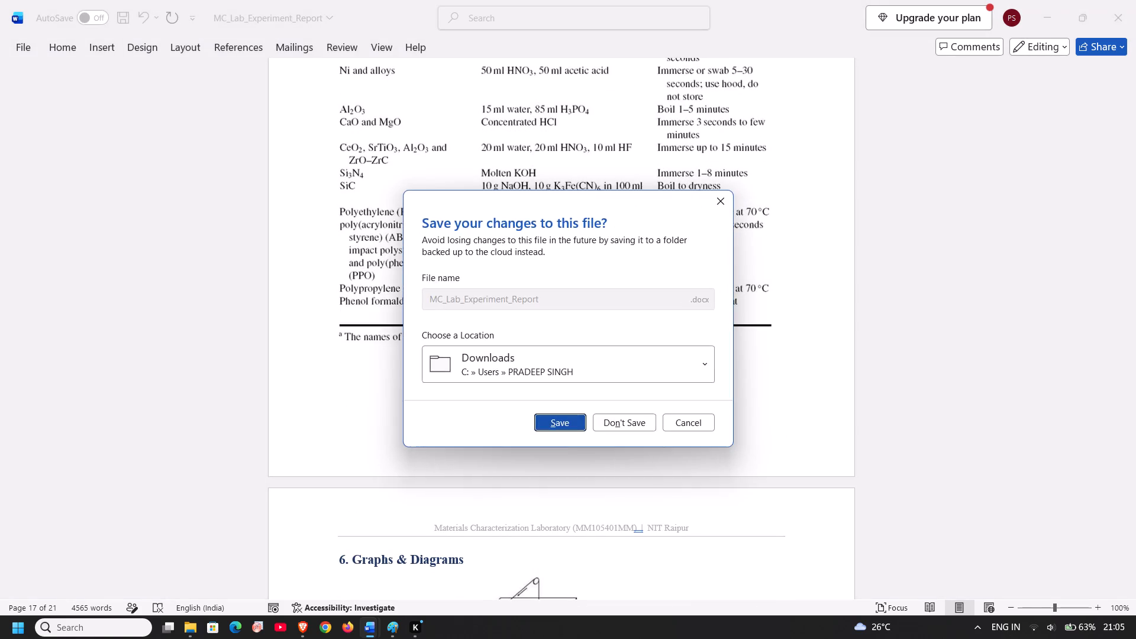
left_click(557, 431)
left_click(565, 422)
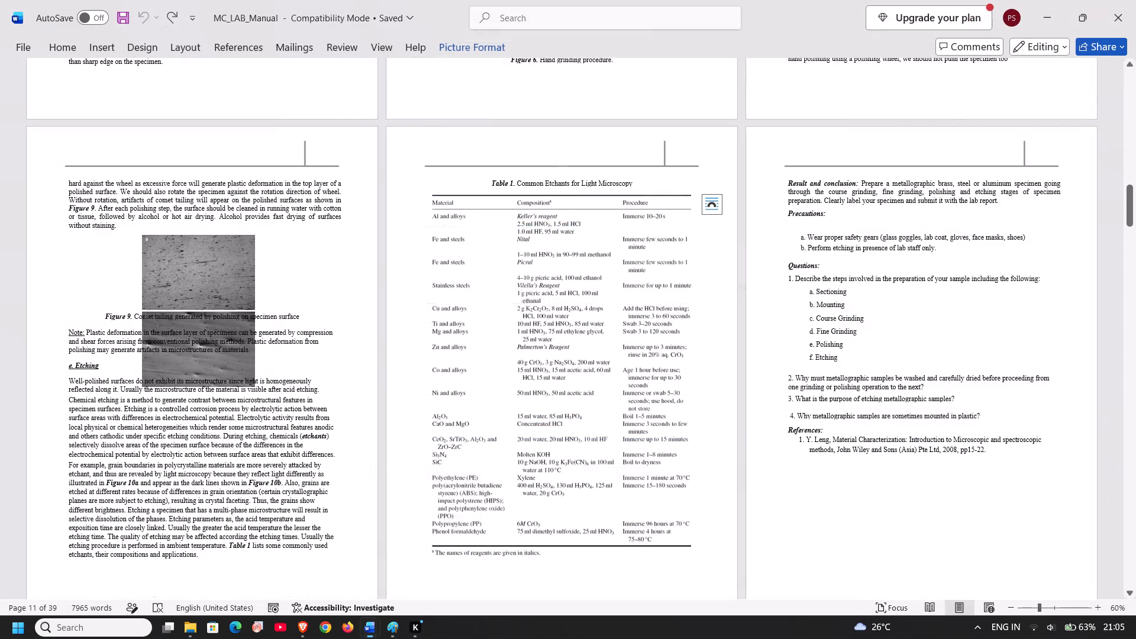
Switch to the Downloads folder in File Explorer.
left_click(189, 630)
left_click(164, 570)
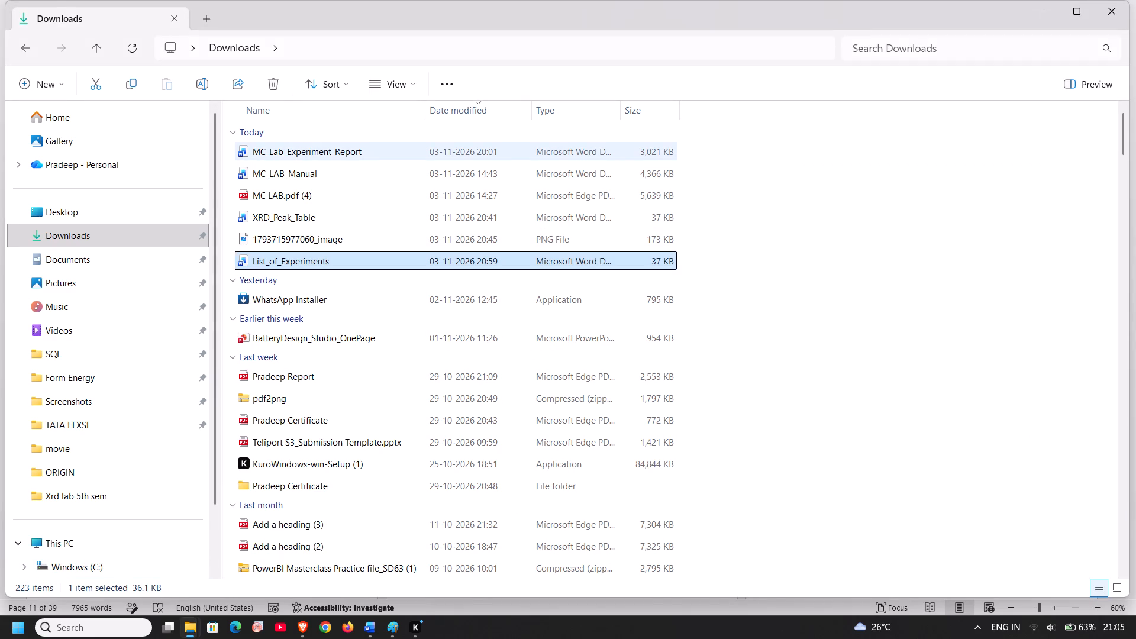
Open the MC_Lab_Experiment_Report document from the Downloads folder.
double_click(369, 151)
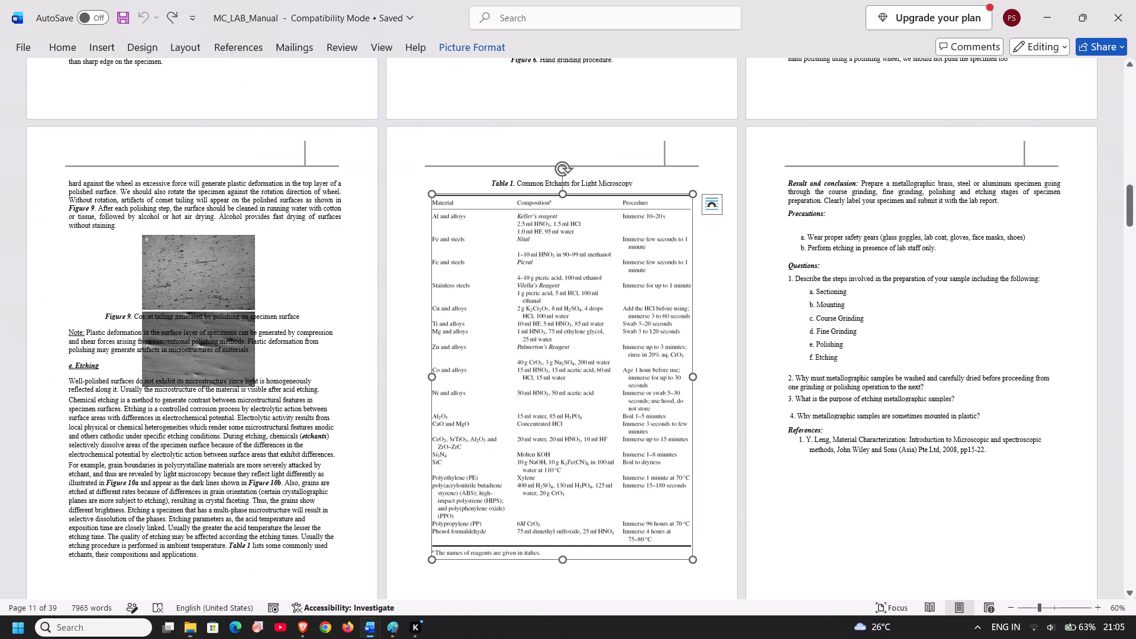
Review the report from the cover page and List of Experiments through Experiment 1 to Experiment 2's figures.
scroll(449, 231, "up", 3)
scroll(324, 271, "down", 1)
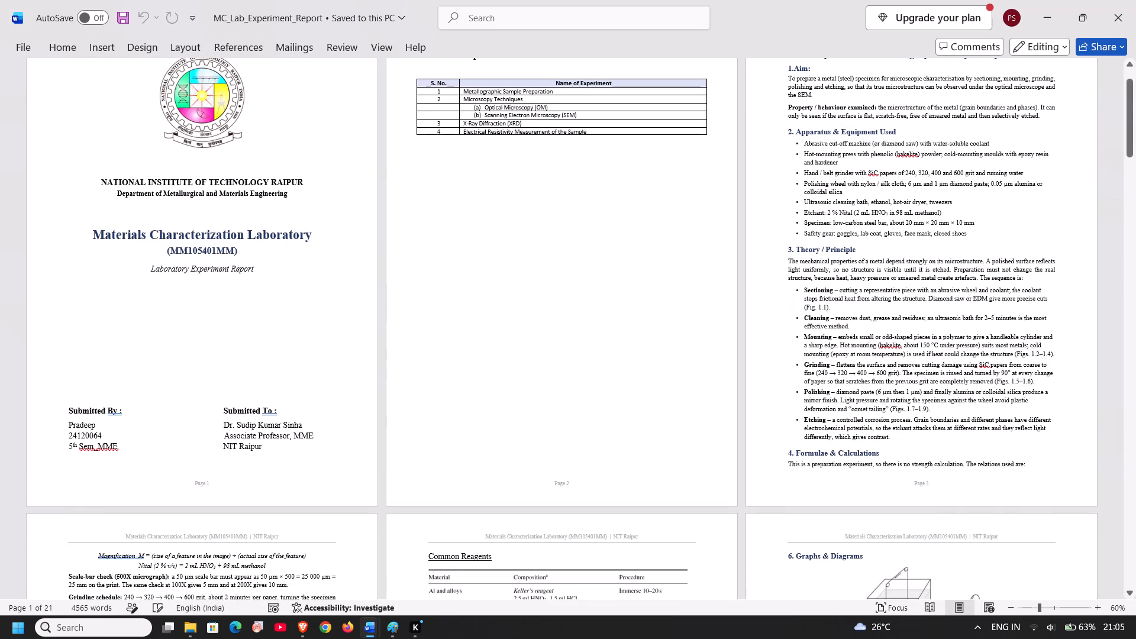
scroll(461, 282, "up", 2)
scroll(461, 282, "down", 9)
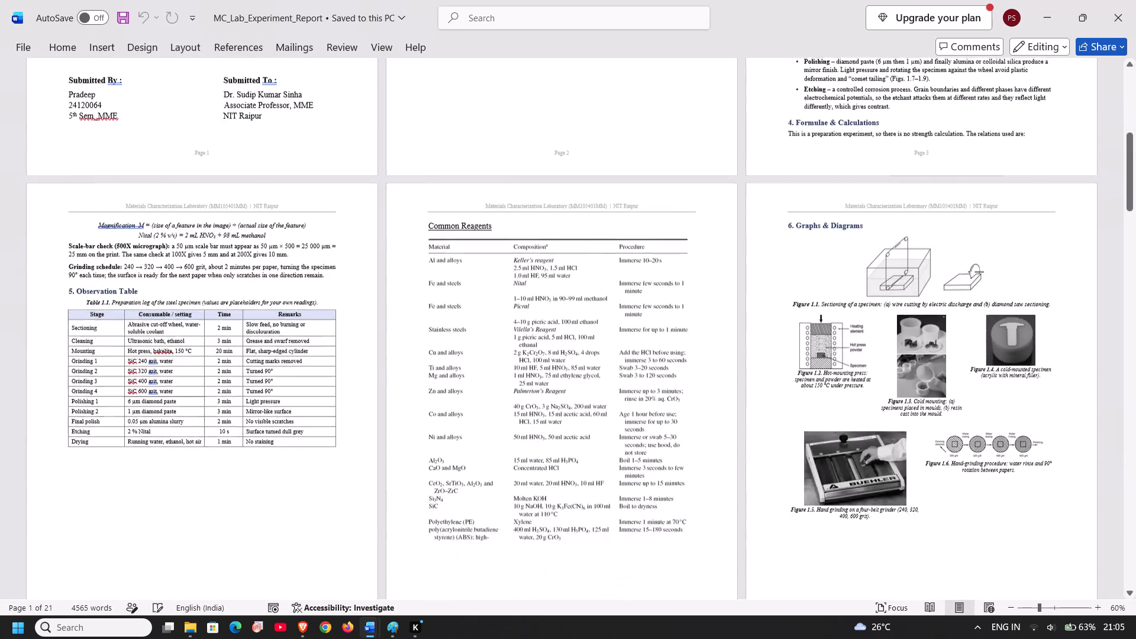
scroll(461, 282, "down", 15)
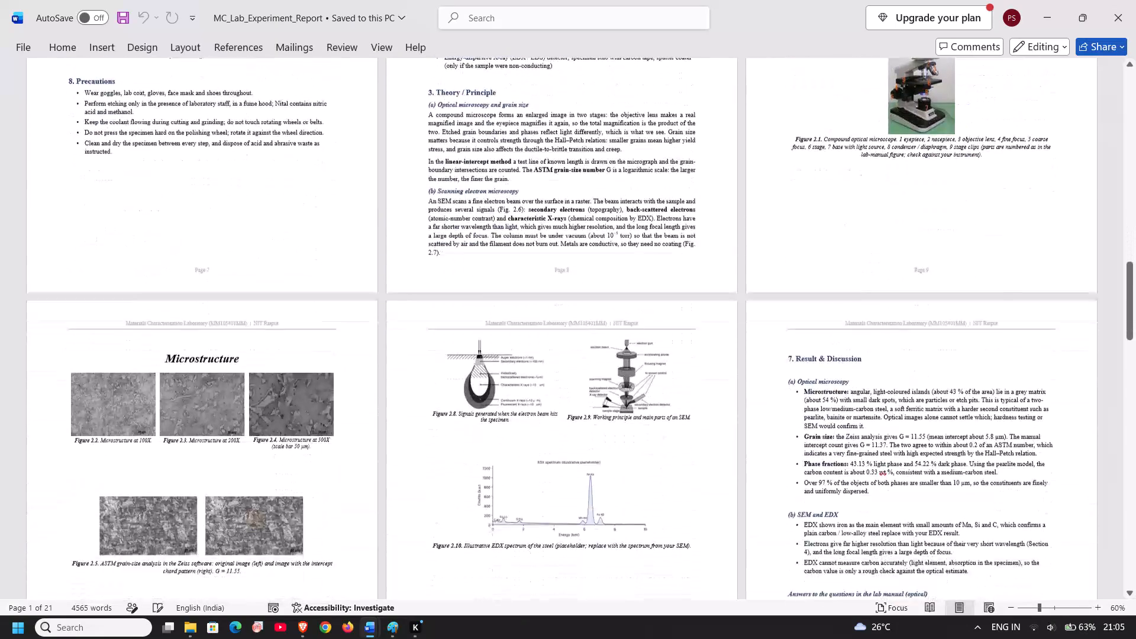
scroll(461, 282, "down", 5)
Examine Experiment 2's Microstructure page, the SEM and EDX figures, and the Result & Discussion page.
scroll(470, 292, "up", 2)
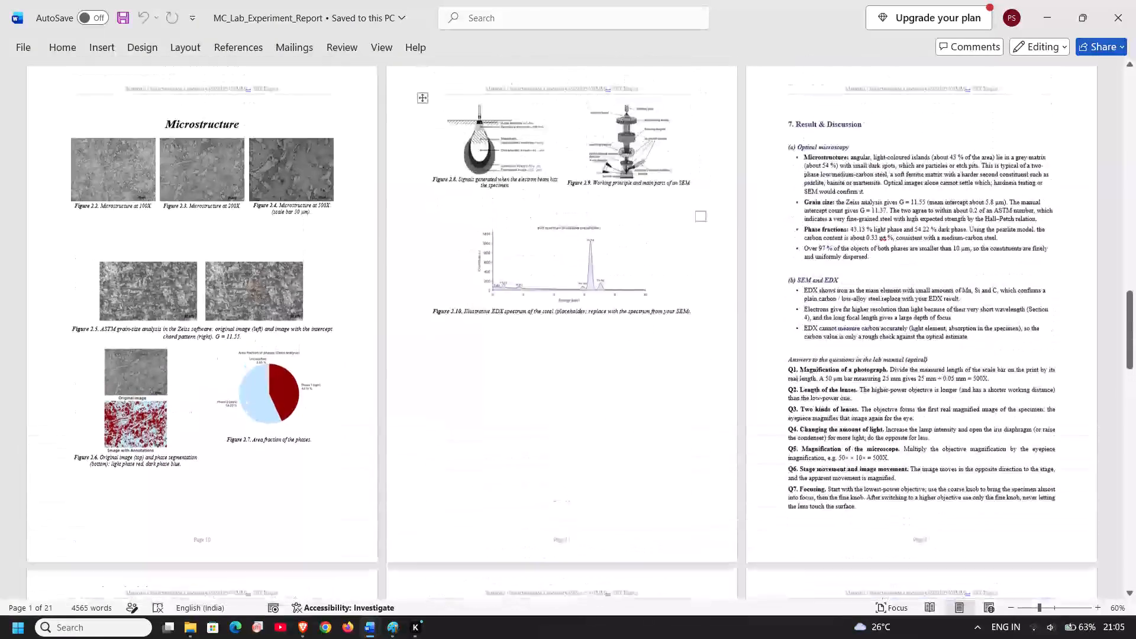
scroll(470, 292, "up", 2)
scroll(470, 292, "down", 2)
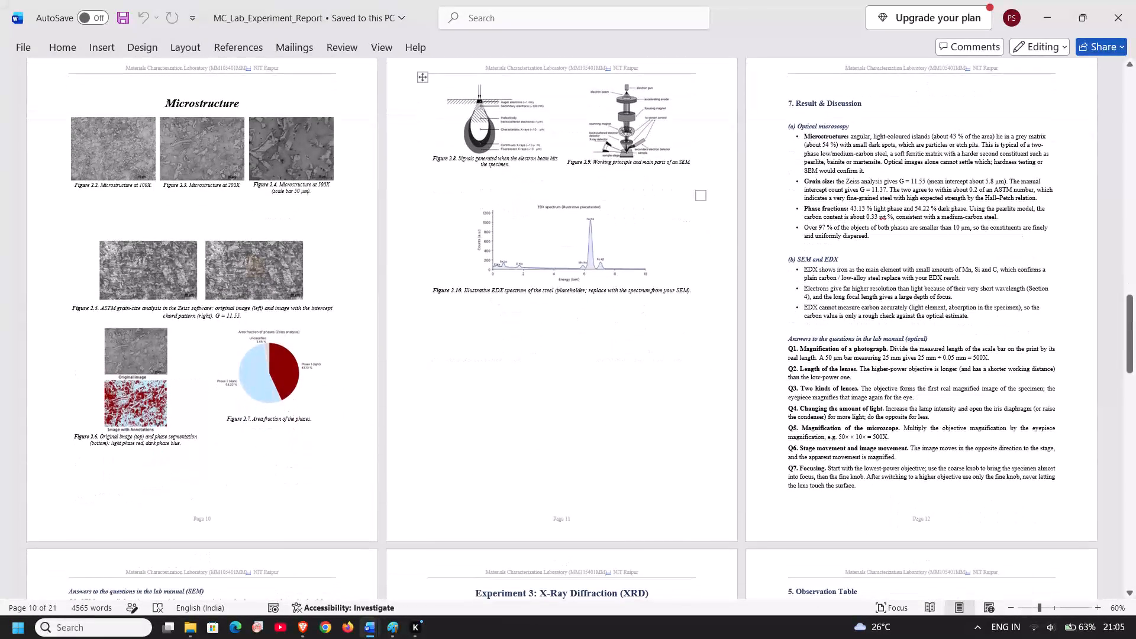
scroll(470, 292, "up", 1)
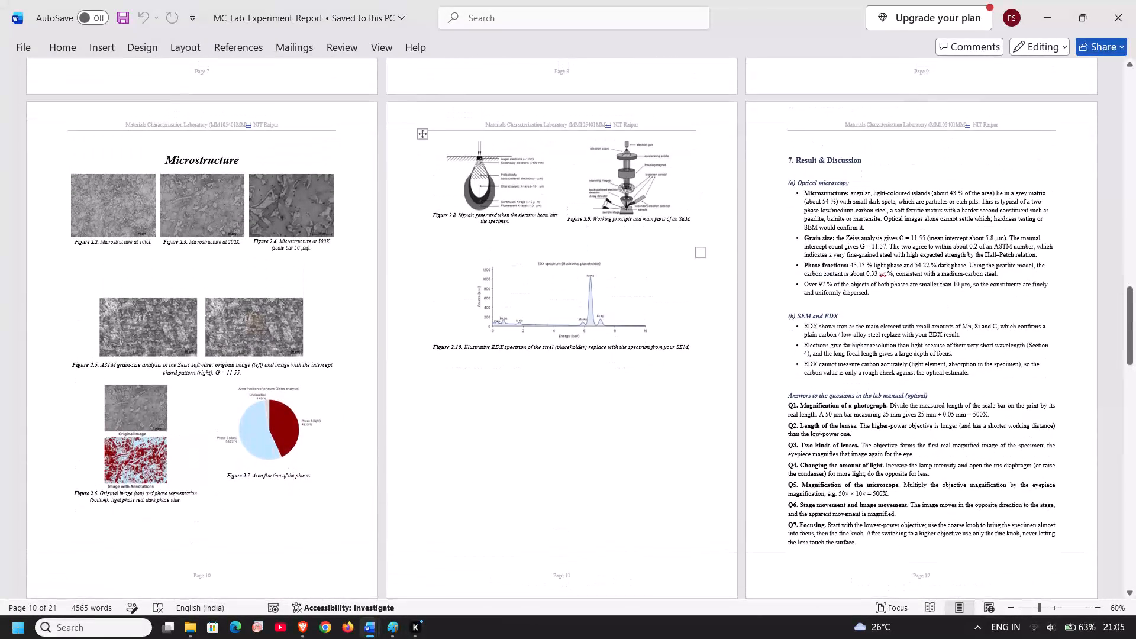
scroll(470, 292, "down", 1)
scroll(470, 292, "up", 1)
scroll(251, 428, "down", 1)
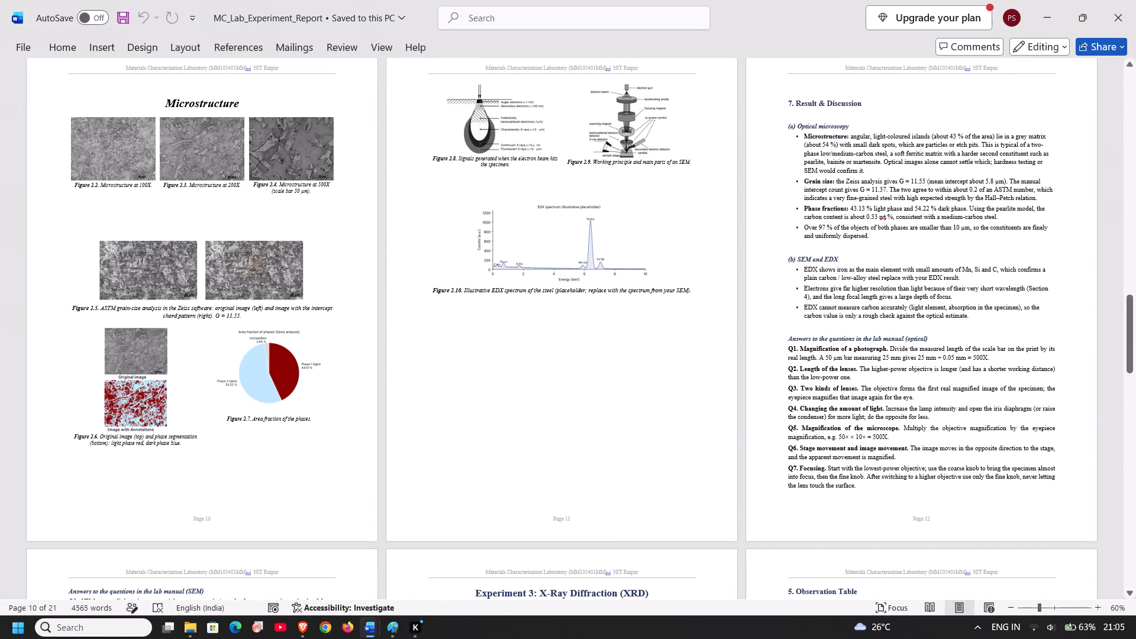
Review Experiment 3 on X-Ray Diffraction and Experiment 4's tables, graphs, Result & Discussion and Precautions.
scroll(576, 317, "down", 3)
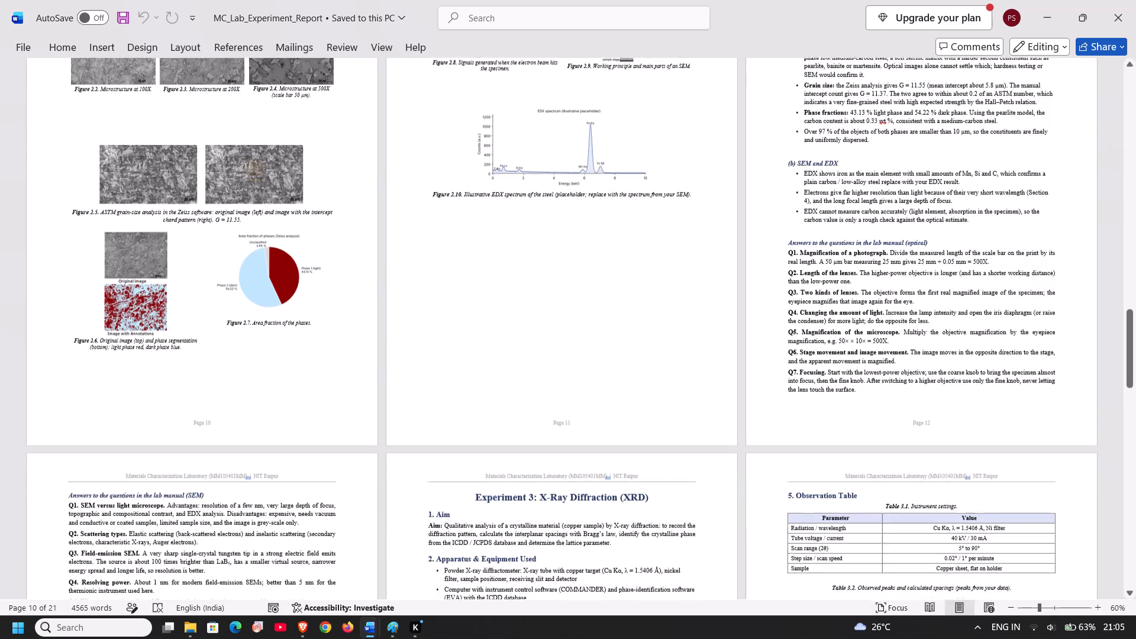
scroll(576, 317, "down", 9)
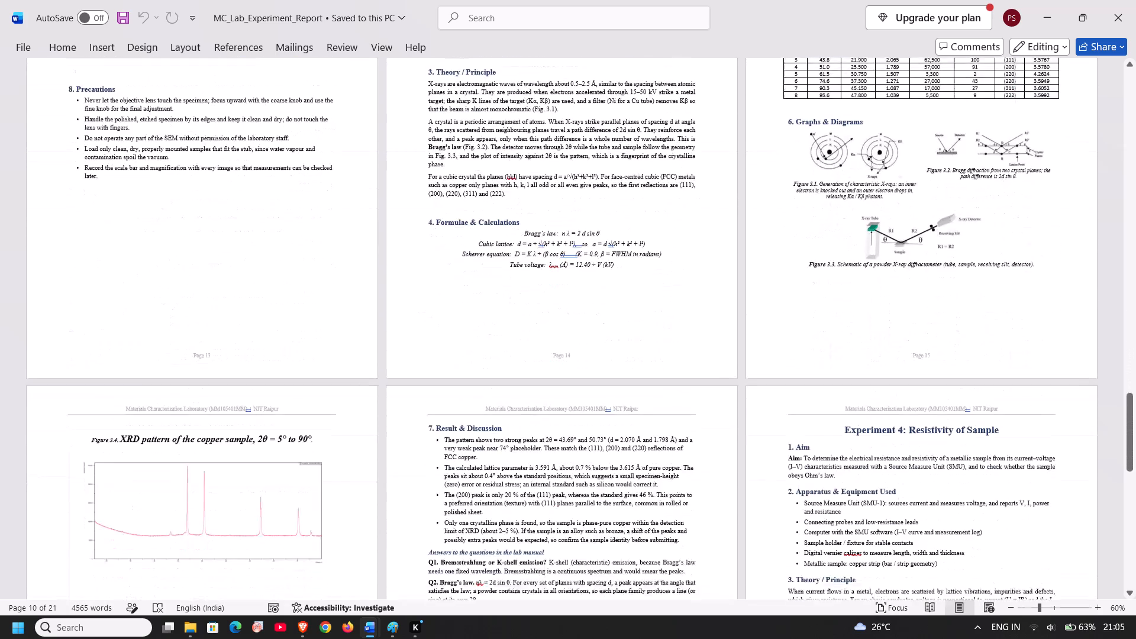
scroll(583, 319, "down", 13)
scroll(1135, 638, "down", 10)
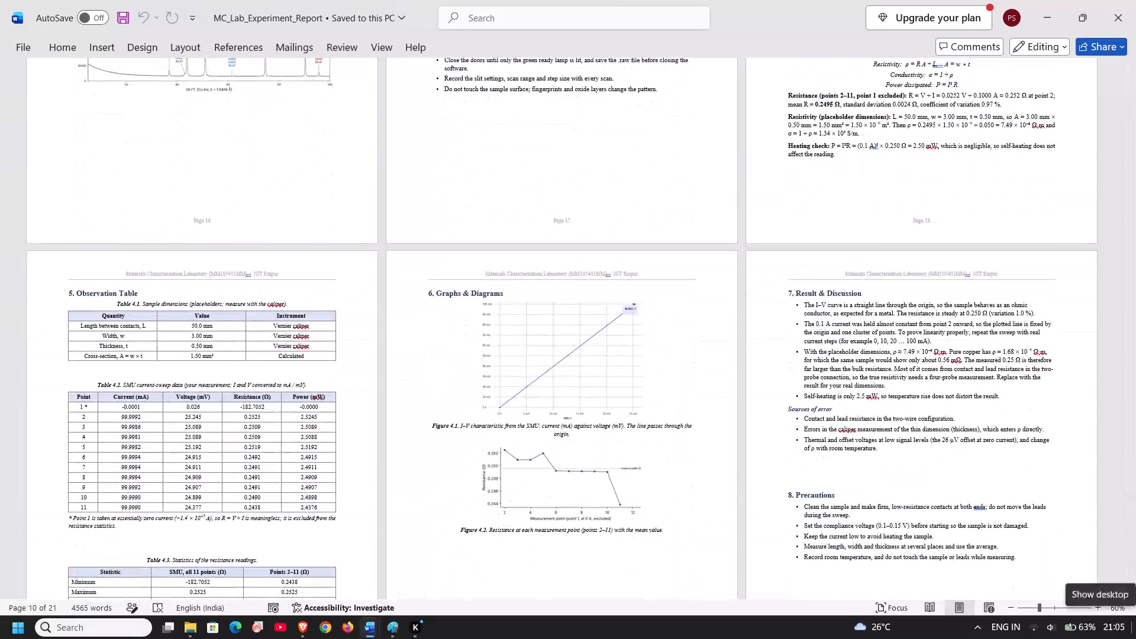
scroll(981, 348, "down", 6)
scroll(525, 356, "up", 3)
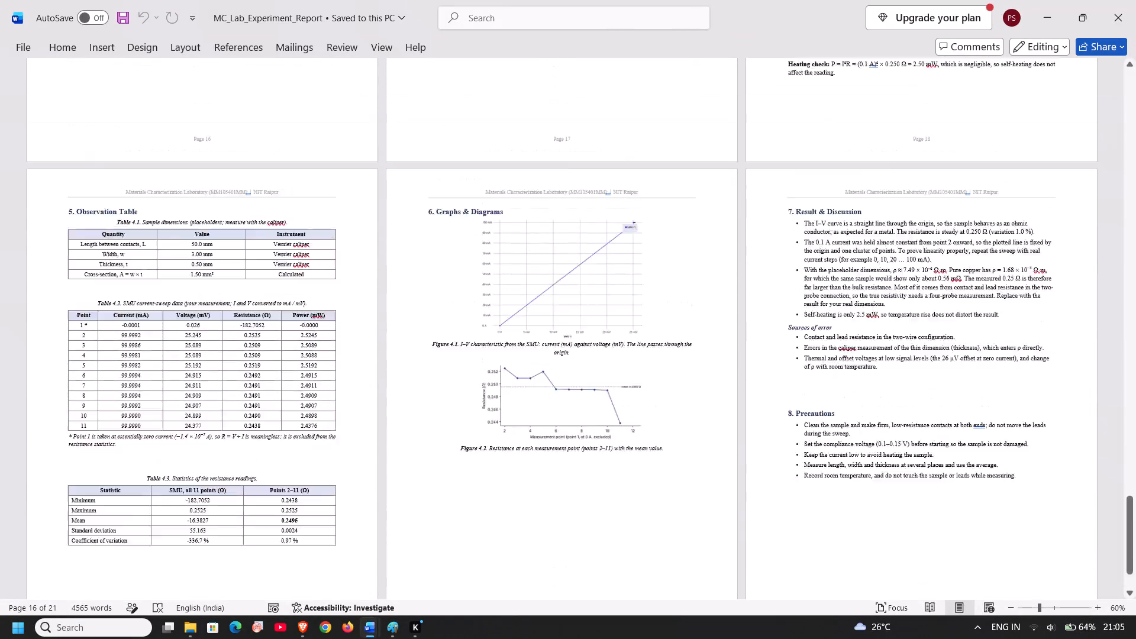
Look back through the report from Experiment 4 to the cover page and List of Experiments at a larger zoom.
scroll(525, 356, "up", 8)
scroll(524, 355, "down", 1)
scroll(524, 355, "up", 7)
scroll(354, 379, "up", 4)
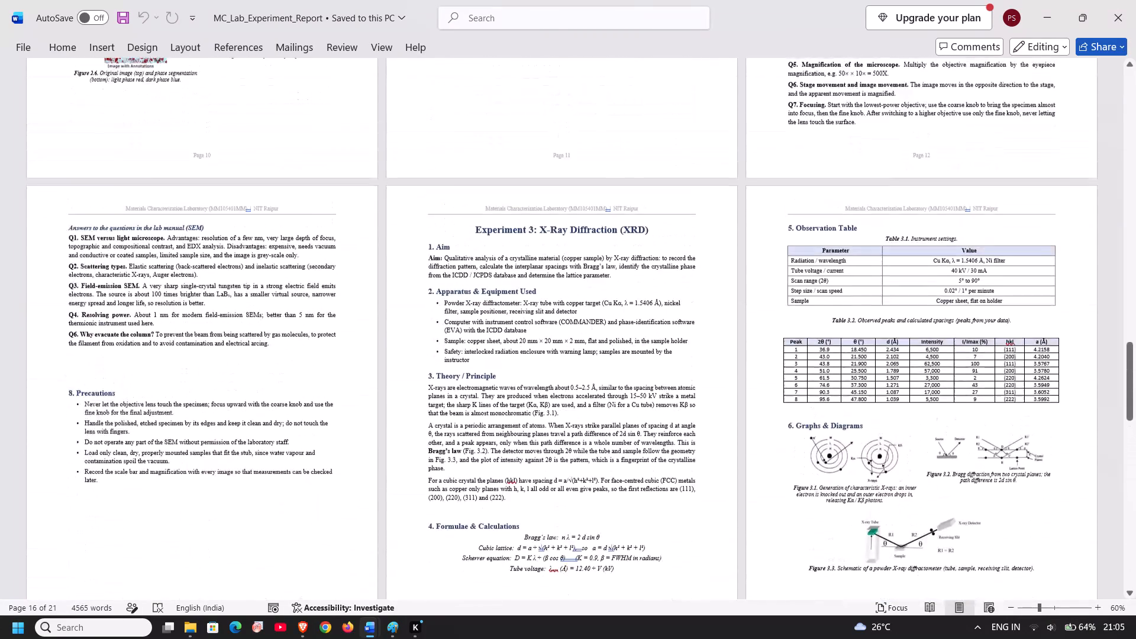
scroll(319, 369, "up", 6)
scroll(320, 369, "up", 7, "ctrl")
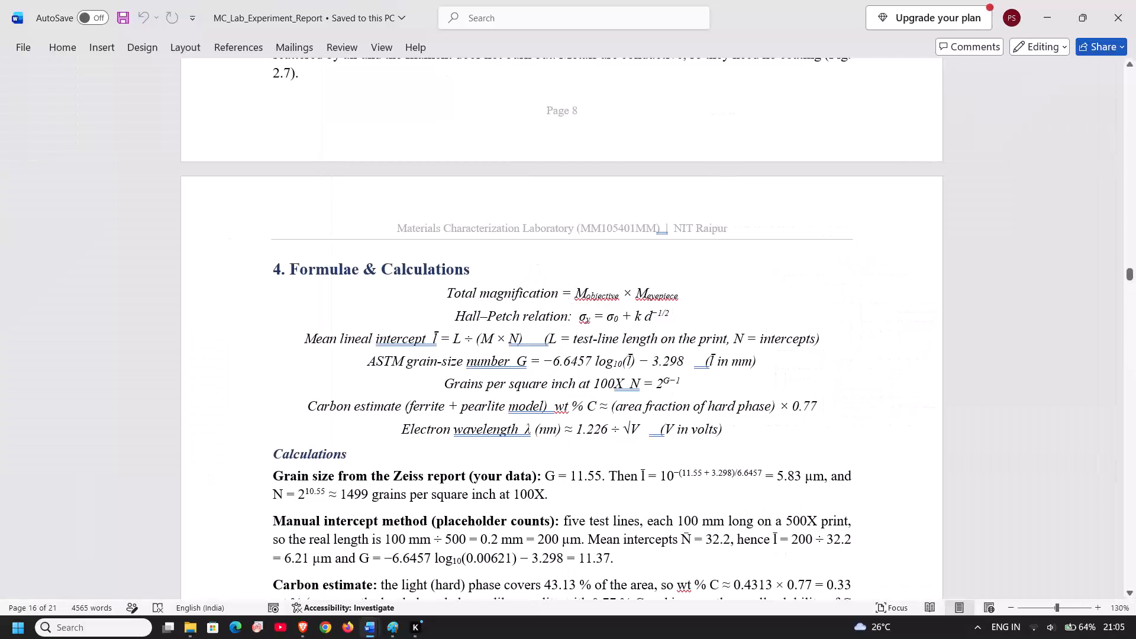
scroll(320, 369, "right", 1)
scroll(320, 369, "up", 5)
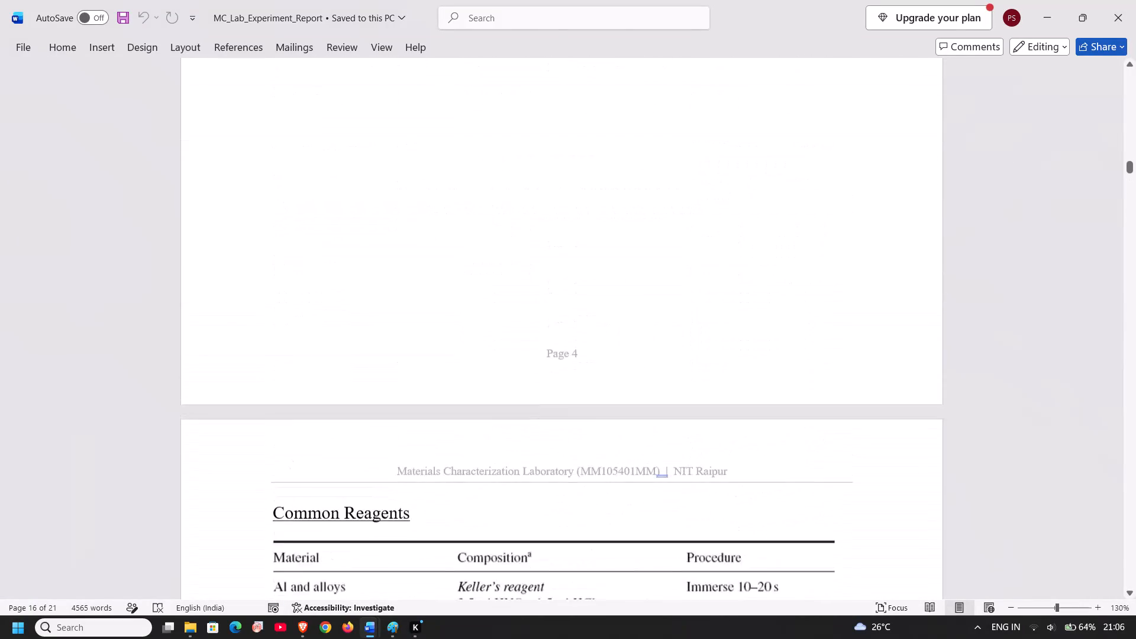
scroll(320, 369, "up", 7)
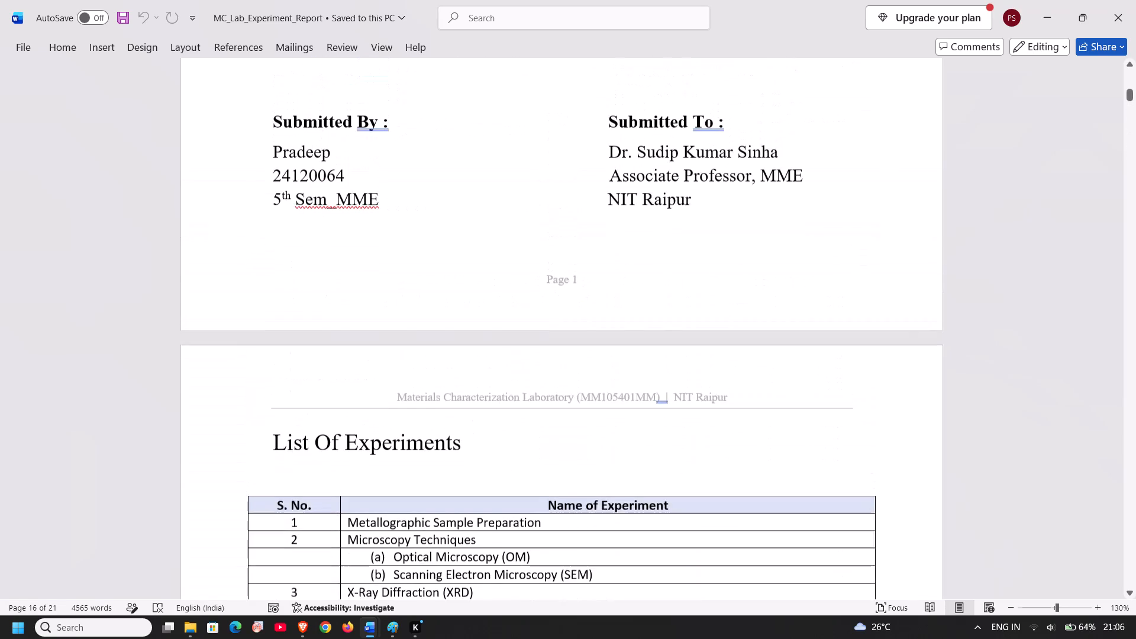
Insert a blank line after the Figure 2.5 caption on Experiment 2's Microstructure page, above Figures 2.6 and 2.7.
scroll(320, 369, "down", 4)
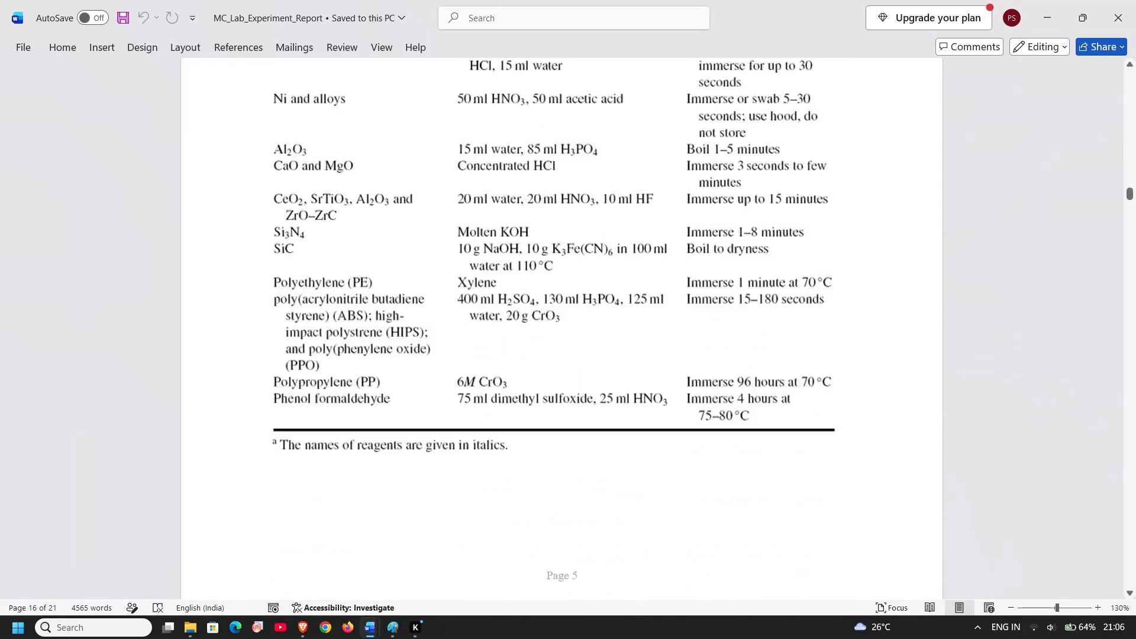
scroll(320, 369, "down", 4)
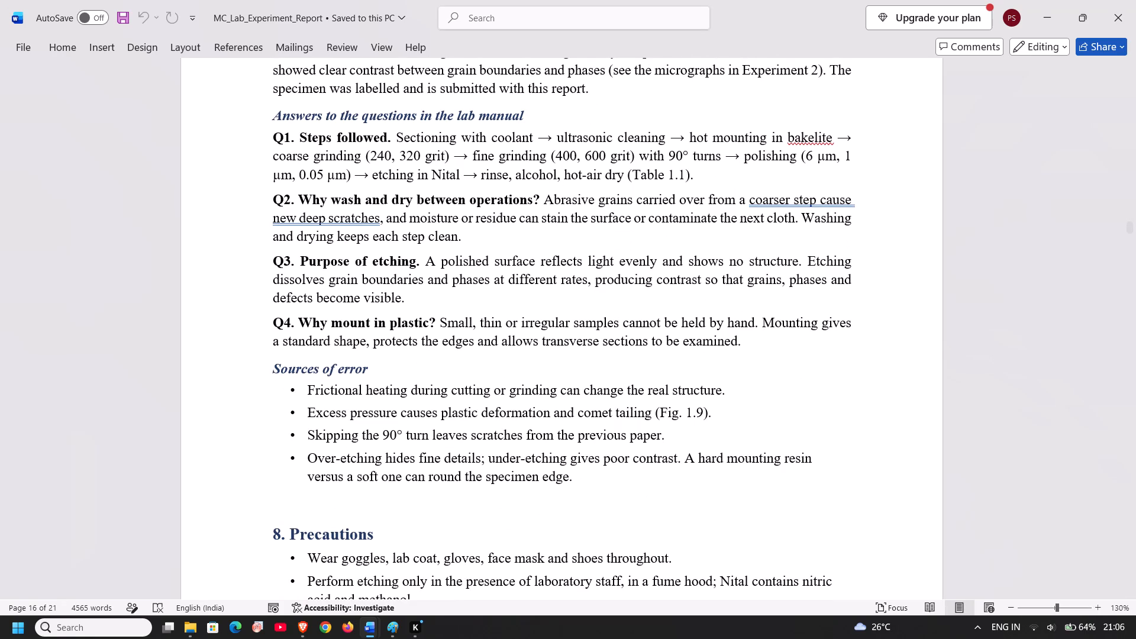
scroll(320, 369, "down", 7)
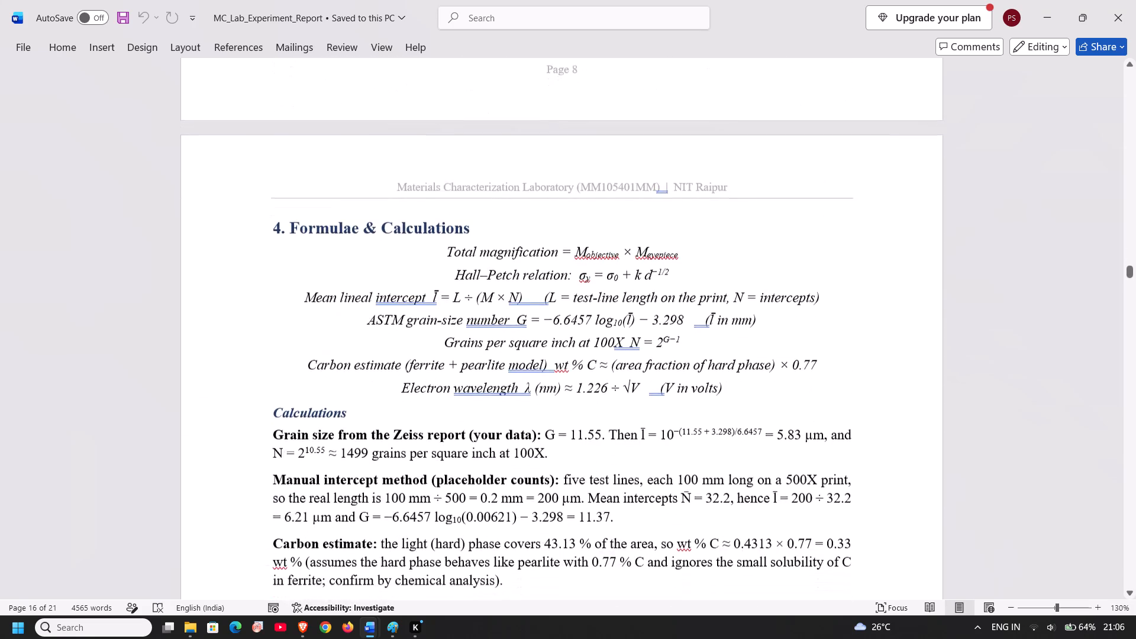
scroll(320, 369, "down", 2)
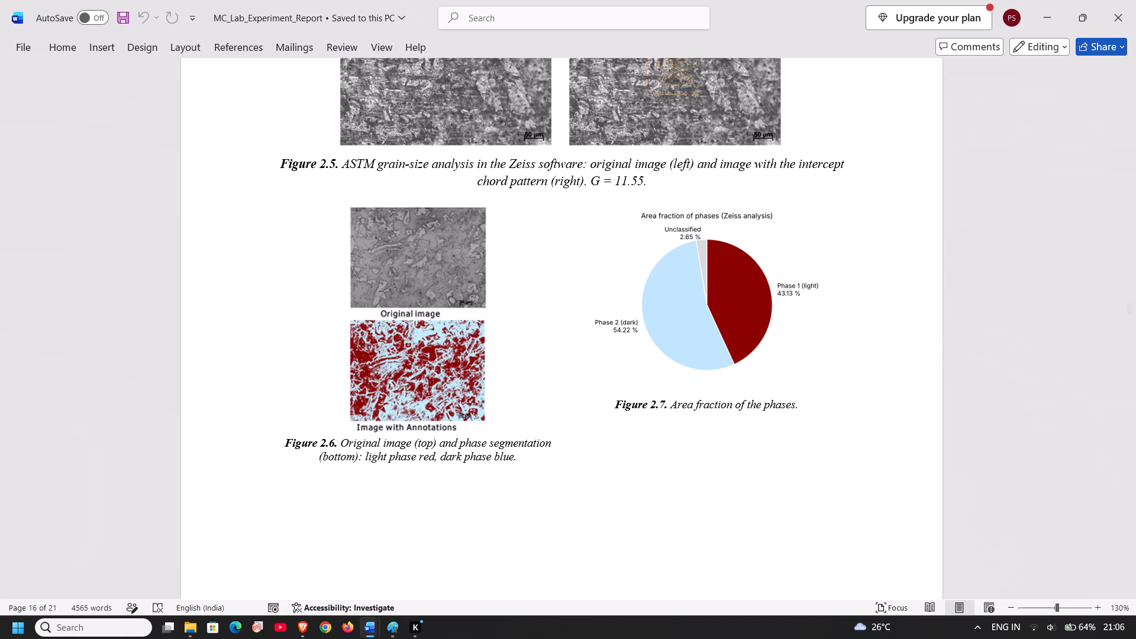
left_click(676, 180)
key("Return")
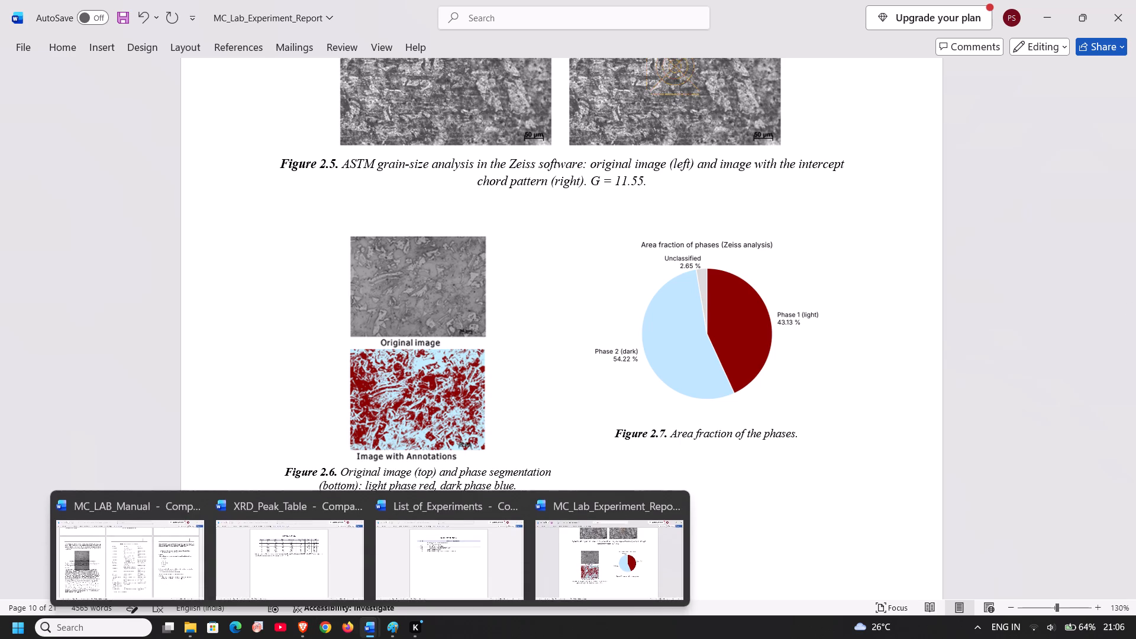
Switch to the MC_LAB_Manual document and examine Experiment 2's method, questions, Microstructure and ASTM Grain Size pages.
left_click(166, 553)
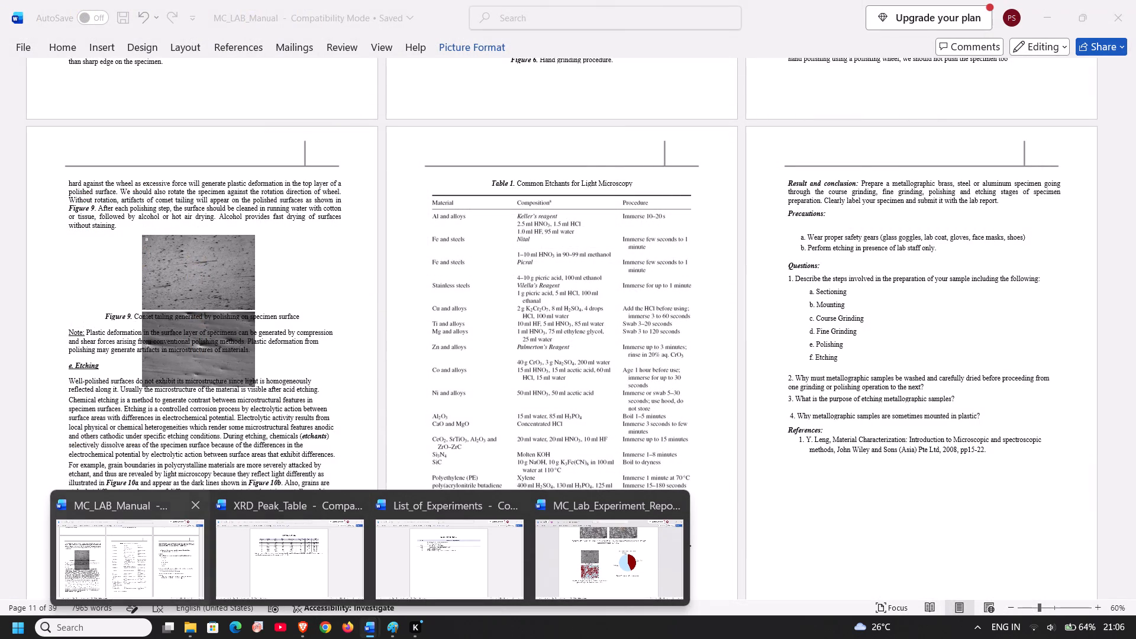
scroll(793, 338, "down", 7)
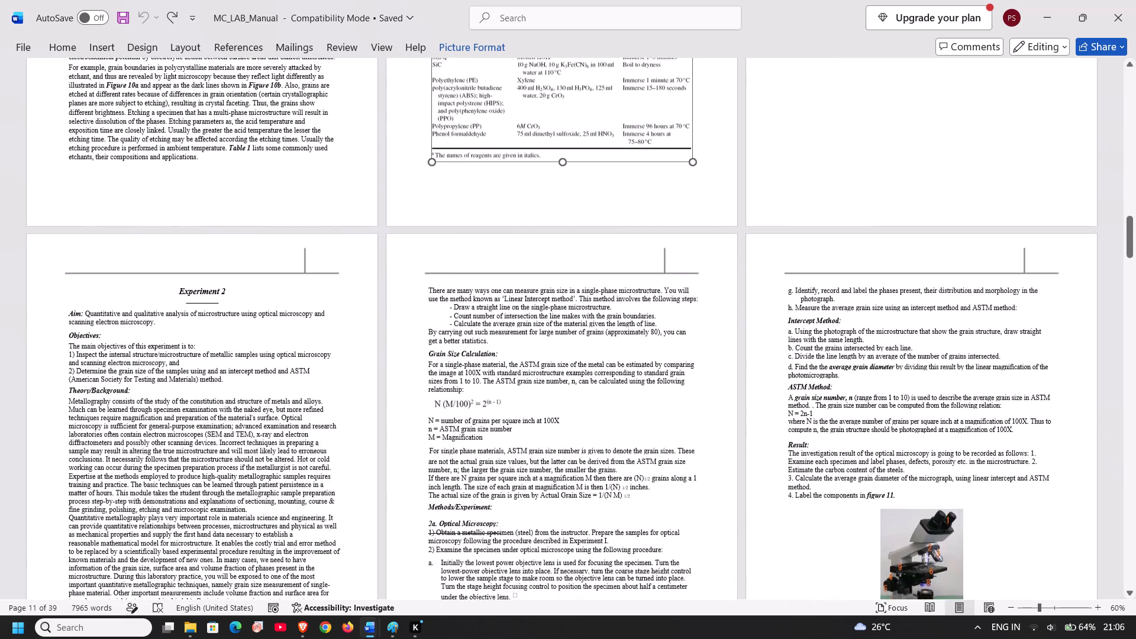
scroll(793, 338, "down", 12)
scroll(736, 355, "up", 2)
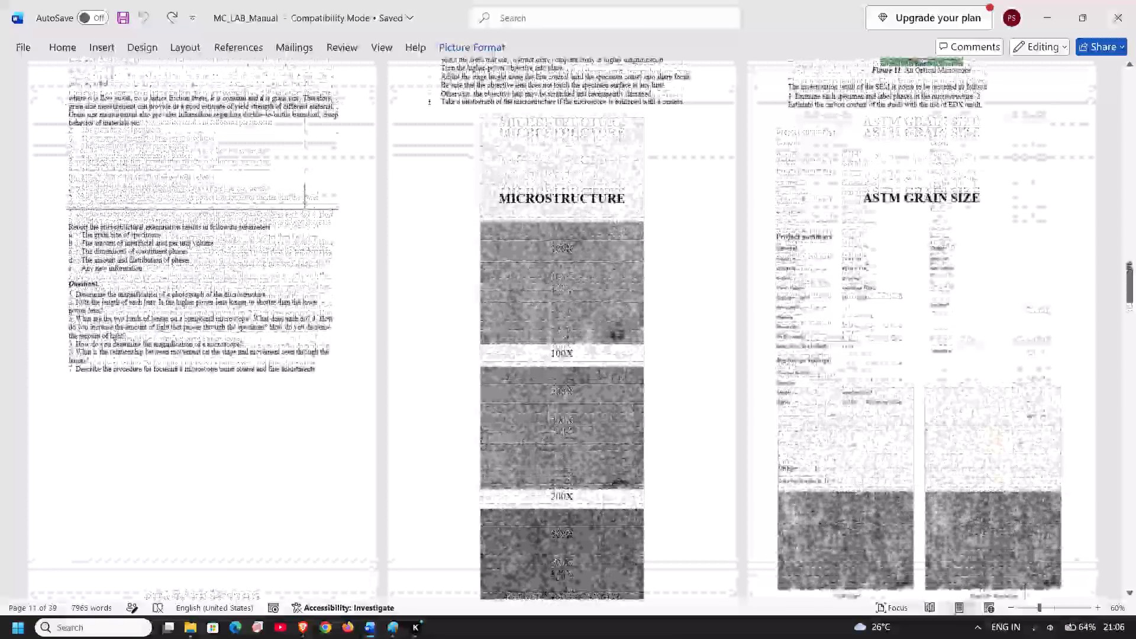
scroll(741, 350, "down", 1)
scroll(931, 276, "down", 1)
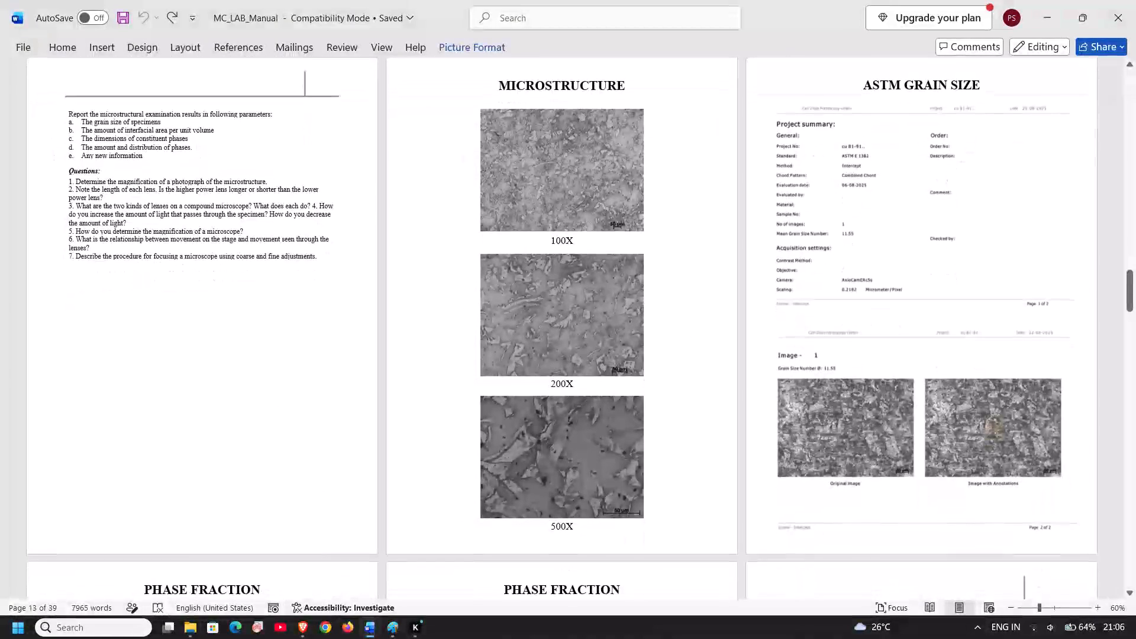
scroll(933, 259, "up", 5, "ctrl")
scroll(934, 260, "left", 7)
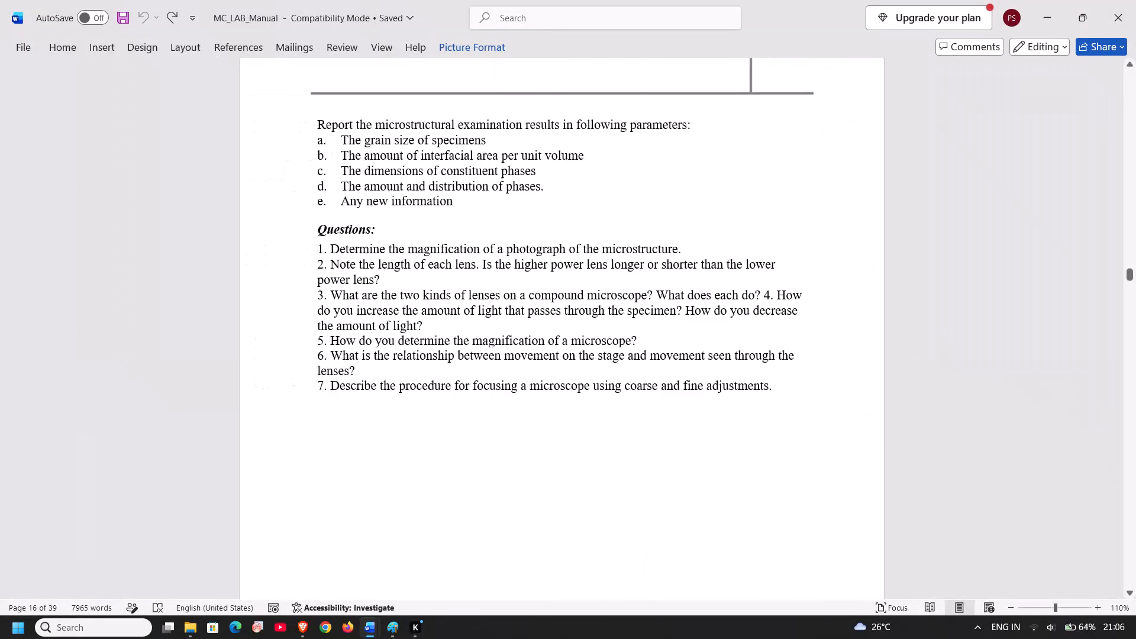
scroll(934, 260, "left", 1)
scroll(934, 260, "down", 3, "ctrl")
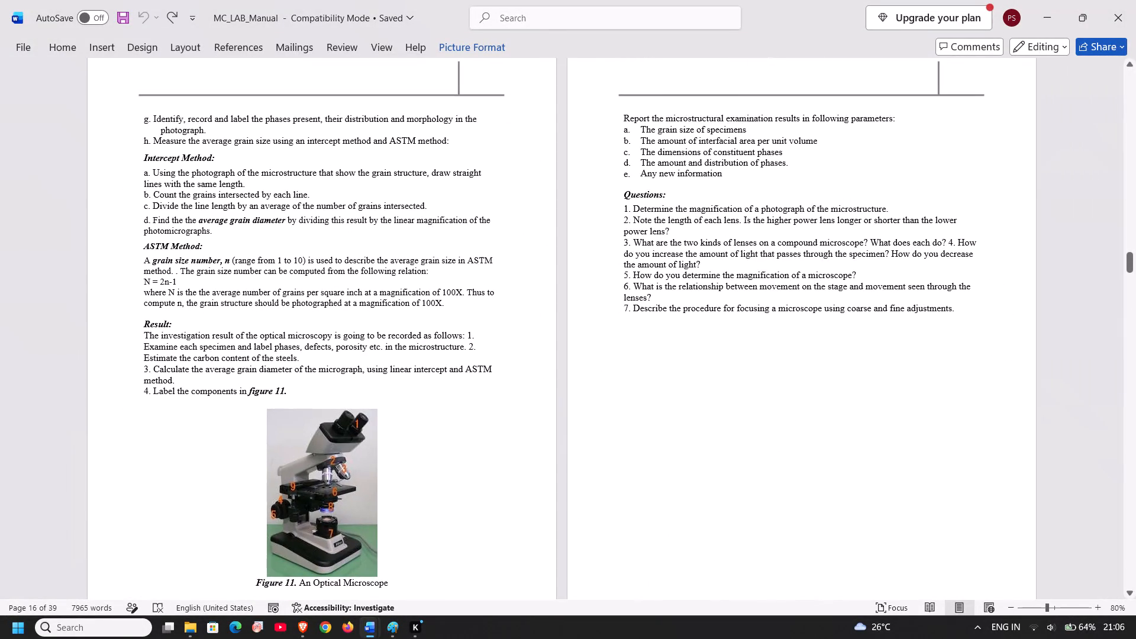
scroll(521, 380, "down", 9)
scroll(647, 331, "down", 5)
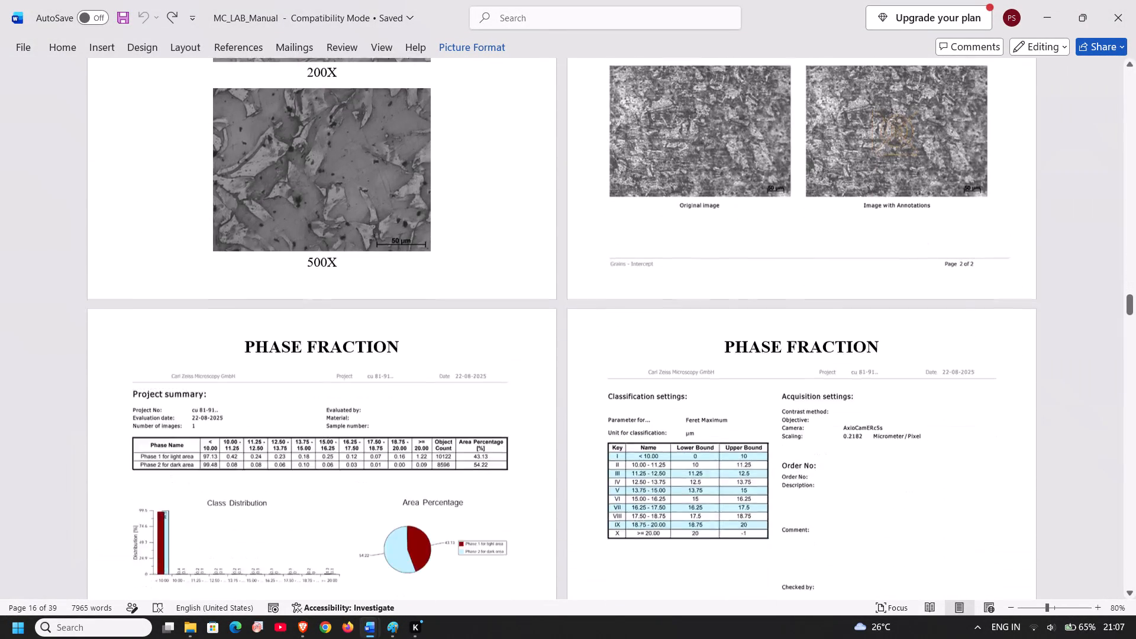
Examine the manual's Phase Fraction pages, including the project summary, class distribution charts, annotated images and classification settings.
scroll(648, 331, "down", 3)
scroll(418, 368, "down", 2)
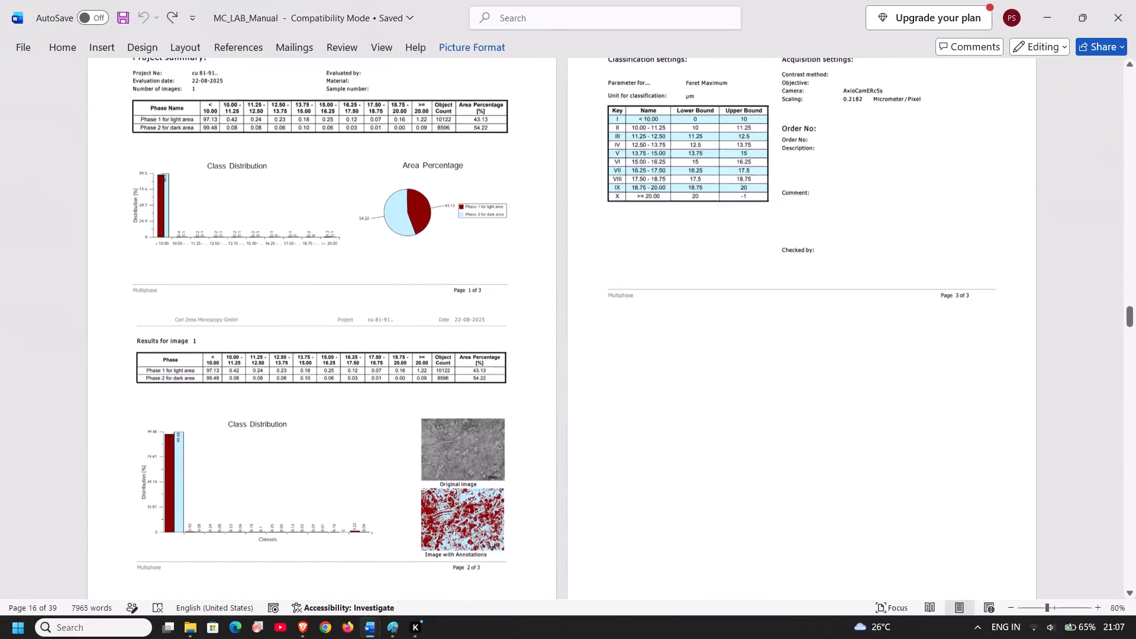
scroll(418, 367, "down", 1)
scroll(418, 367, "up", 1)
scroll(418, 367, "down", 6)
scroll(418, 367, "up", 8)
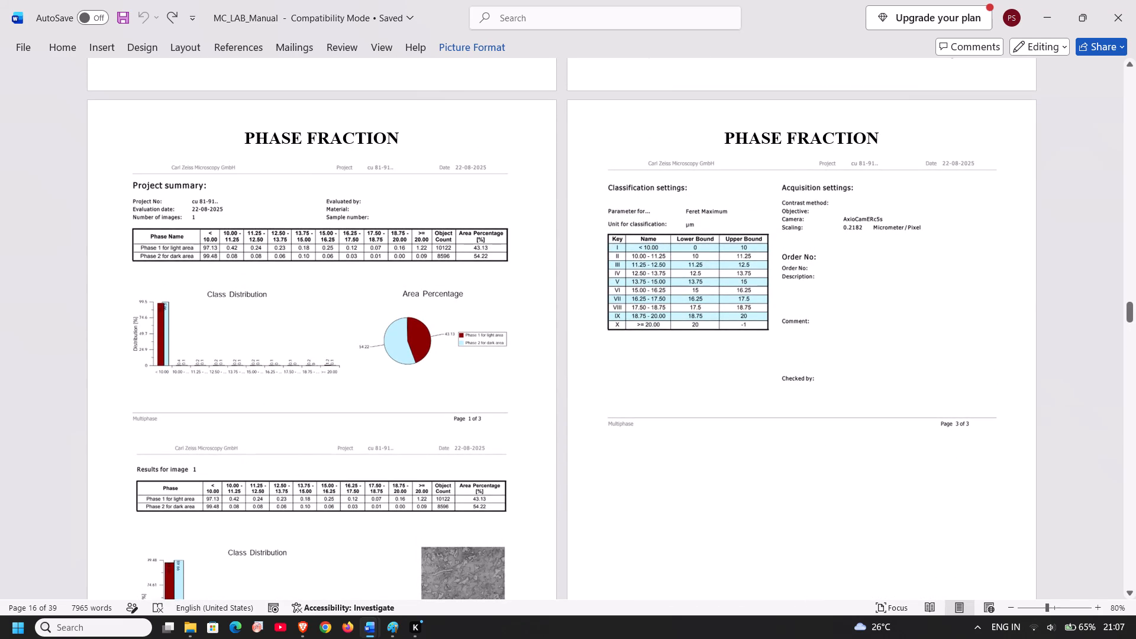
left_click(337, 337)
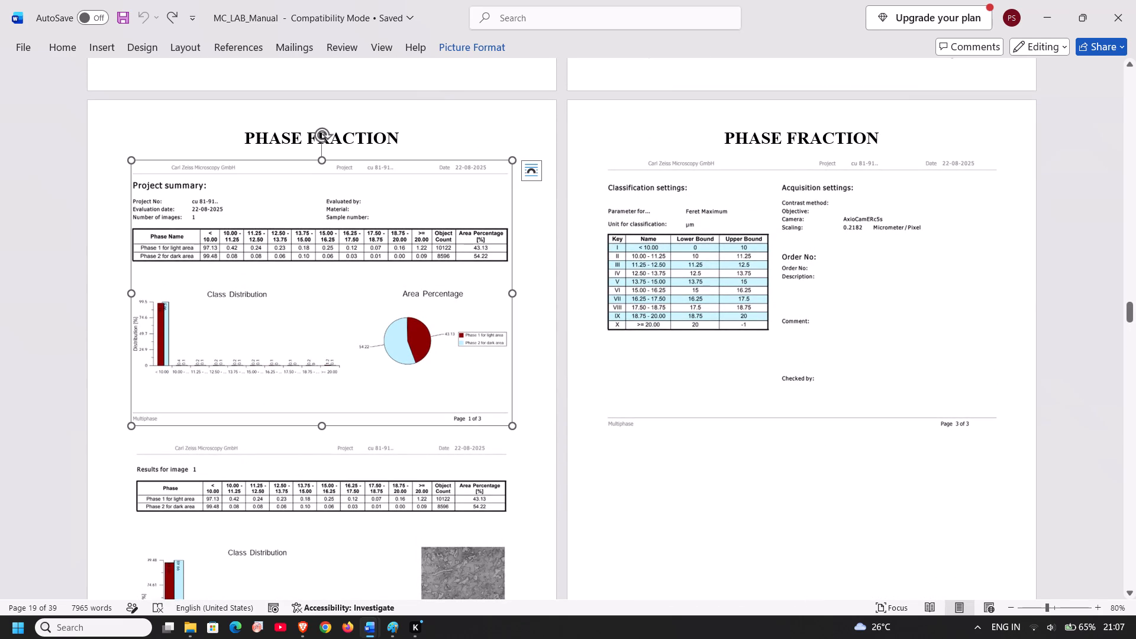
left_click(541, 314)
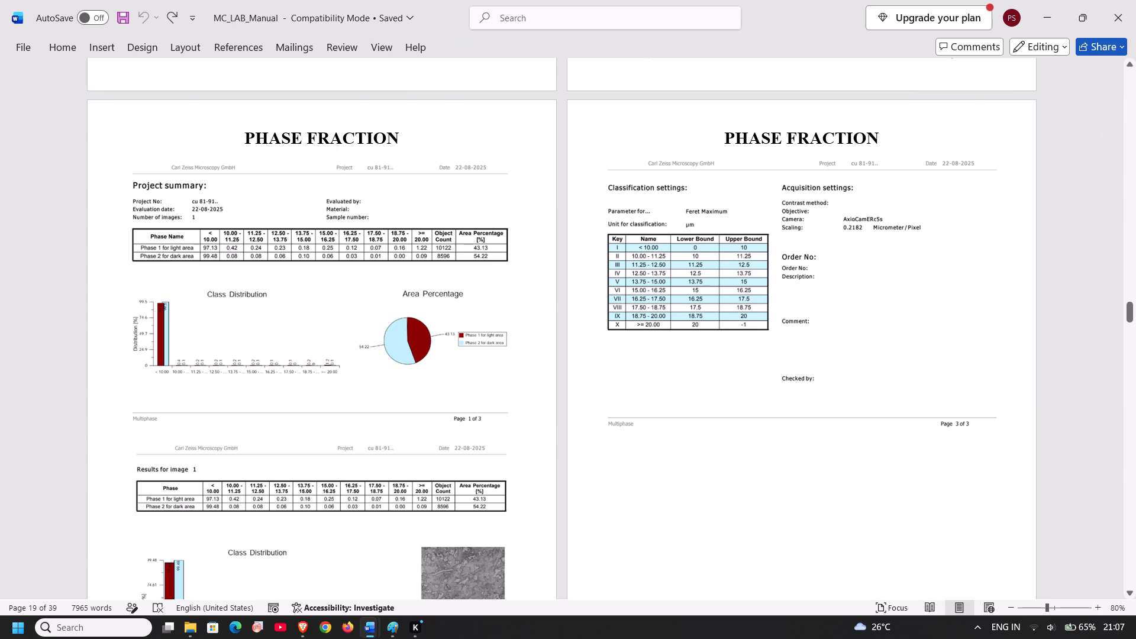
scroll(366, 385, "down", 3)
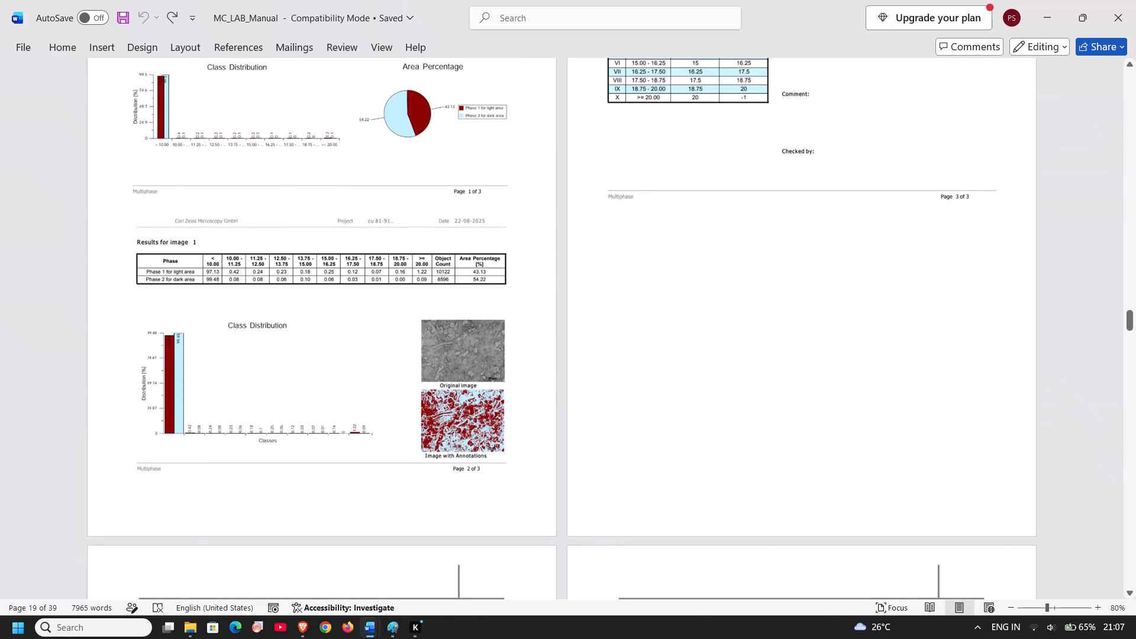
scroll(366, 385, "up", 3)
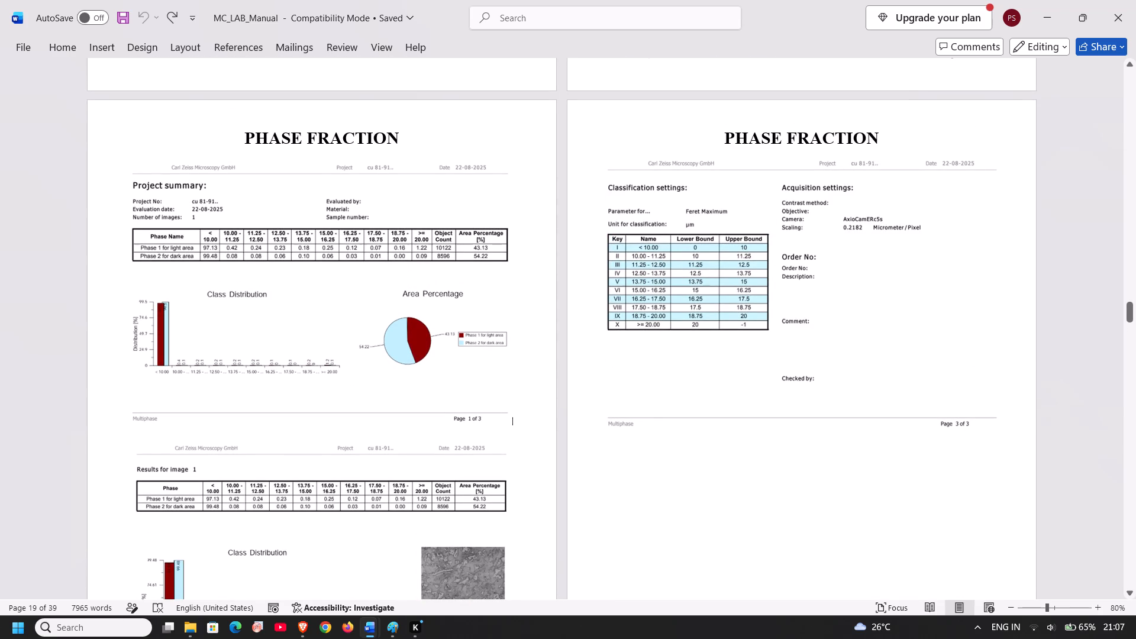
Recheck the manual's Phase Fraction tables and charts, then its Microstructure and ASTM Grain Size pages.
scroll(366, 385, "down", 3)
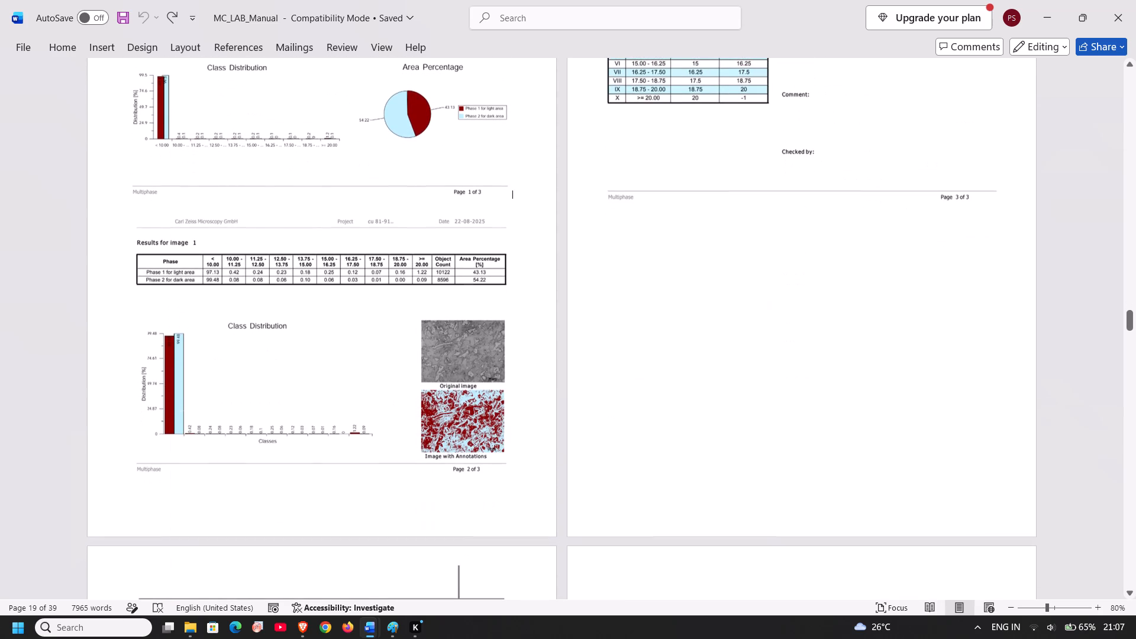
scroll(366, 385, "up", 3)
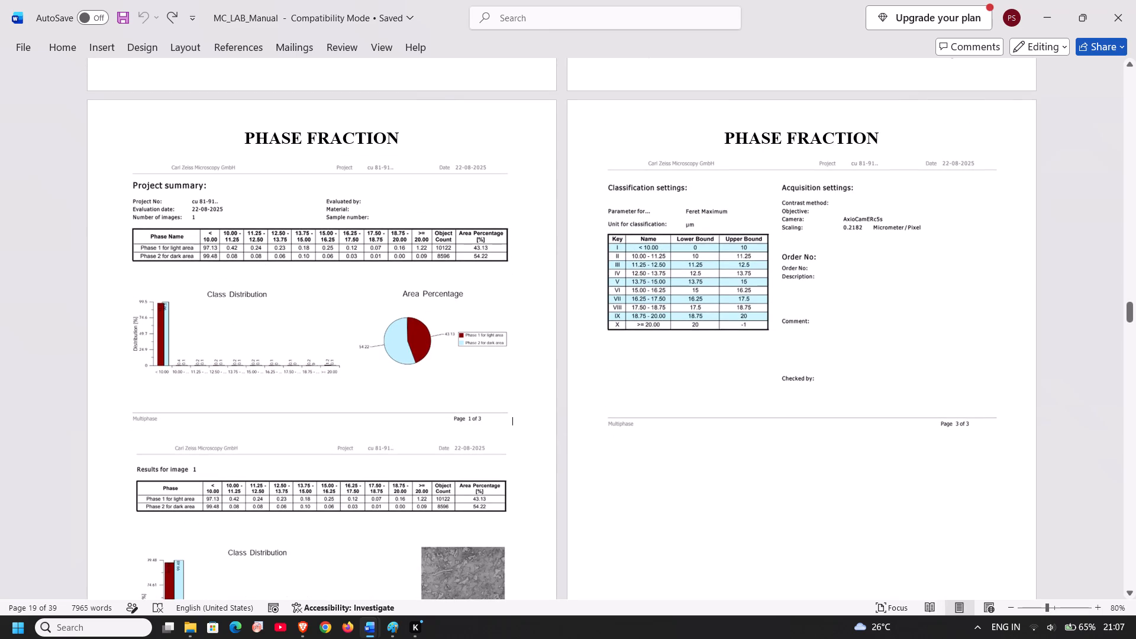
scroll(366, 385, "down", 2)
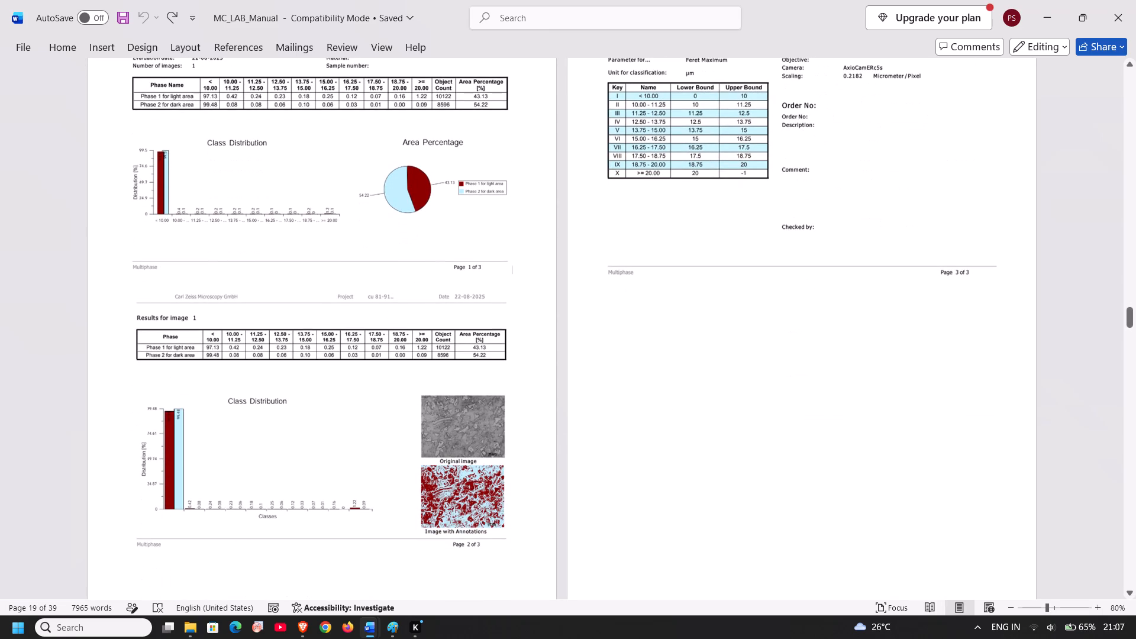
scroll(366, 385, "up", 2)
scroll(366, 385, "down", 1)
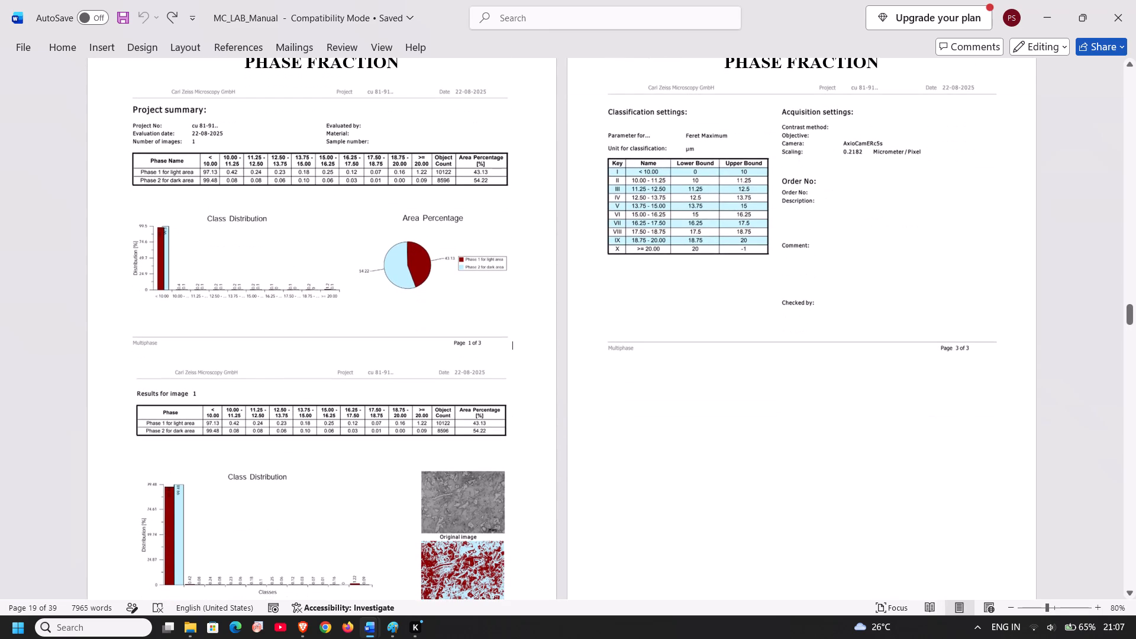
scroll(367, 380, "up", 6)
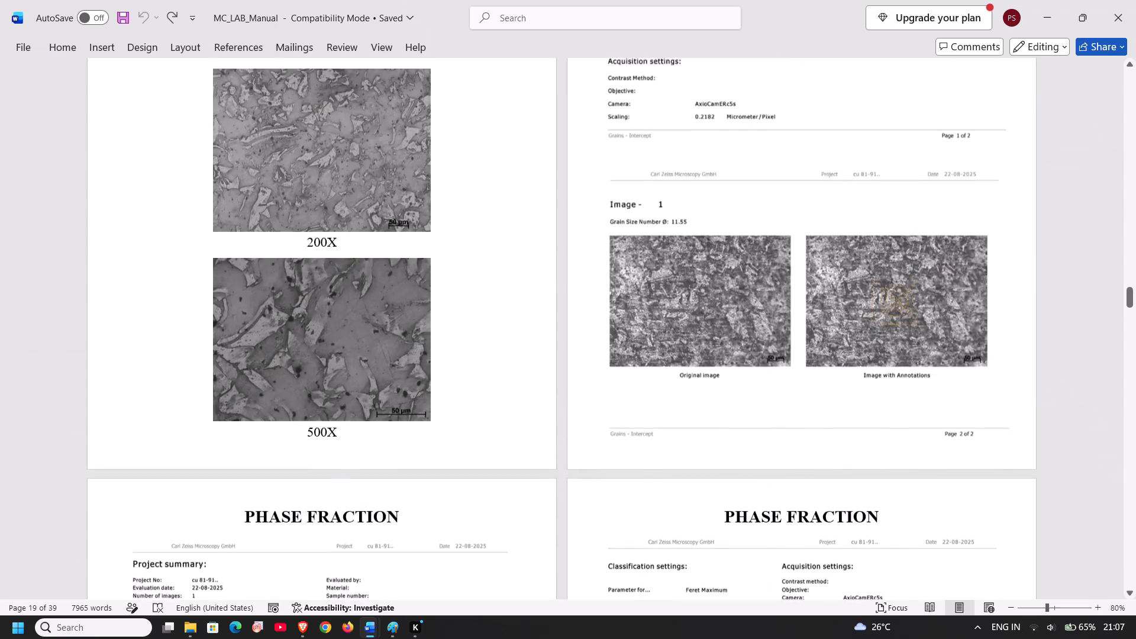
scroll(374, 379, "up", 4)
left_click(637, 315)
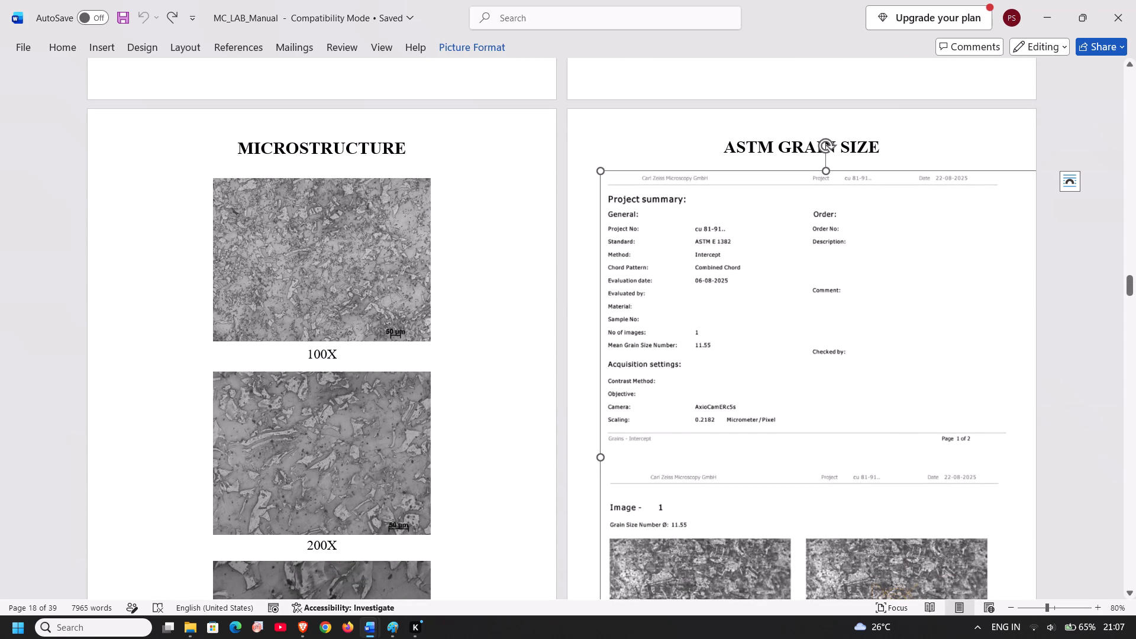
scroll(481, 330, "down", 1)
left_click(482, 330)
scroll(477, 331, "up", 2)
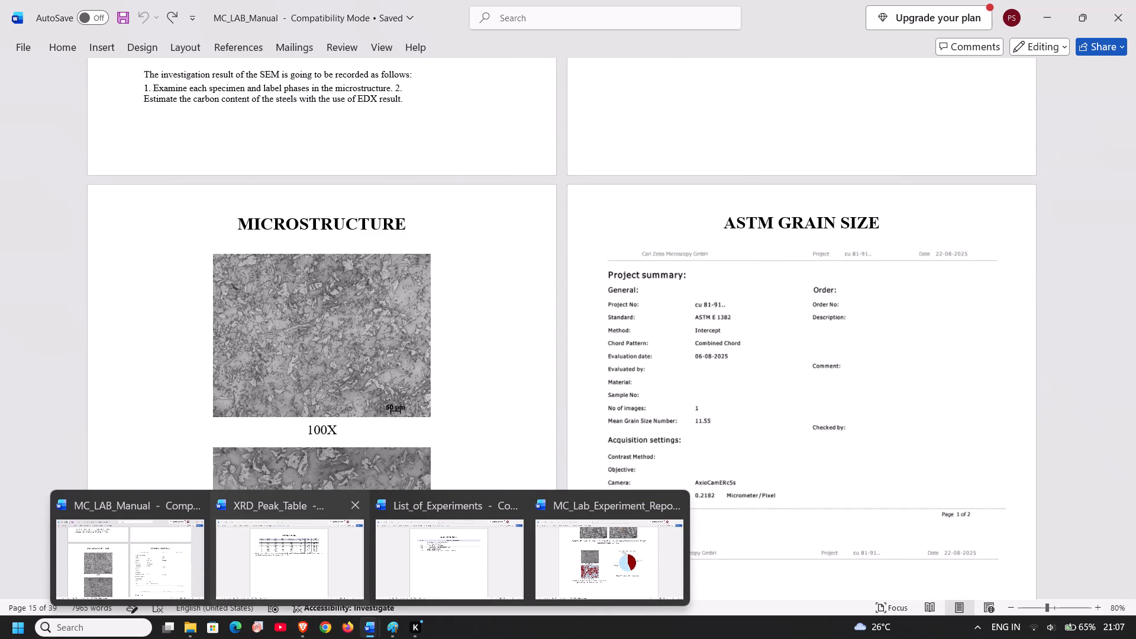
Close the XRD_Peak_Table and List_of_Experiments documents.
left_click(361, 498)
left_click(441, 524)
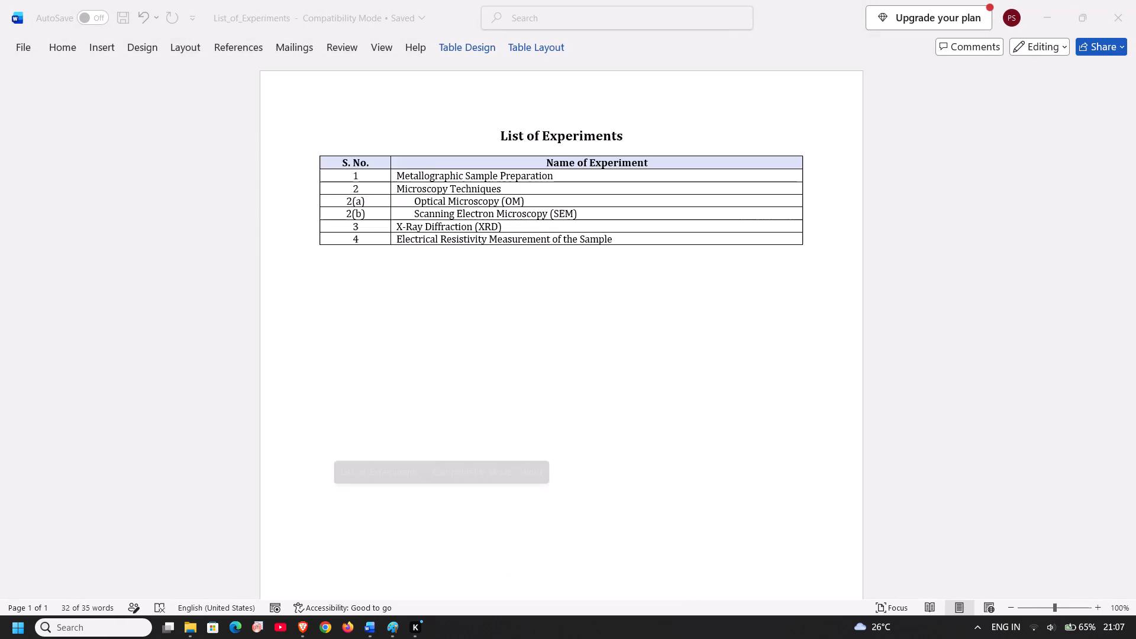
left_click(372, 631)
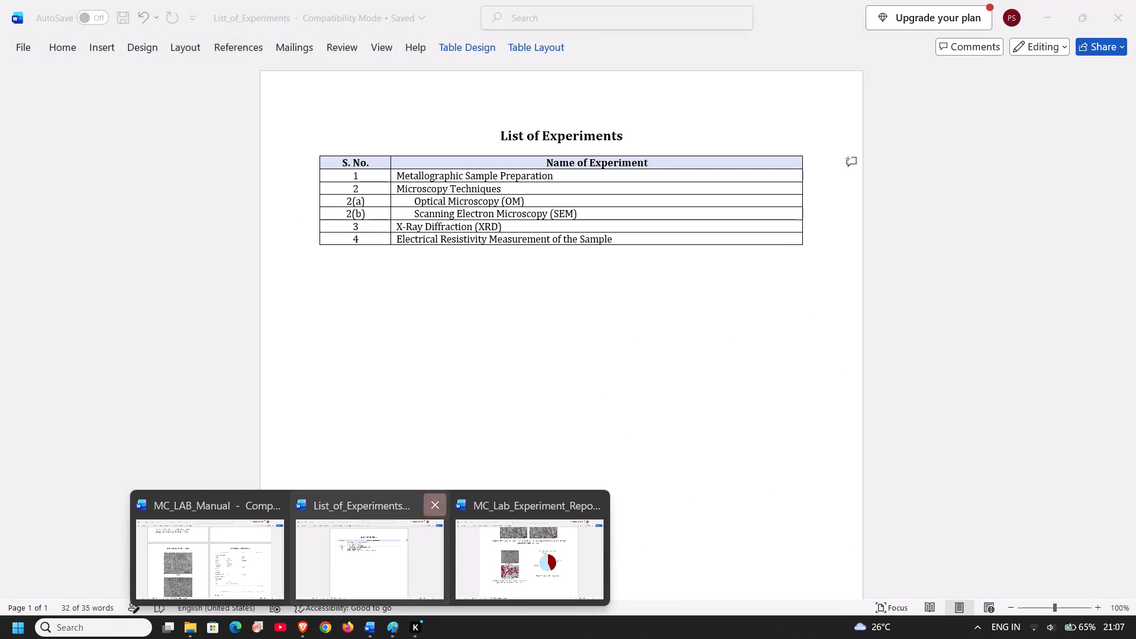
left_click(438, 504)
Switch to the MC_Lab_Experiment_Report document and examine Figures 2.2 to 2.7 on Experiment 2's Microstructure page.
left_click(416, 548)
scroll(481, 484, "up", 2)
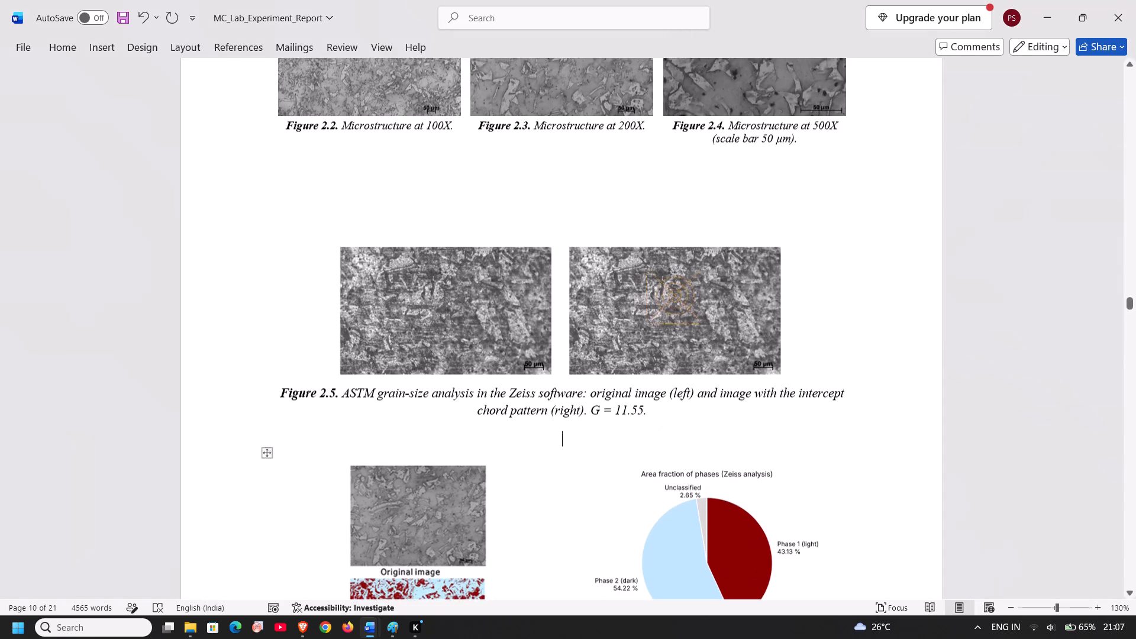
scroll(482, 485, "up", 3)
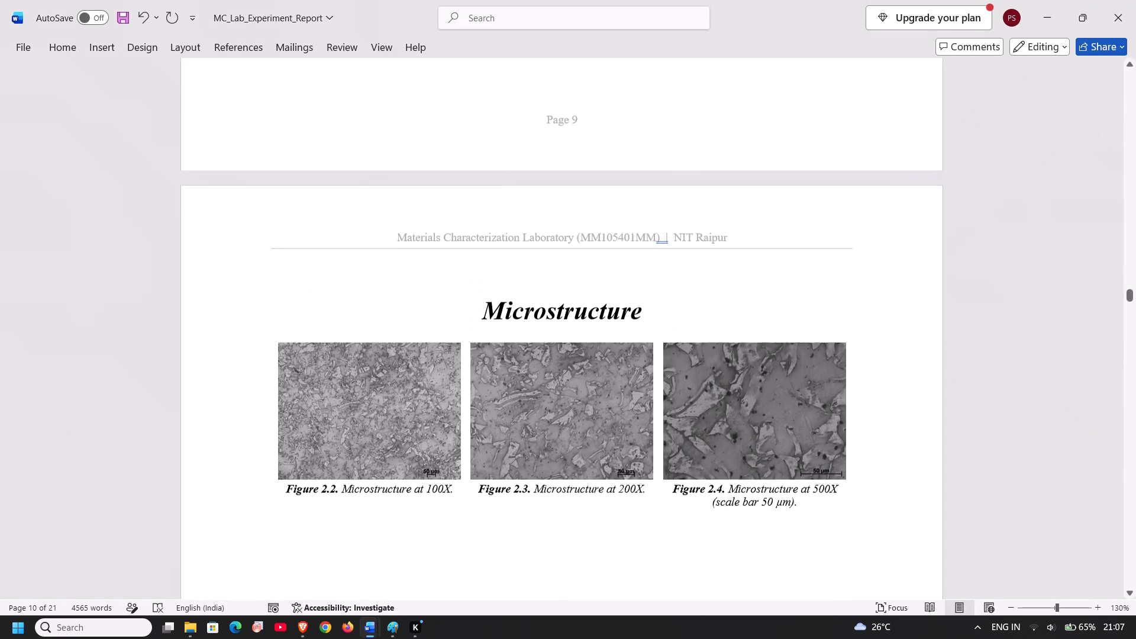
scroll(482, 485, "down", 2)
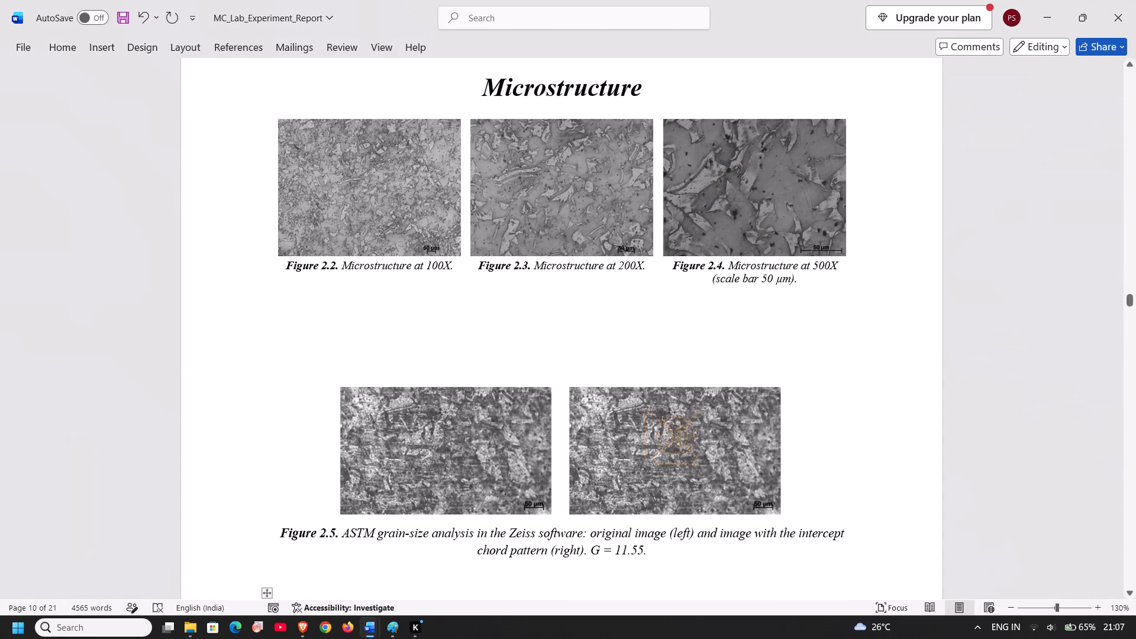
scroll(1131, 638, "down", 2)
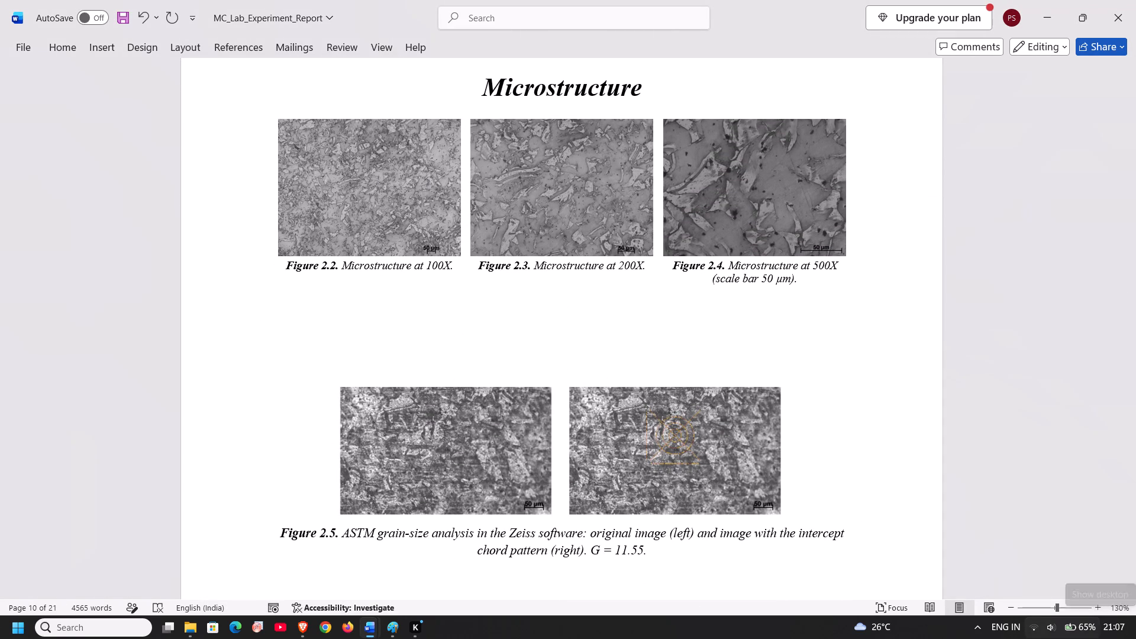
scroll(566, 445, "down", 4)
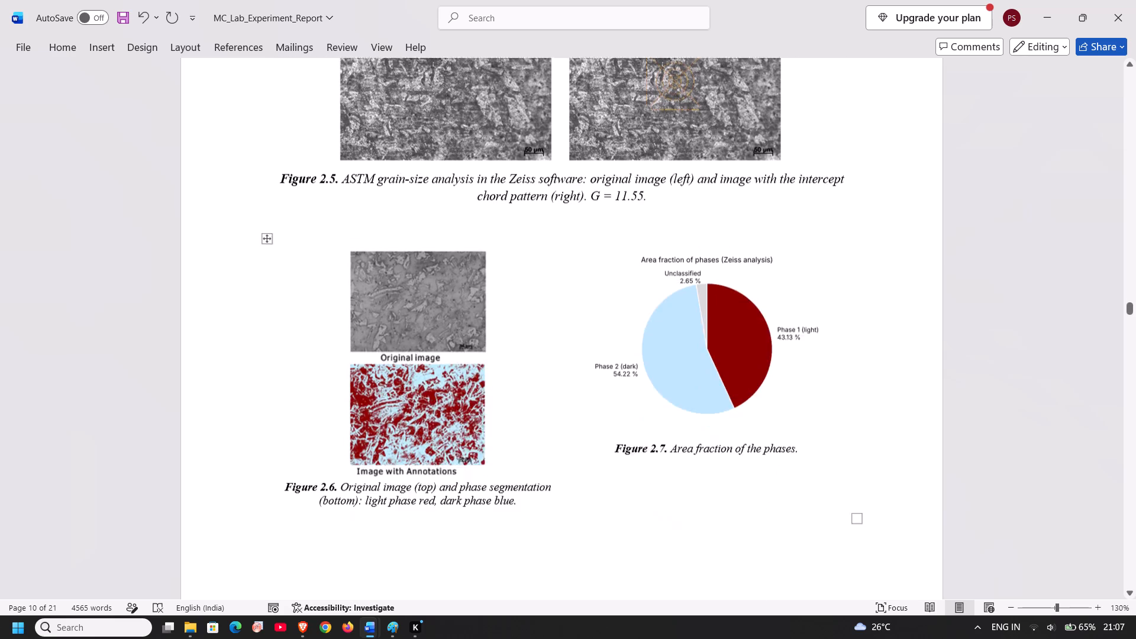
scroll(549, 438, "up", 1)
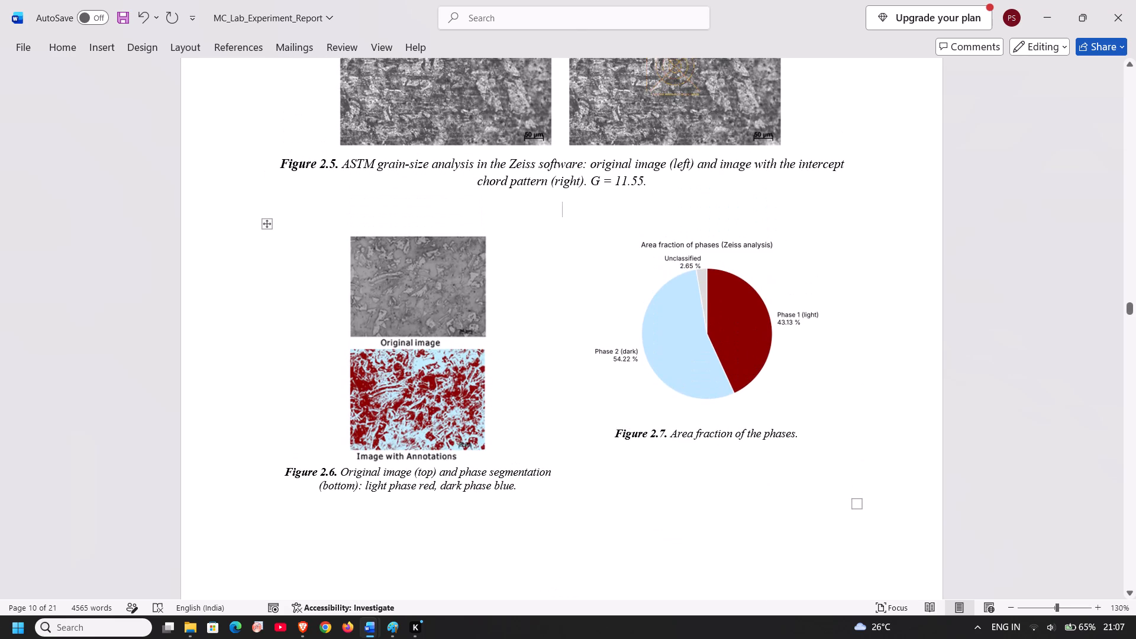
left_click(405, 301)
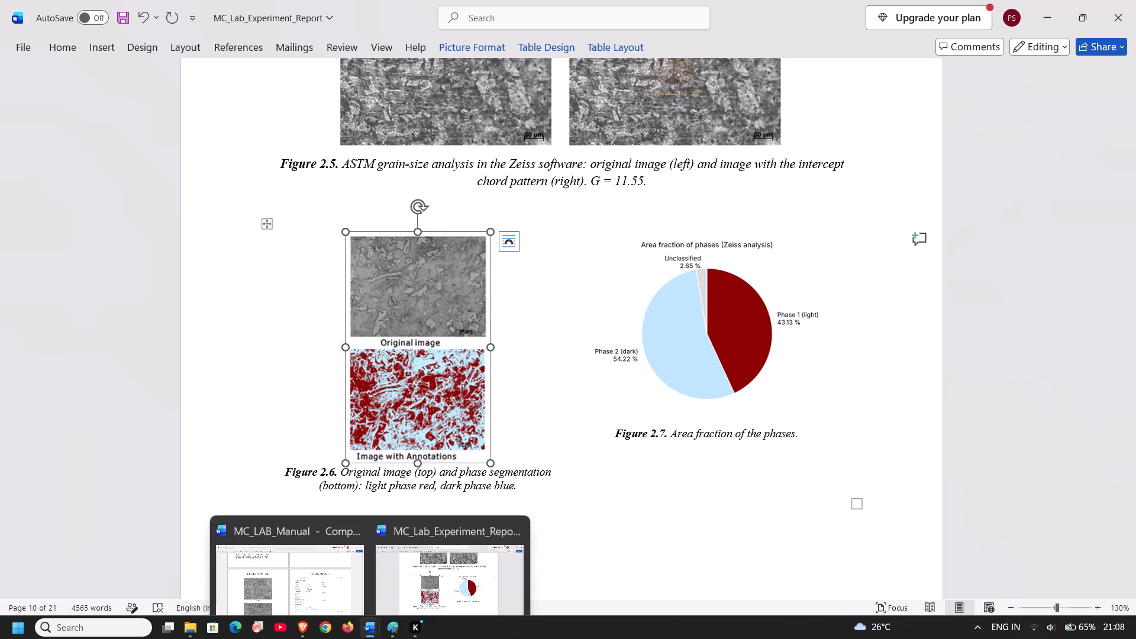
Switch to the MC_LAB_Manual document and compare its Microstructure, ASTM Grain Size and Phase Fraction pages with the report's figures.
left_click(323, 572)
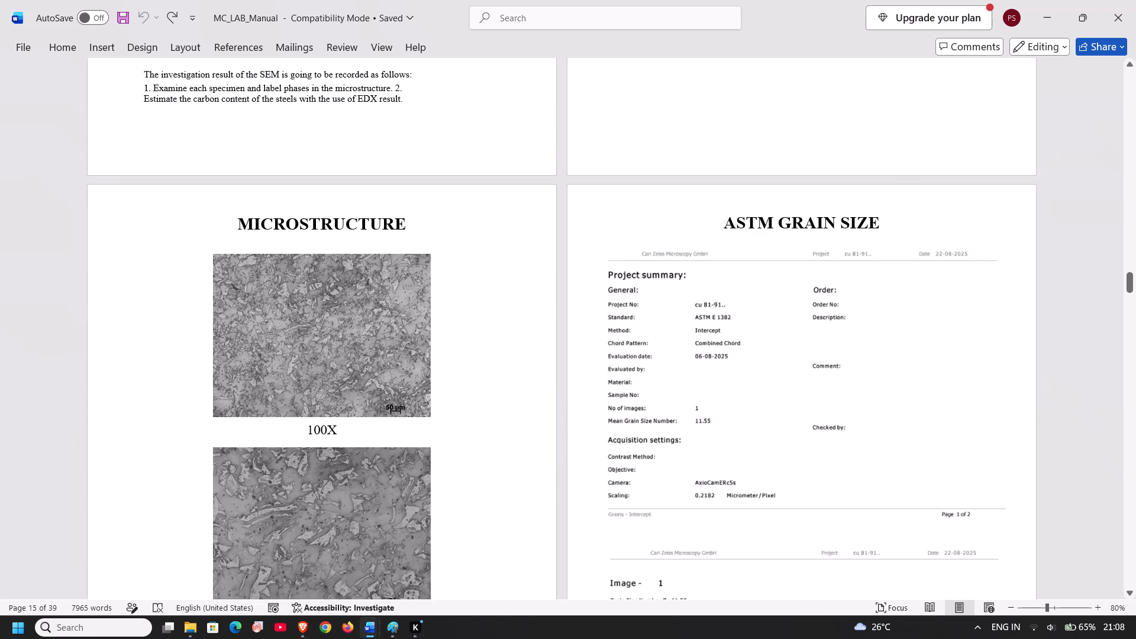
scroll(700, 367, "down", 7)
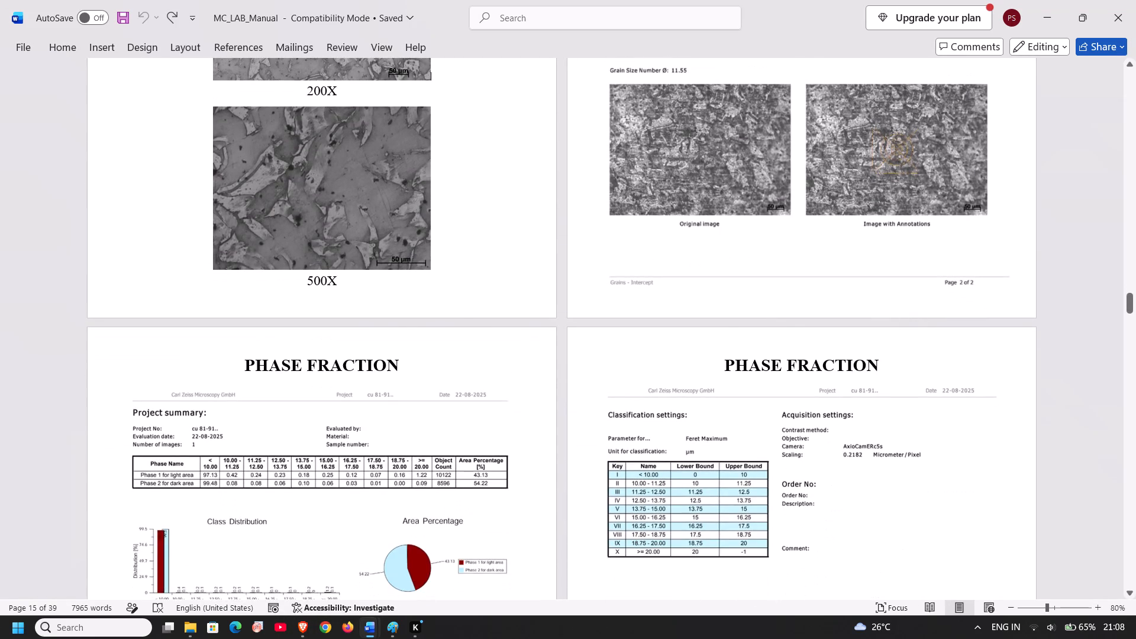
scroll(701, 366, "down", 6)
scroll(702, 366, "up", 7)
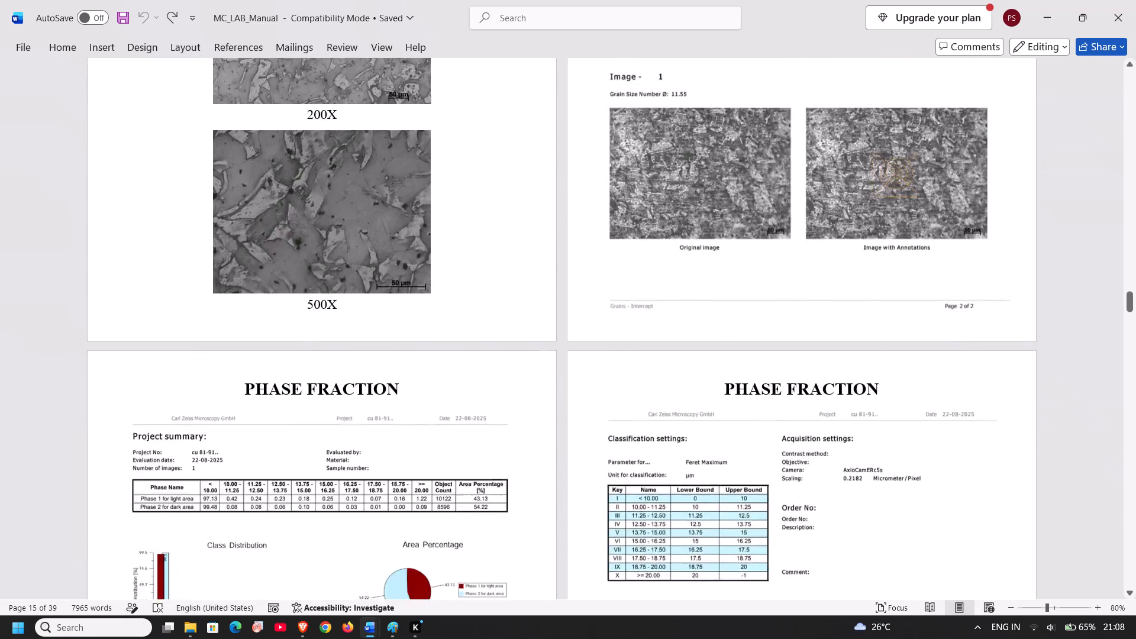
scroll(702, 366, "up", 1)
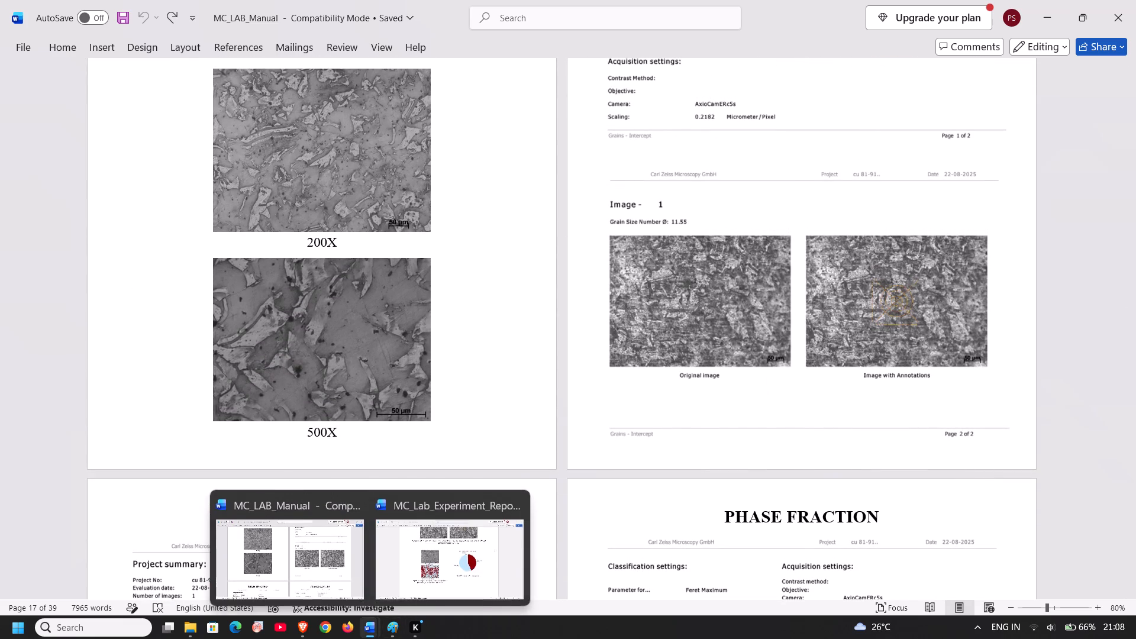
In MC_Lab_Experiment_Report, delete the Figure 2.7 area-fraction pie chart and the Figure 2.6 phase segmentation image from the Microstructure page.
left_click(409, 550)
scroll(572, 433, "up", 3)
scroll(574, 432, "down", 1)
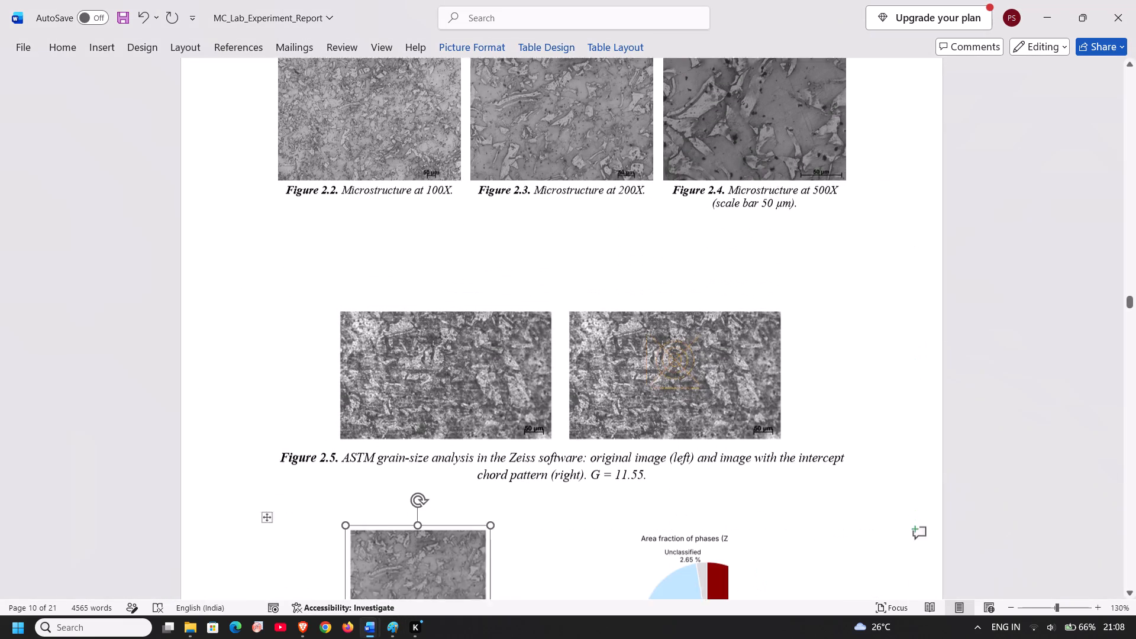
scroll(574, 432, "down", 7)
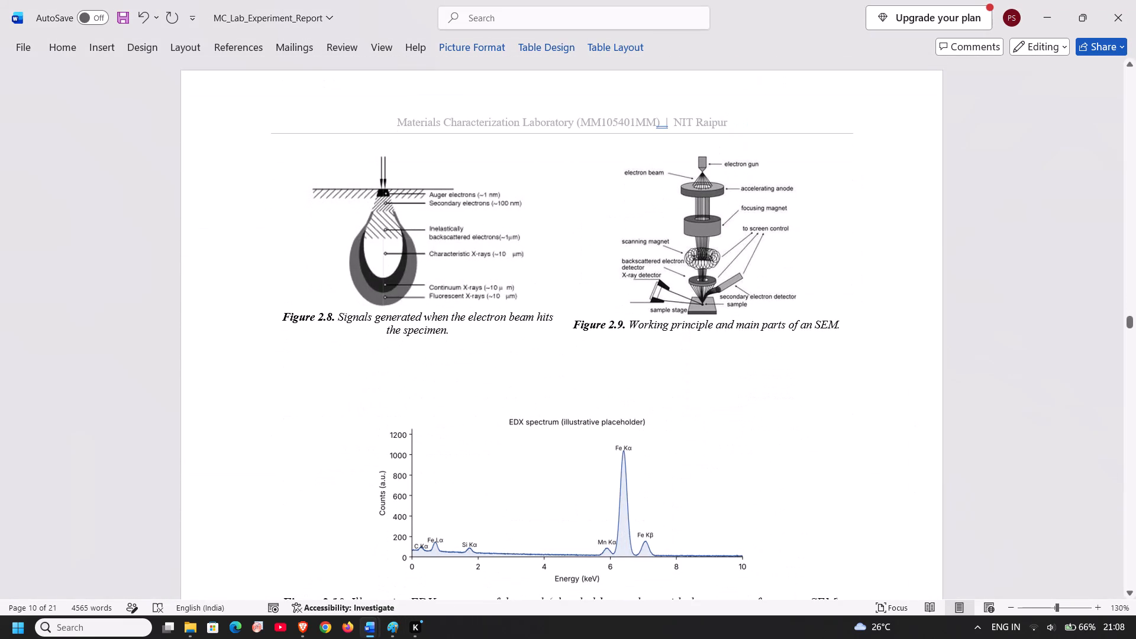
scroll(574, 432, "down", 1)
scroll(574, 432, "up", 5)
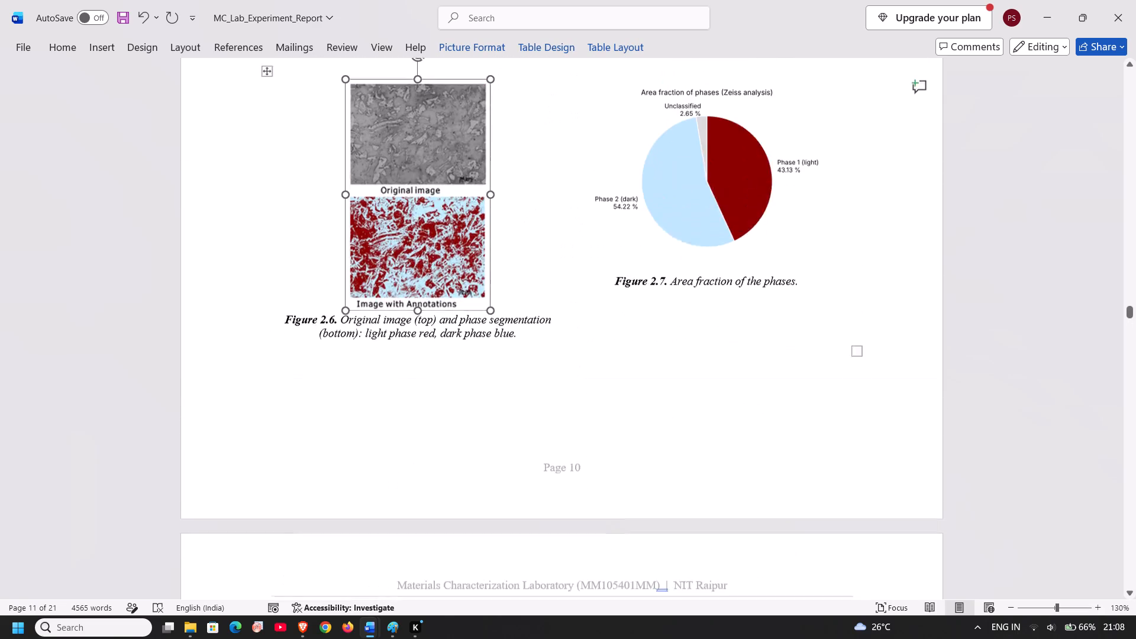
scroll(574, 432, "up", 1)
left_click(663, 343)
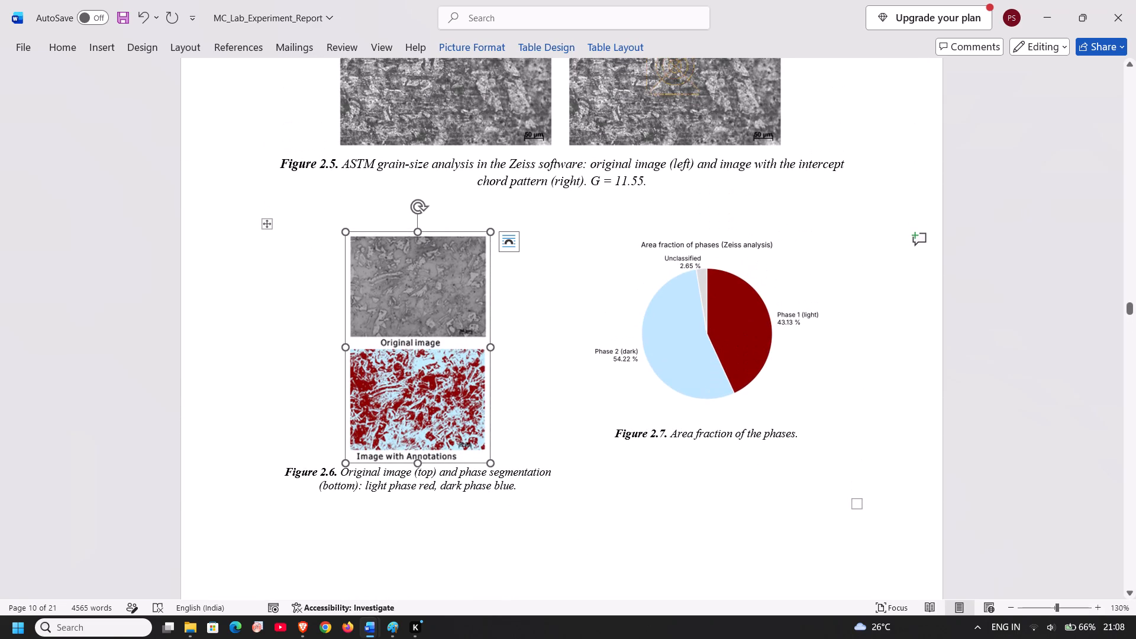
key("BackSpace")
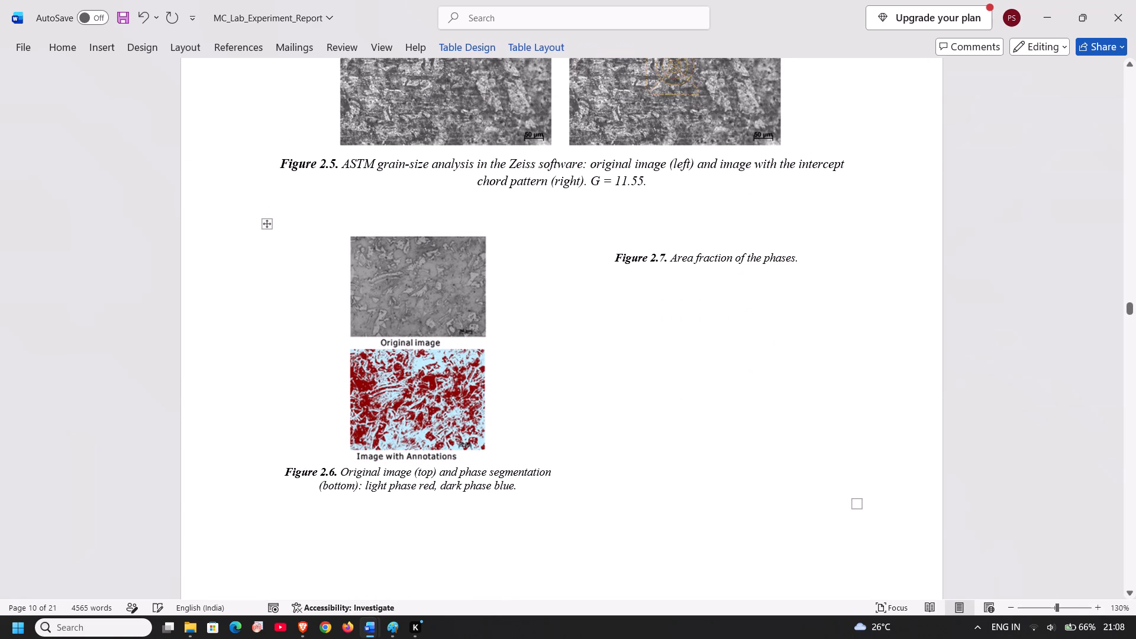
left_click(449, 362)
key("BackSpace")
scroll(559, 298, "up", 1)
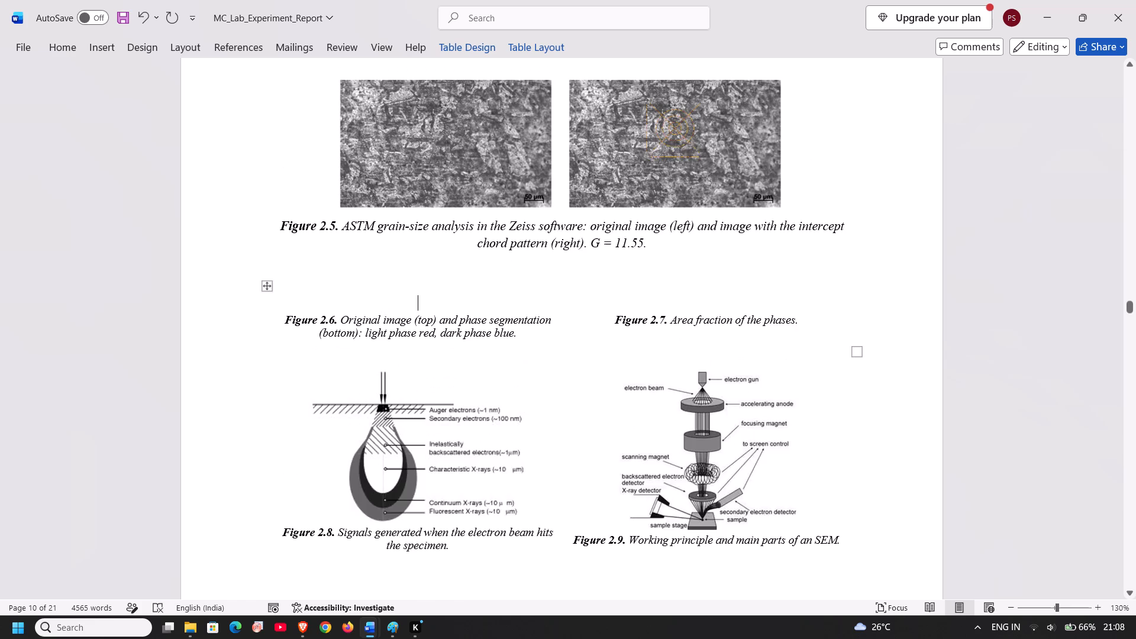
Delete the caption texts of Figures 2.6 and 2.7 from the table below Figure 2.5.
left_click(459, 377)
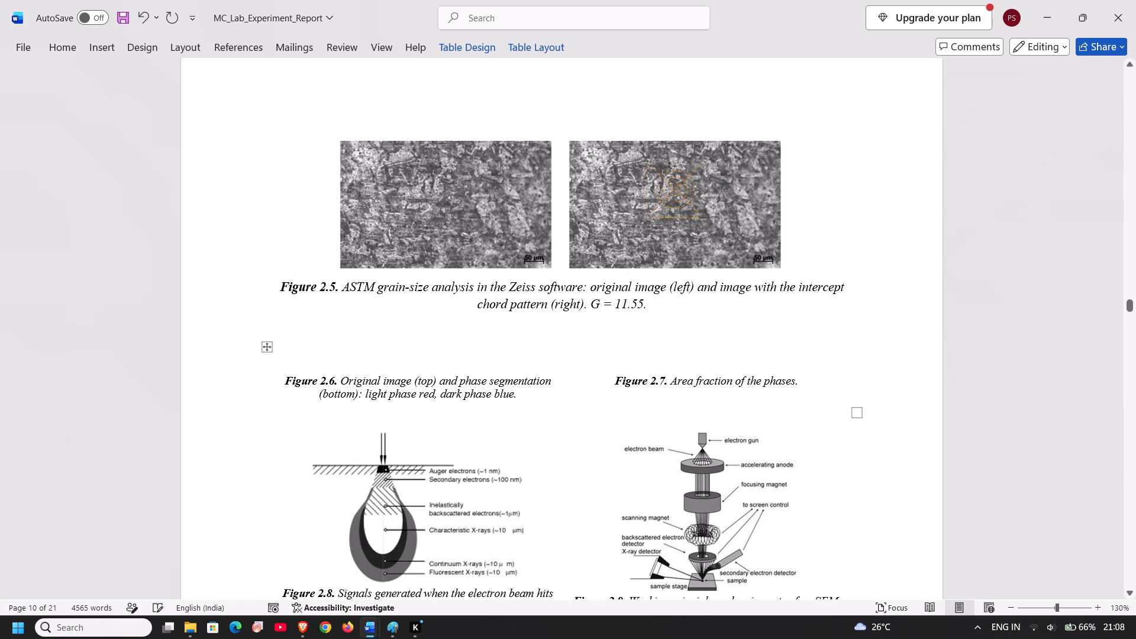
left_click_drag(513, 398, 316, 385)
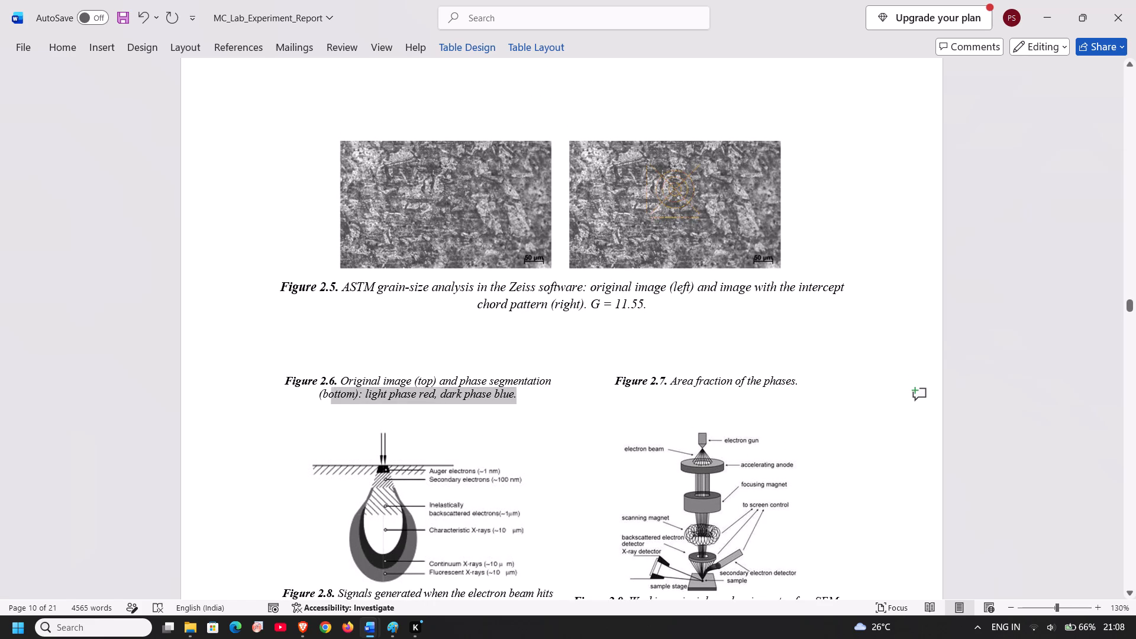
left_click_drag(316, 385, 289, 374)
key("BackSpace")
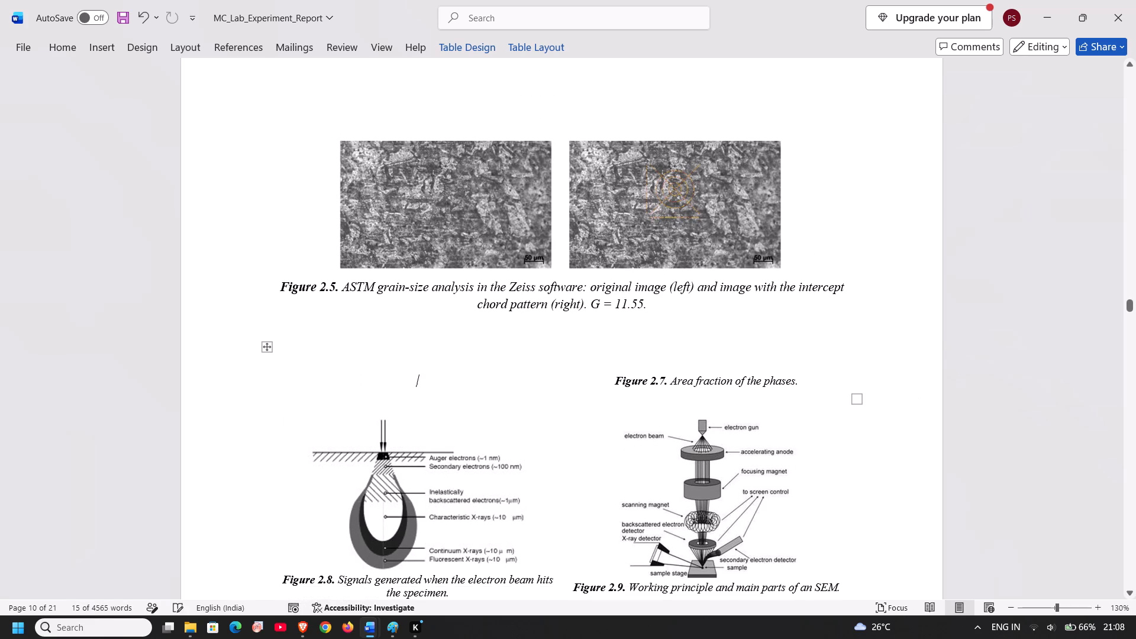
left_click_drag(822, 385, 601, 372)
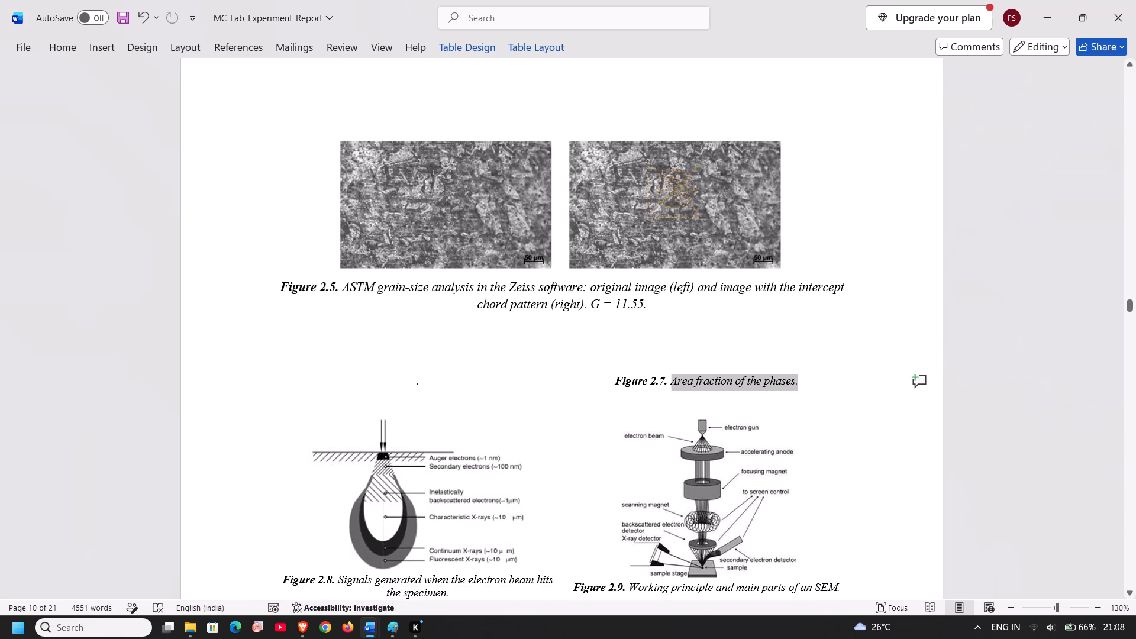
left_click_drag(601, 372, 600, 372)
key("BackSpace")
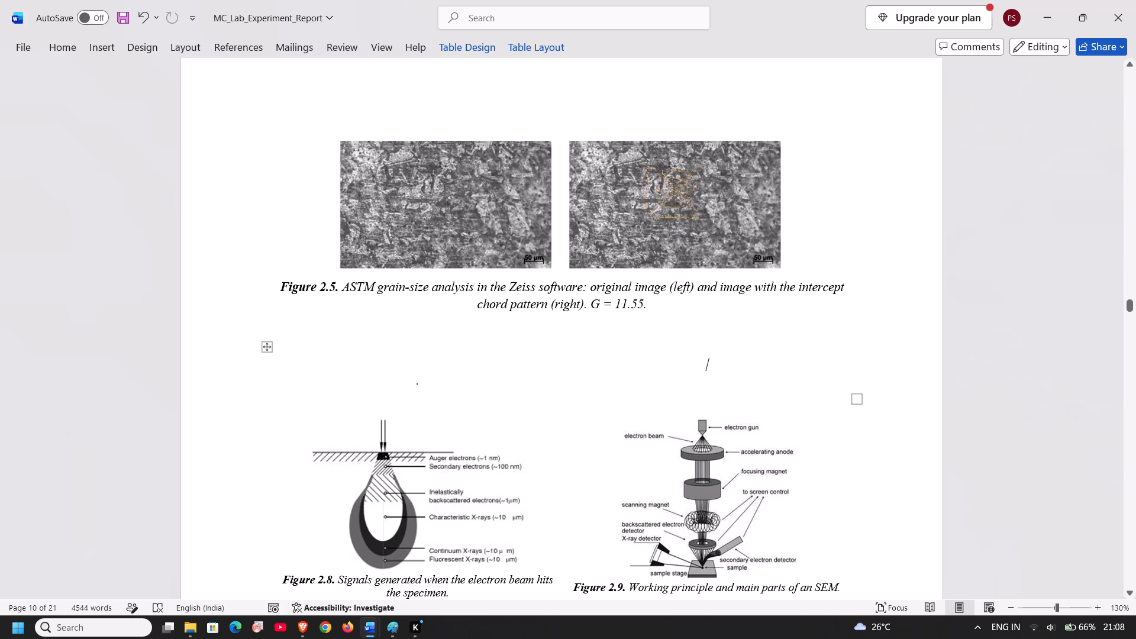
Copy the ASTM grain-size analysis report image from MC_LAB_Manual and paste it into the emptied table below Figure 2.5 in MC_Lab_Experiment_Report.
left_click(398, 366)
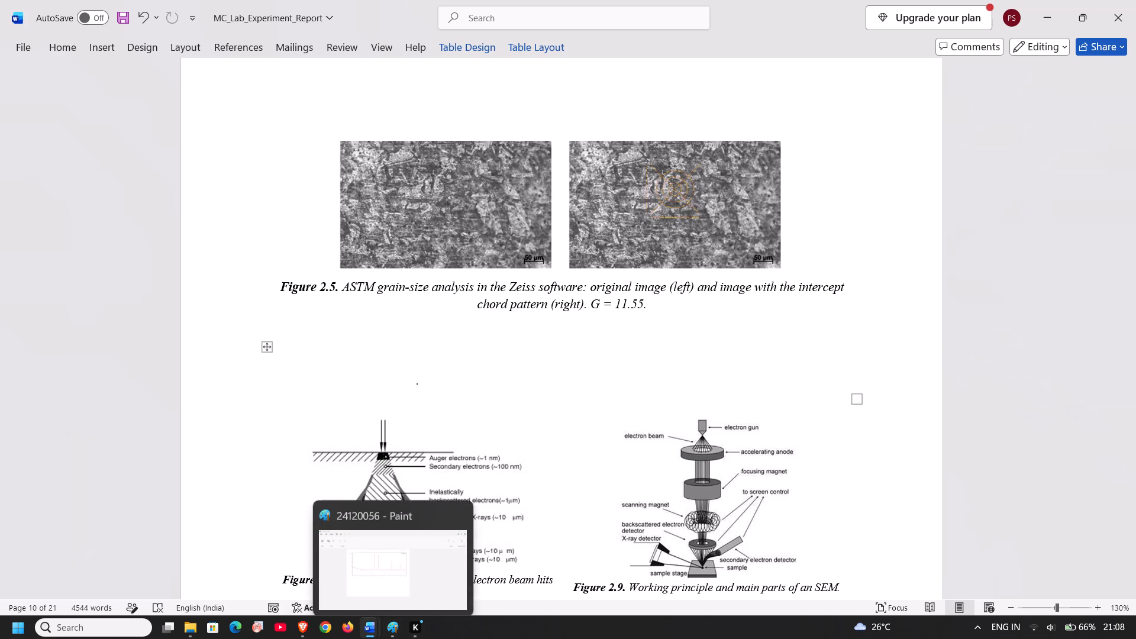
left_click(356, 583)
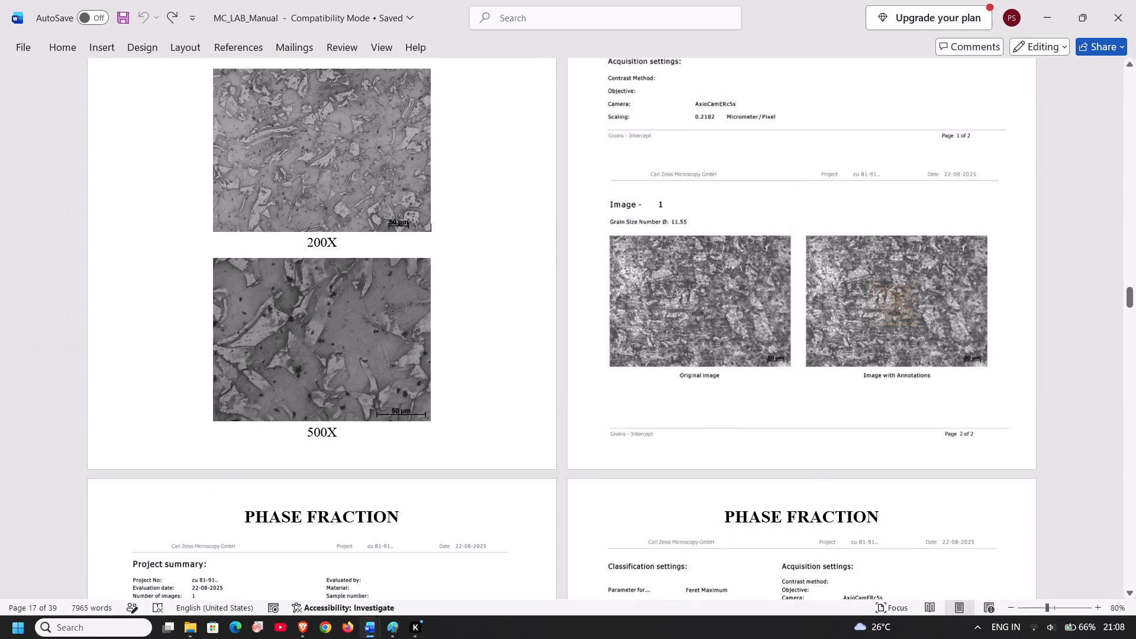
scroll(654, 453, "up", 1)
left_click(718, 393)
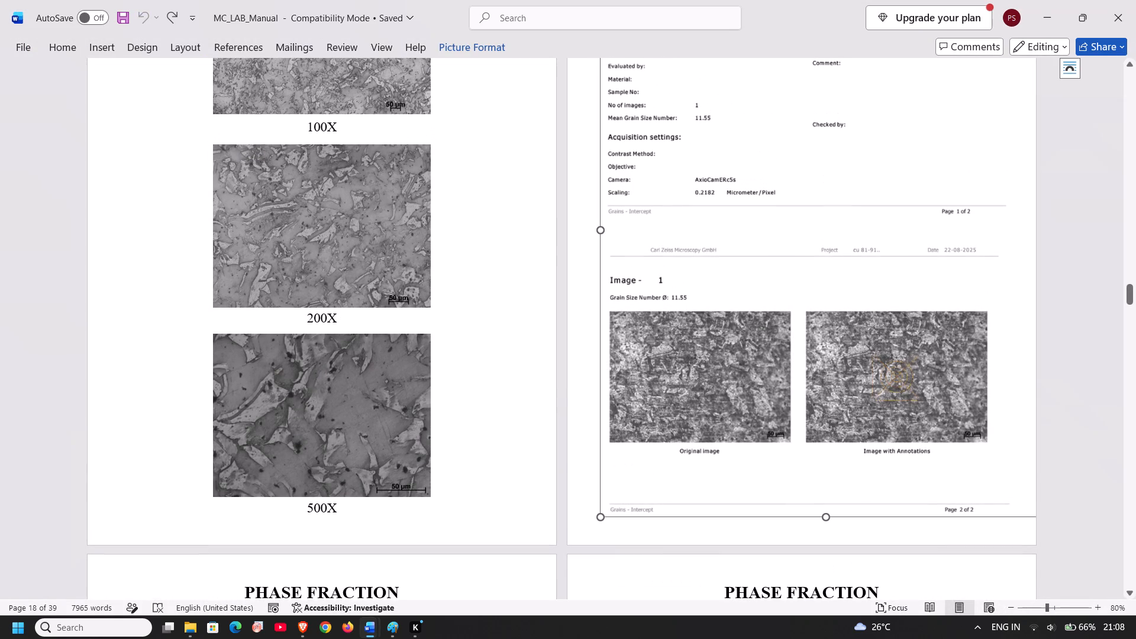
key("ctrl+c")
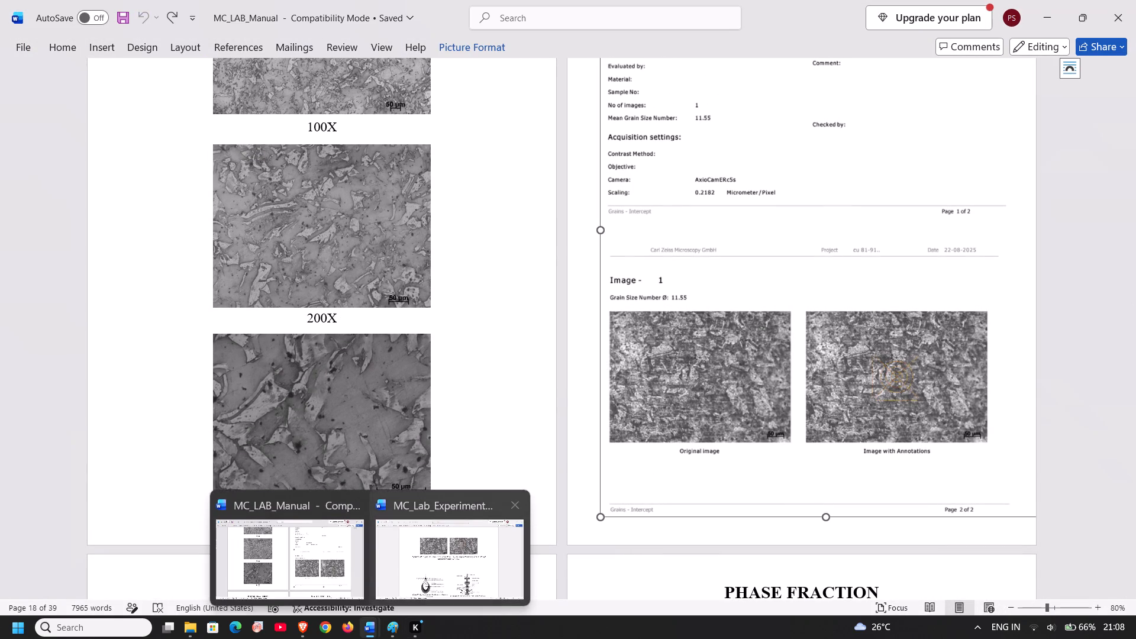
left_click(411, 570)
key("ctrl+v")
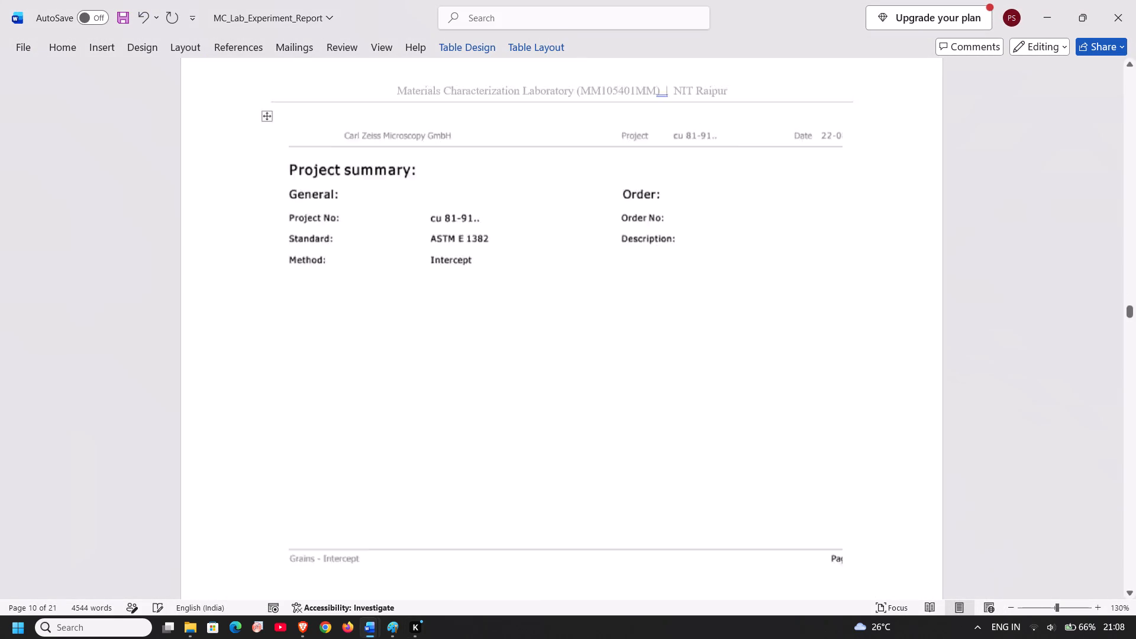
scroll(479, 499, "up", 7)
scroll(479, 499, "down", 1)
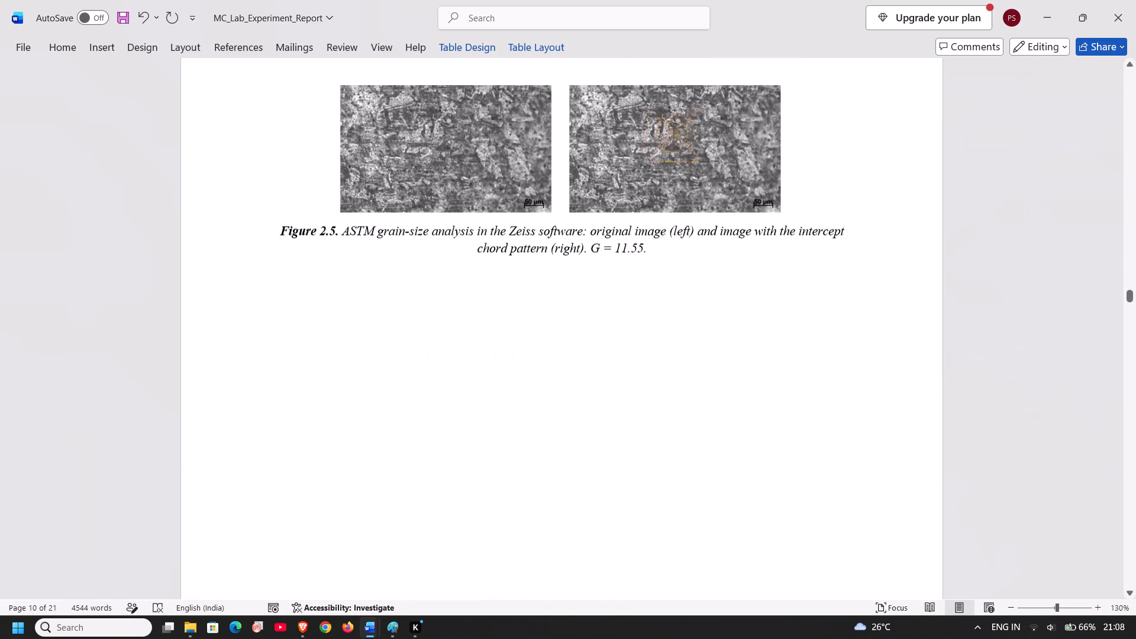
scroll(479, 499, "down", 5, "ctrl")
scroll(479, 499, "up", 2)
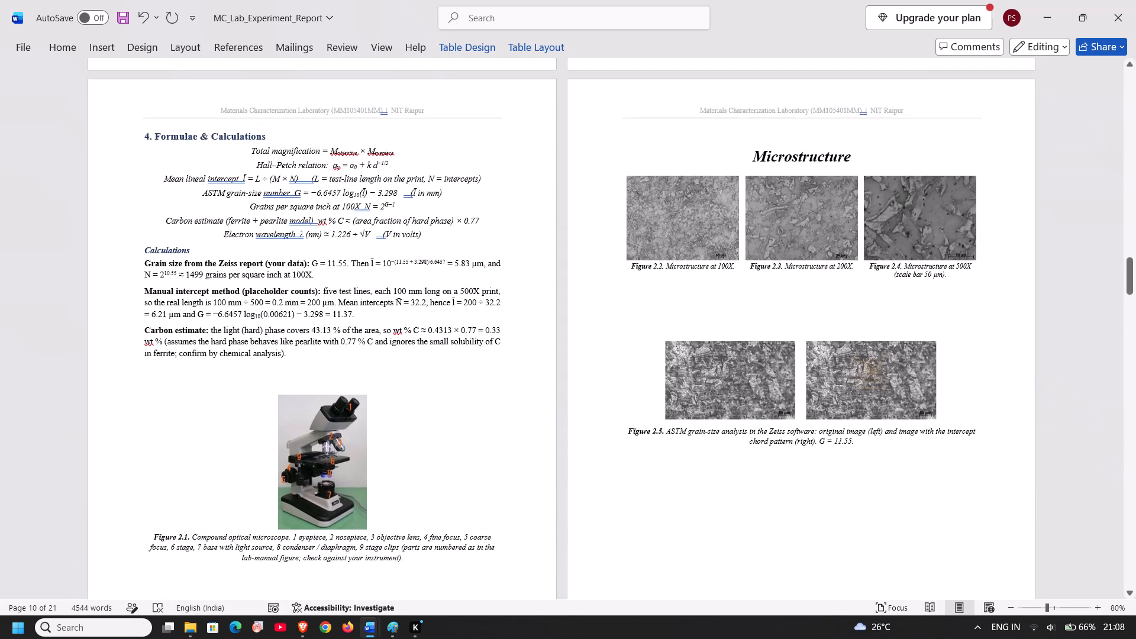
scroll(723, 402, "down", 10)
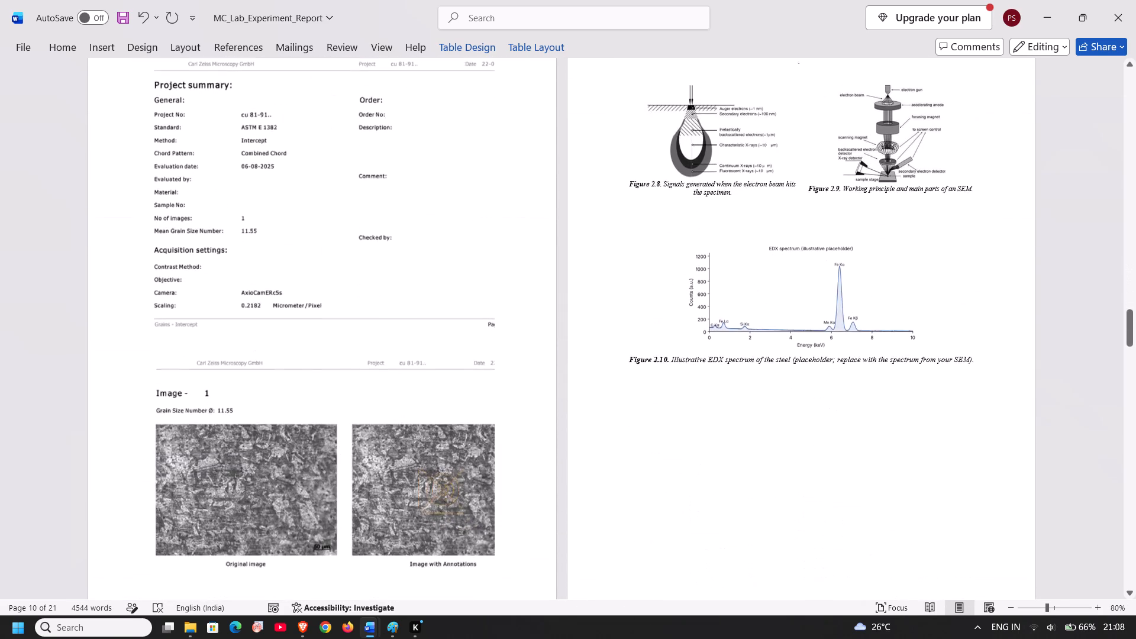
Delete the Figure 2.5 caption and its two grain-size images from the Microstructure page.
scroll(727, 401, "up", 7)
left_click(789, 341)
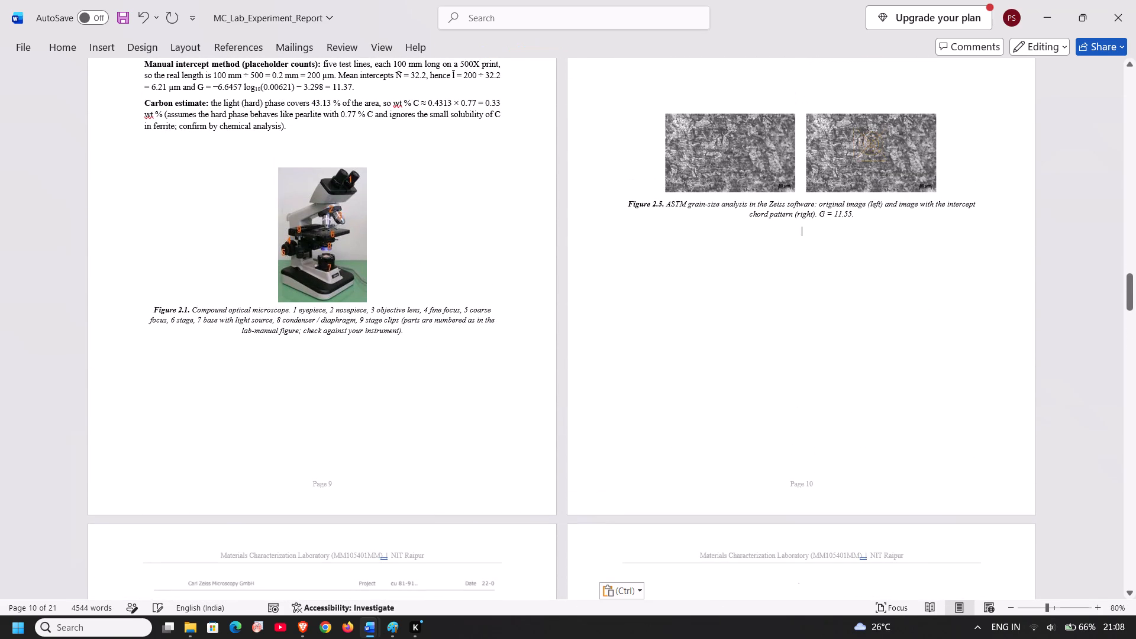
scroll(788, 343, "up", 1)
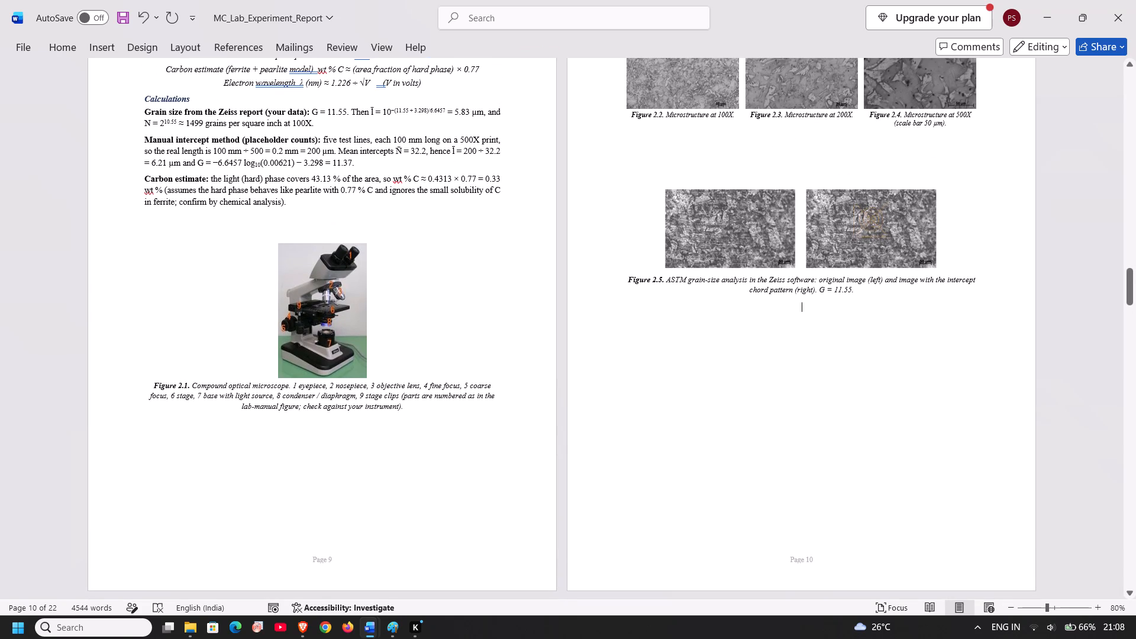
scroll(787, 343, "down", 8)
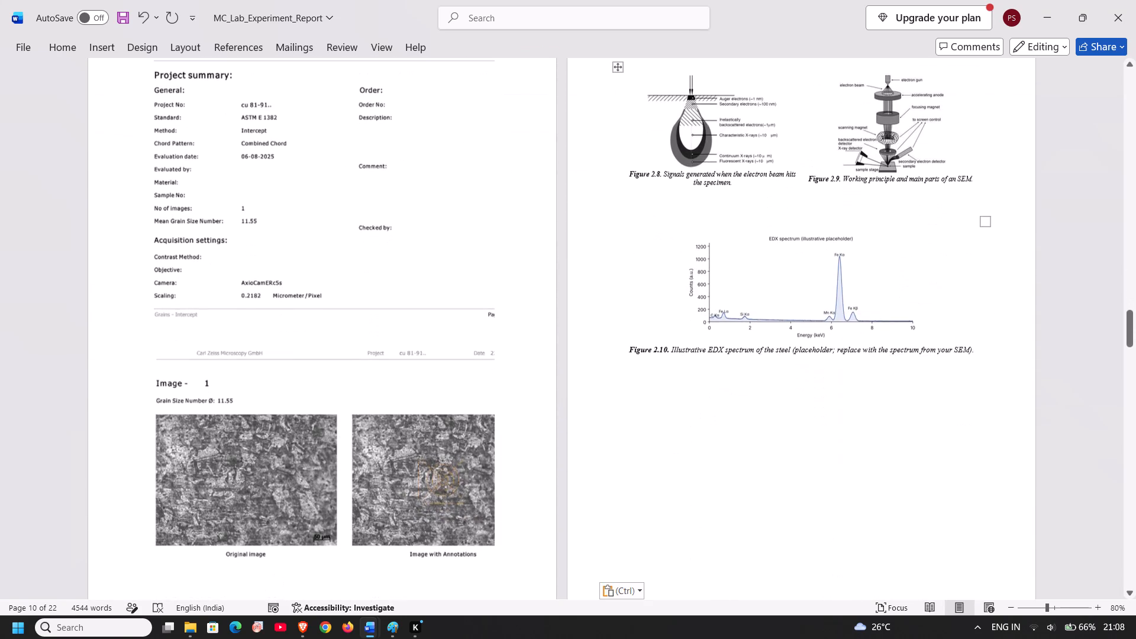
scroll(787, 343, "down", 1)
scroll(787, 343, "up", 5)
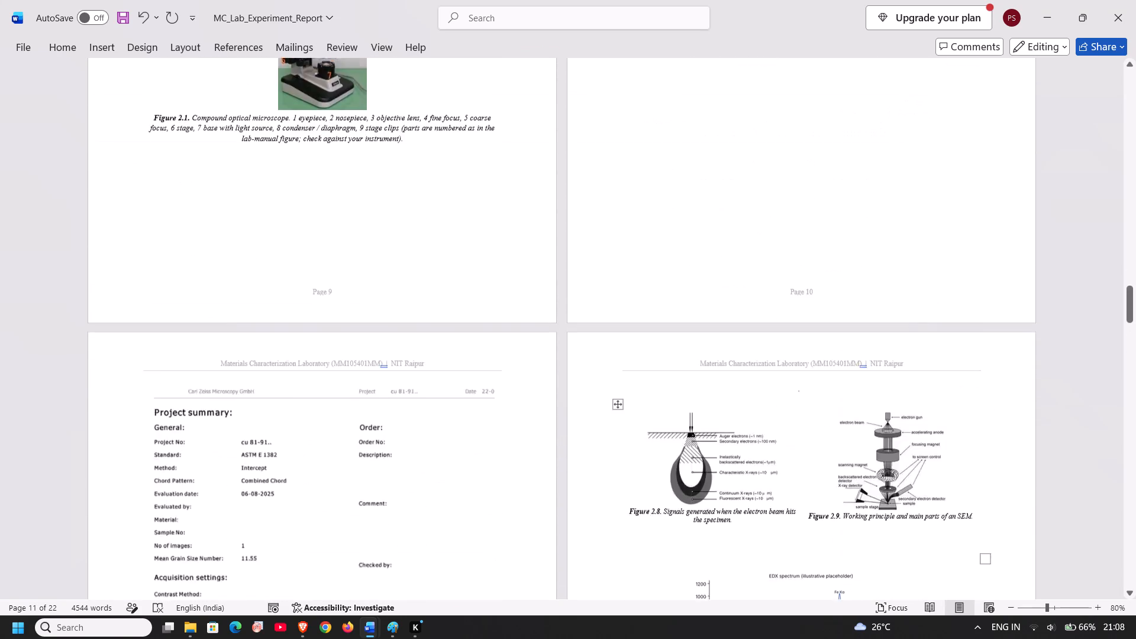
scroll(787, 343, "up", 5)
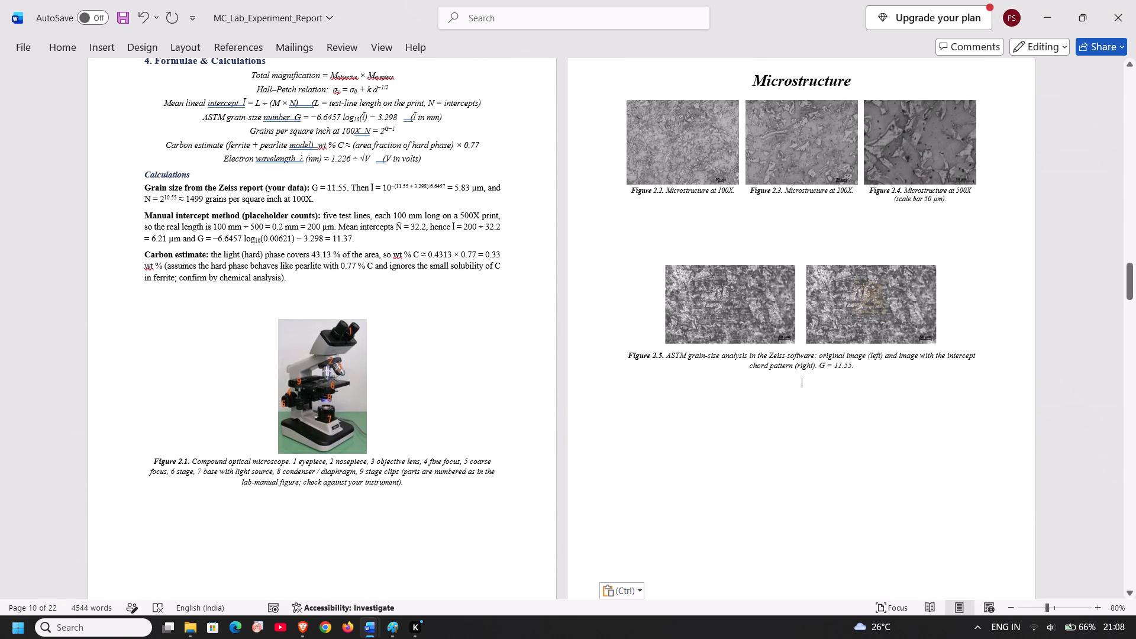
key("BackSpace")
key("BackSpace")
key("BackSpace")
key("BackSpace")
key("BackSpace")
key("BackSpace")
key("BackSpace")
key("BackSpace")
key("BackSpace")
key("BackSpace")
key("BackSpace")
key("BackSpace")
key("BackSpace")
key("BackSpace")
key("BackSpace")
key("BackSpace")
key("BackSpace")
key("BackSpace")
key("BackSpace")
key("BackSpace")
key("BackSpace")
key("BackSpace")
key("BackSpace")
key("BackSpace")
key("BackSpace")
key("BackSpace")
key("BackSpace")
key("BackSpace")
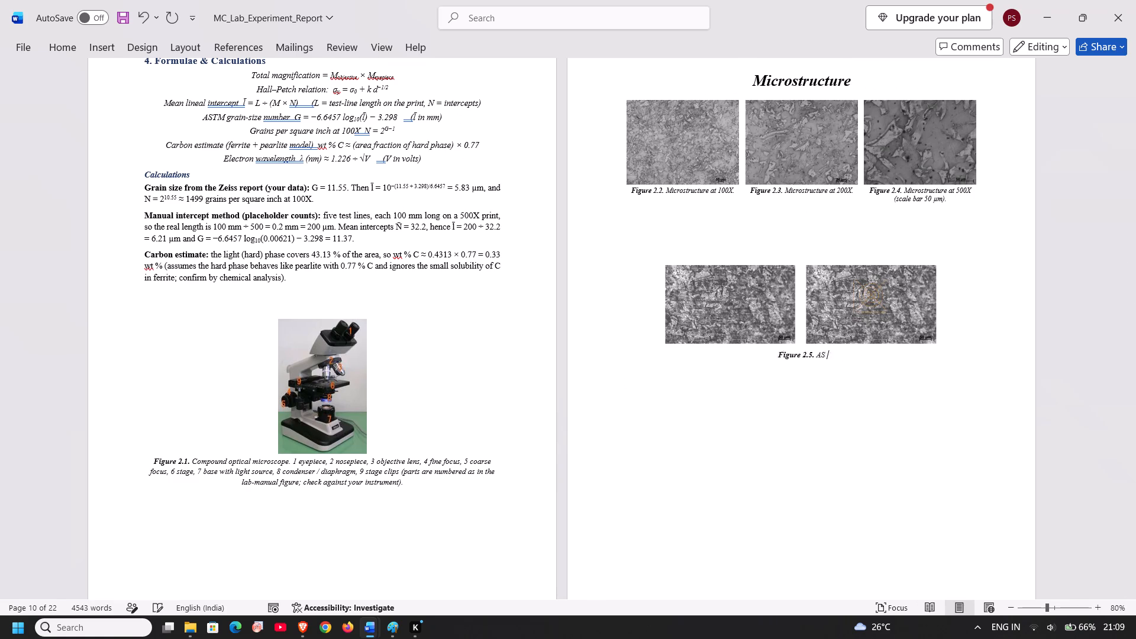
scroll(790, 341, "up", 2)
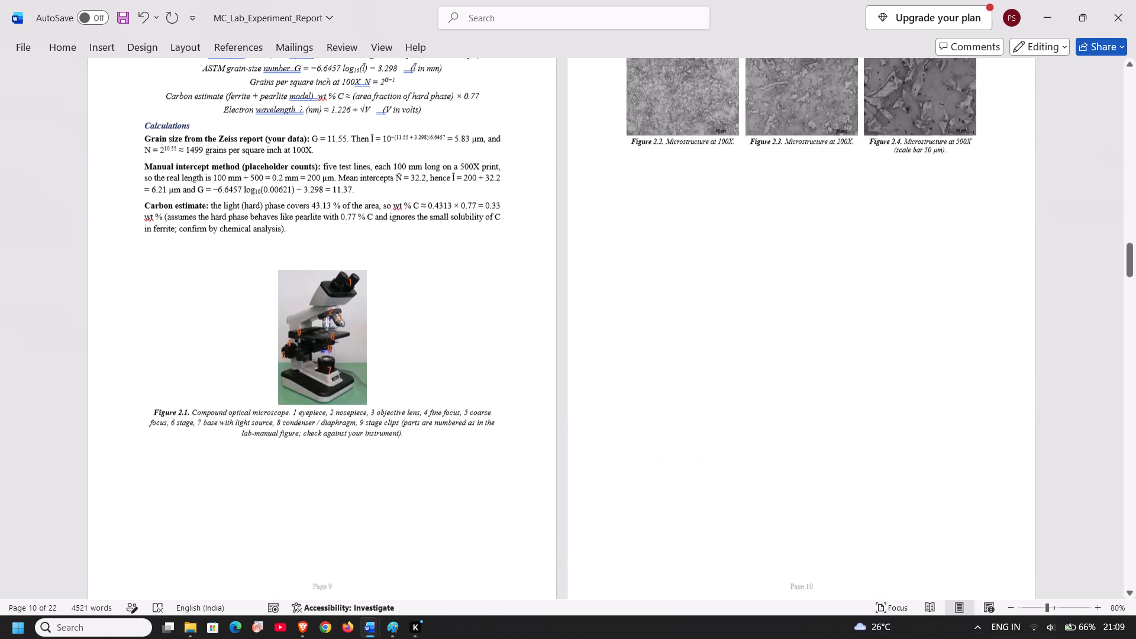
Remove the blank page between the Microstructure page and the pasted grain-size analysis report.
scroll(790, 341, "down", 3)
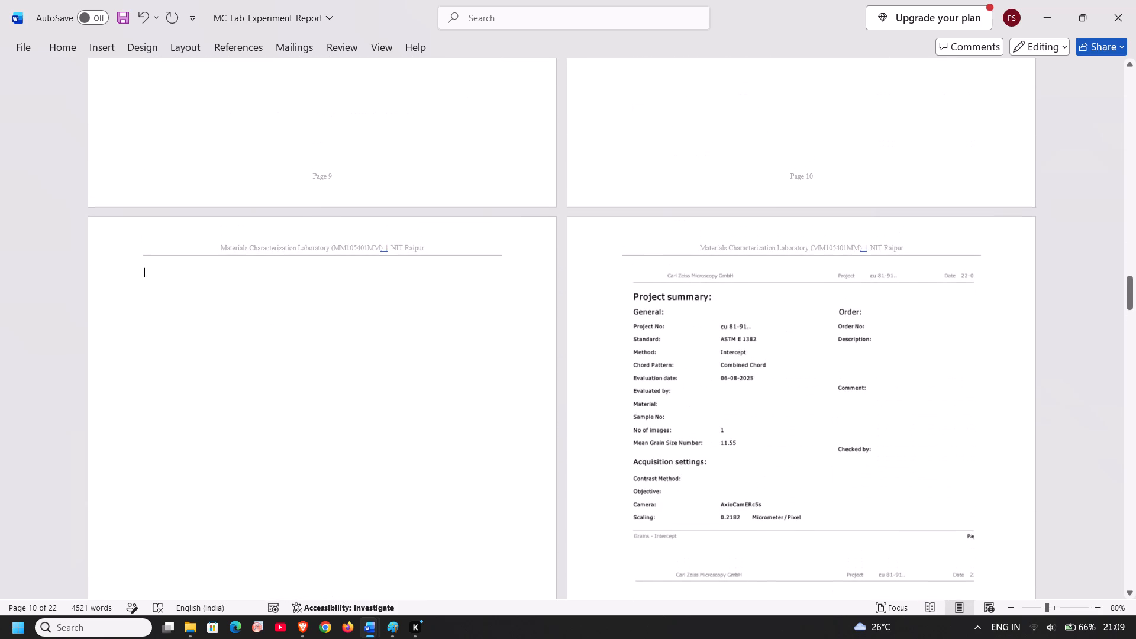
scroll(594, 523, "down", 1)
left_click(628, 285)
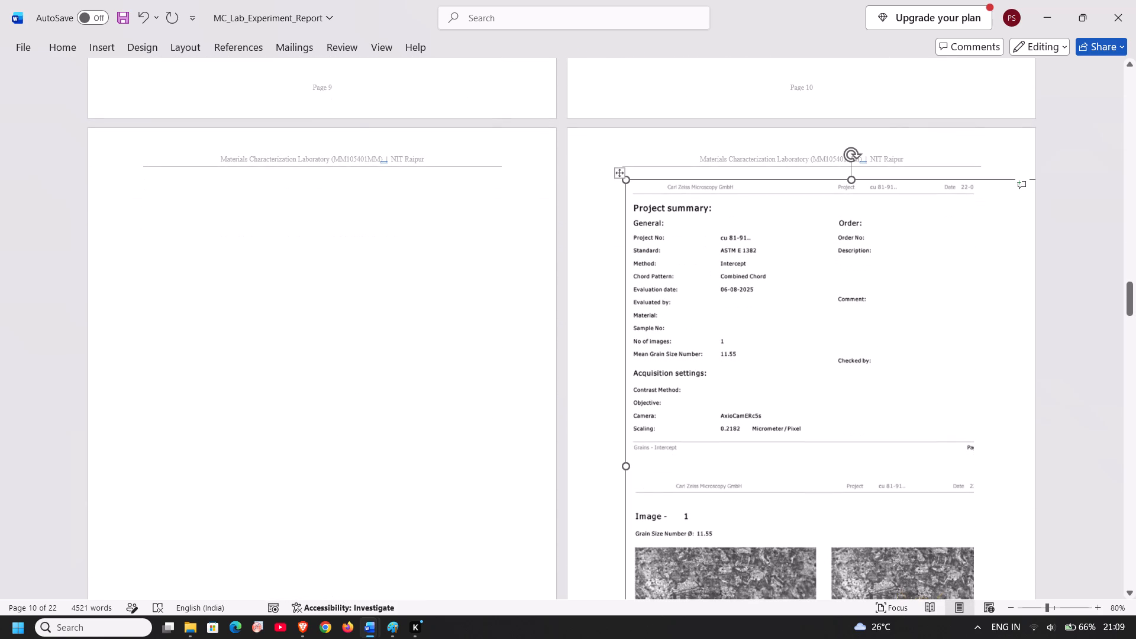
left_click(622, 253)
left_click(622, 253)
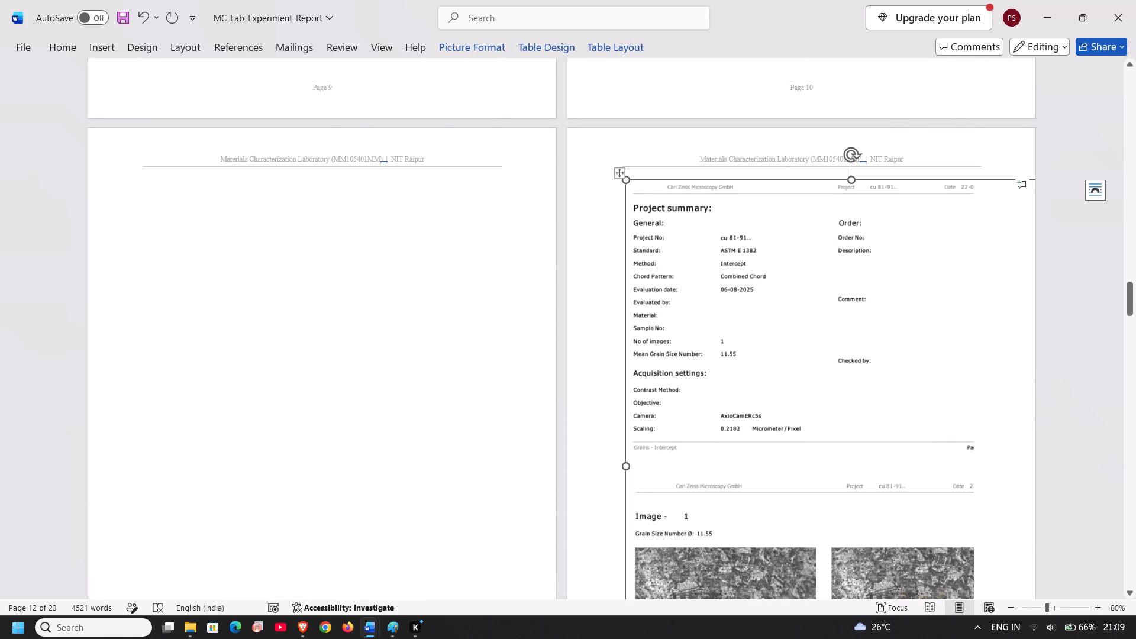
scroll(502, 371, "down", 2)
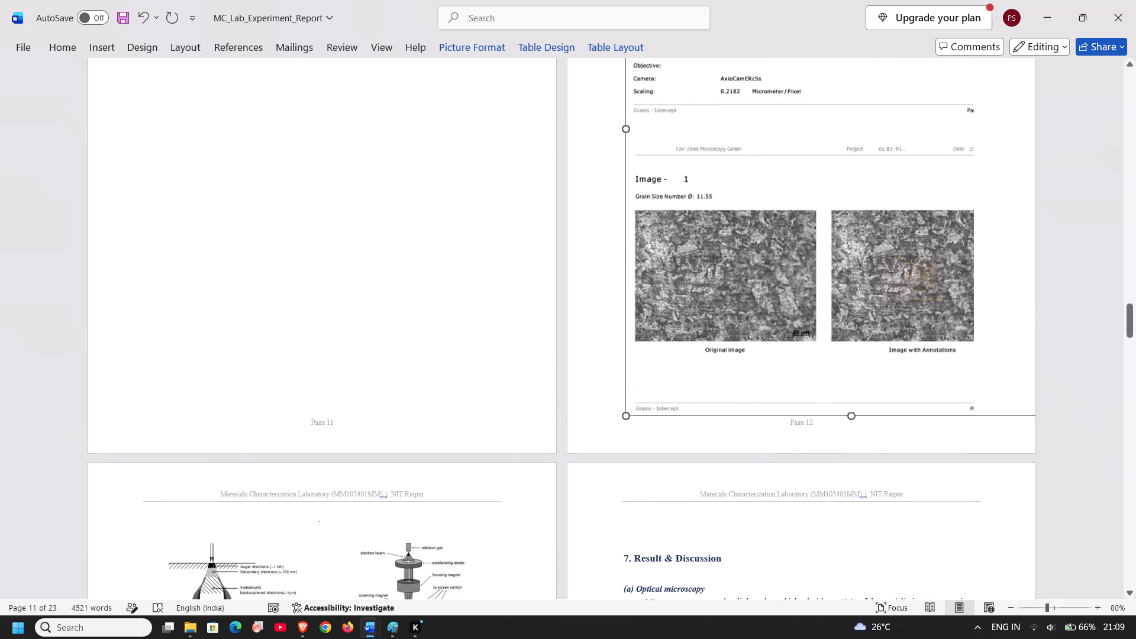
left_click(440, 375)
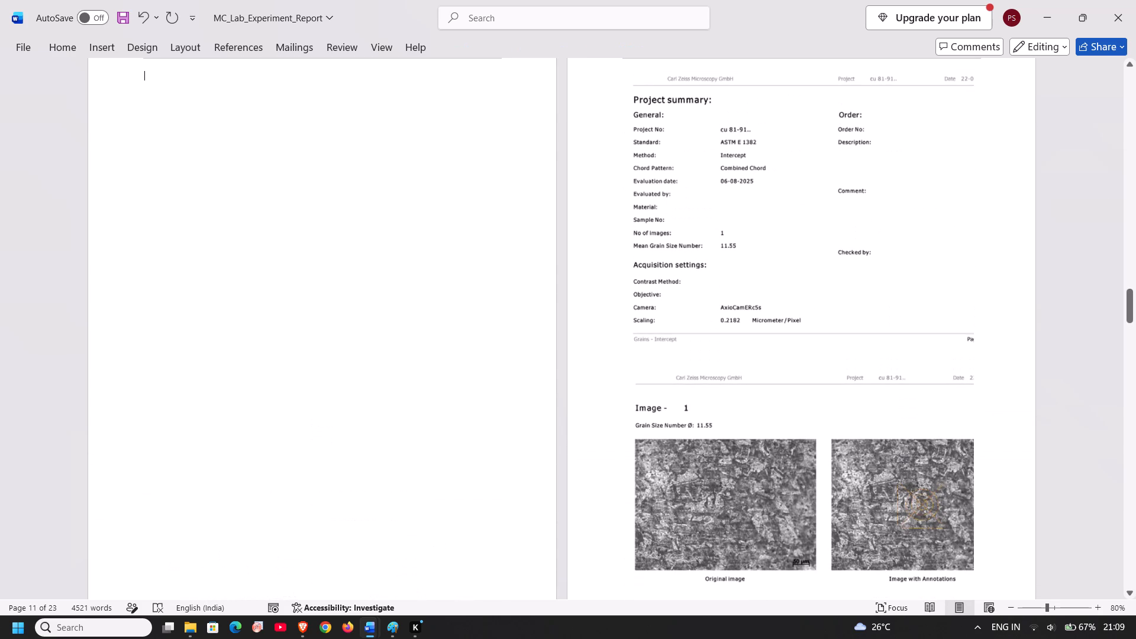
left_click(440, 375)
key("BackSpace")
scroll(440, 375, "up", 2)
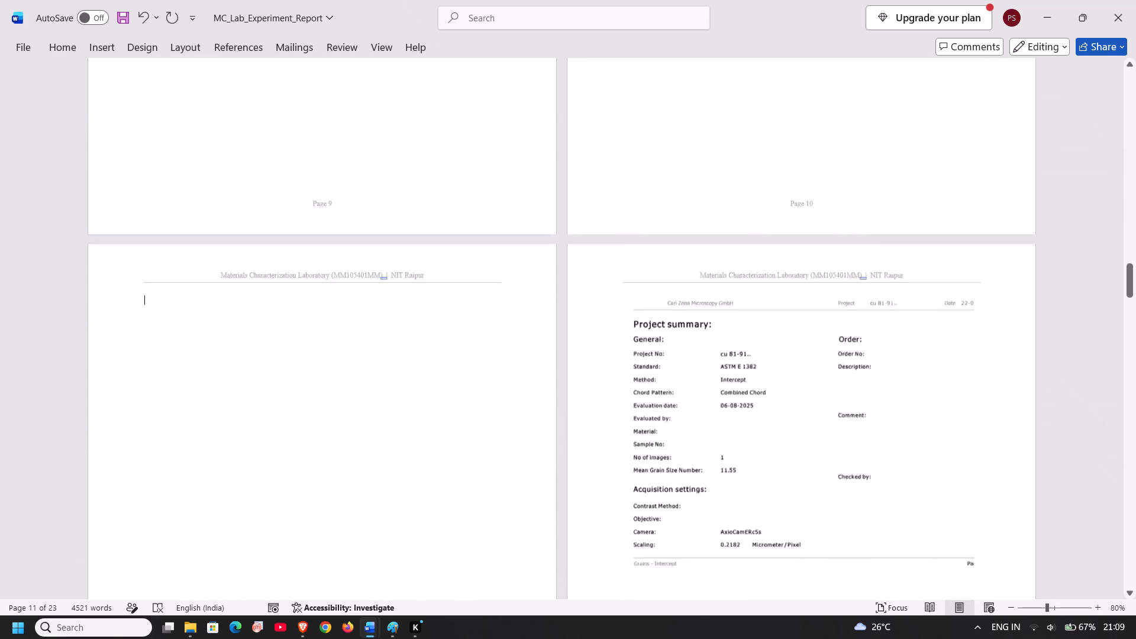
scroll(440, 375, "up", 2)
scroll(406, 483, "down", 4)
scroll(406, 483, "up", 1)
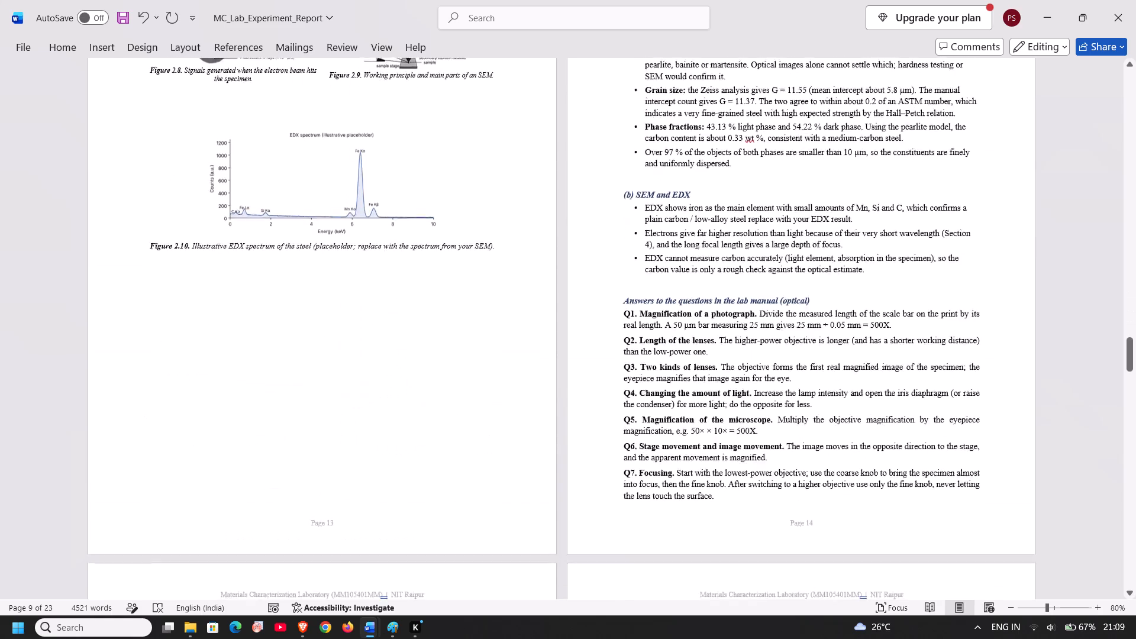
scroll(406, 483, "up", 1)
scroll(406, 483, "down", 3, "ctrl")
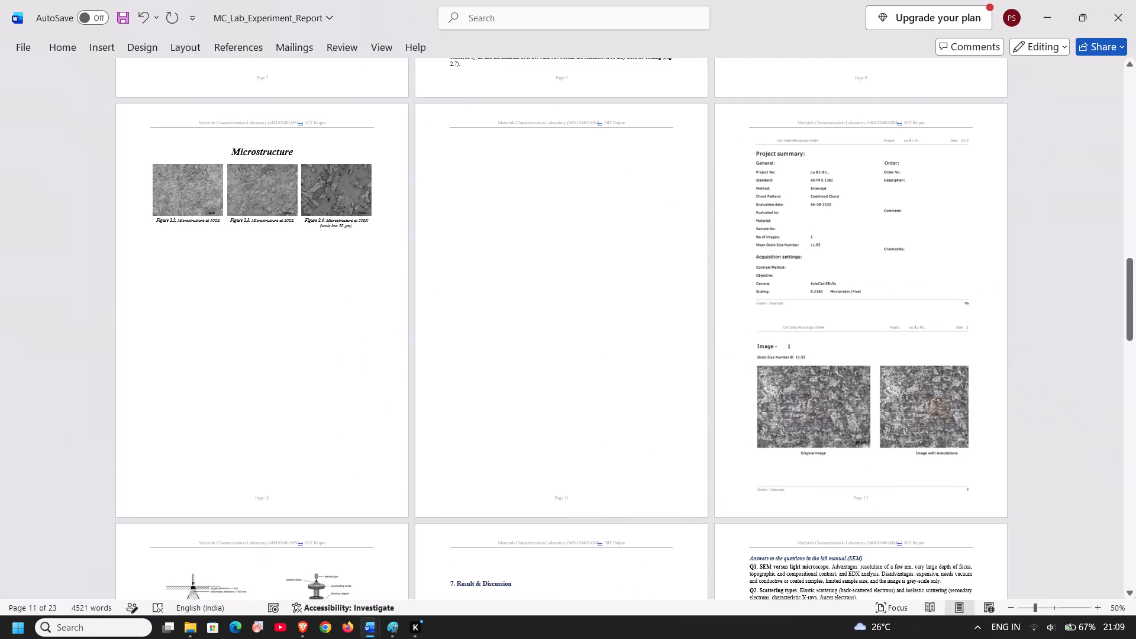
left_click(611, 458)
key("BackSpace")
key("BackSpace")
left_click(483, 159)
key("BackSpace")
key("Delete")
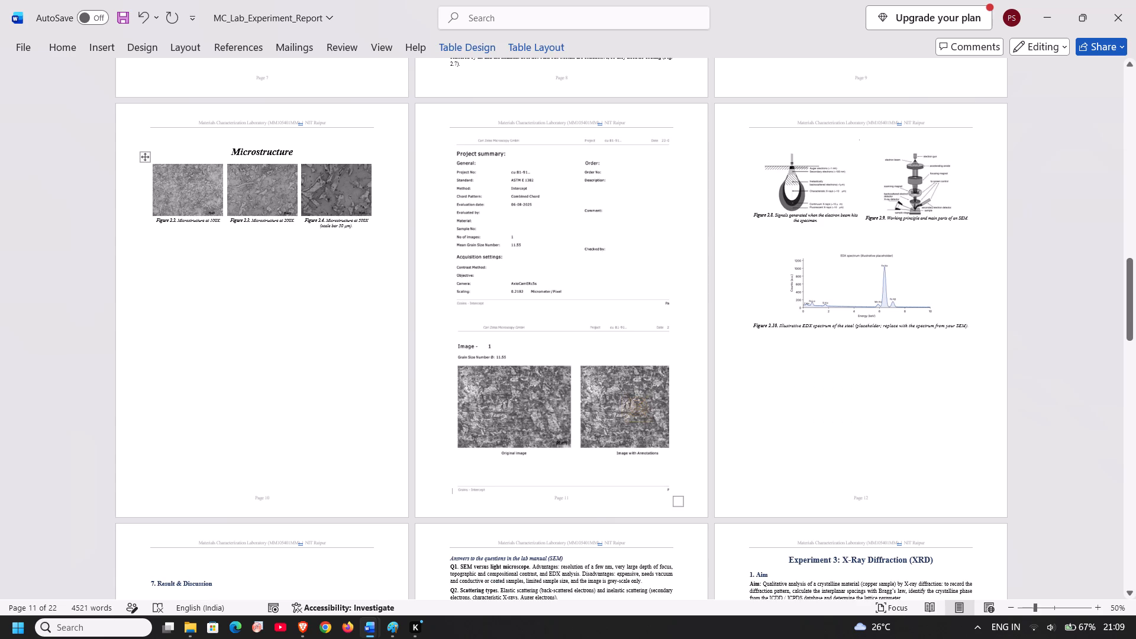
Copy the 100X micrograph of Figure 2.2 and paste the duplicate into the caption area beneath it.
left_click(212, 202)
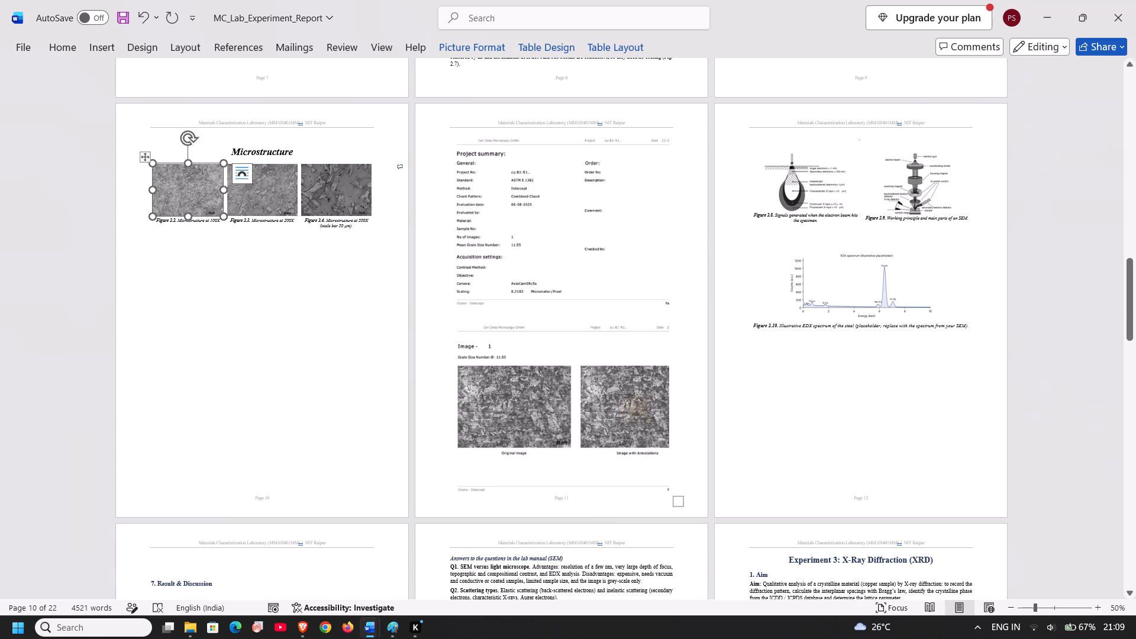
key("ctrl+c")
left_click(179, 256)
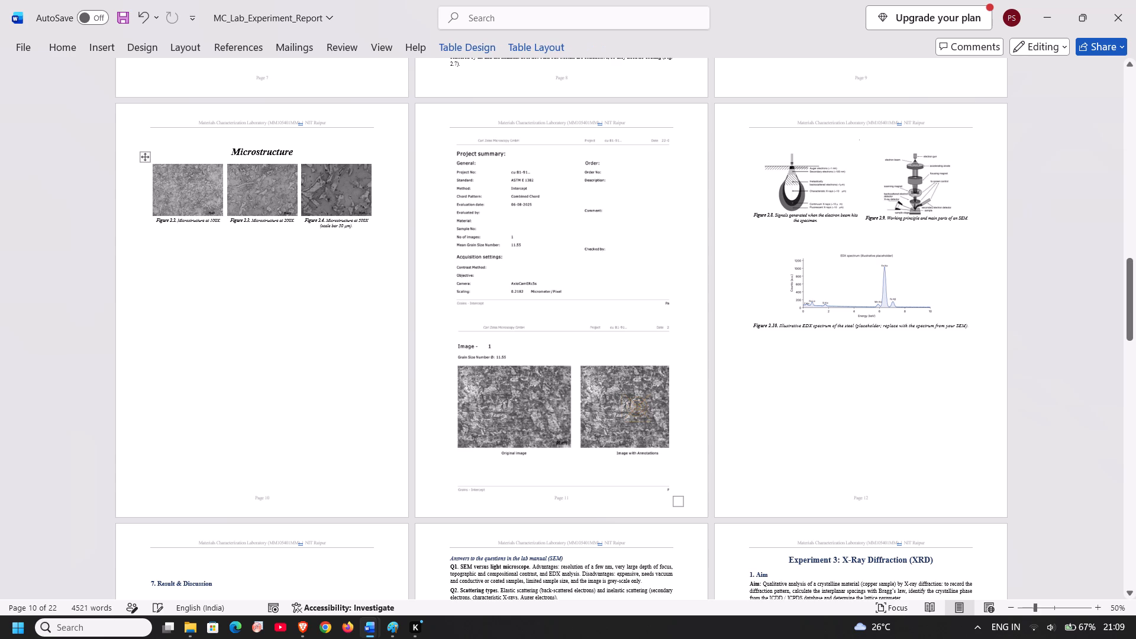
key("ctrl+v")
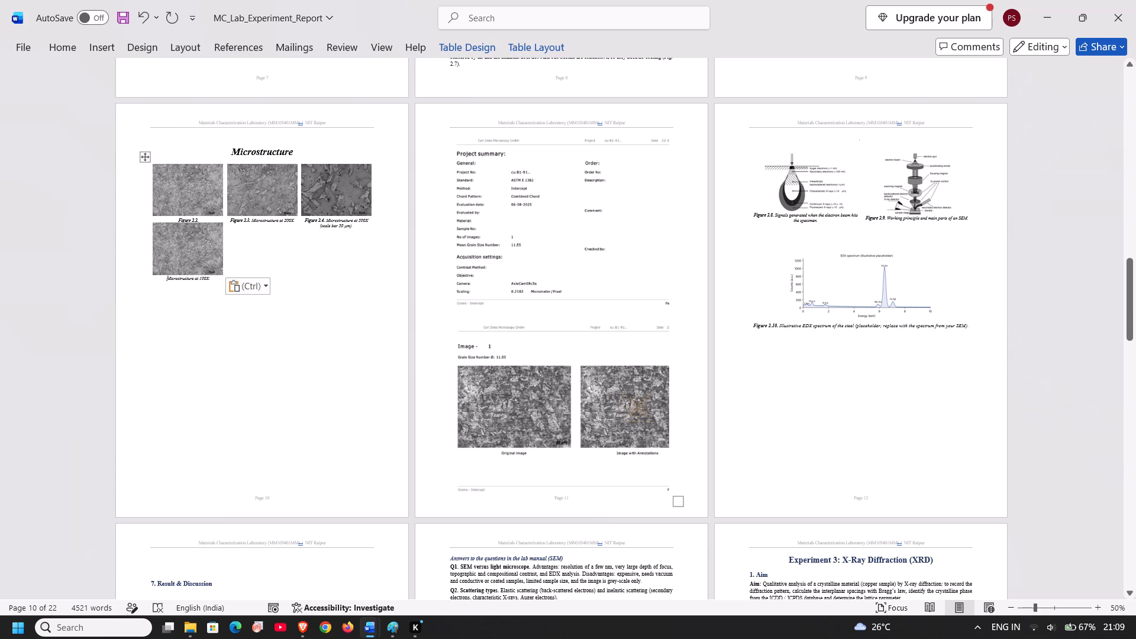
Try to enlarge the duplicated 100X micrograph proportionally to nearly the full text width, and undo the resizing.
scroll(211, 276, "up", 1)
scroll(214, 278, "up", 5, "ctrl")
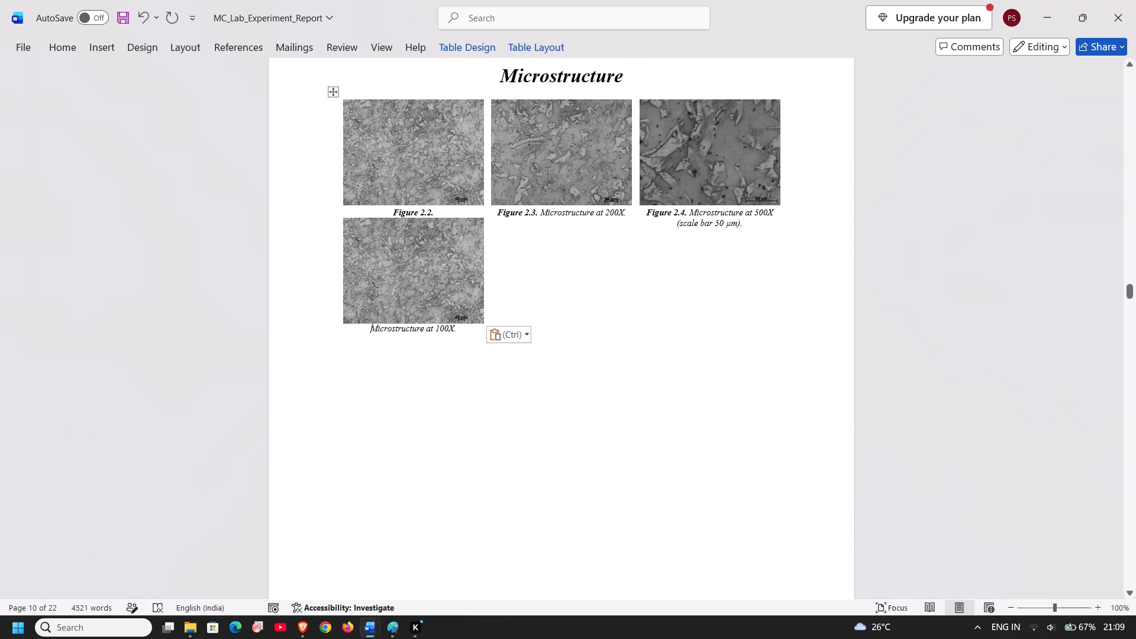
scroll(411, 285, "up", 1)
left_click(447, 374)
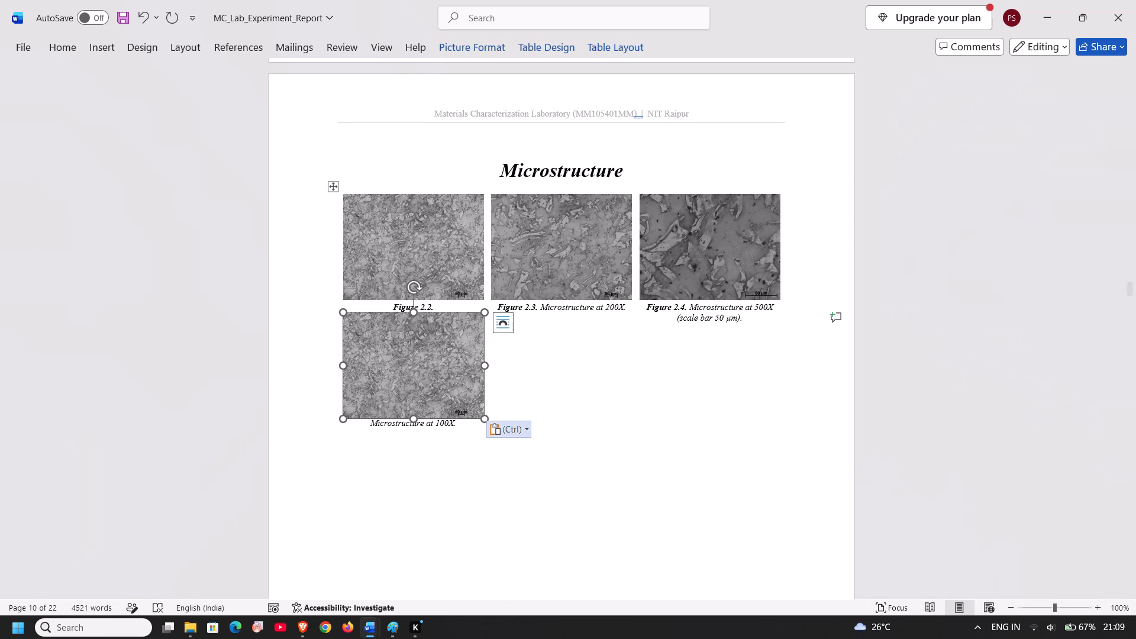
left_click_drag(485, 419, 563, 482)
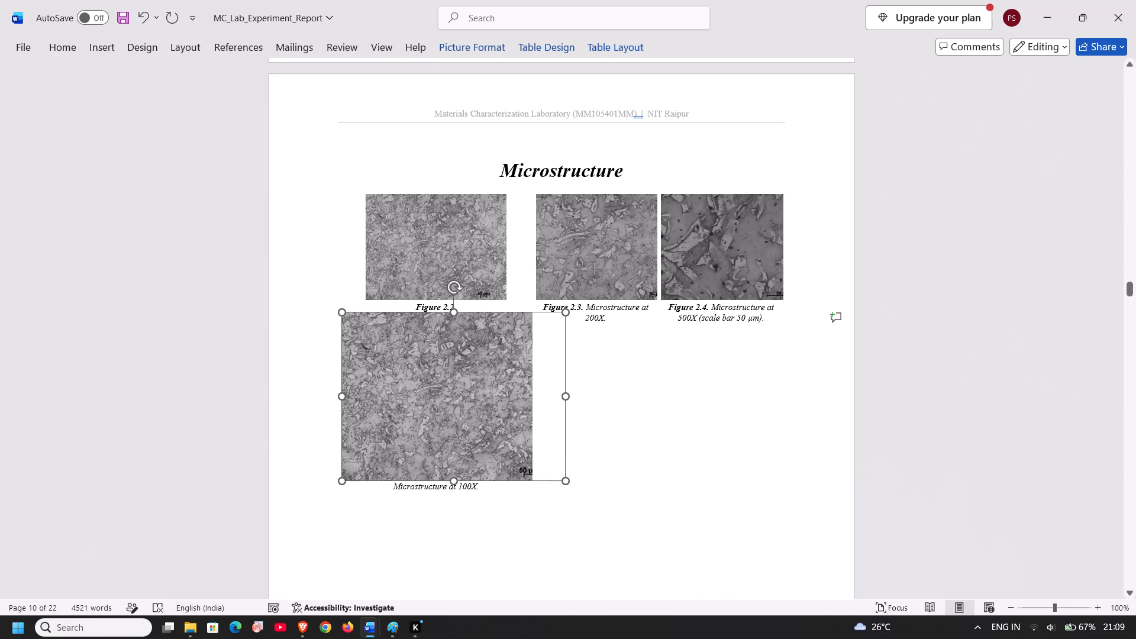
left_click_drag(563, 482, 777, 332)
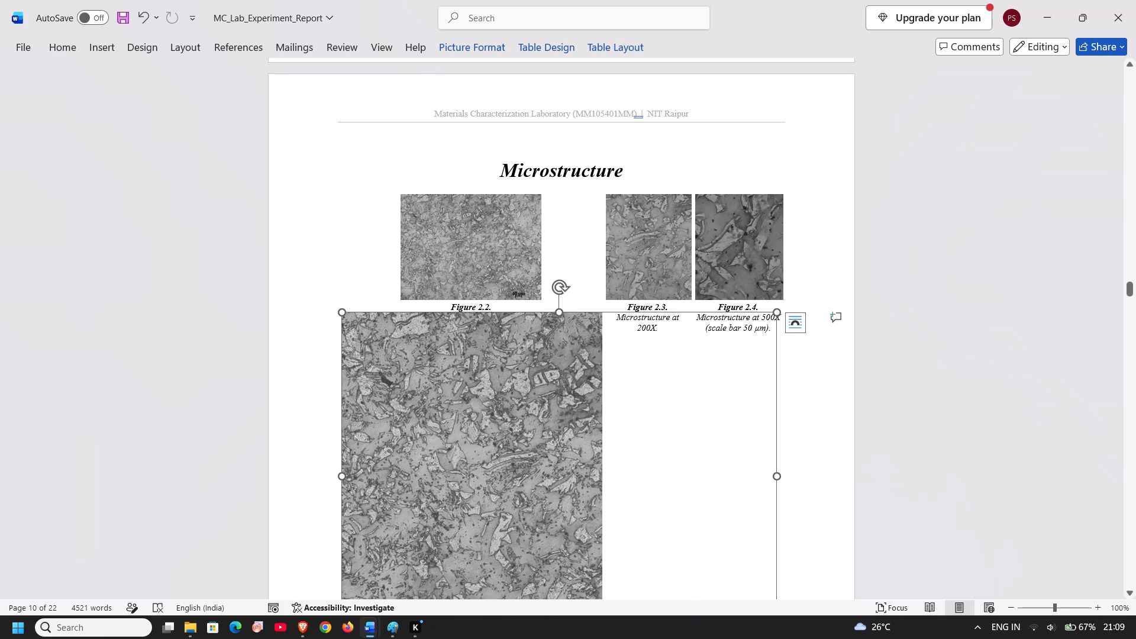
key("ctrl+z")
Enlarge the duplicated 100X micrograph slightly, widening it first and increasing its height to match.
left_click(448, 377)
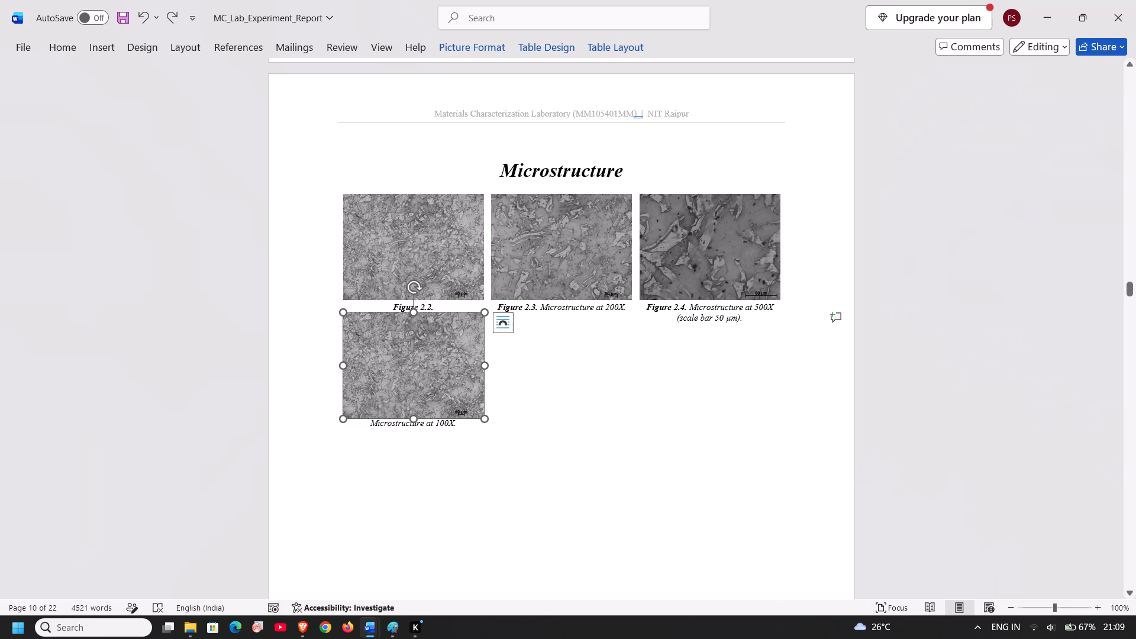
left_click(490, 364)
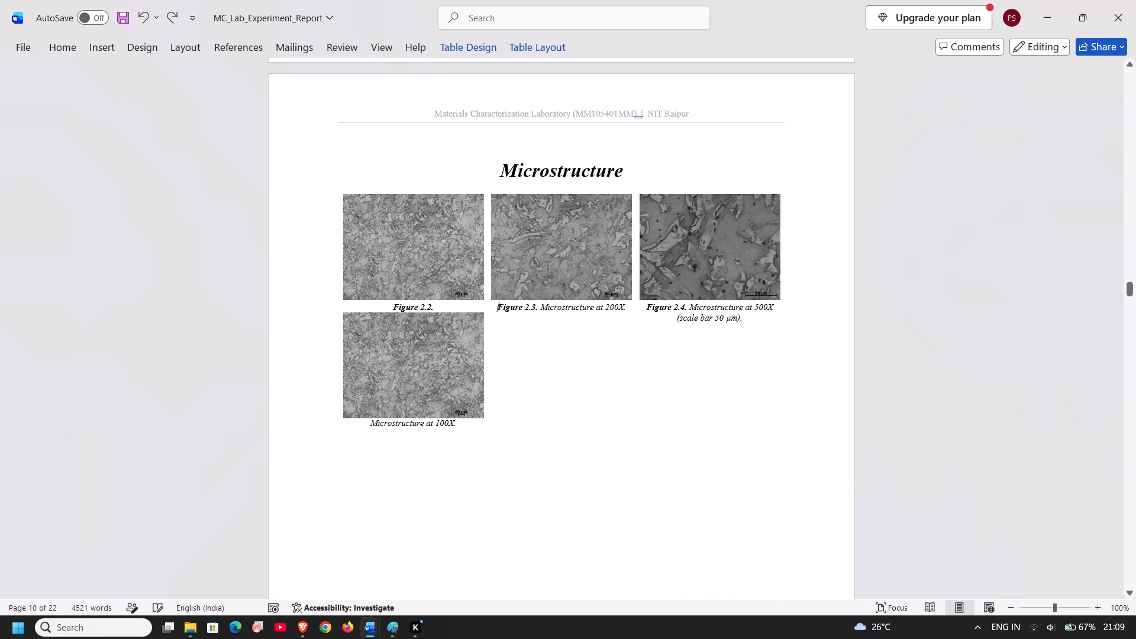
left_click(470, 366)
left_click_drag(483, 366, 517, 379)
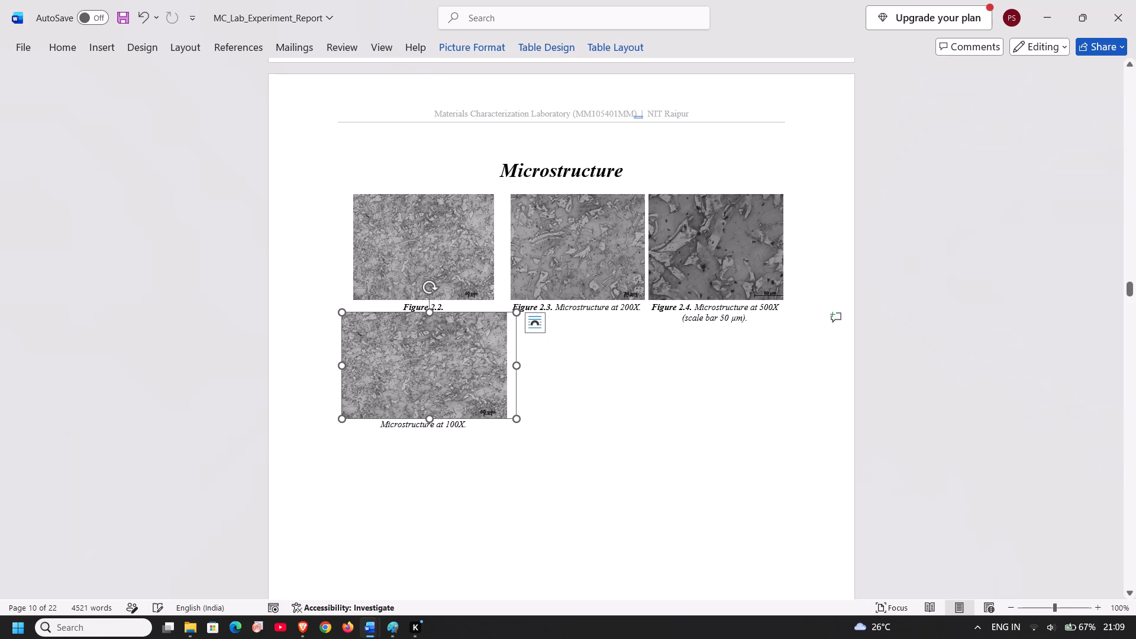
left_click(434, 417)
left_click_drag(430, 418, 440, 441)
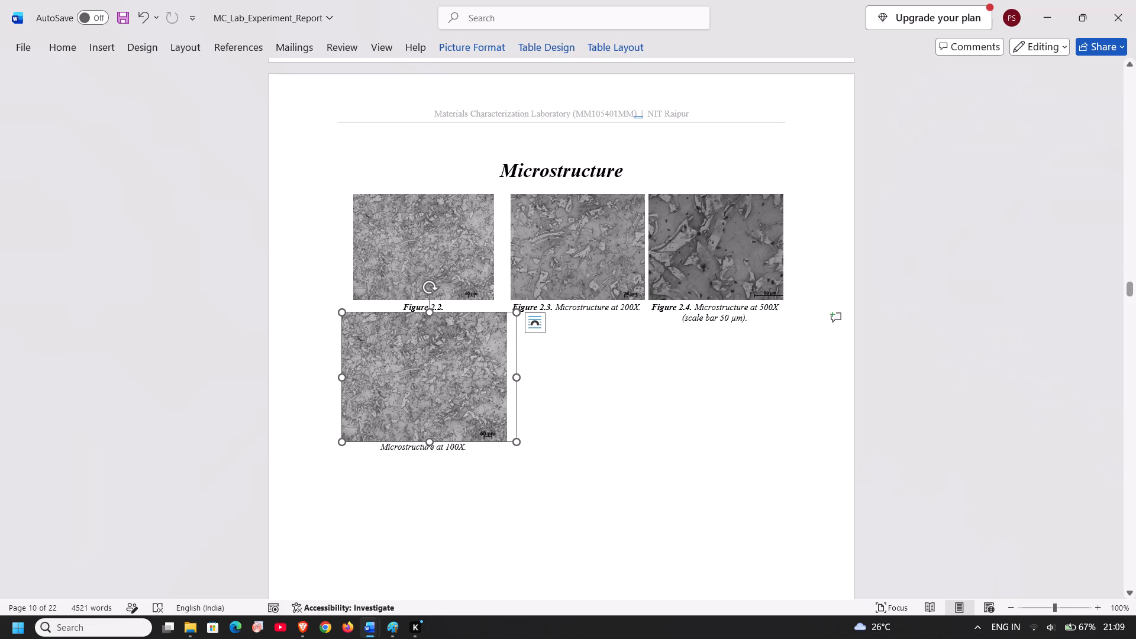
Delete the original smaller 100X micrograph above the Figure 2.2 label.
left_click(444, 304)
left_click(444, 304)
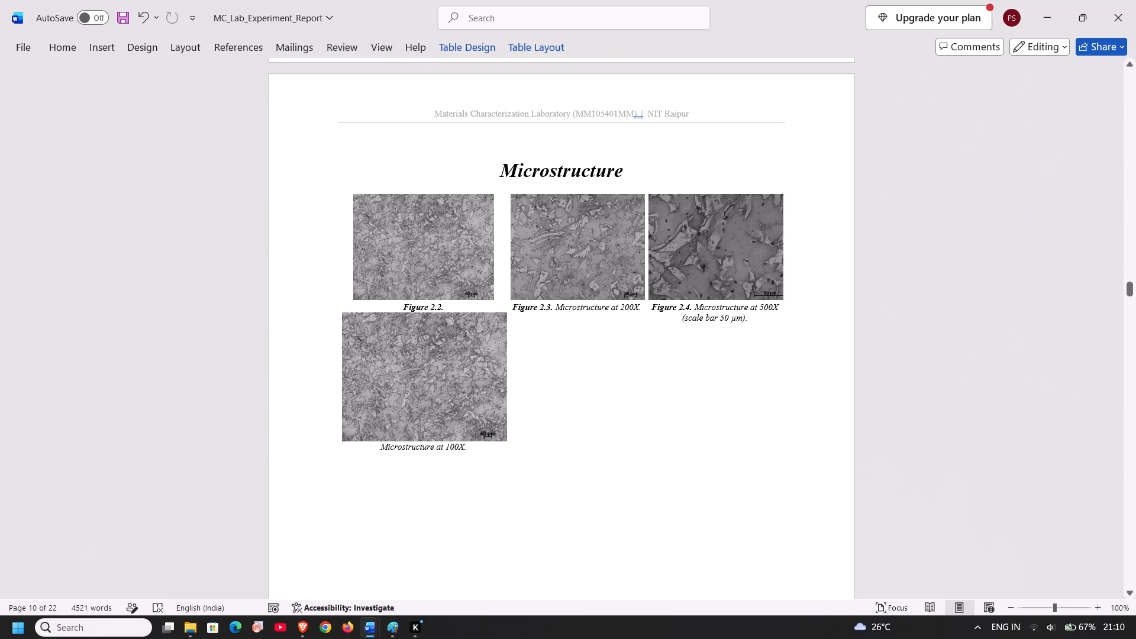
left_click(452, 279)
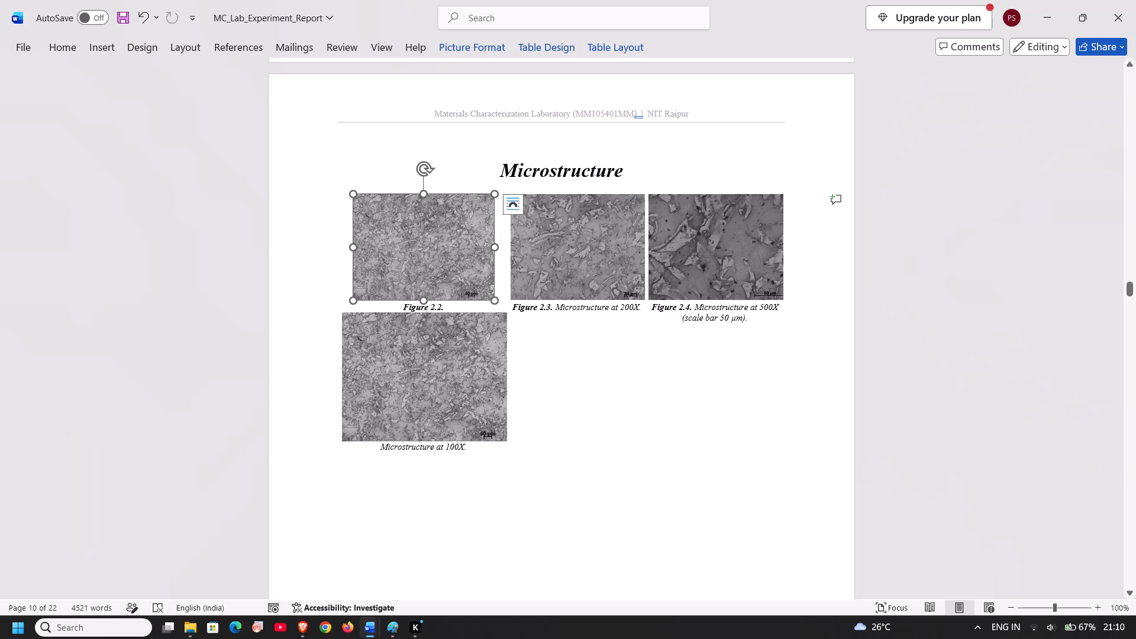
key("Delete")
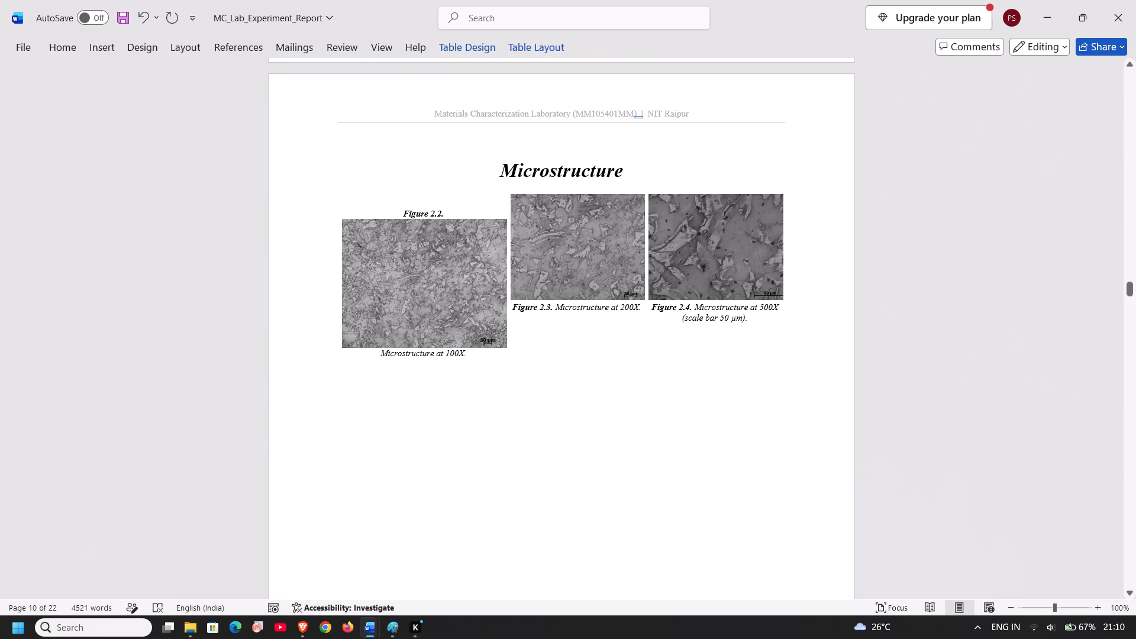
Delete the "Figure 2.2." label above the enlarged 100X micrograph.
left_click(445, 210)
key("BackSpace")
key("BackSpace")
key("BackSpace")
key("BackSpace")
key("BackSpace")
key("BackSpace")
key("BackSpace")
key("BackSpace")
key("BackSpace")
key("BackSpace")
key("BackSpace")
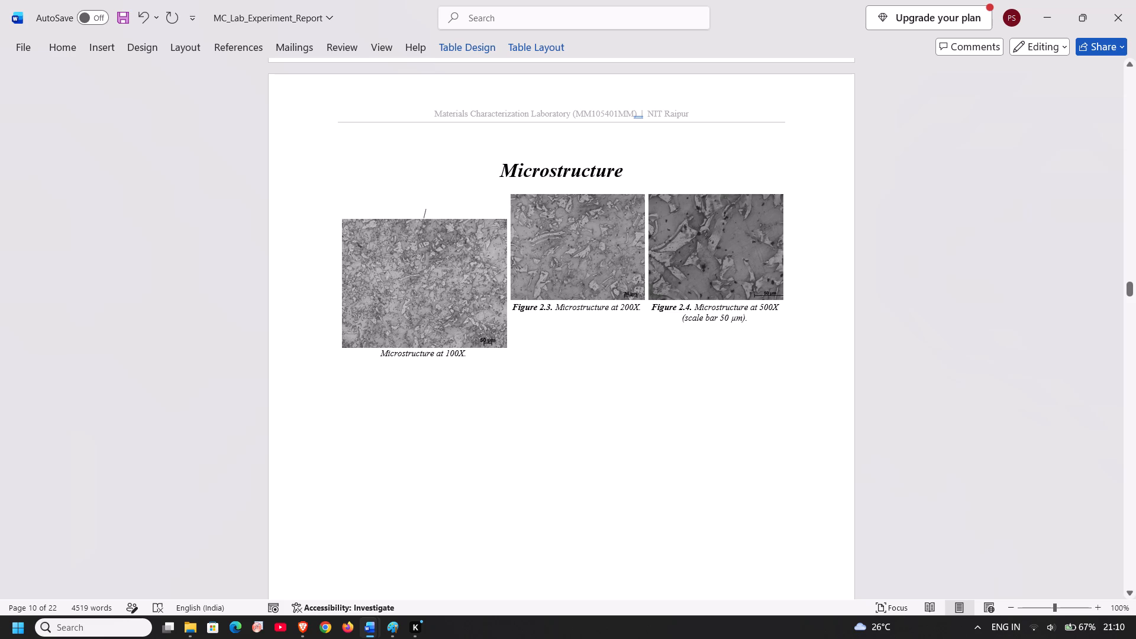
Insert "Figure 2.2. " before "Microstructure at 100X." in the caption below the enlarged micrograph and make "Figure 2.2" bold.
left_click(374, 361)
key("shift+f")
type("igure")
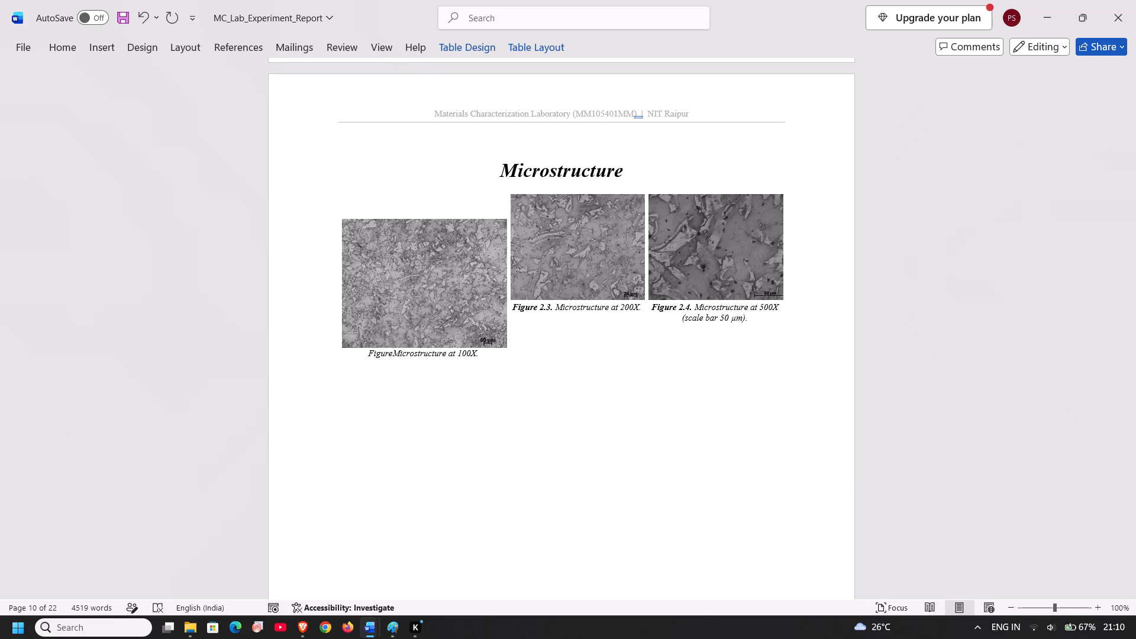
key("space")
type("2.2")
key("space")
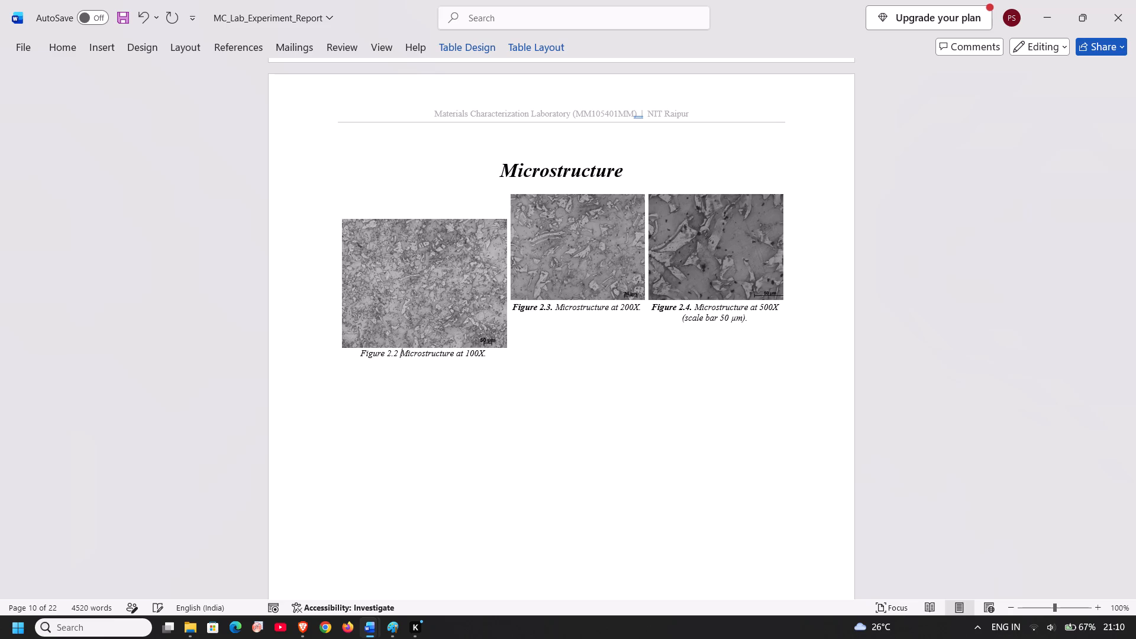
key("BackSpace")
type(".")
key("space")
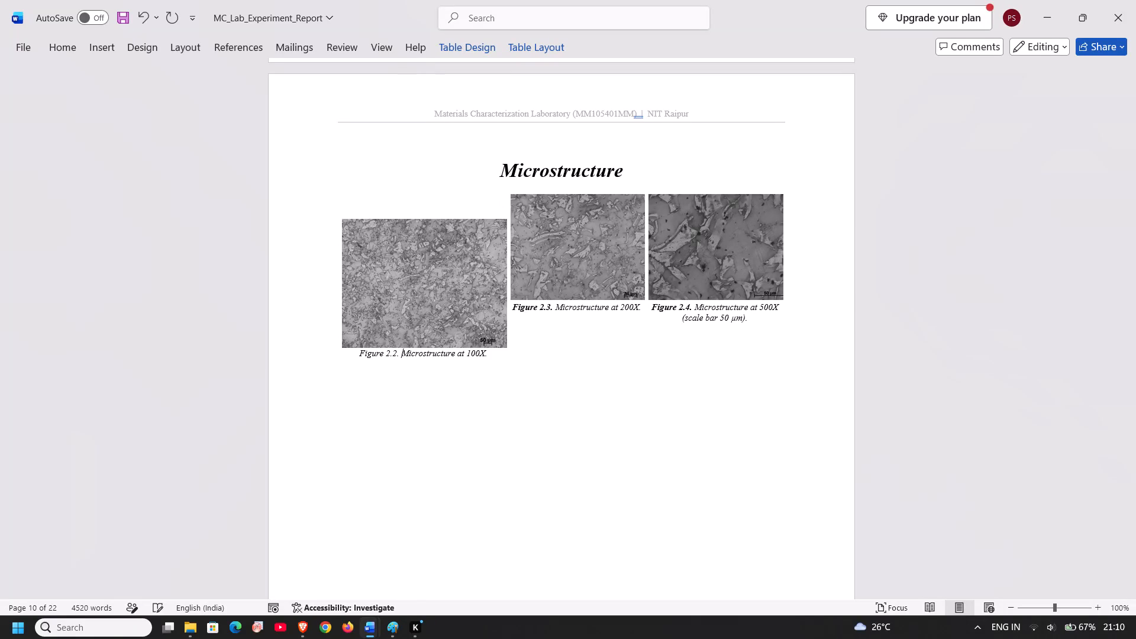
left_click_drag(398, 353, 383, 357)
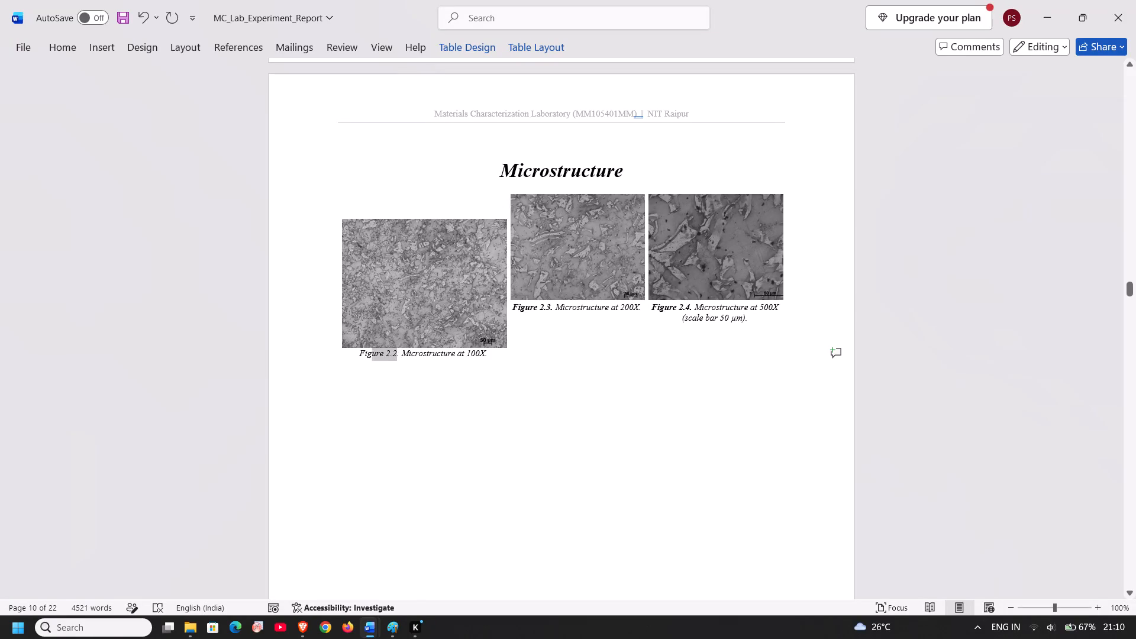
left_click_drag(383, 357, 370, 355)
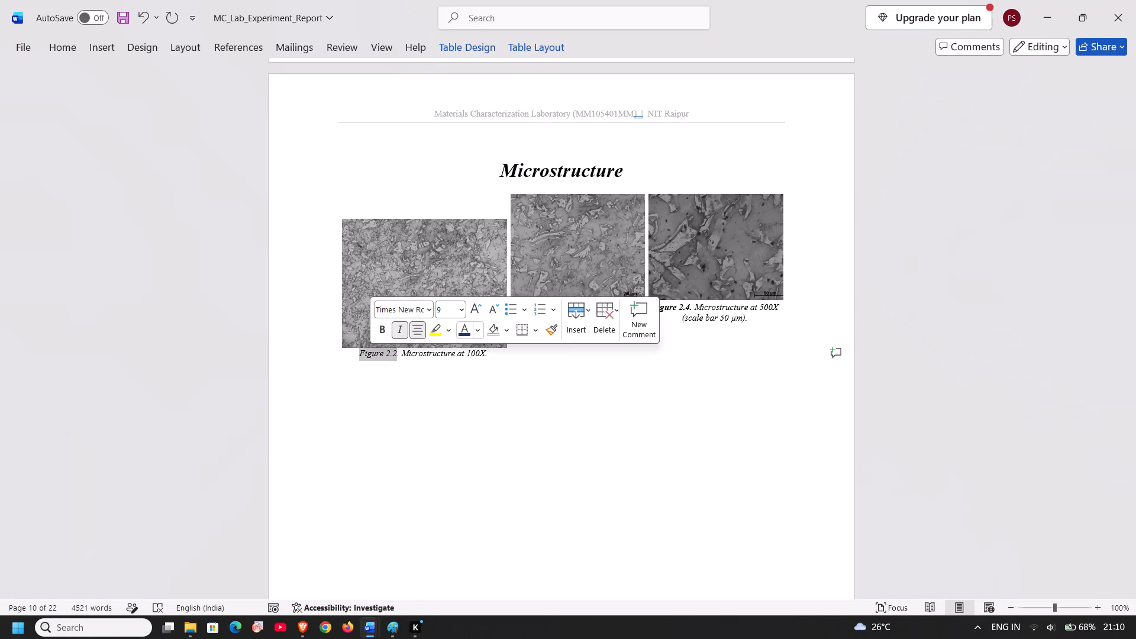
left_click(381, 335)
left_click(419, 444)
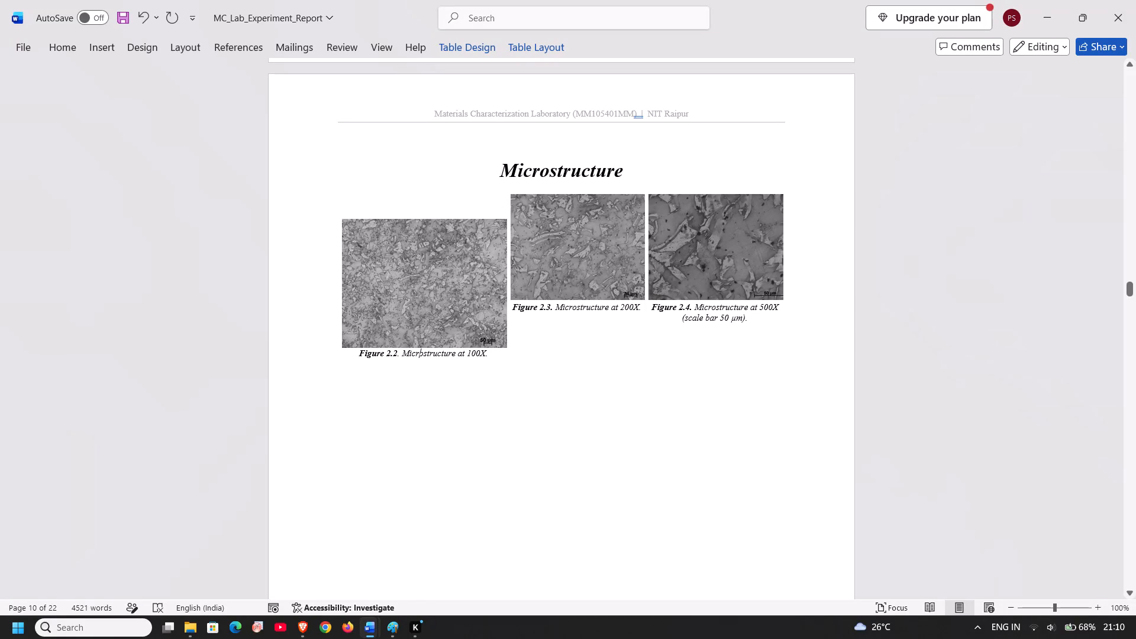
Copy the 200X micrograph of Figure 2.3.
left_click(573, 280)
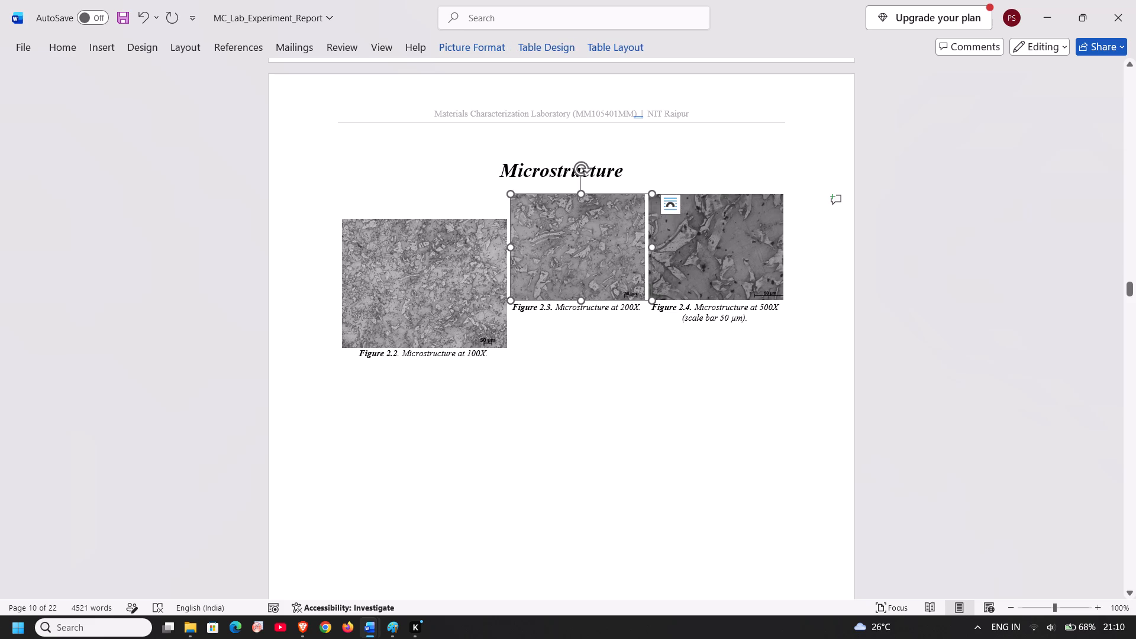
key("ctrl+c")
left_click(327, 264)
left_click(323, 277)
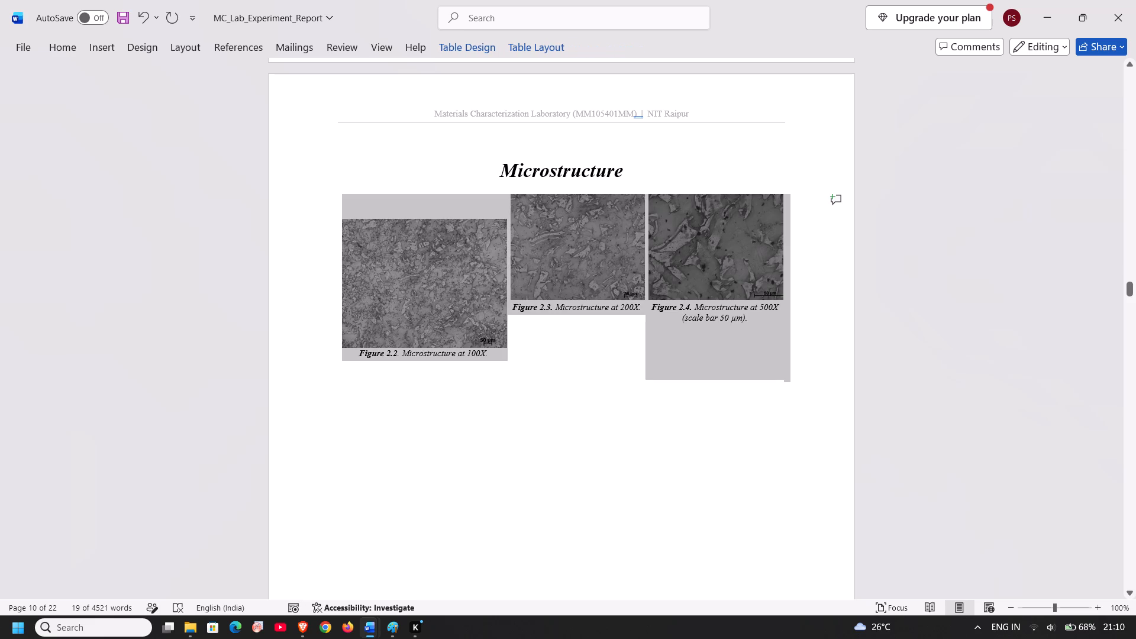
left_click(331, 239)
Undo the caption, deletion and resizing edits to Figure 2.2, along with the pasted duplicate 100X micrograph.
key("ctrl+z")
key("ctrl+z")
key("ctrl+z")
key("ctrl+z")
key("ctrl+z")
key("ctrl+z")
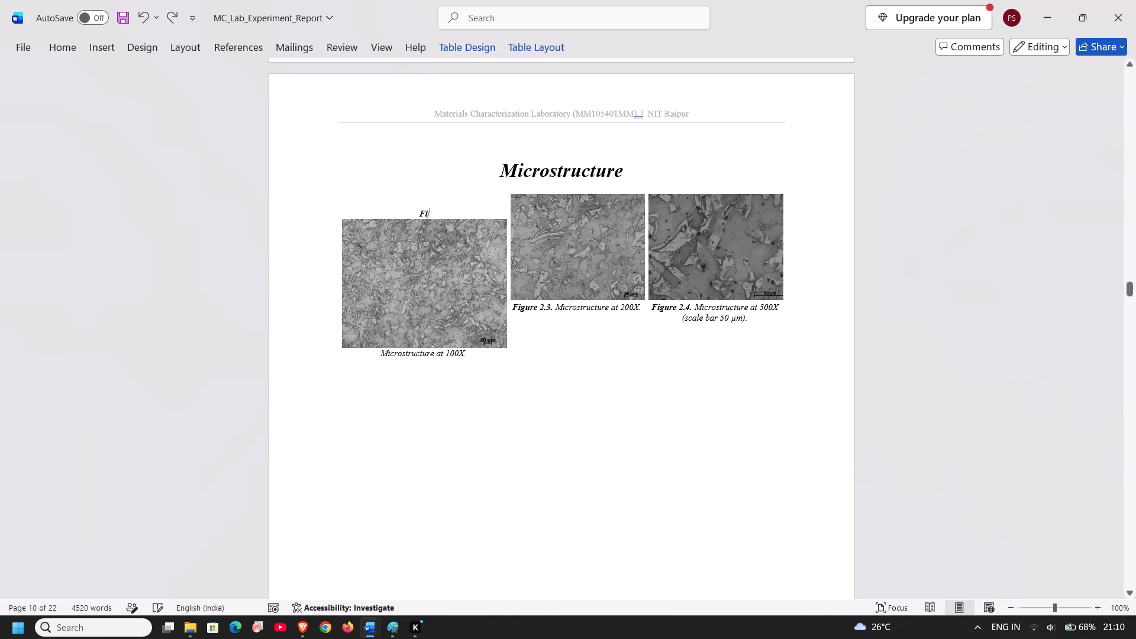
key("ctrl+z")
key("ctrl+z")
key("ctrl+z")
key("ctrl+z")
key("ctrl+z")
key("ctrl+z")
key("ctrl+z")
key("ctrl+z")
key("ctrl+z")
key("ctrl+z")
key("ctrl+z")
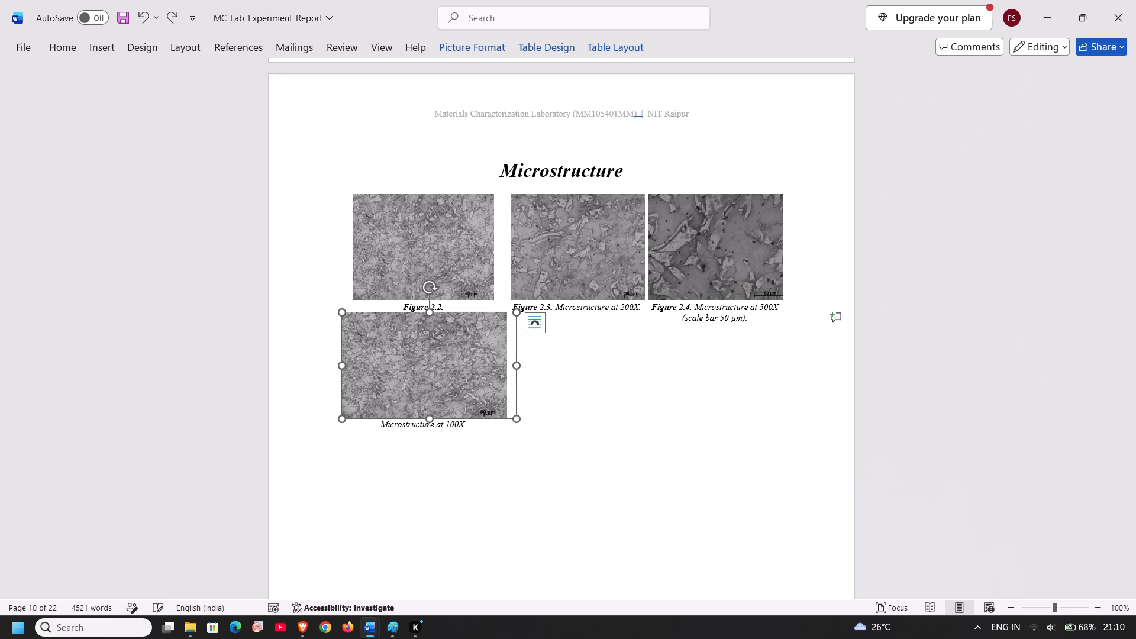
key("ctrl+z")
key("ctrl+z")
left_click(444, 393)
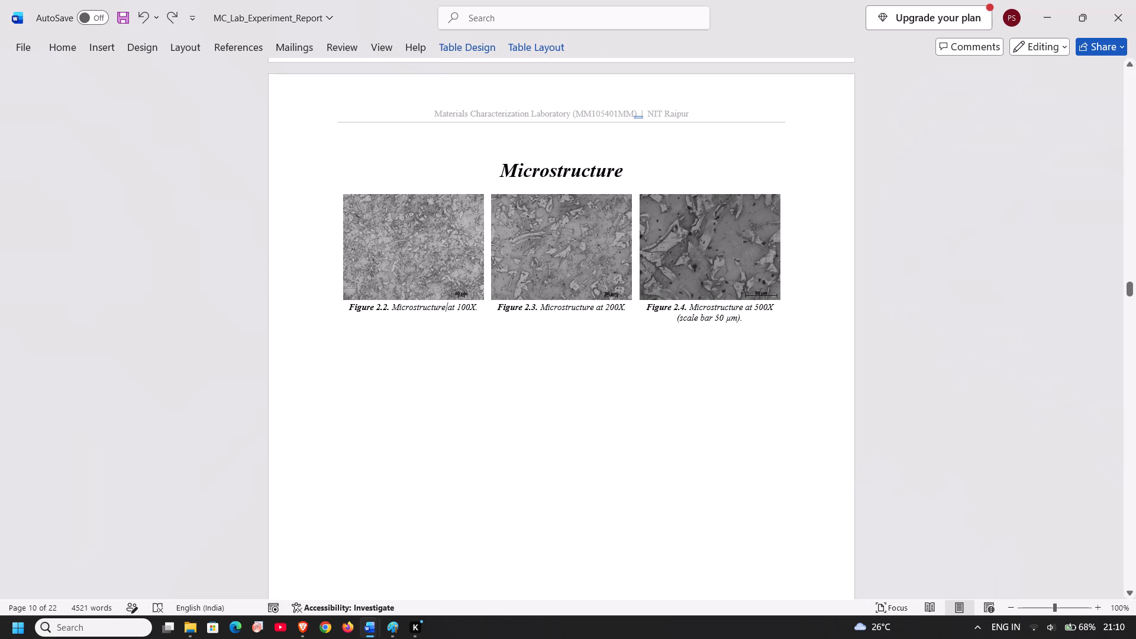
Switch to MC_LAB_Manual and examine how its MICROSTRUCTURE page arranges the 100X, 200X and 500X micrographs.
scroll(438, 445, "down", 4)
scroll(446, 440, "up", 6)
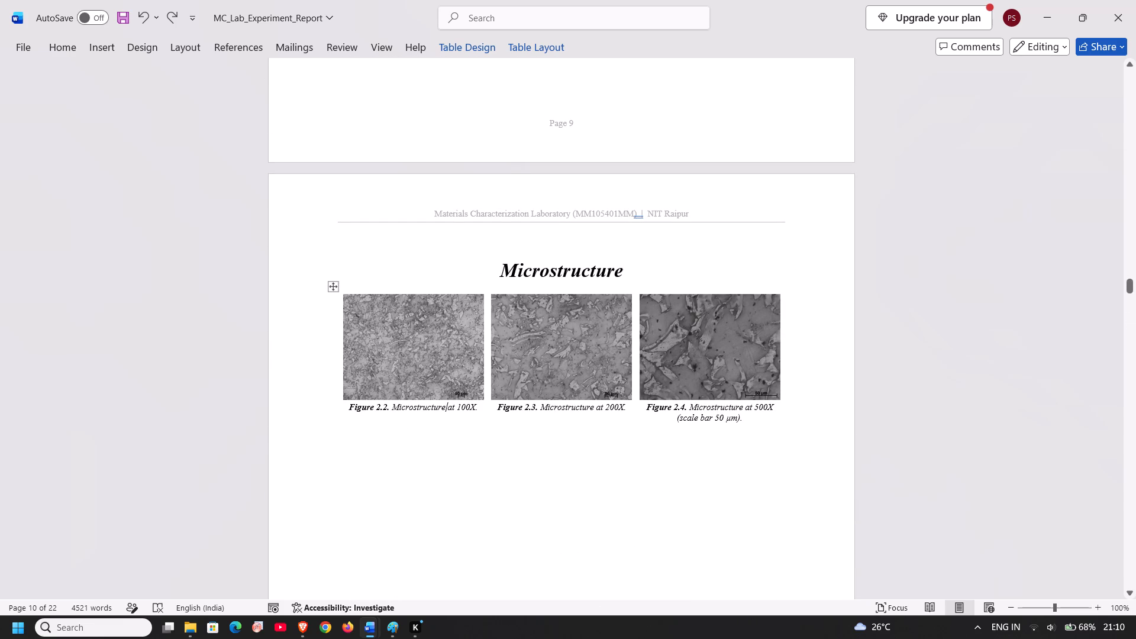
left_click(315, 559)
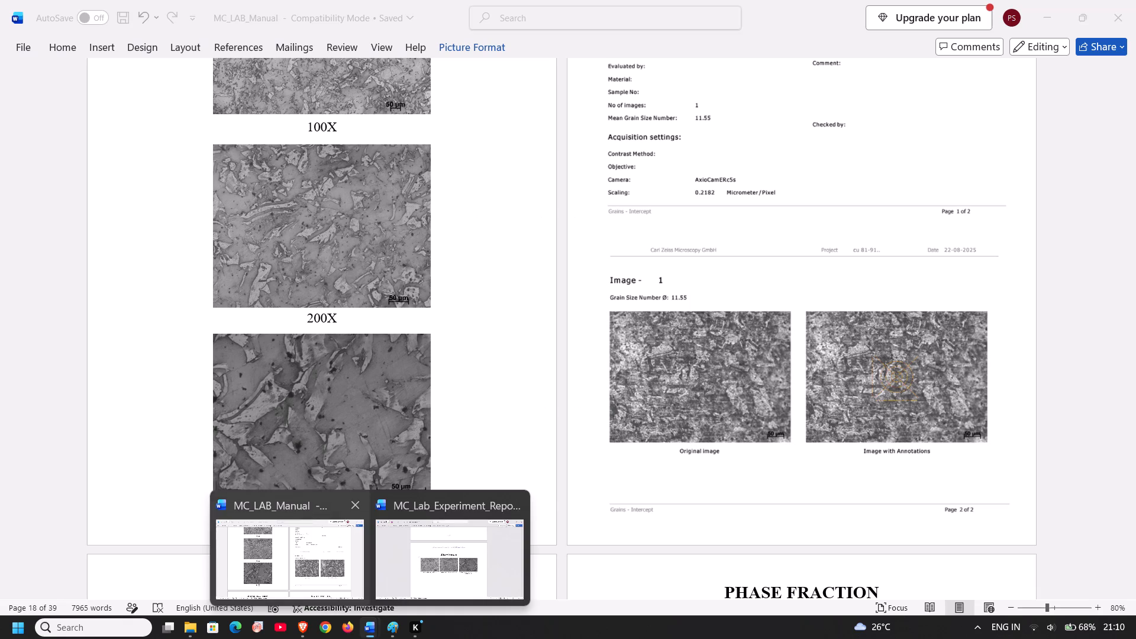
scroll(404, 437, "up", 1)
scroll(389, 392, "up", 1)
scroll(358, 324, "up", 2)
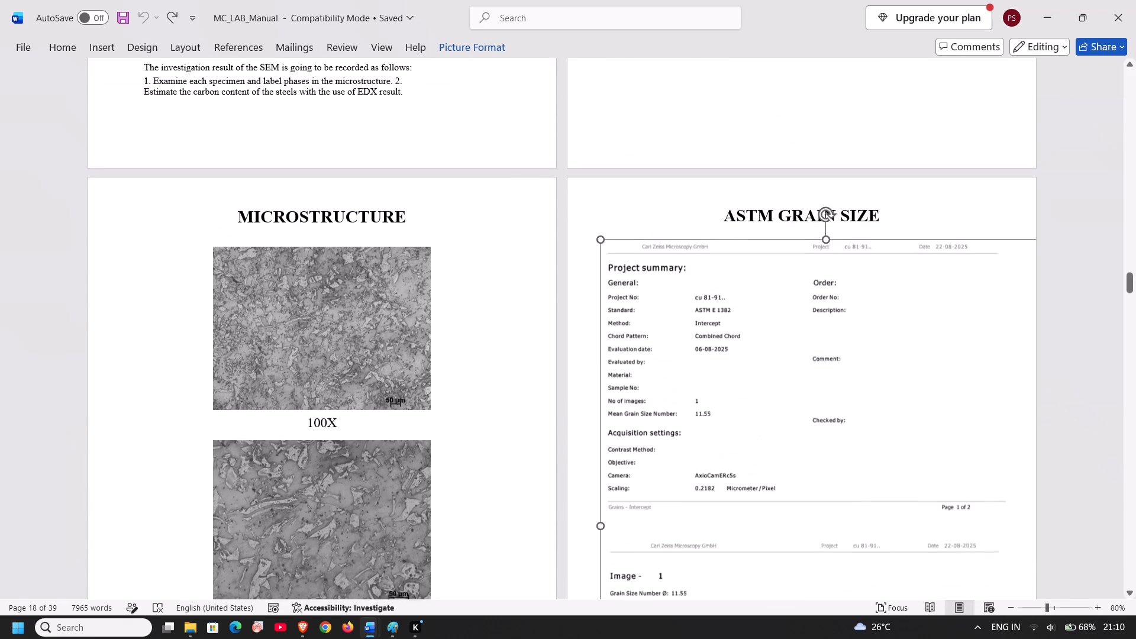
left_click(351, 337)
scroll(351, 337, "down", 2)
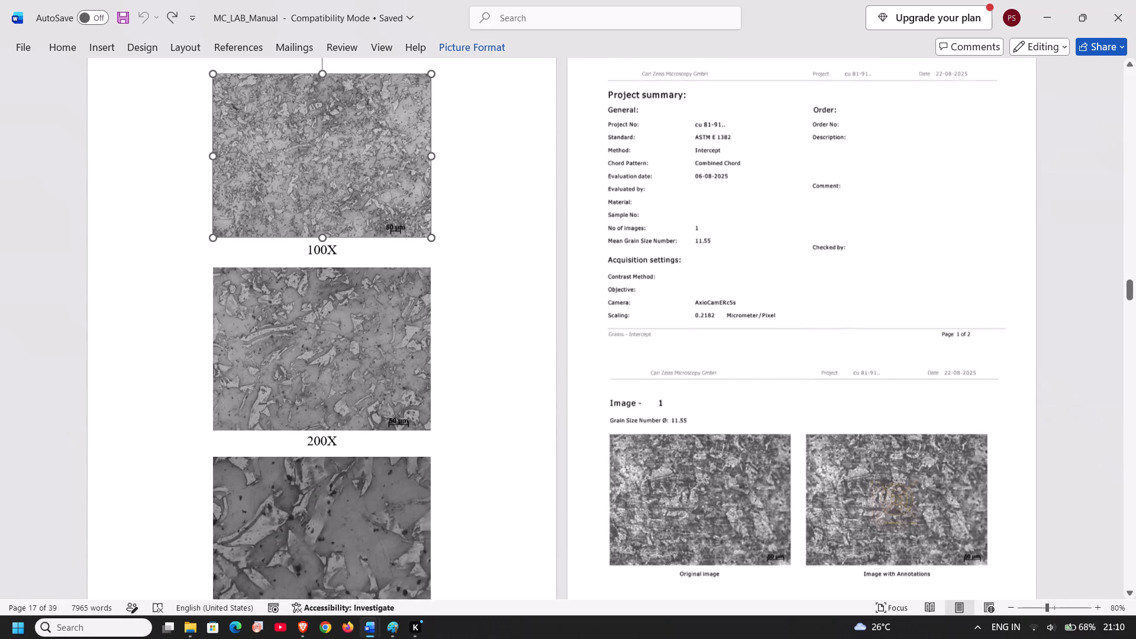
scroll(351, 337, "down", 2)
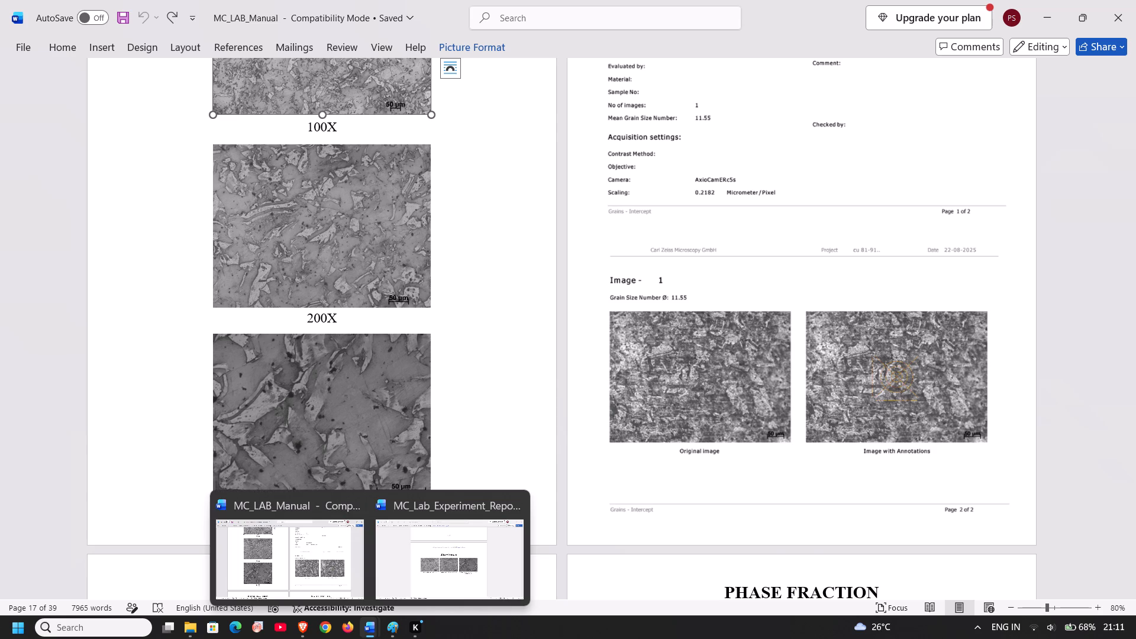
left_click(369, 630)
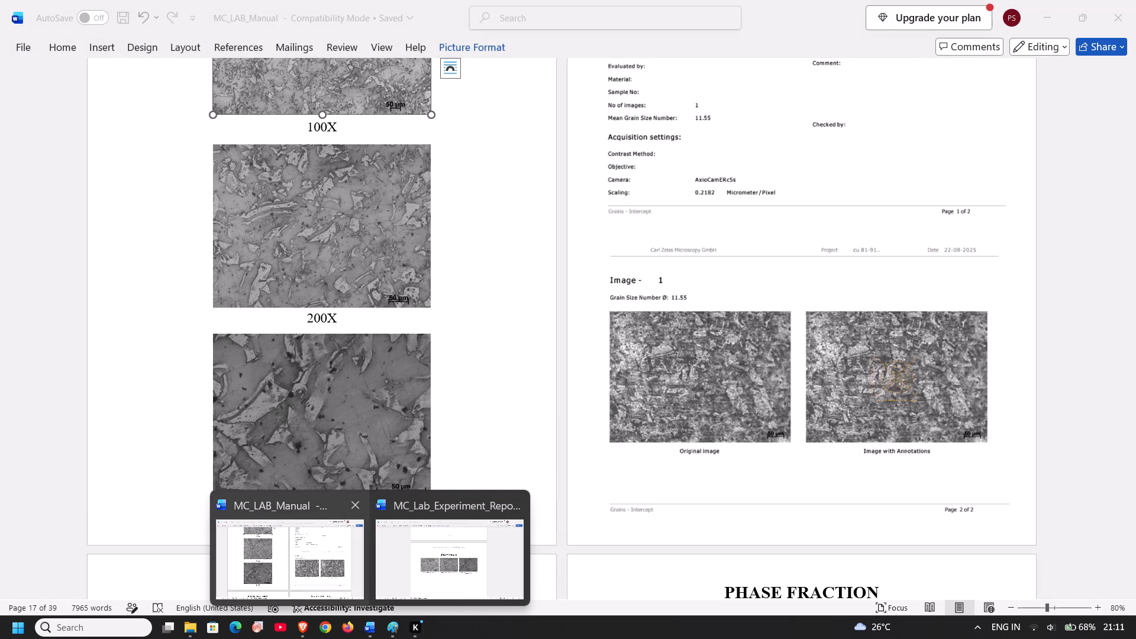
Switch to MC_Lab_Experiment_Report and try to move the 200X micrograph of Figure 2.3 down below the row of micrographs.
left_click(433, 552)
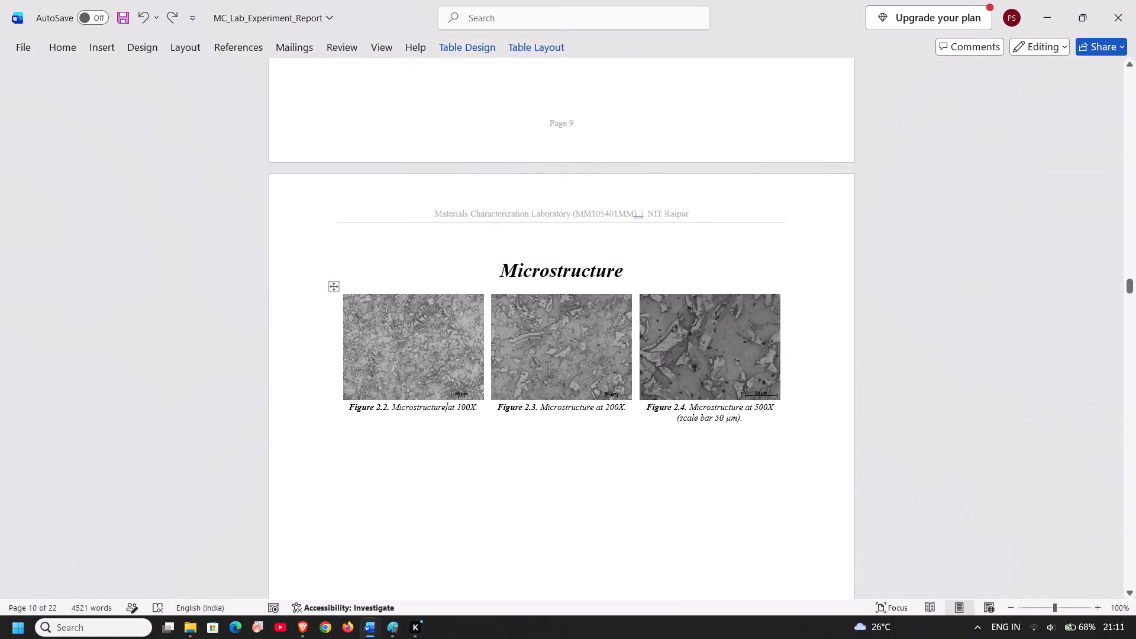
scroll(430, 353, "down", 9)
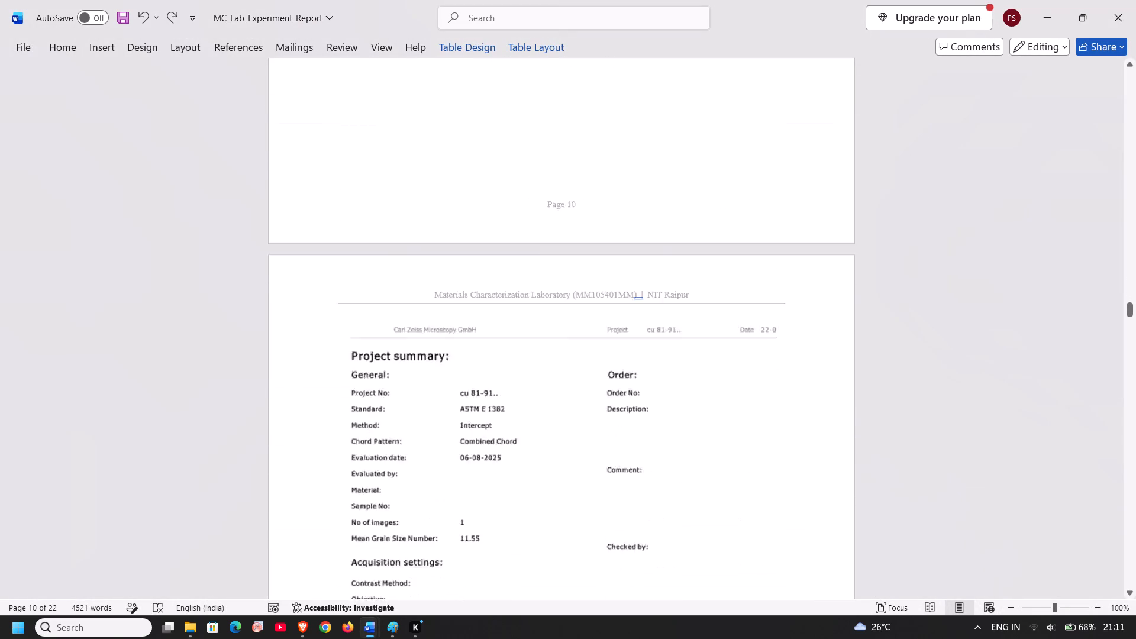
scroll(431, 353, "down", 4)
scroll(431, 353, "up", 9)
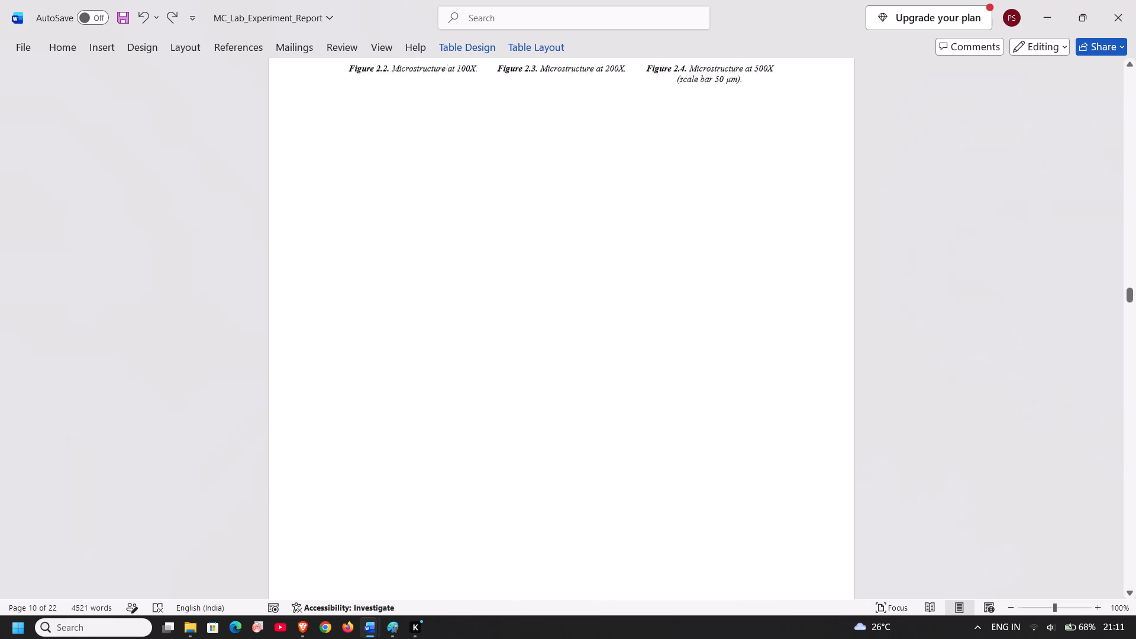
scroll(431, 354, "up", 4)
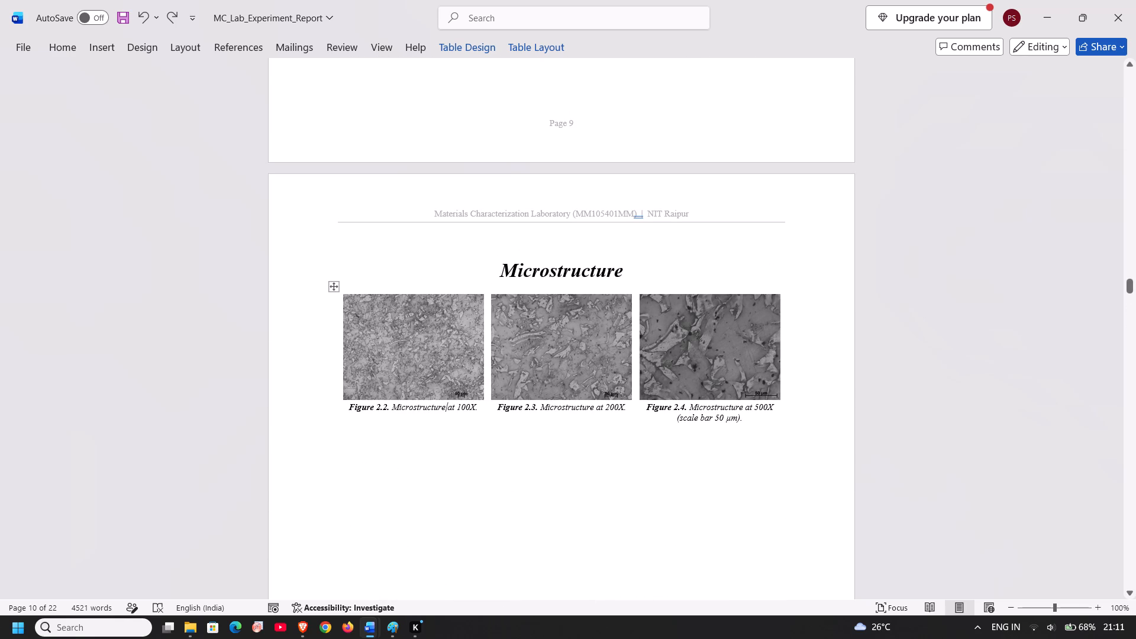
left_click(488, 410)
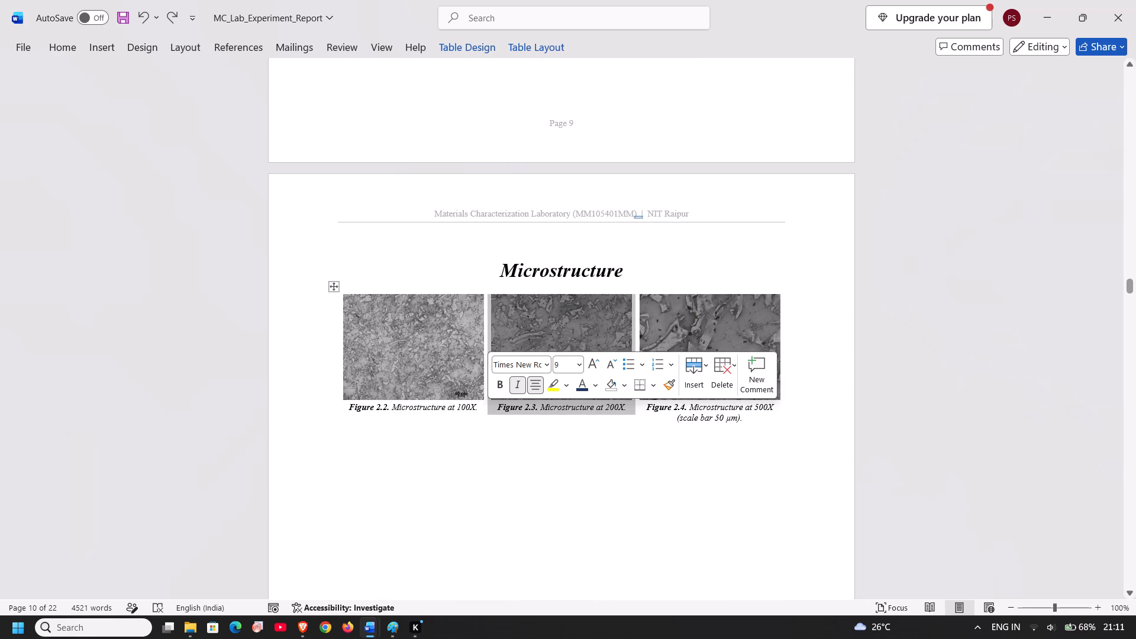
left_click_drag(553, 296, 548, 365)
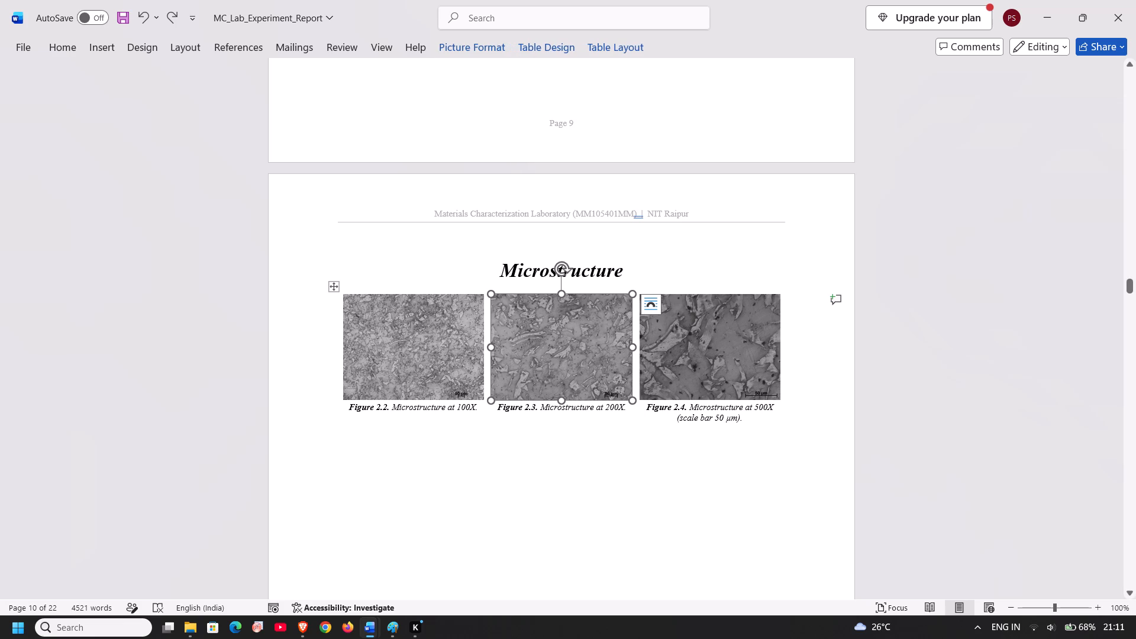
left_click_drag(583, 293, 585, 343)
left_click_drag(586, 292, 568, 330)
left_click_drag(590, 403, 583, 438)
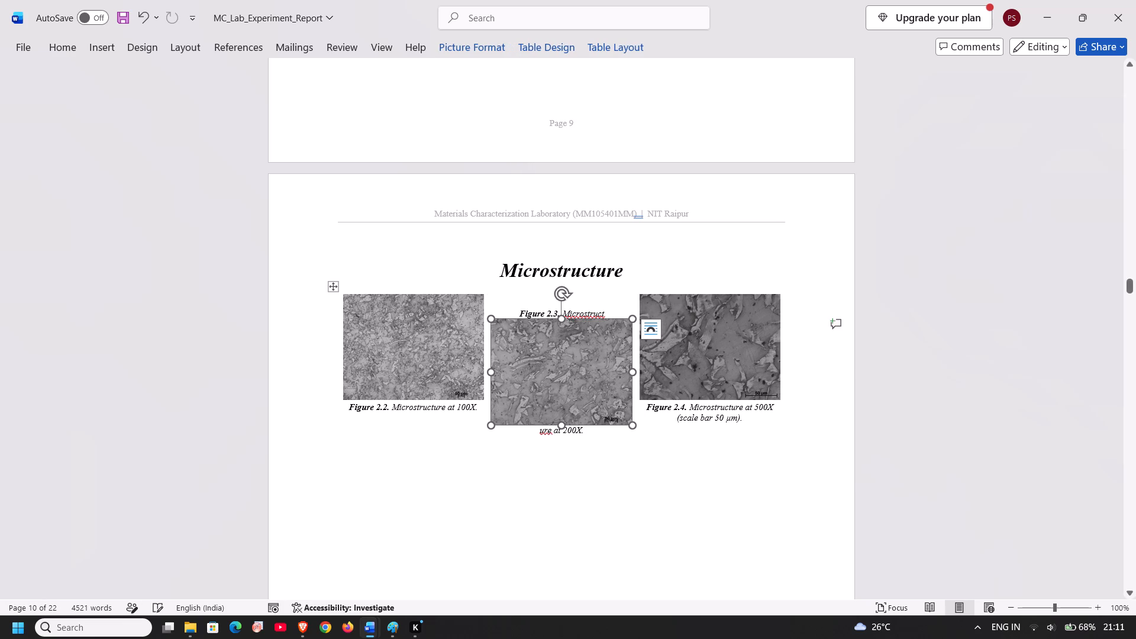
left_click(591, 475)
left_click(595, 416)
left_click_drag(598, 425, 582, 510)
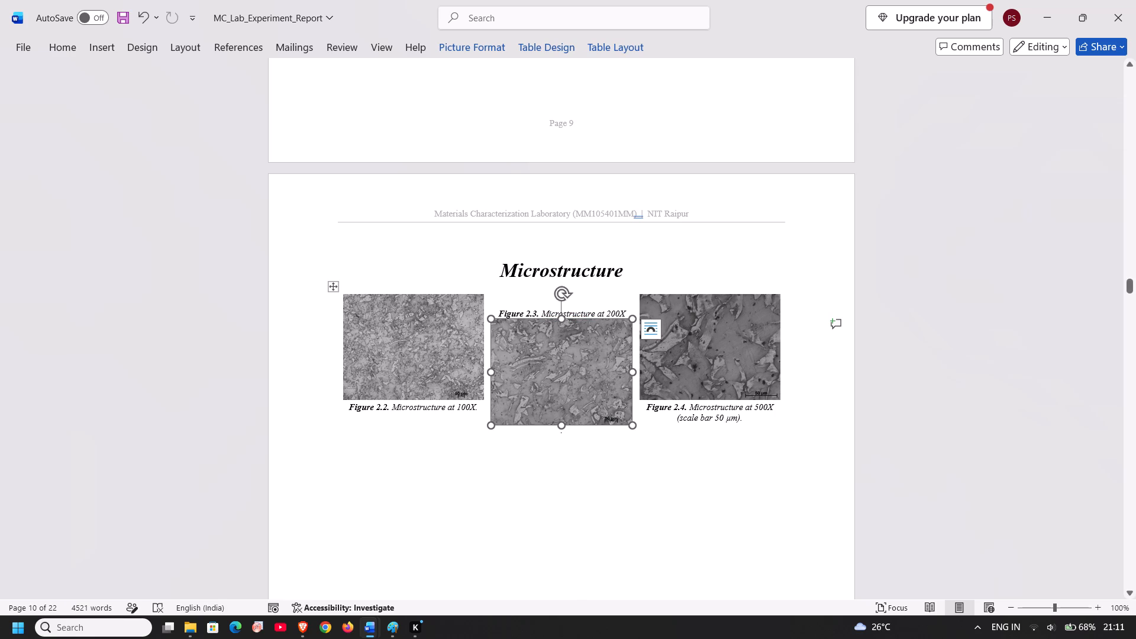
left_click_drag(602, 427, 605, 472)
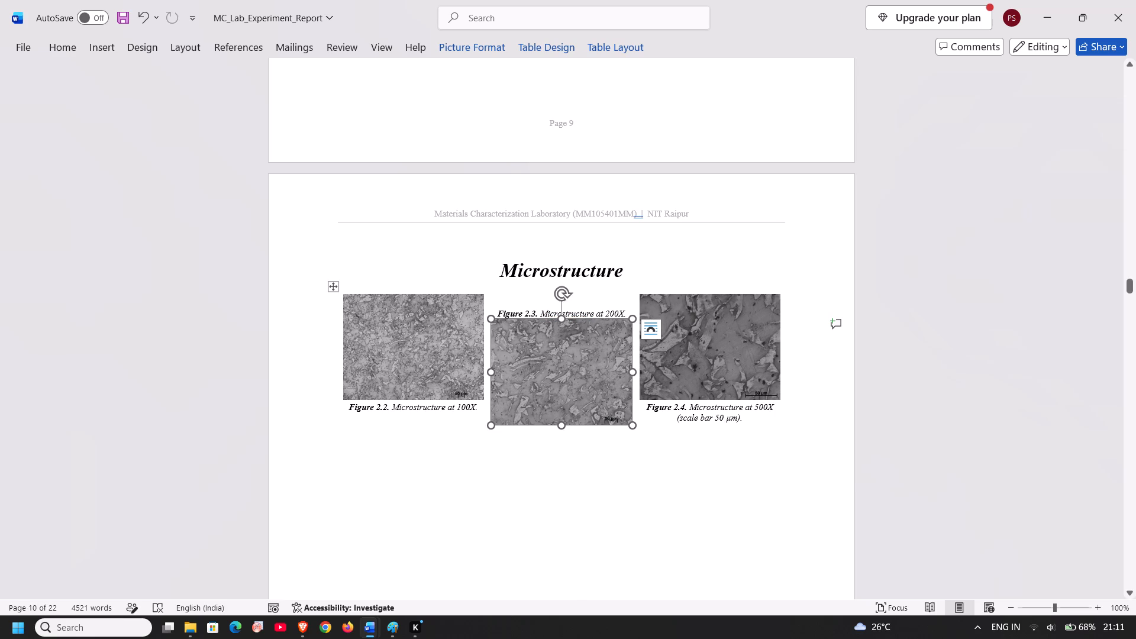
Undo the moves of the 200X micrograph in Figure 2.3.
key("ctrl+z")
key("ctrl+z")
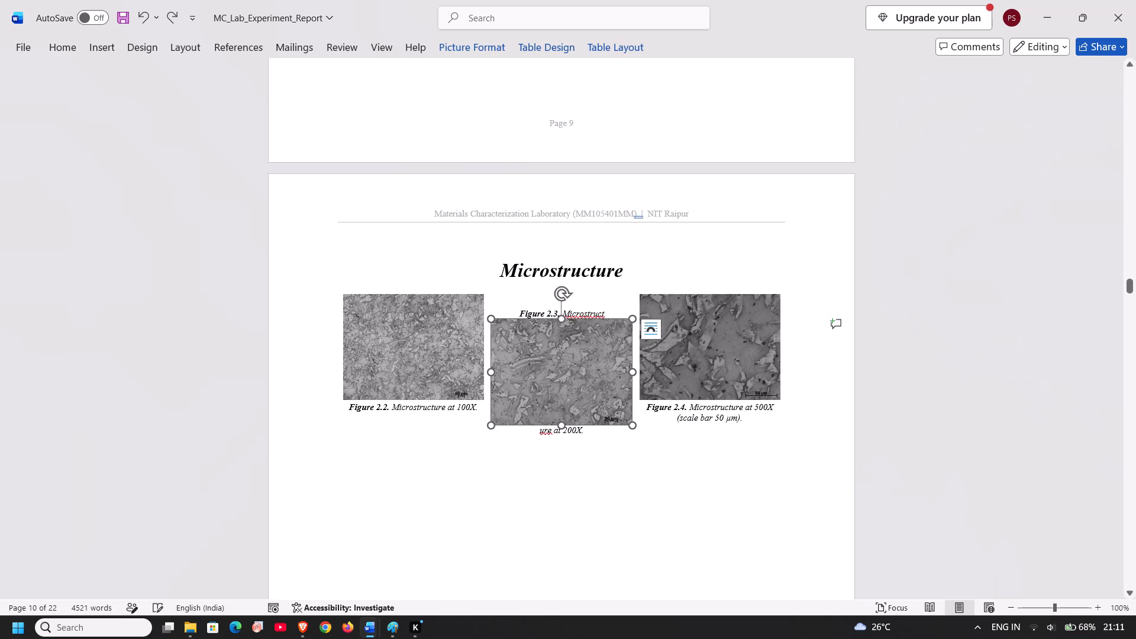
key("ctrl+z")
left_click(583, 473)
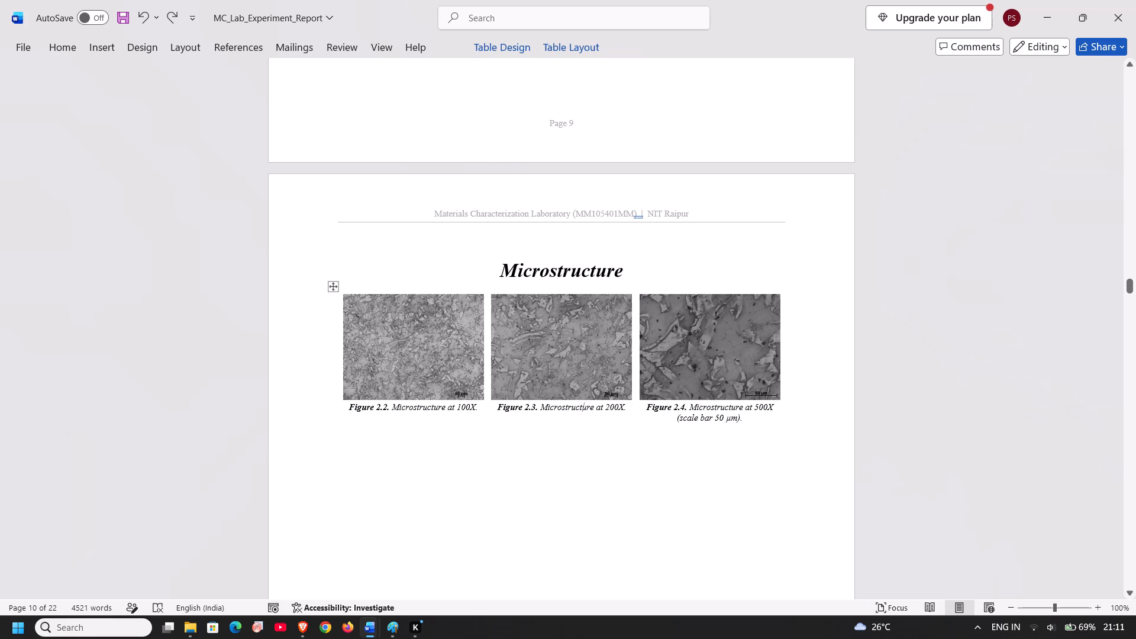
Switch to MC_LAB_Manual and copy the first PHASE FRACTION image, the Project summary with the Class Distribution and Area Percentage charts.
scroll(596, 456, "down", 2)
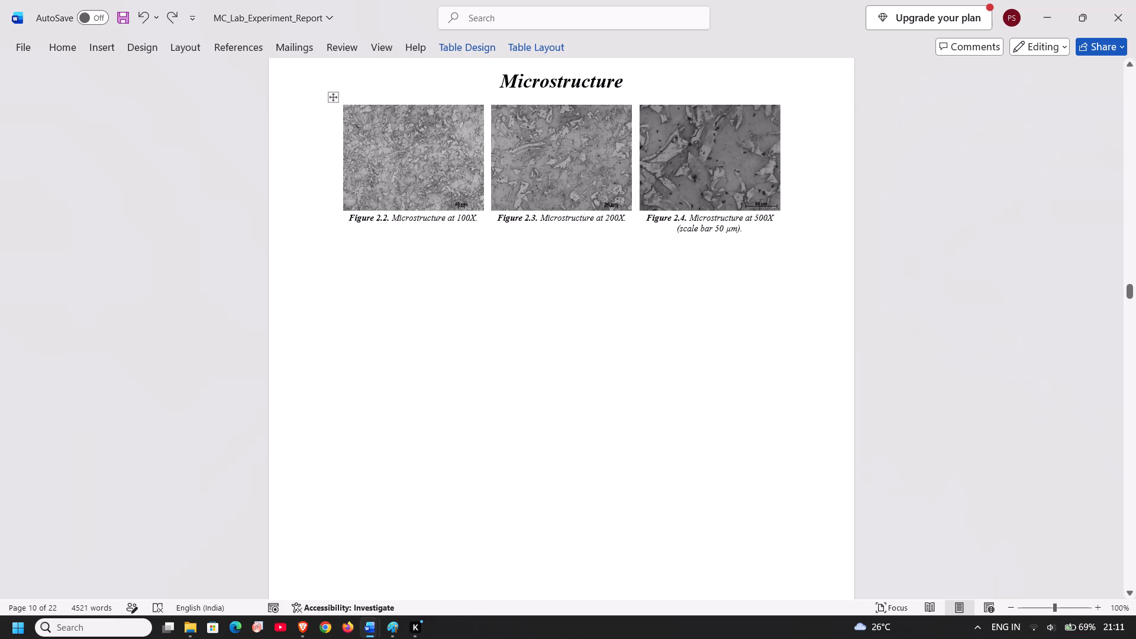
scroll(597, 445, "down", 6, "ctrl")
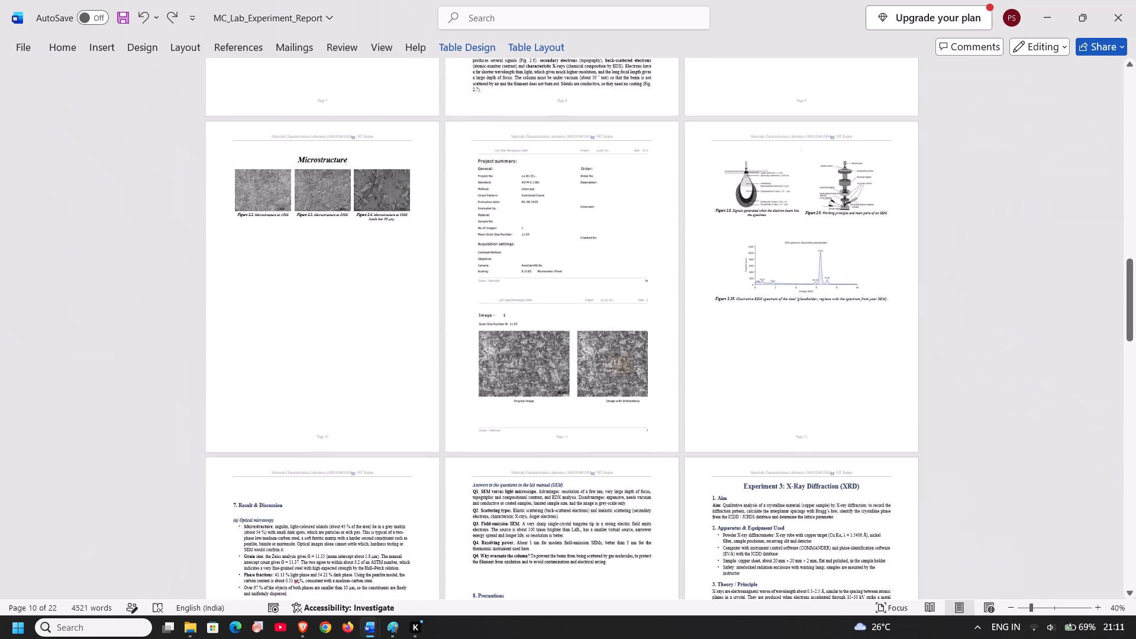
scroll(505, 341, "down", 3)
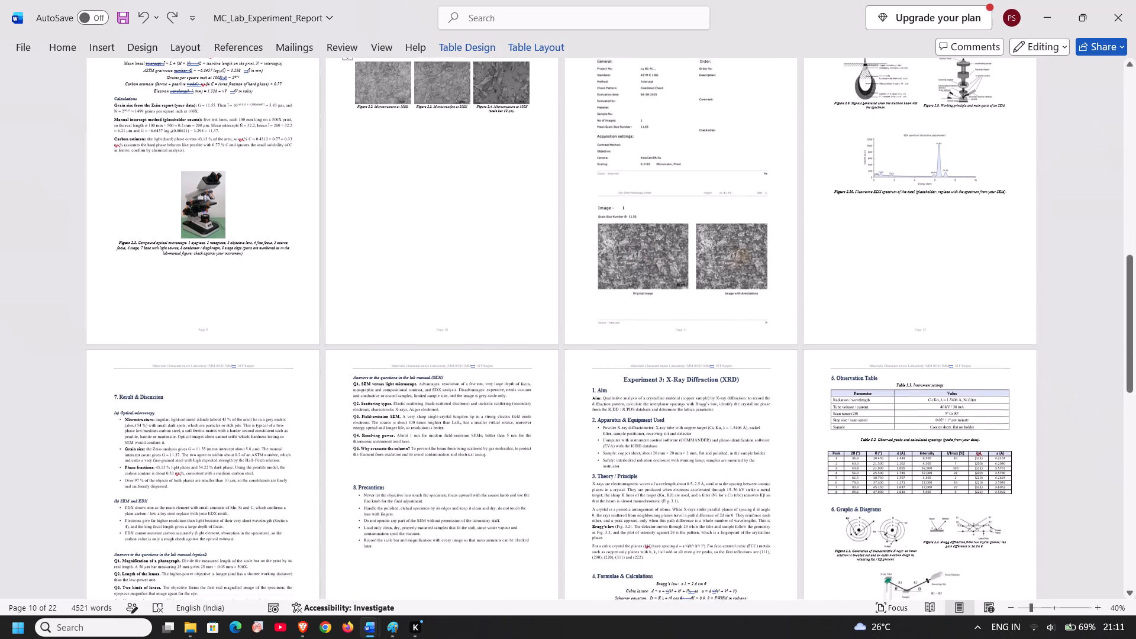
scroll(680, 322, "down", 1)
scroll(680, 322, "up", 4)
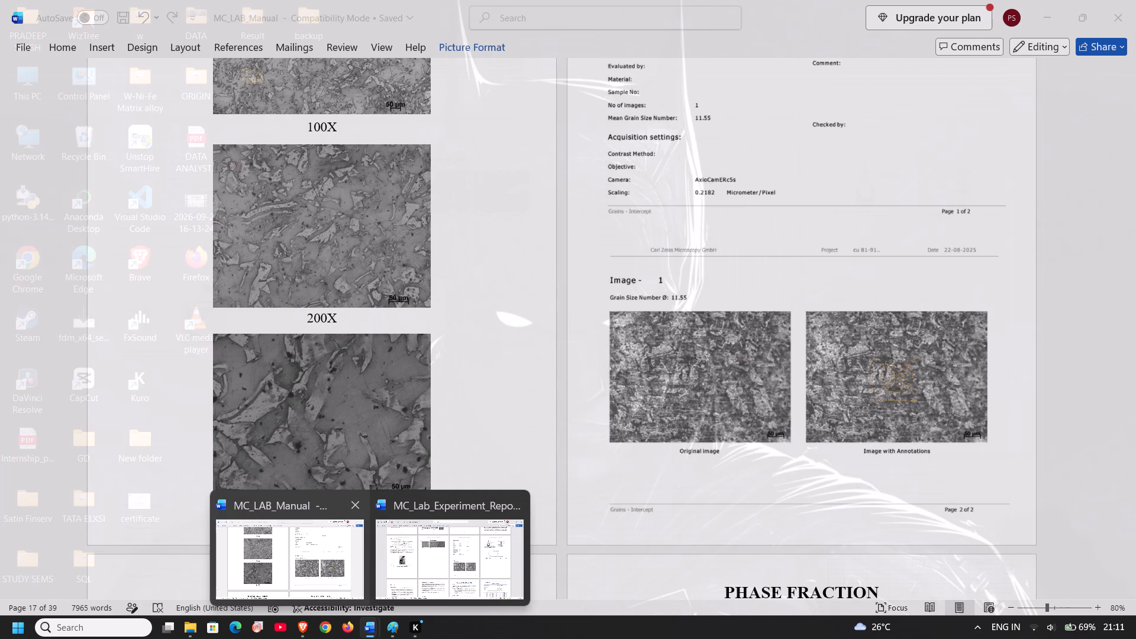
left_click(331, 554)
scroll(702, 451, "down", 7)
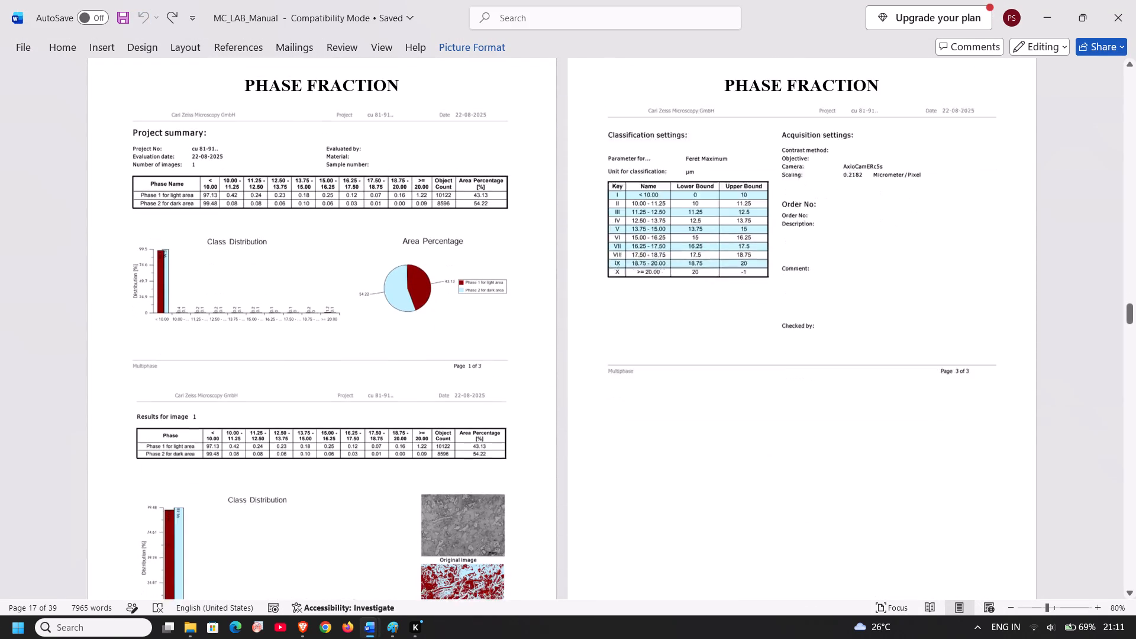
scroll(734, 302, "up", 1)
scroll(415, 333, "up", 2)
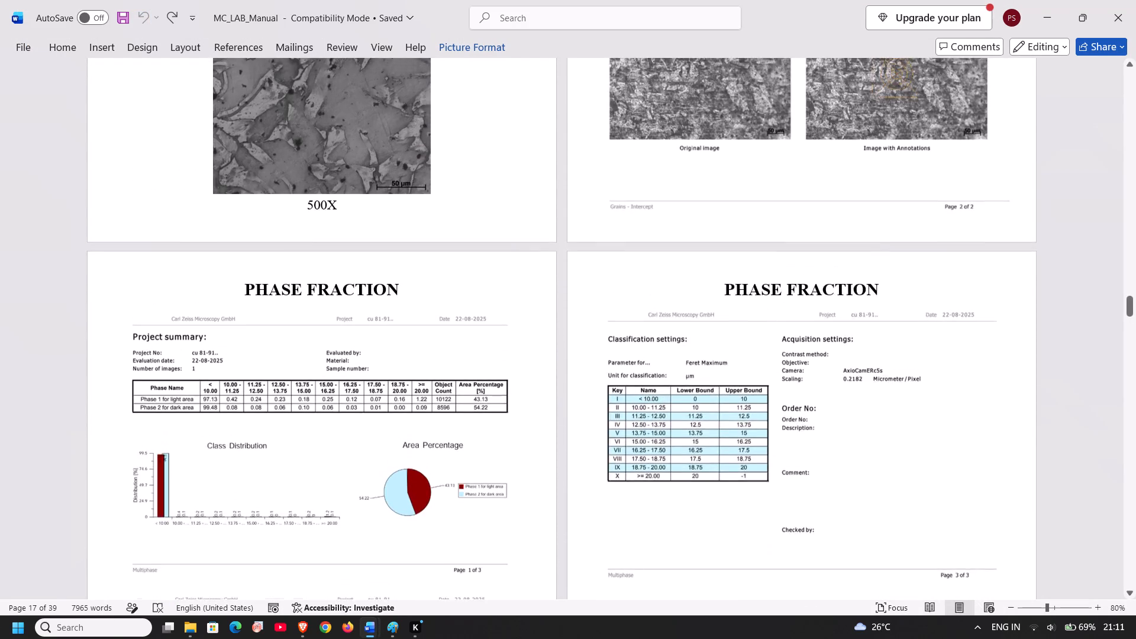
scroll(415, 333, "down", 1)
left_click(405, 347)
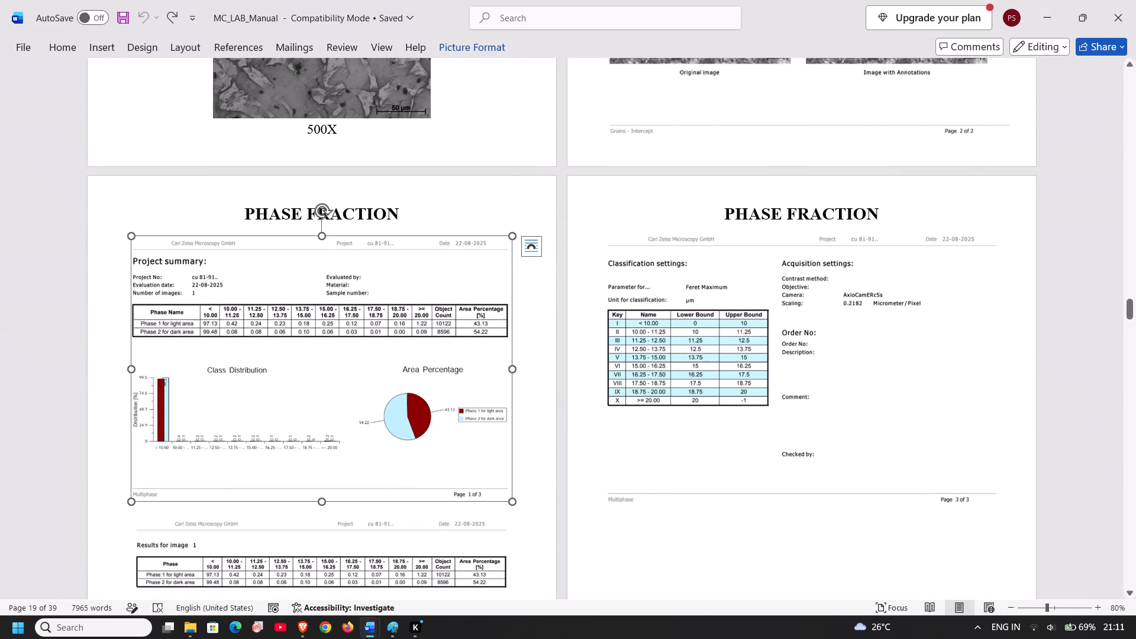
key("ctrl+c")
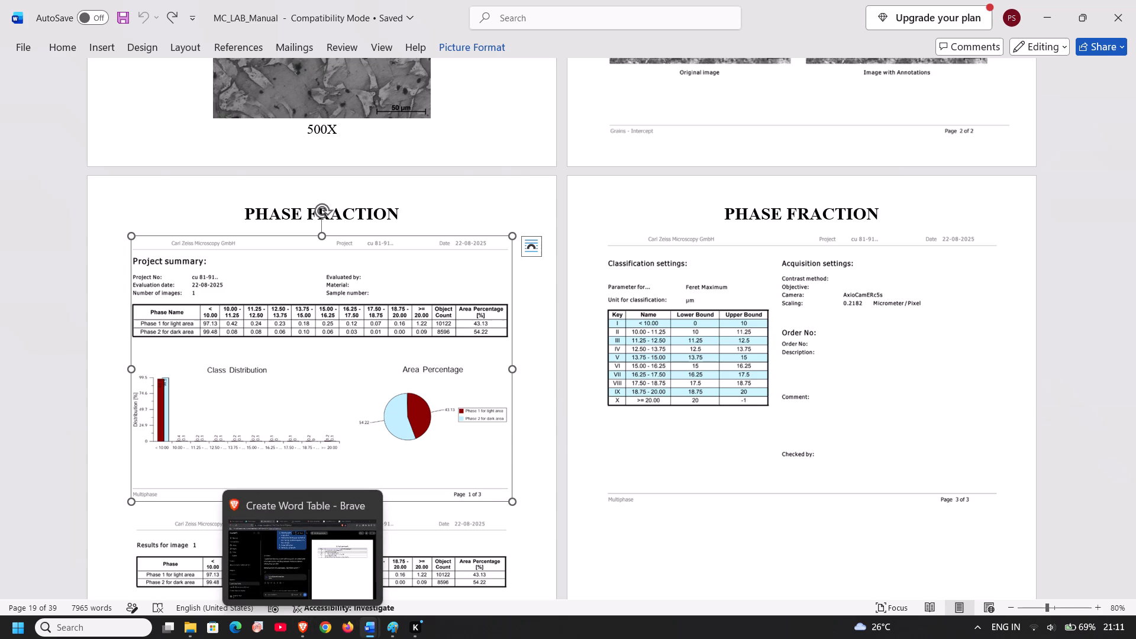
Paste the phase fraction Project summary image into MC_Lab_Experiment_Report, directly above Figures 2.8 and 2.9.
left_click(443, 523)
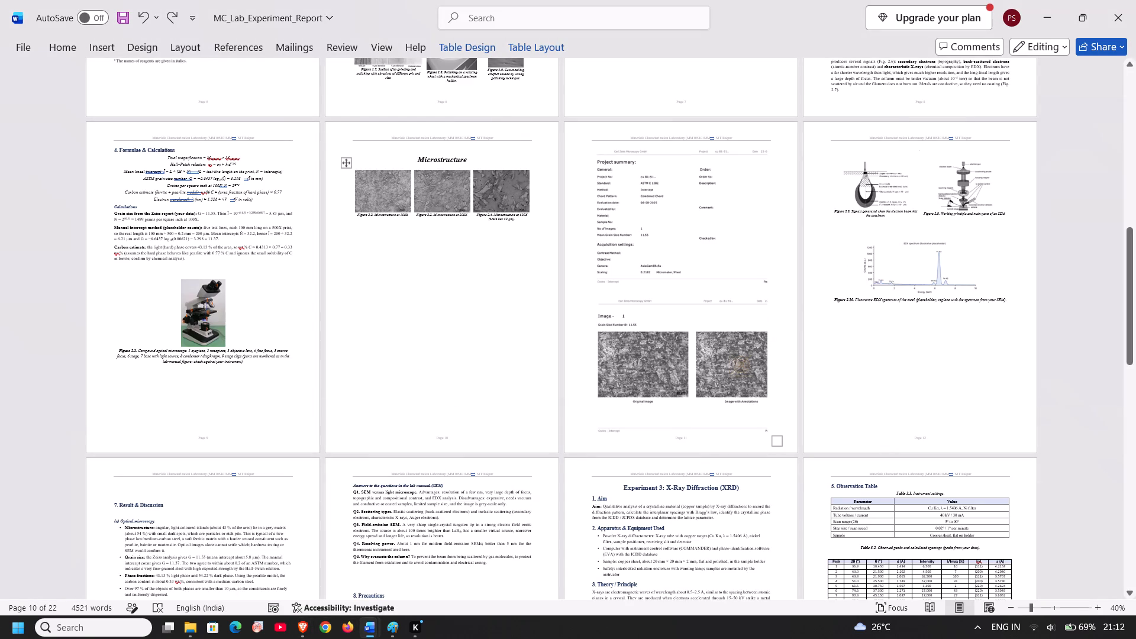
left_click(829, 170)
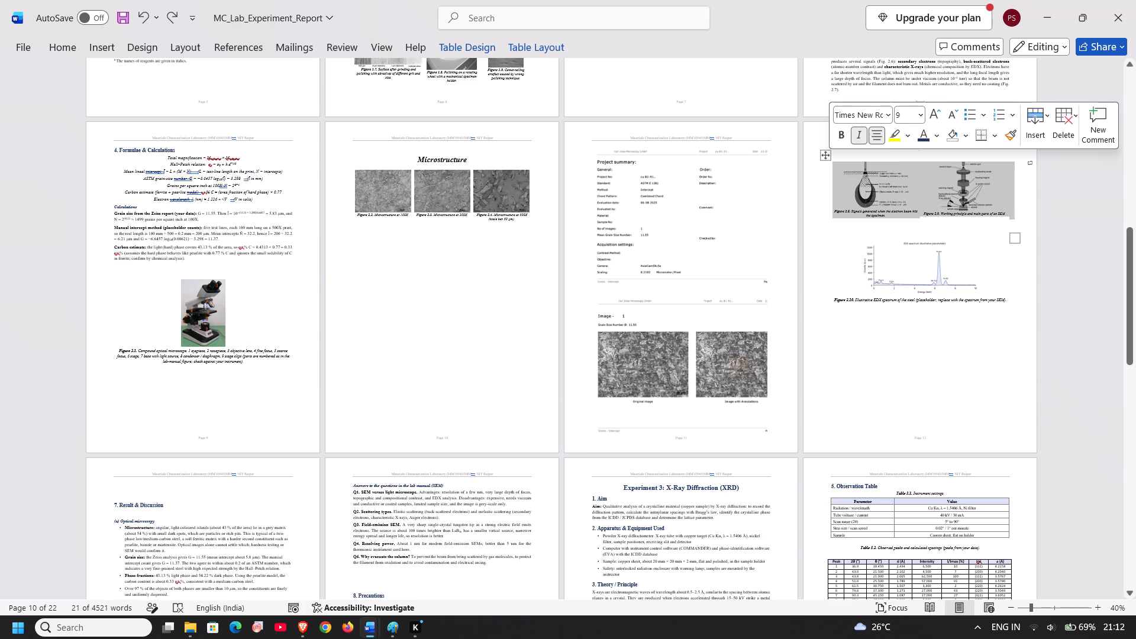
left_click(830, 187)
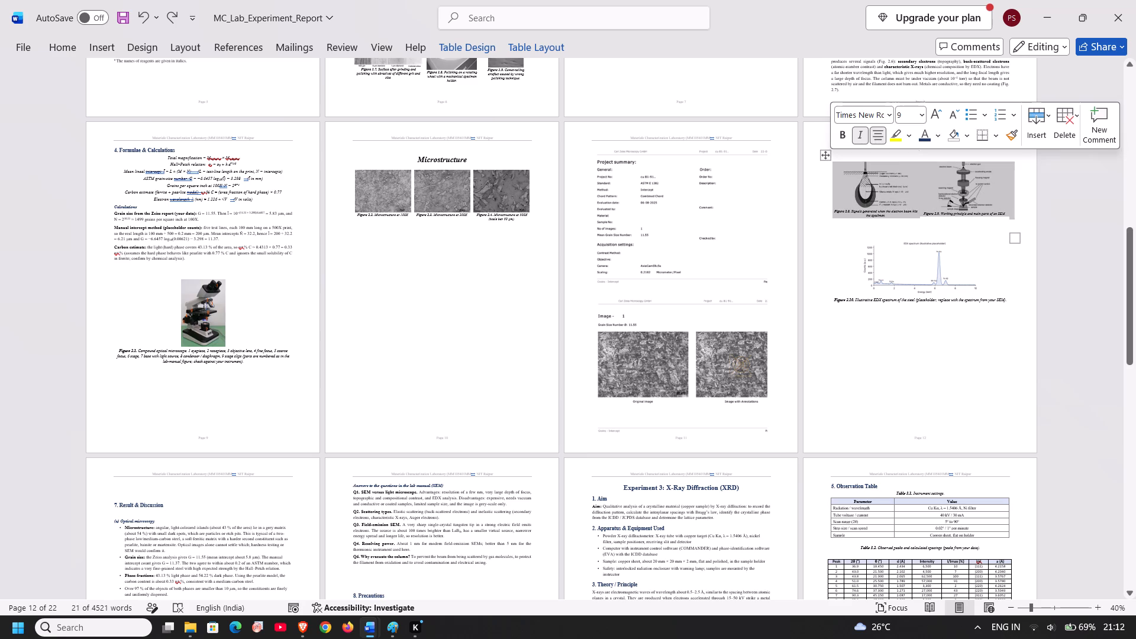
left_click(847, 158)
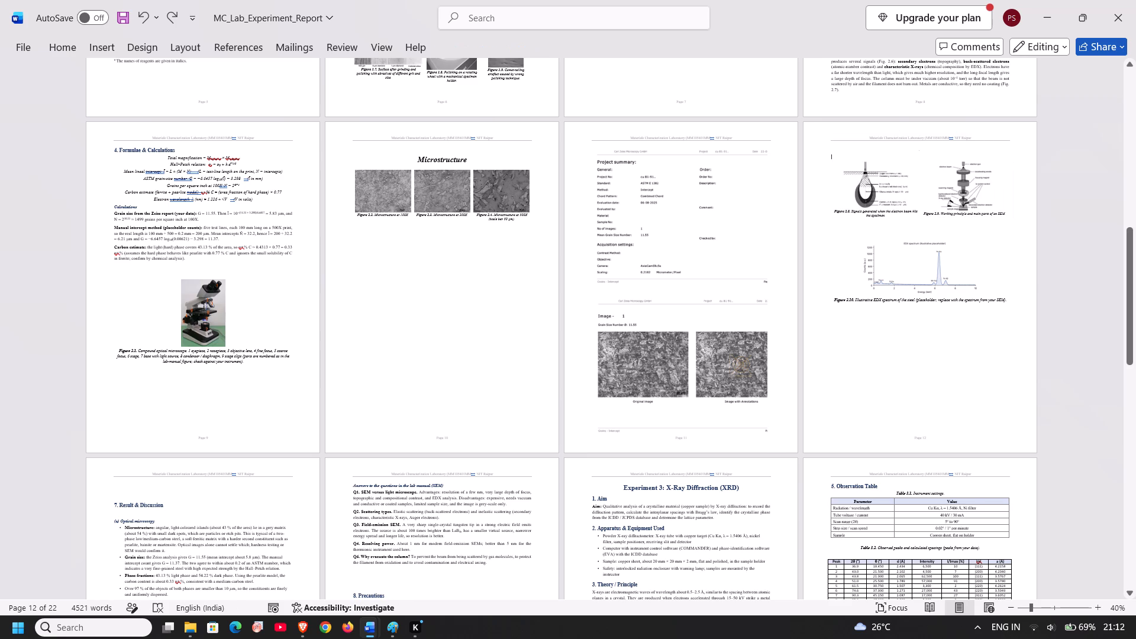
key("ctrl+v")
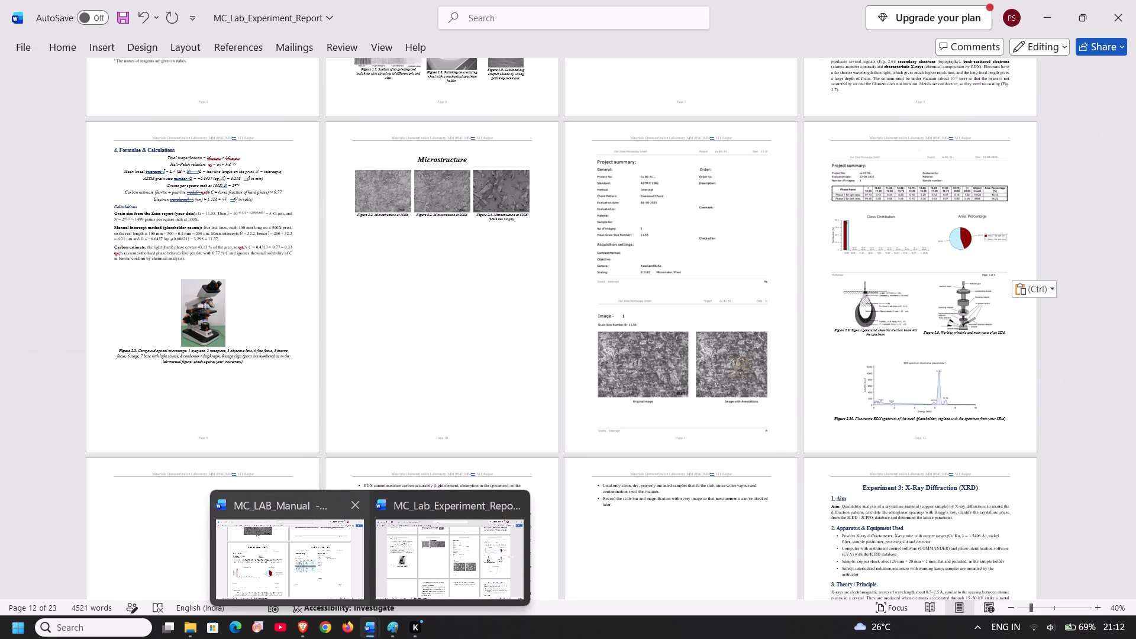
Switch to MC_LAB_Manual and copy the second PHASE FRACTION image, headed "Results for image 1".
left_click(319, 572)
scroll(335, 559, "down", 1)
left_click(360, 488)
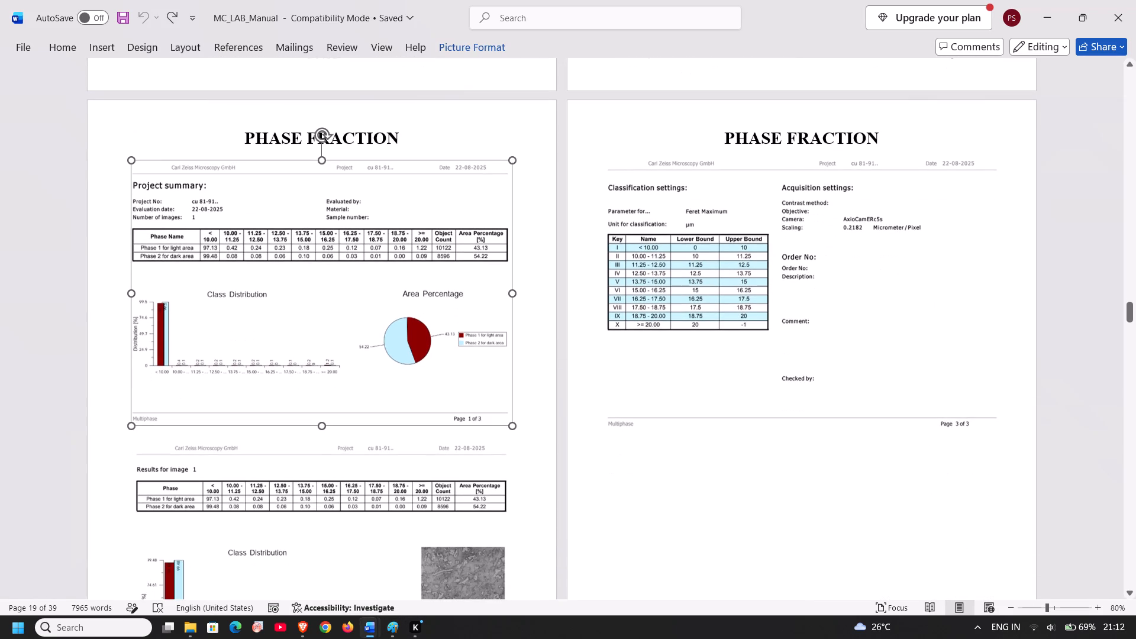
key("ctrl+c")
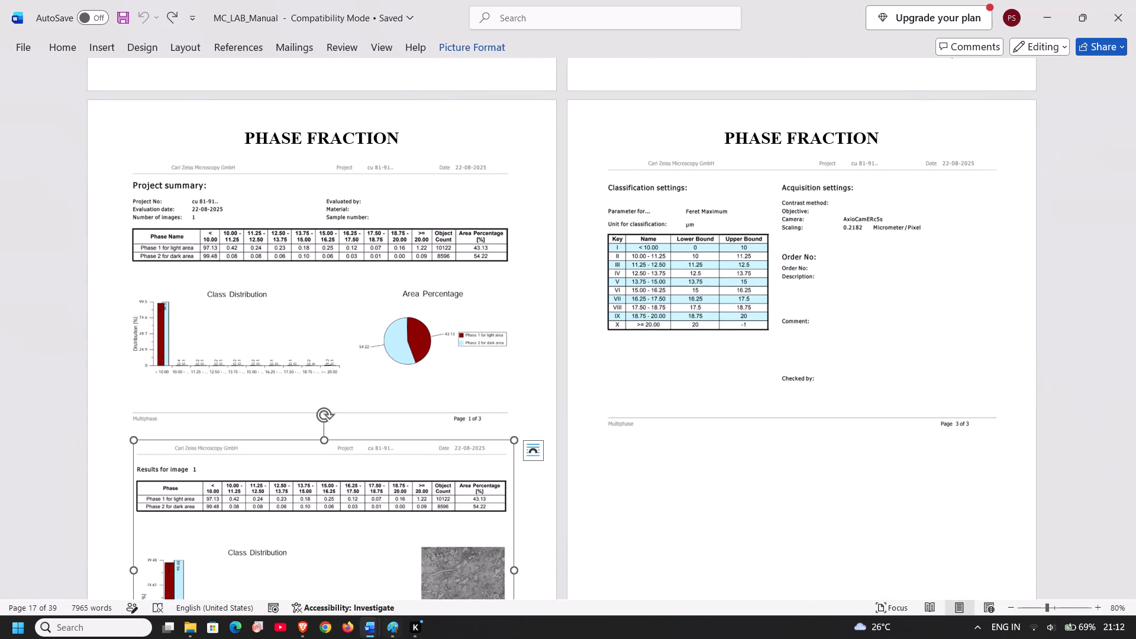
Switch to MC_Lab_Experiment_Report and paste the copied "Results for image 1" image directly above the phase fraction Project summary image on page 12.
left_click(416, 559)
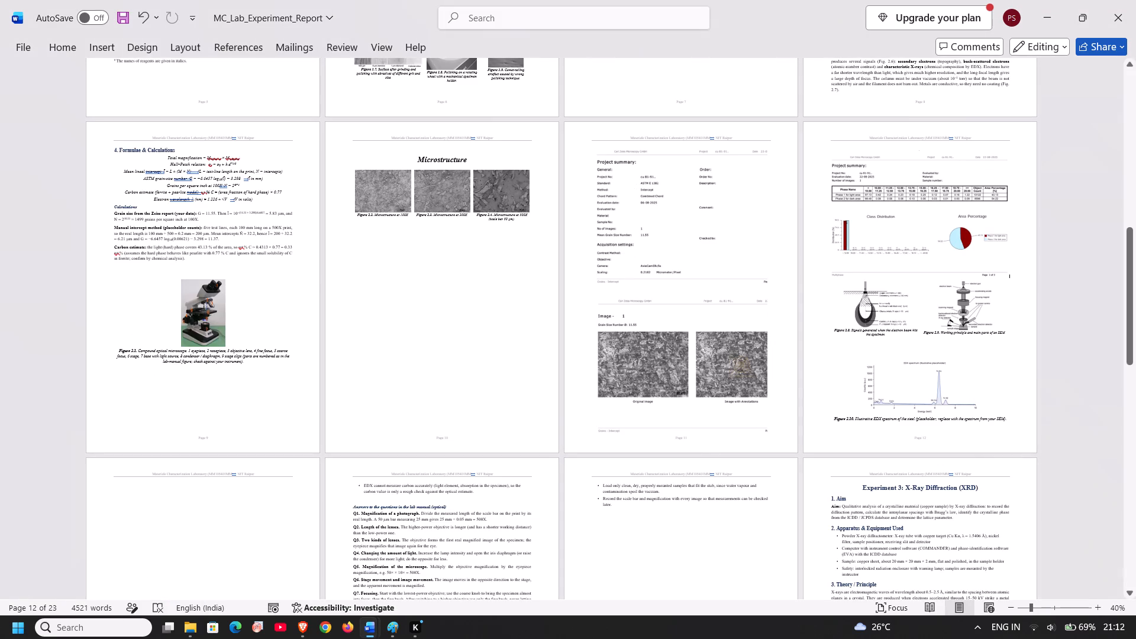
left_click(997, 260)
left_click(1020, 257)
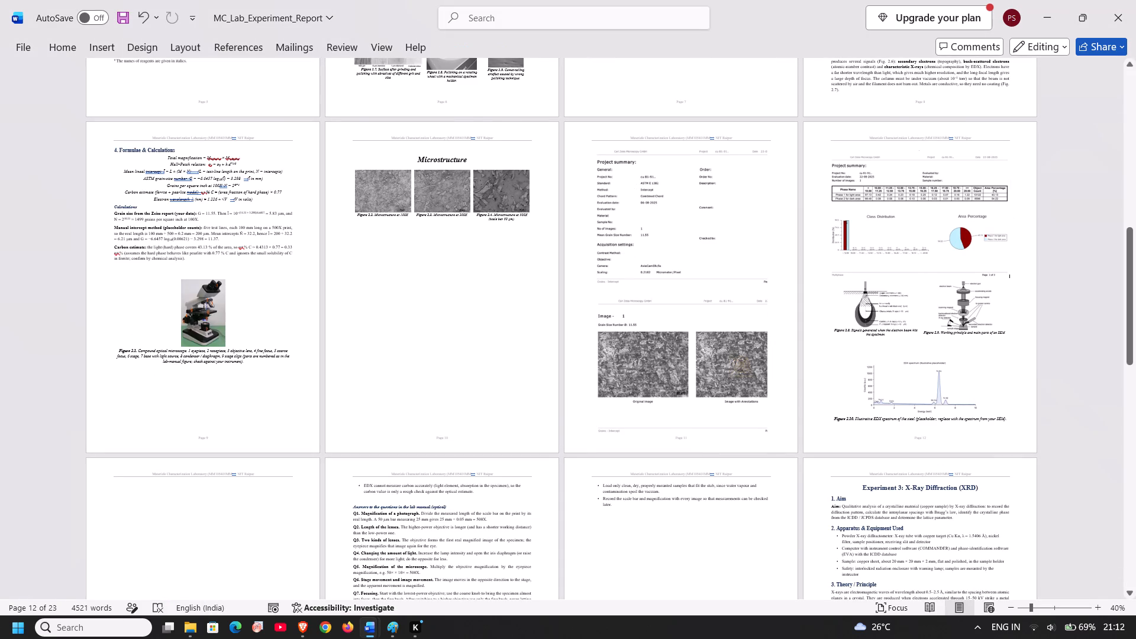
left_click(1022, 258)
left_click(1012, 242)
scroll(1016, 260, "up", 7, "ctrl")
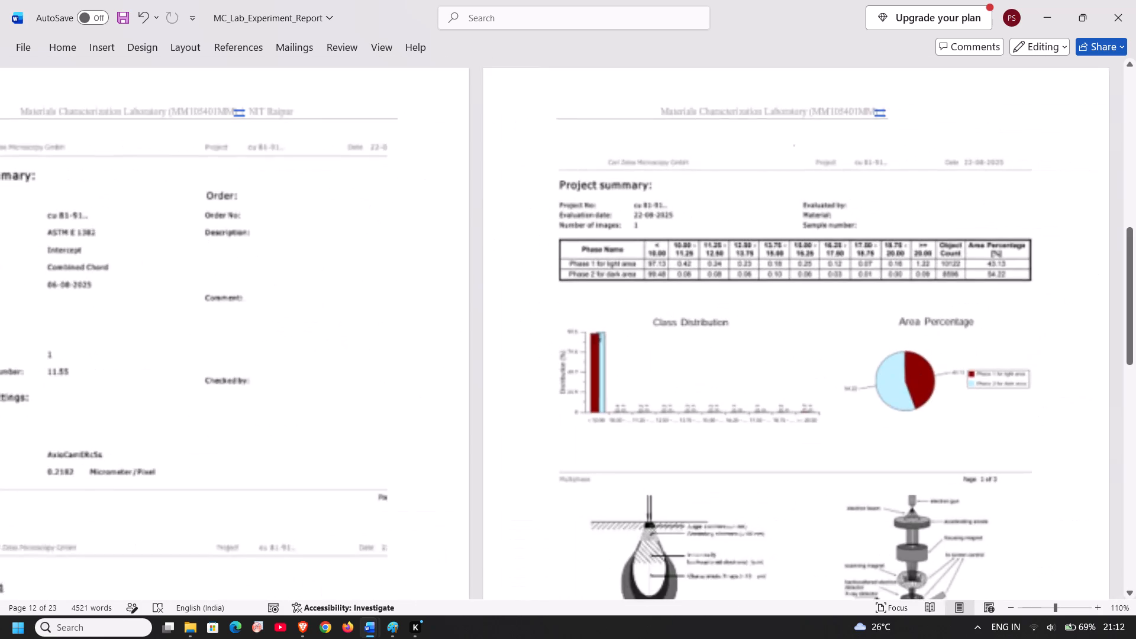
left_click(722, 334)
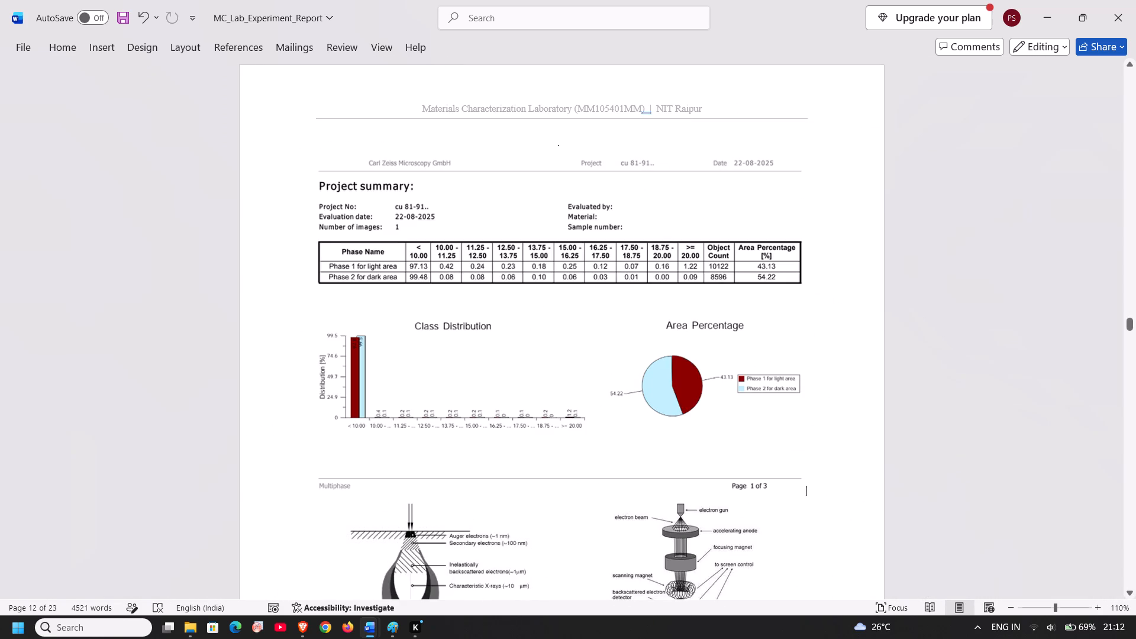
left_click(833, 413)
scroll(398, 498, "down", 2)
scroll(435, 463, "up", 1)
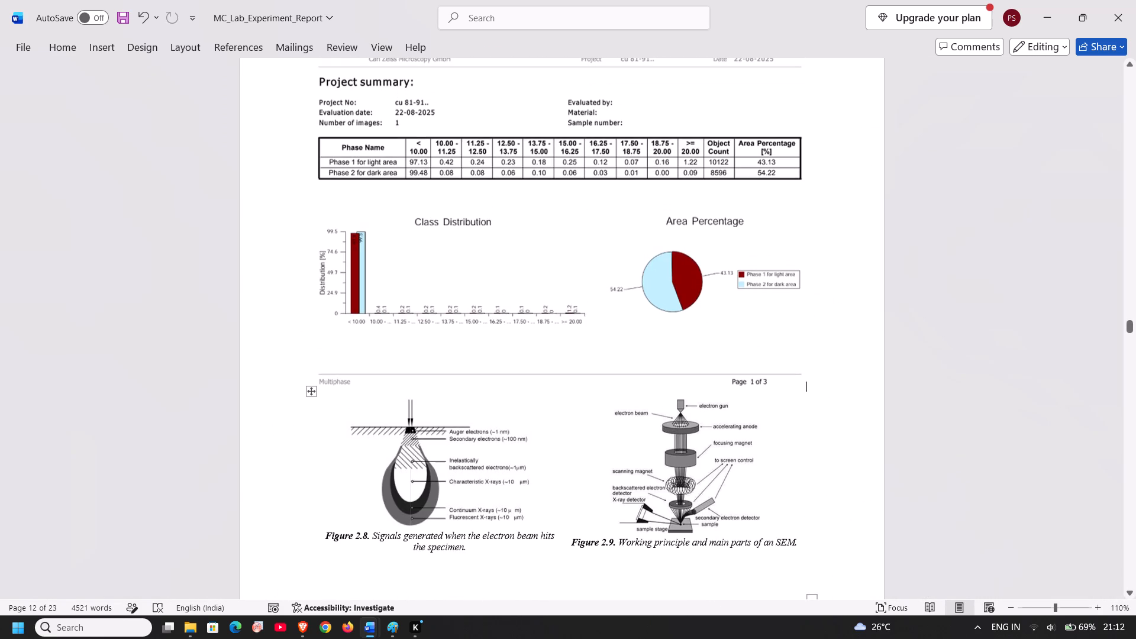
left_click(302, 360)
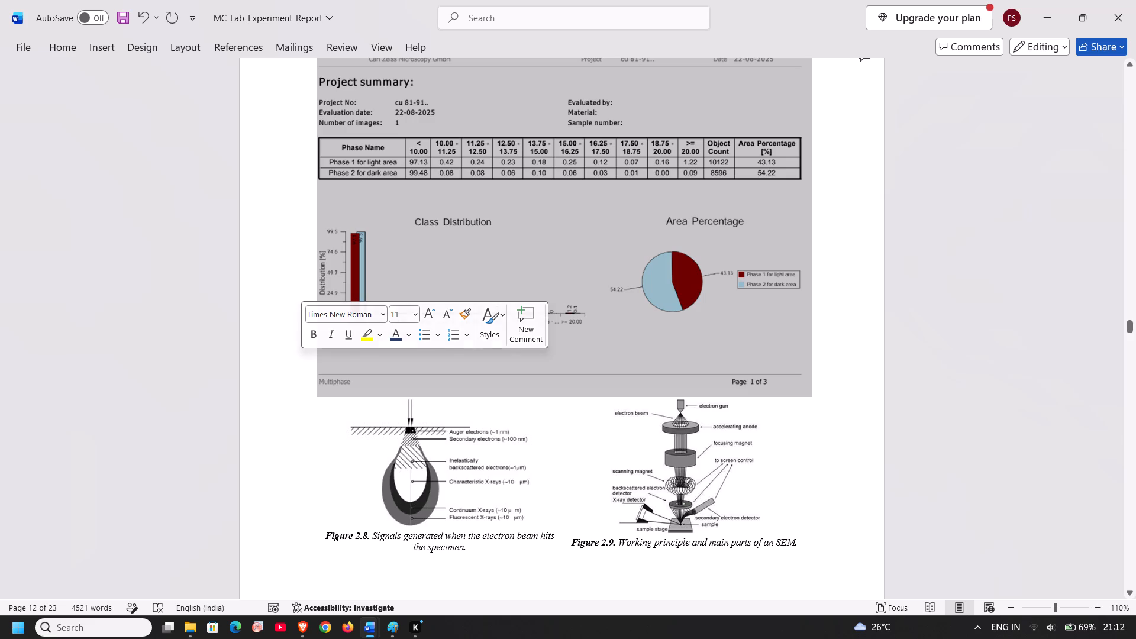
left_click(285, 356)
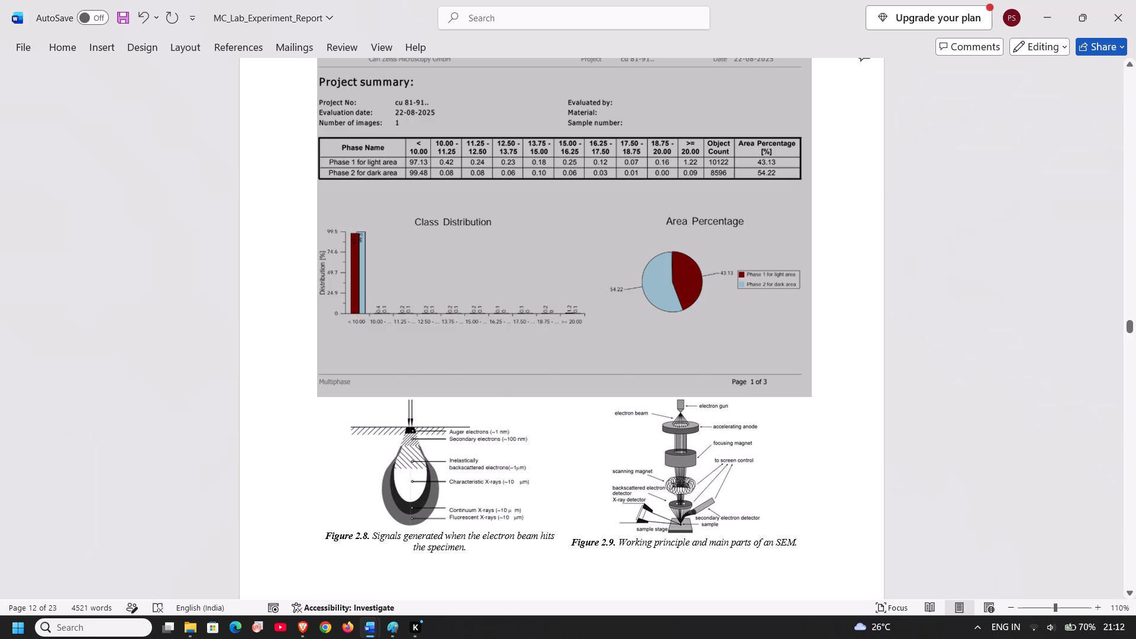
scroll(802, 302, "up", 1)
left_click(827, 286)
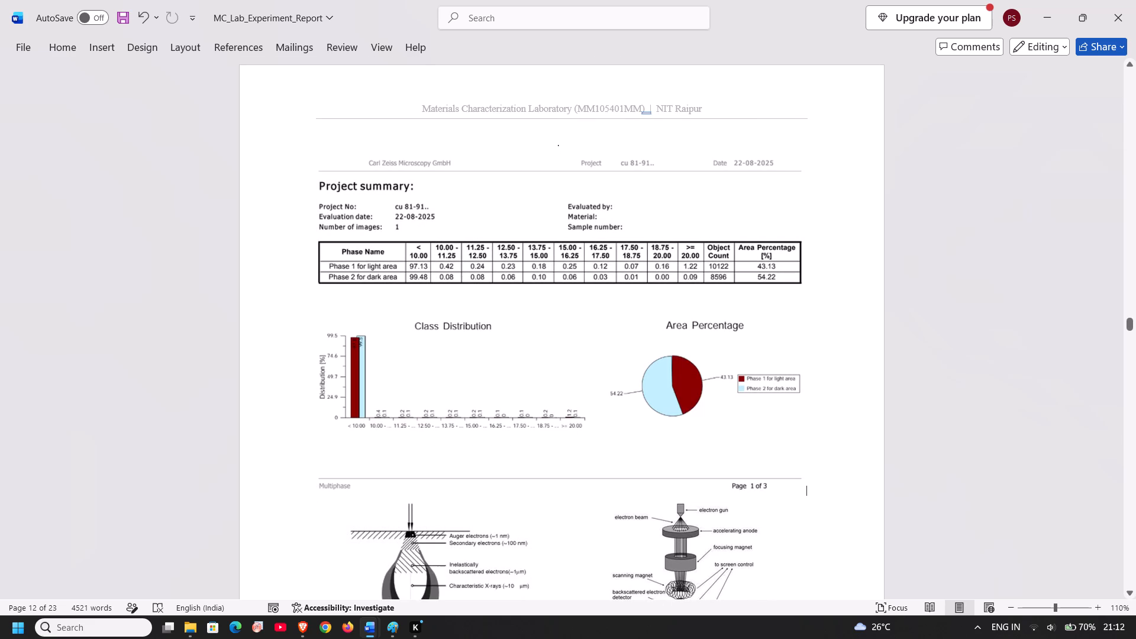
left_click(333, 124)
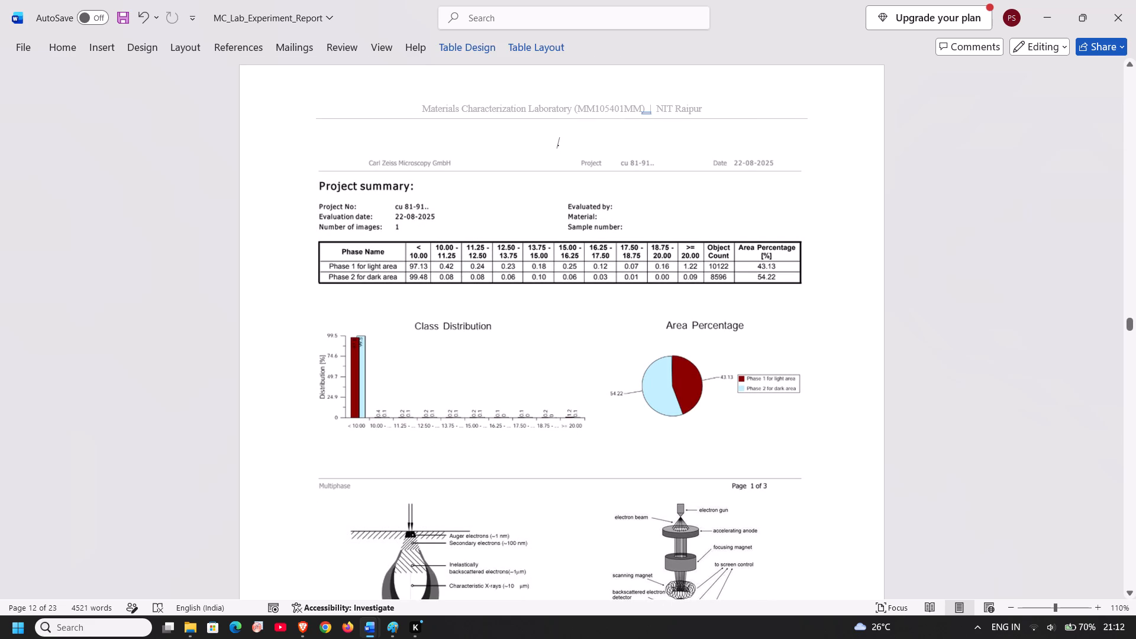
key("ctrl+v")
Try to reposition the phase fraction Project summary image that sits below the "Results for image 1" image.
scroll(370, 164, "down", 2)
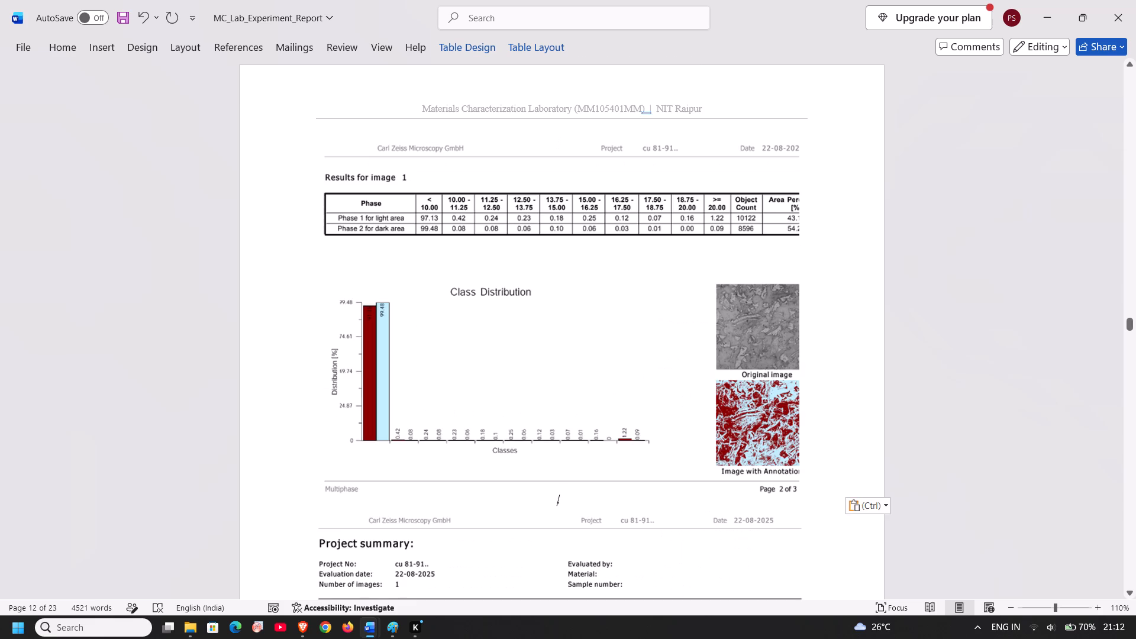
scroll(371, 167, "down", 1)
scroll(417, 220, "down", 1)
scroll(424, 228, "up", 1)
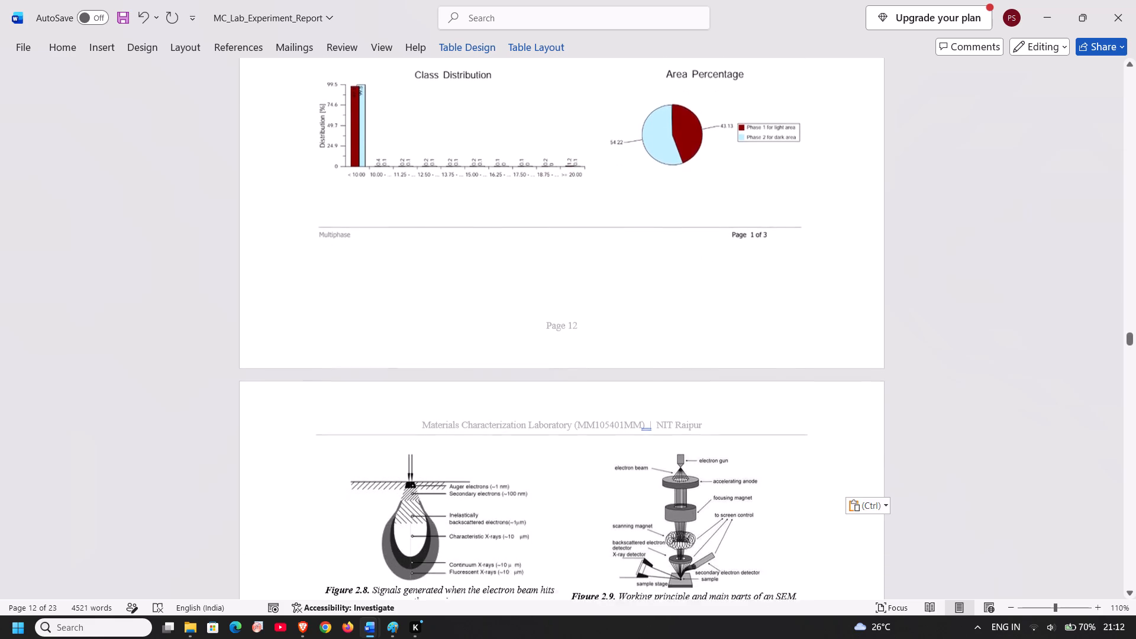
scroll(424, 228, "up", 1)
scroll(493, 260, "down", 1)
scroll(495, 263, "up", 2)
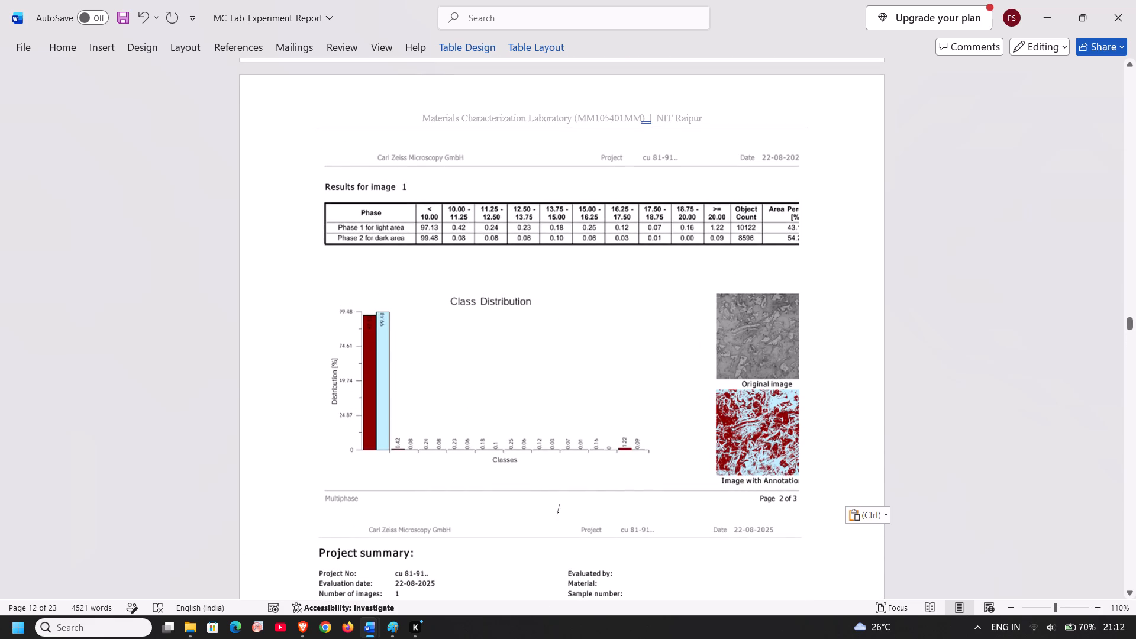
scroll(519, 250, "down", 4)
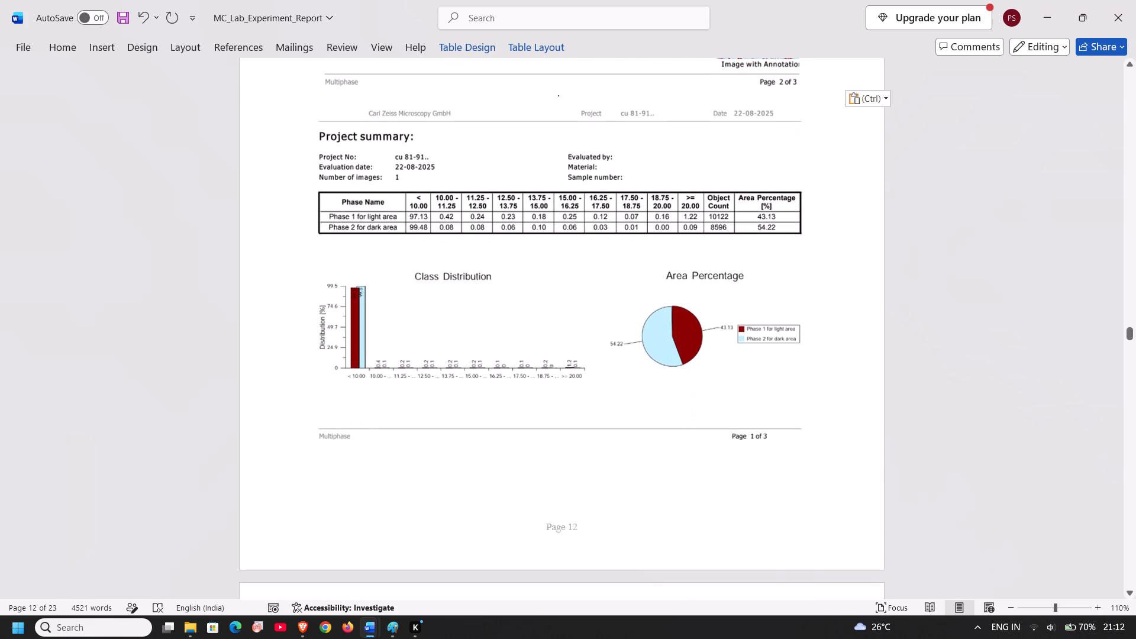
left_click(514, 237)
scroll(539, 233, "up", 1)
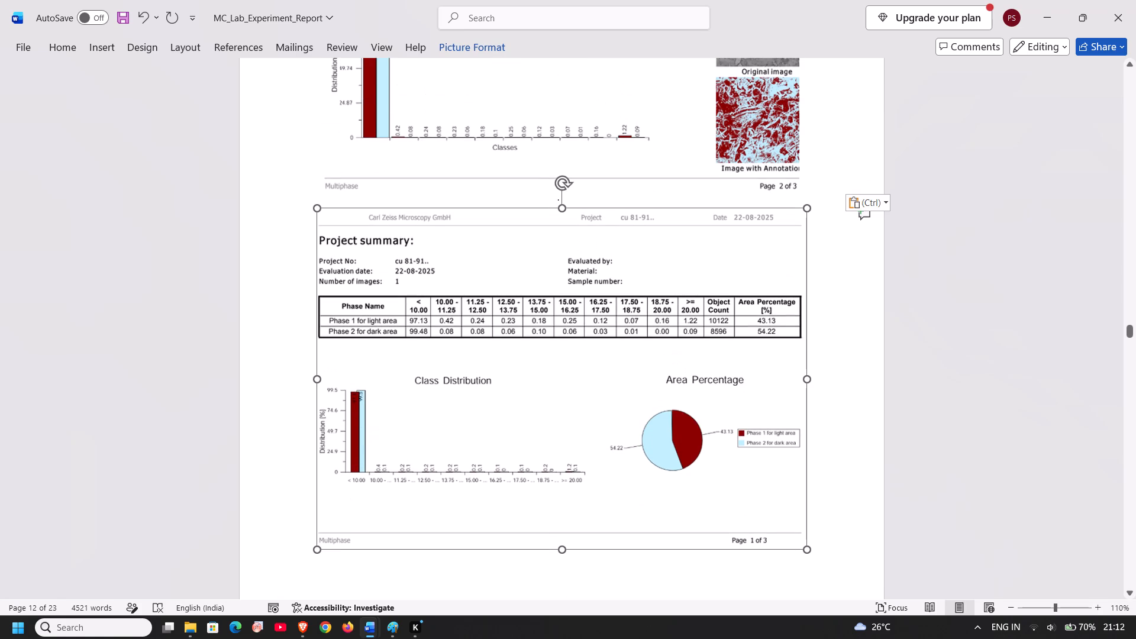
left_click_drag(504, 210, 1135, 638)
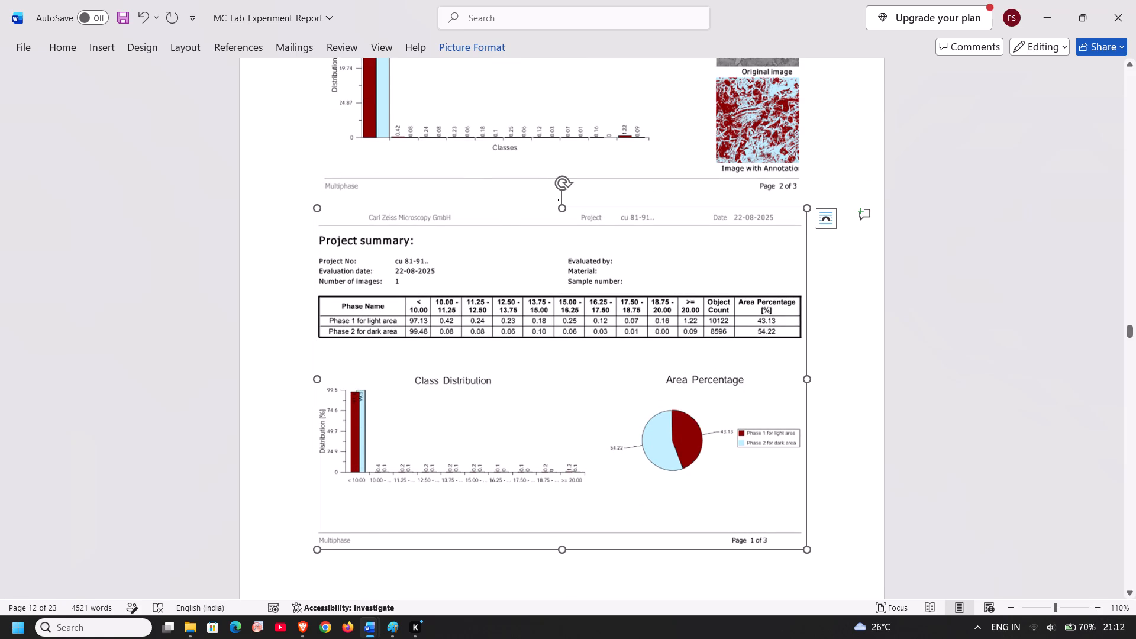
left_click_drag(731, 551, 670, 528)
Delete the phase fraction Project summary image between the "Results for image 1" image and Figures 2.8 and 2.9.
scroll(801, 530, "down", 2)
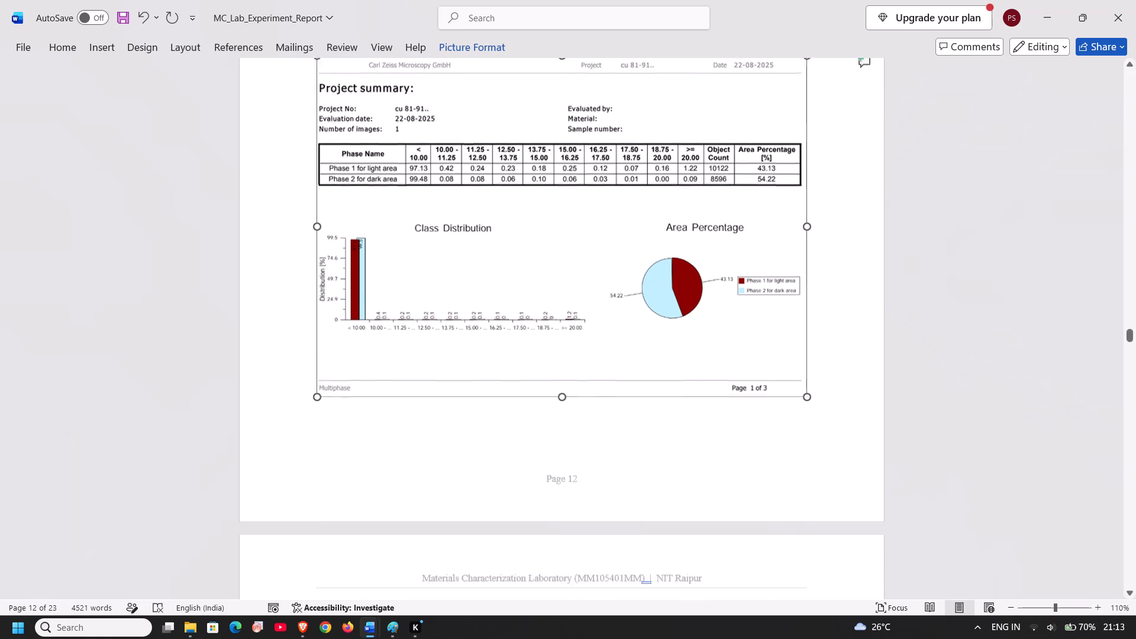
scroll(799, 529, "down", 4)
scroll(788, 522, "up", 4)
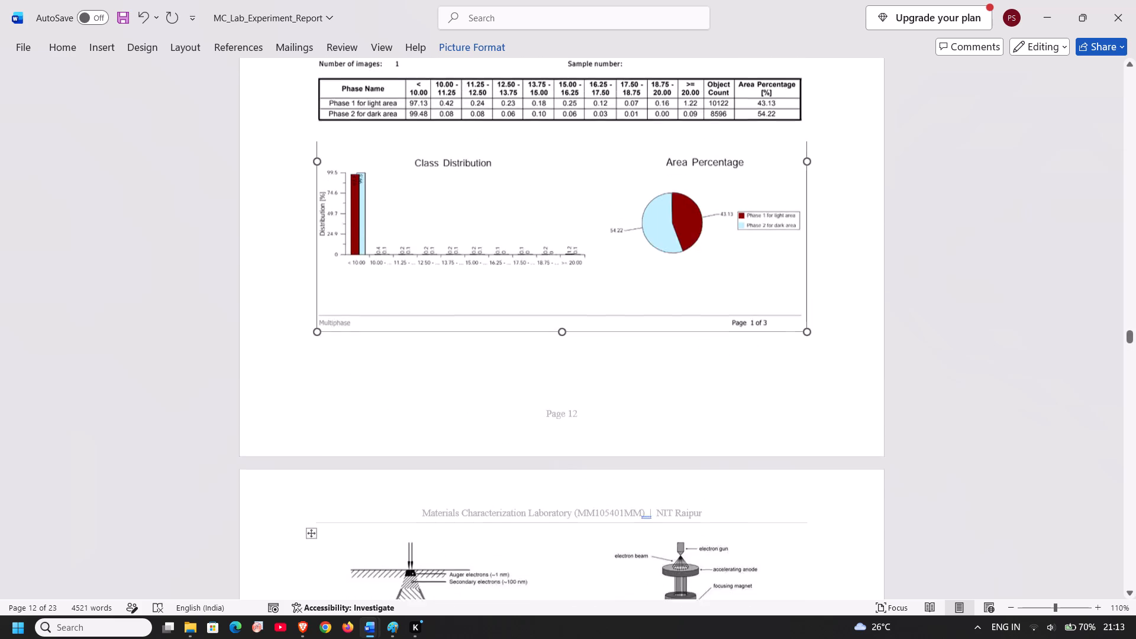
scroll(732, 537, "up", 7)
scroll(734, 543, "down", 7)
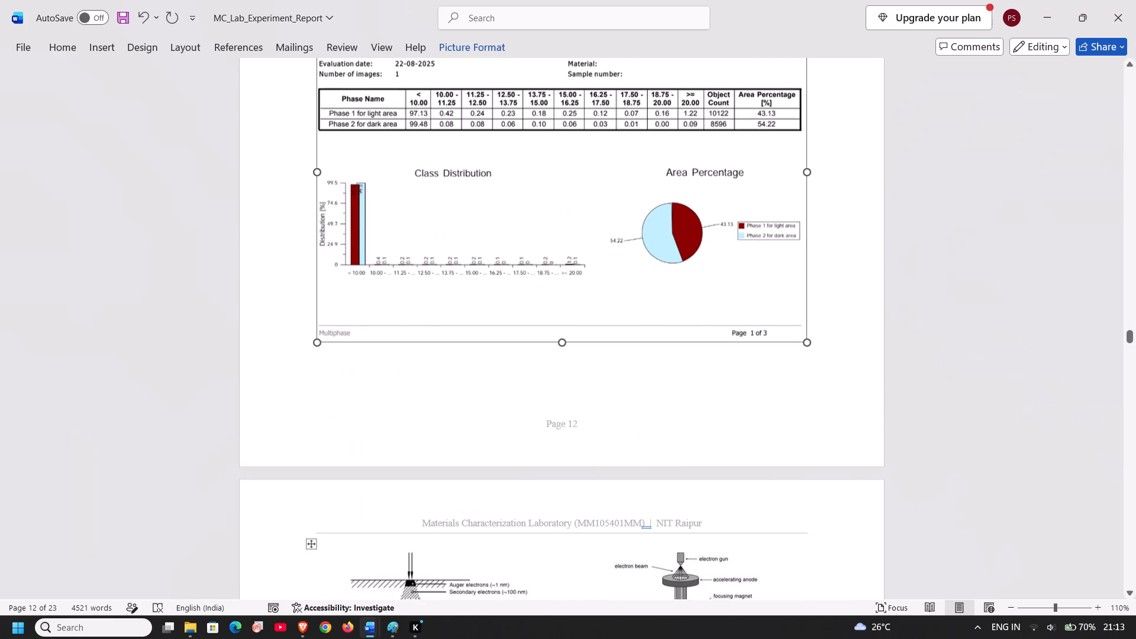
scroll(497, 468, "up", 3)
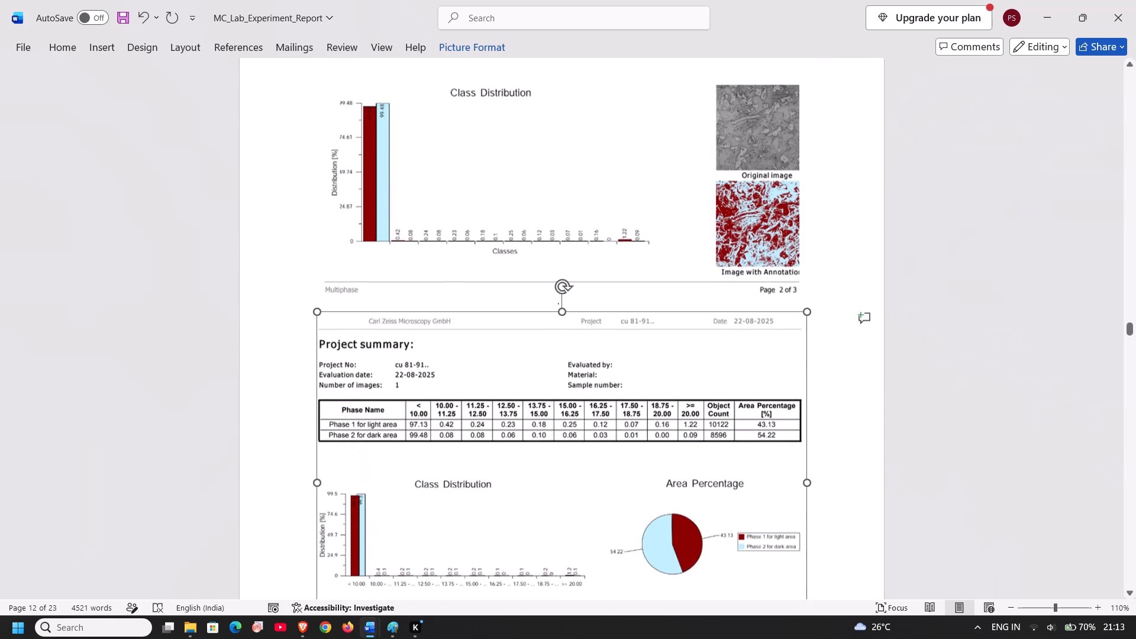
scroll(489, 456, "up", 2)
scroll(482, 532, "down", 1)
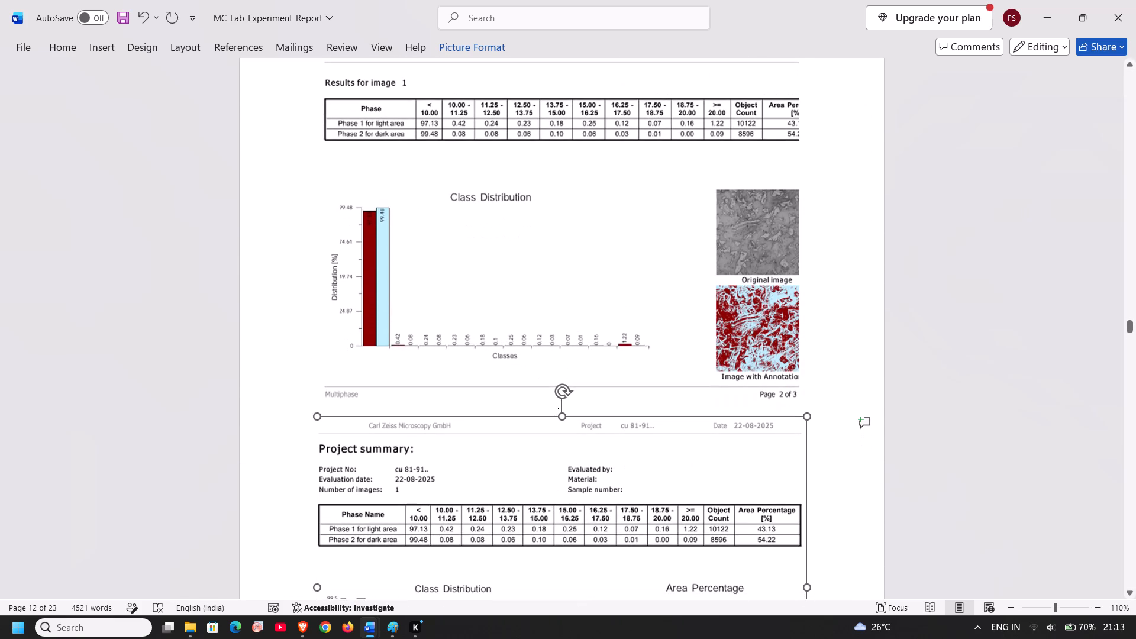
left_click(464, 419)
key("BackSpace")
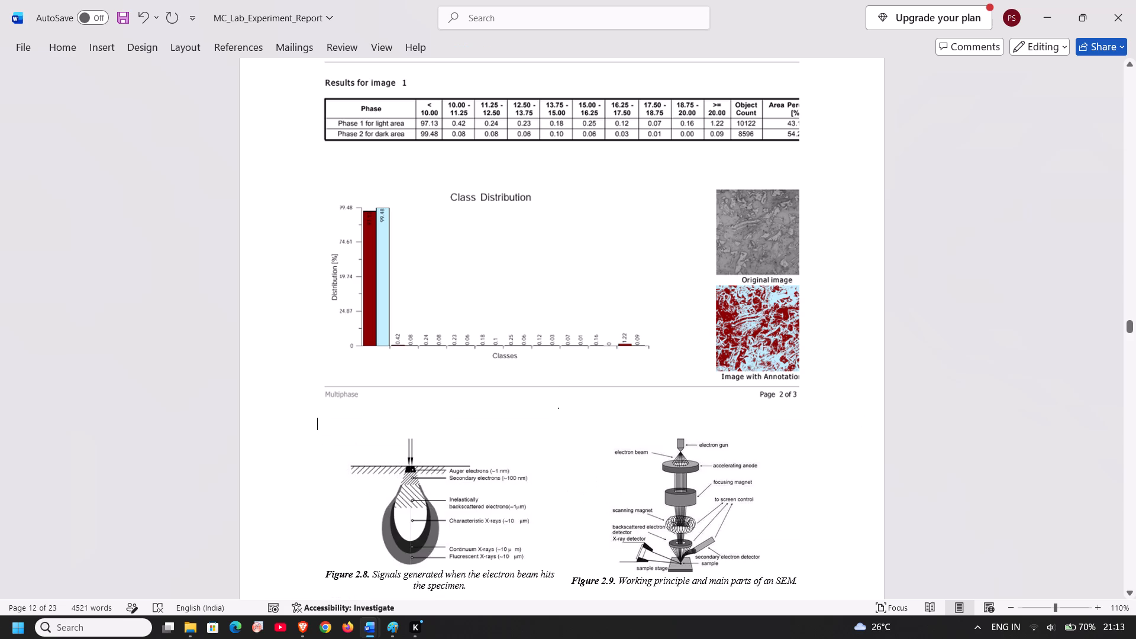
Switch to MC_LAB_Manual and copy the first PHASE FRACTION image, the Project summary with the Class Distribution and Area Percentage charts.
left_click(366, 626)
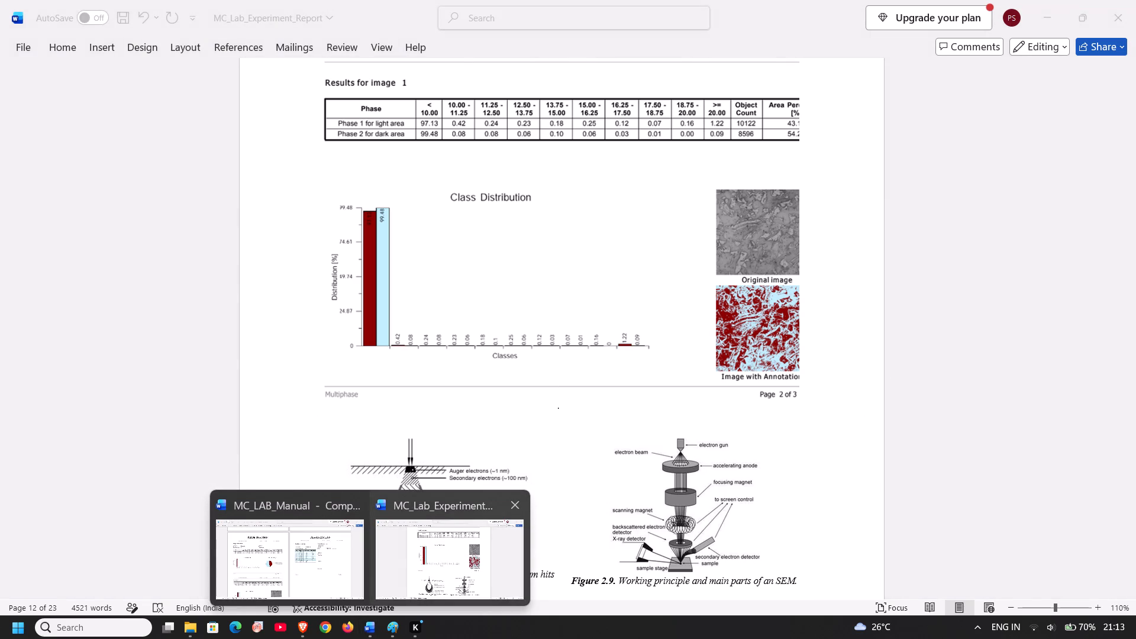
left_click(293, 555)
left_click(347, 267)
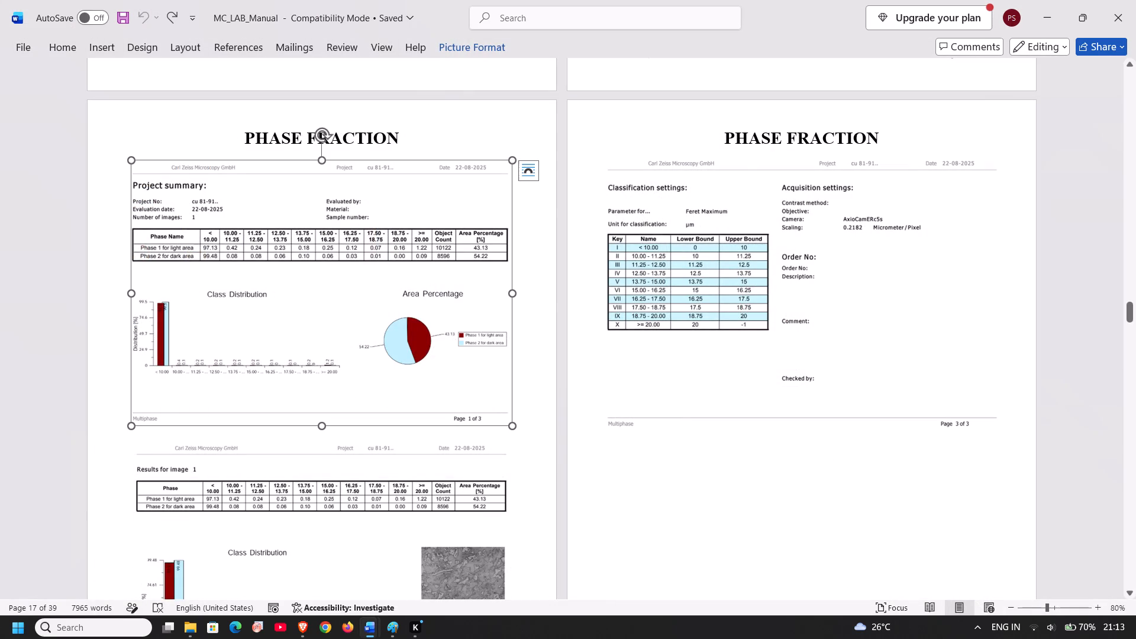
key("ctrl+c")
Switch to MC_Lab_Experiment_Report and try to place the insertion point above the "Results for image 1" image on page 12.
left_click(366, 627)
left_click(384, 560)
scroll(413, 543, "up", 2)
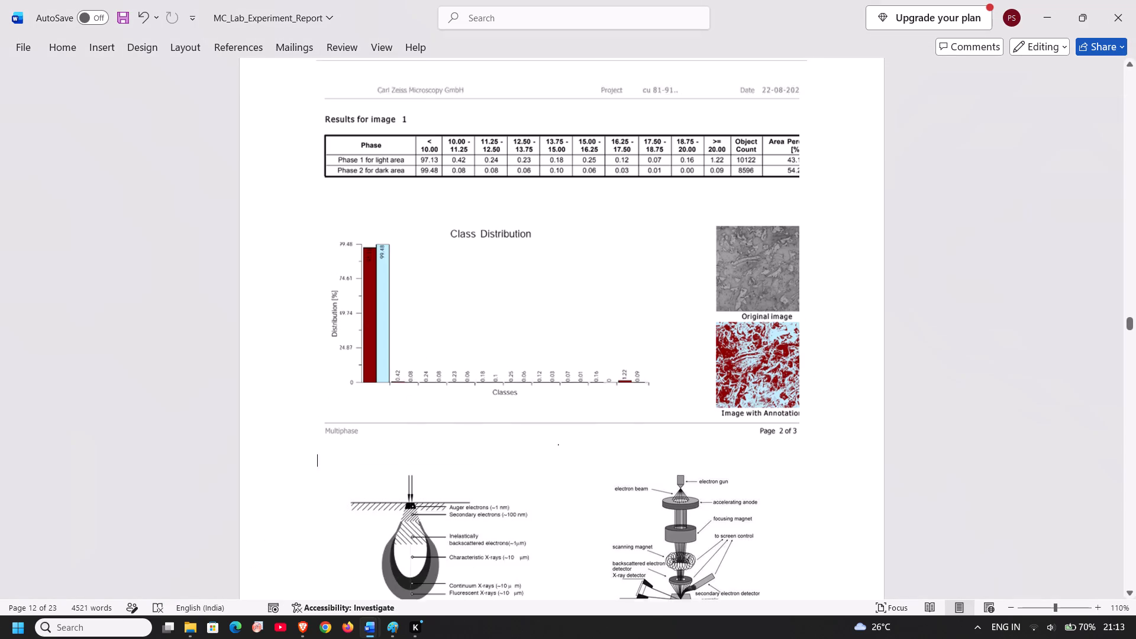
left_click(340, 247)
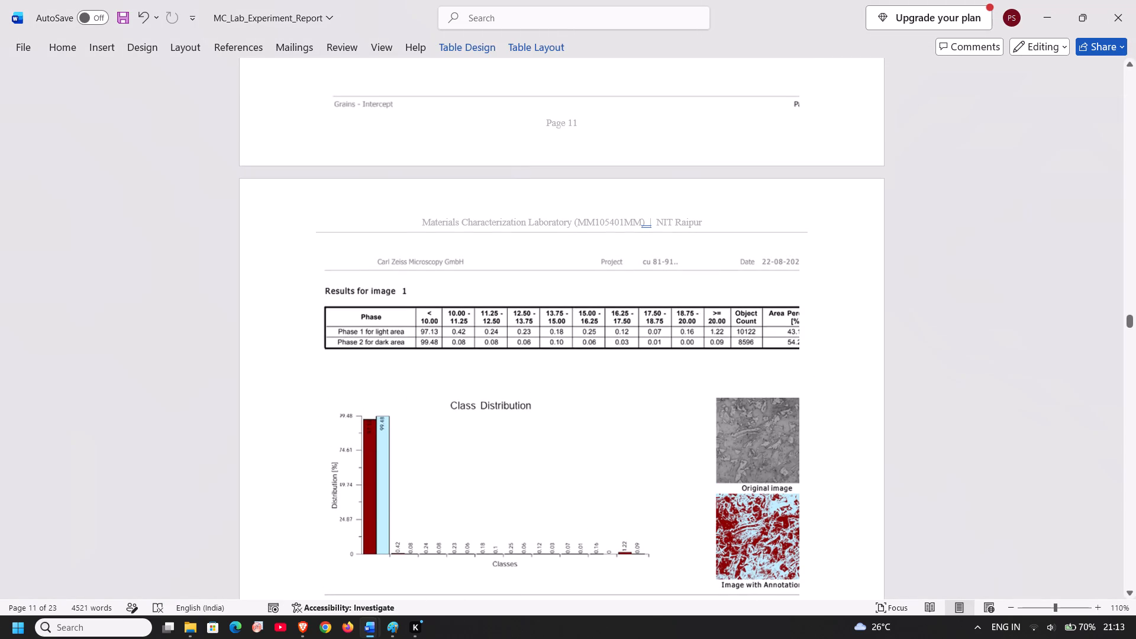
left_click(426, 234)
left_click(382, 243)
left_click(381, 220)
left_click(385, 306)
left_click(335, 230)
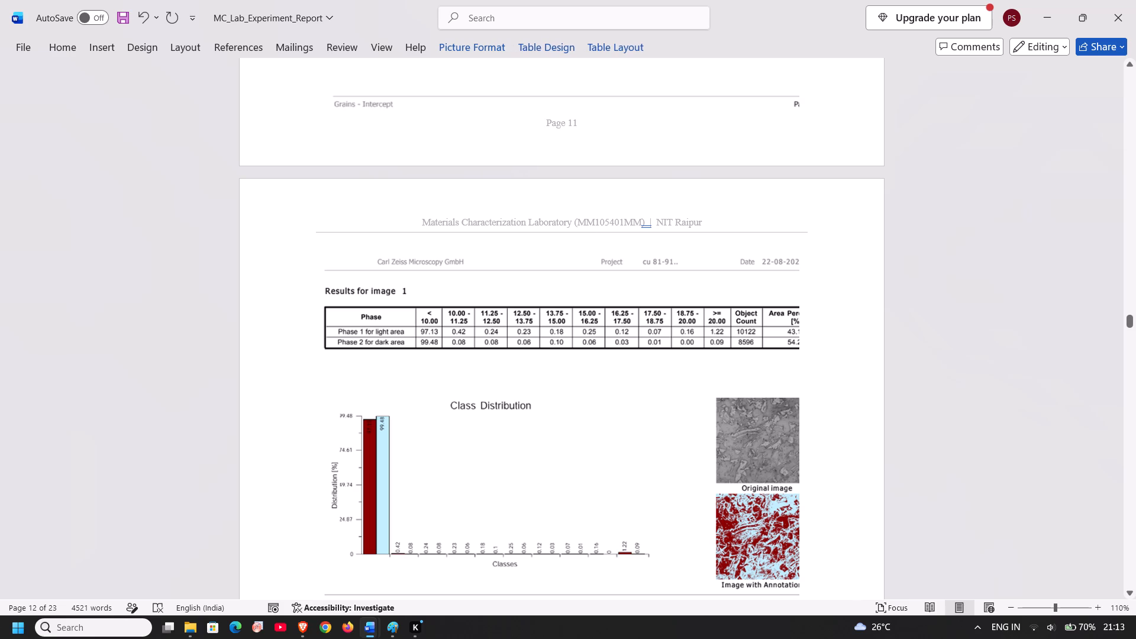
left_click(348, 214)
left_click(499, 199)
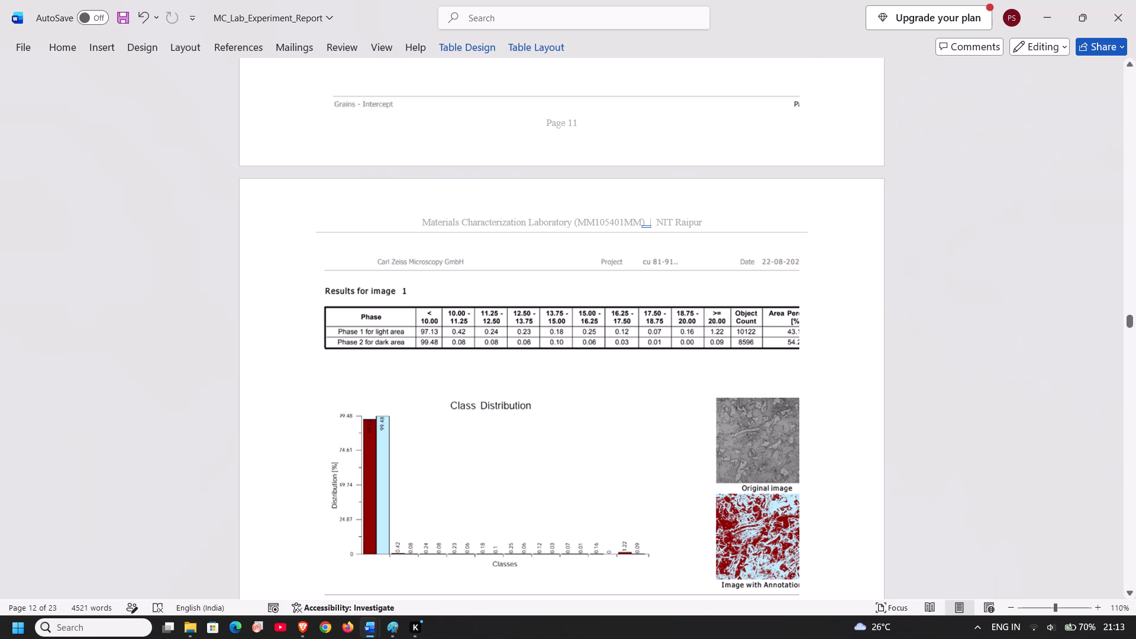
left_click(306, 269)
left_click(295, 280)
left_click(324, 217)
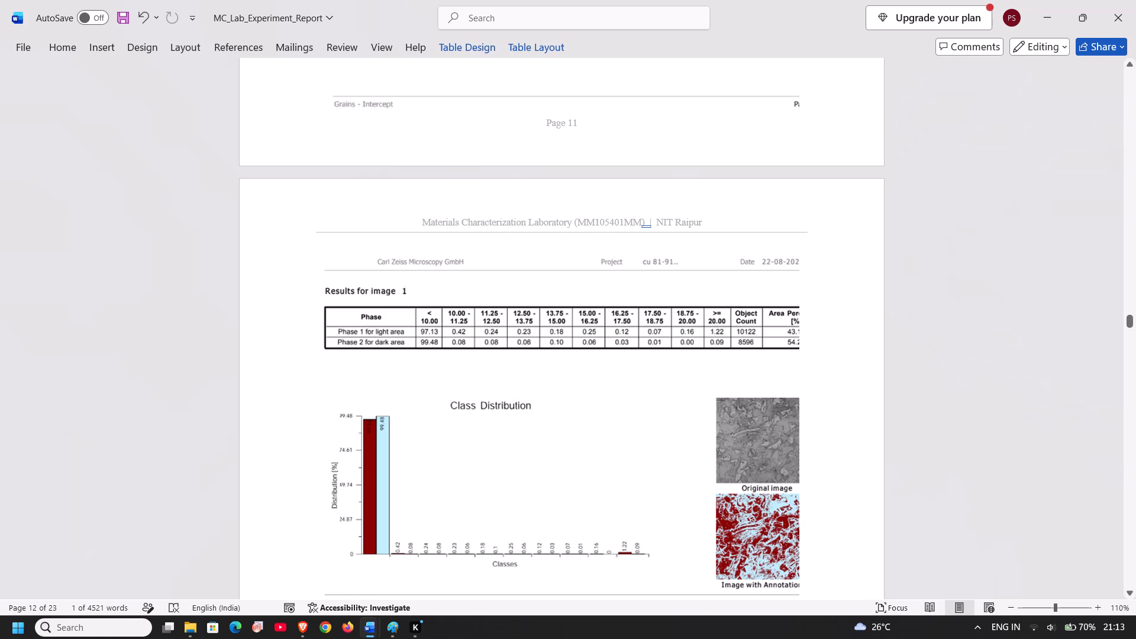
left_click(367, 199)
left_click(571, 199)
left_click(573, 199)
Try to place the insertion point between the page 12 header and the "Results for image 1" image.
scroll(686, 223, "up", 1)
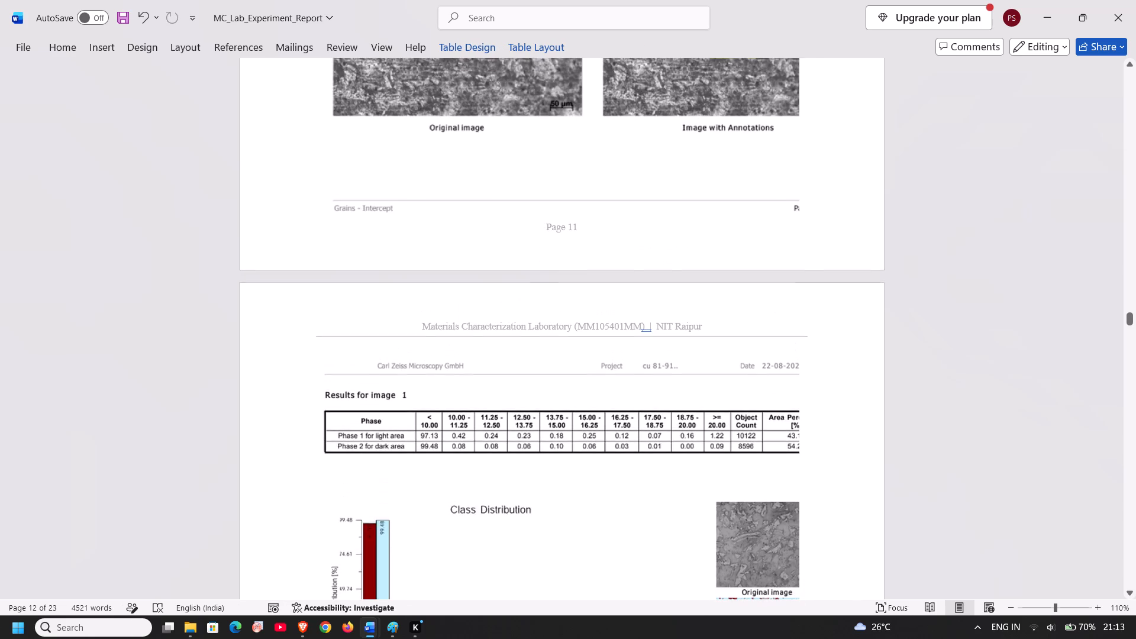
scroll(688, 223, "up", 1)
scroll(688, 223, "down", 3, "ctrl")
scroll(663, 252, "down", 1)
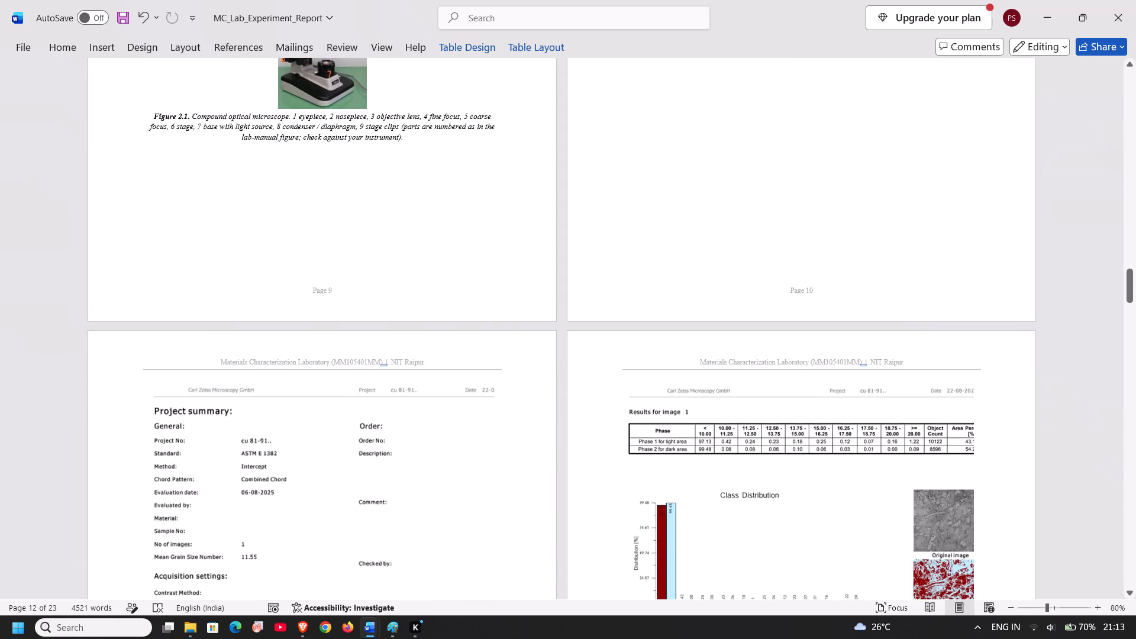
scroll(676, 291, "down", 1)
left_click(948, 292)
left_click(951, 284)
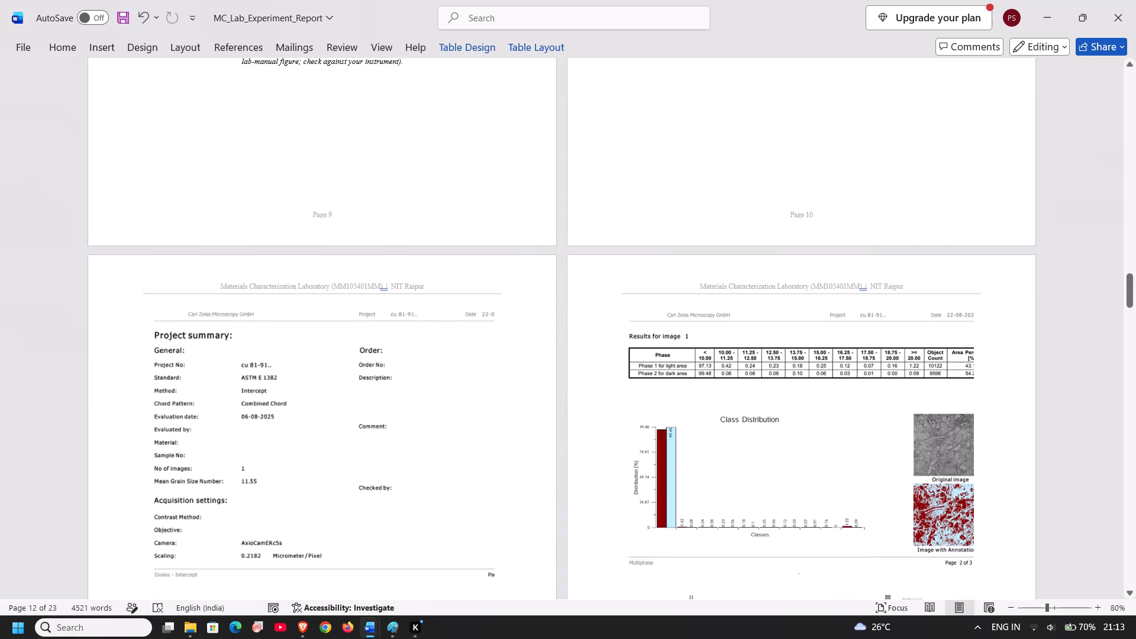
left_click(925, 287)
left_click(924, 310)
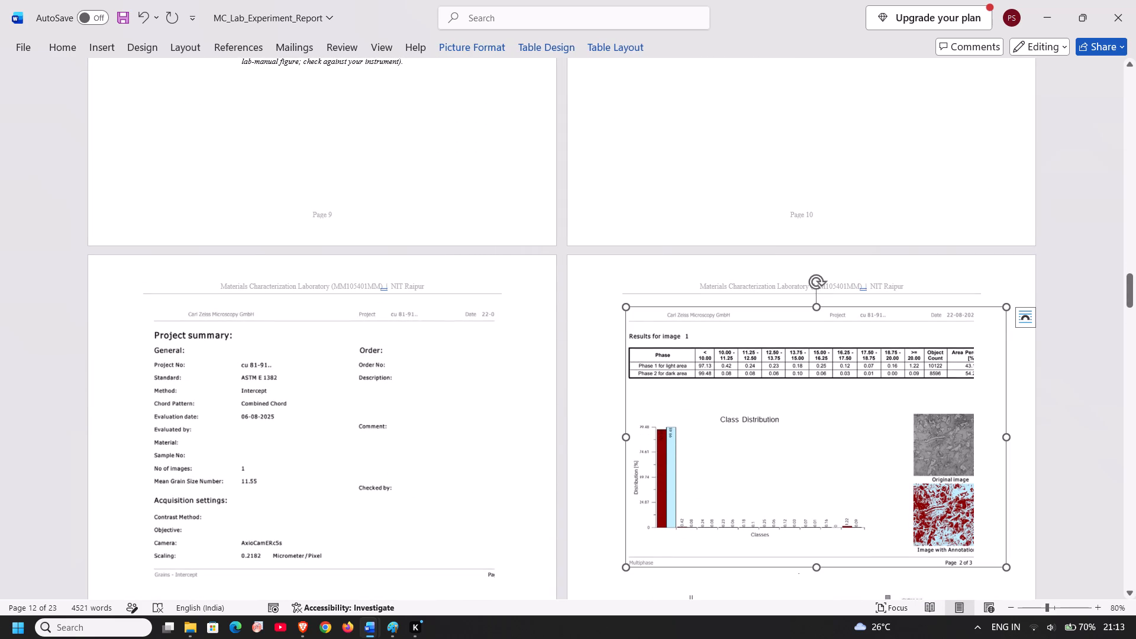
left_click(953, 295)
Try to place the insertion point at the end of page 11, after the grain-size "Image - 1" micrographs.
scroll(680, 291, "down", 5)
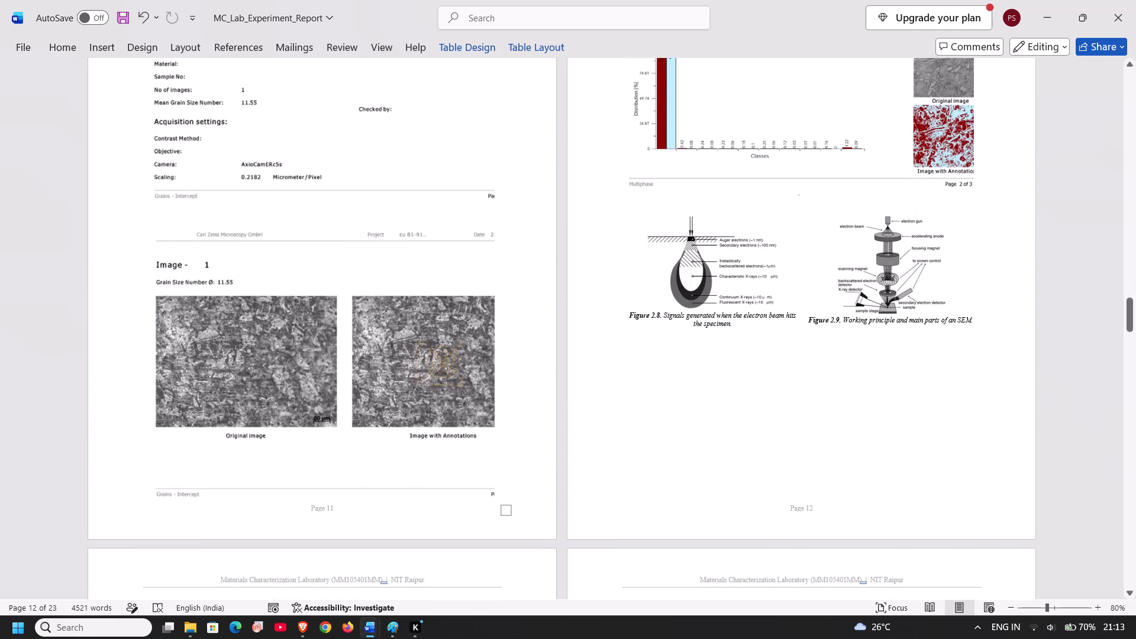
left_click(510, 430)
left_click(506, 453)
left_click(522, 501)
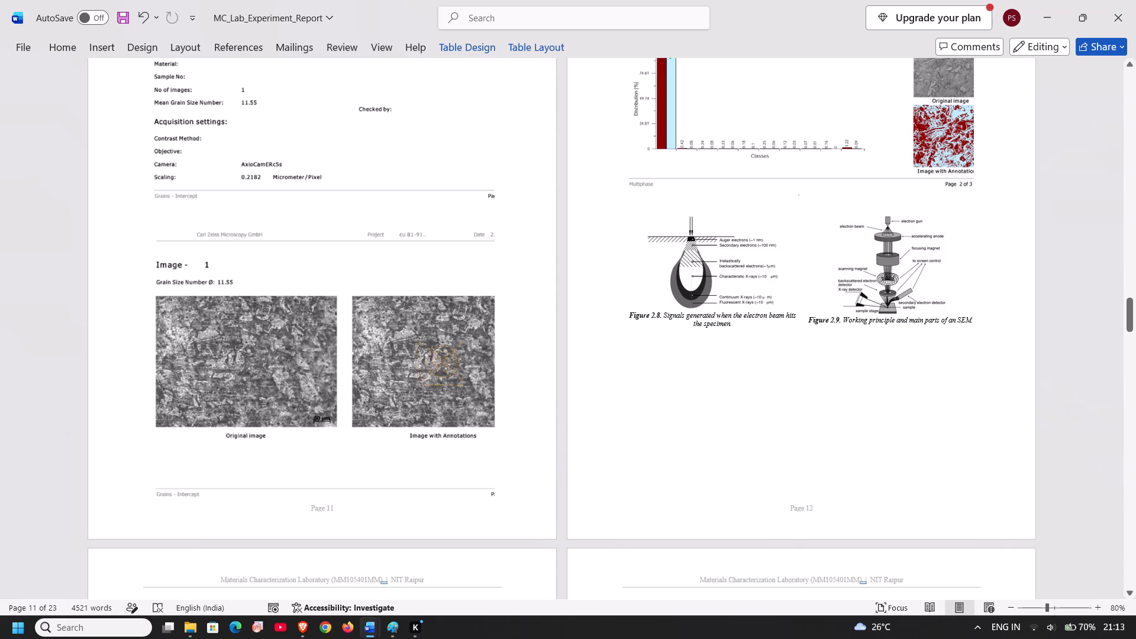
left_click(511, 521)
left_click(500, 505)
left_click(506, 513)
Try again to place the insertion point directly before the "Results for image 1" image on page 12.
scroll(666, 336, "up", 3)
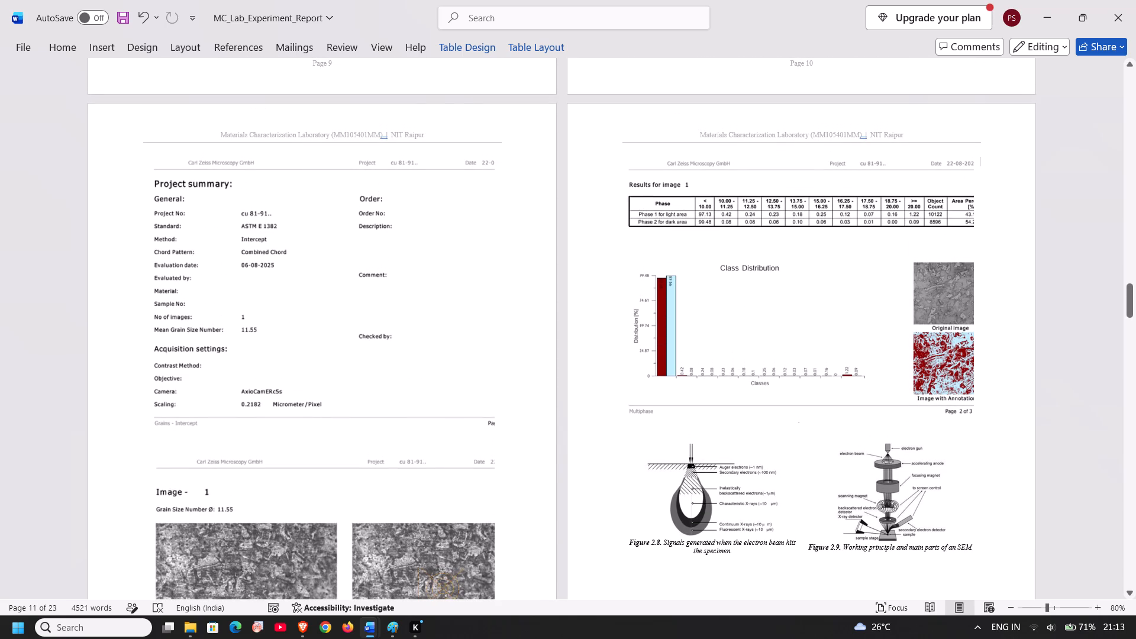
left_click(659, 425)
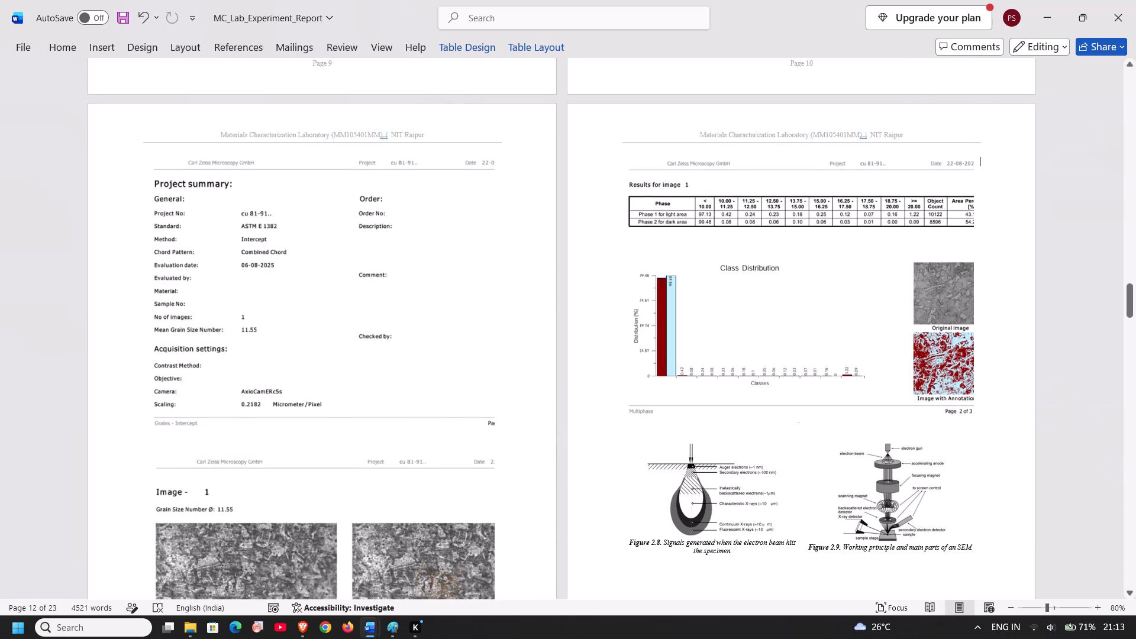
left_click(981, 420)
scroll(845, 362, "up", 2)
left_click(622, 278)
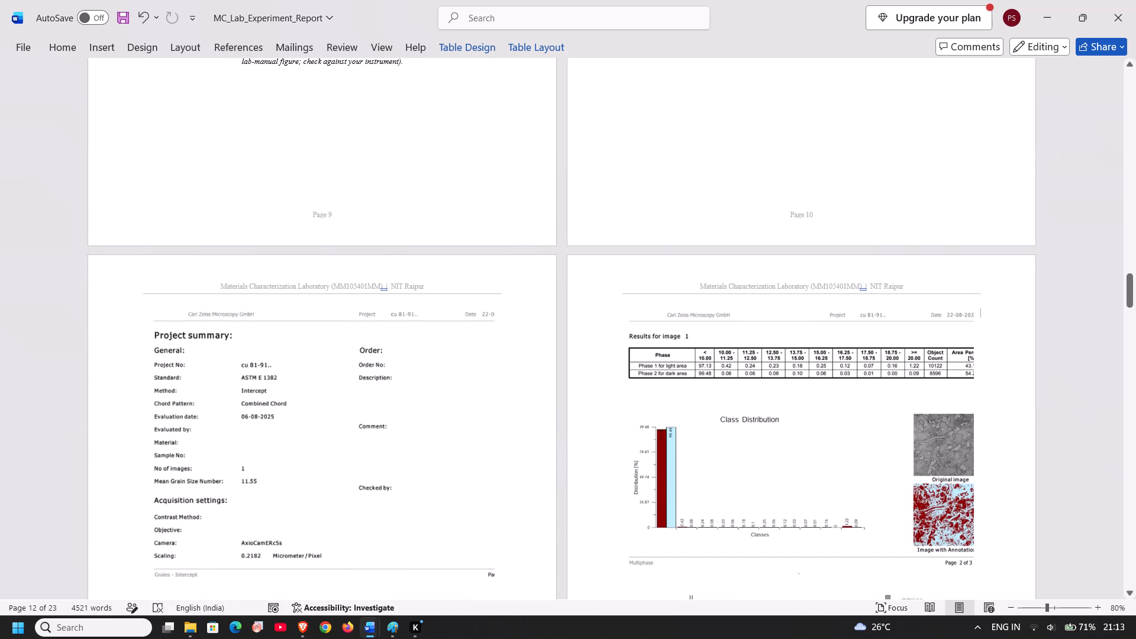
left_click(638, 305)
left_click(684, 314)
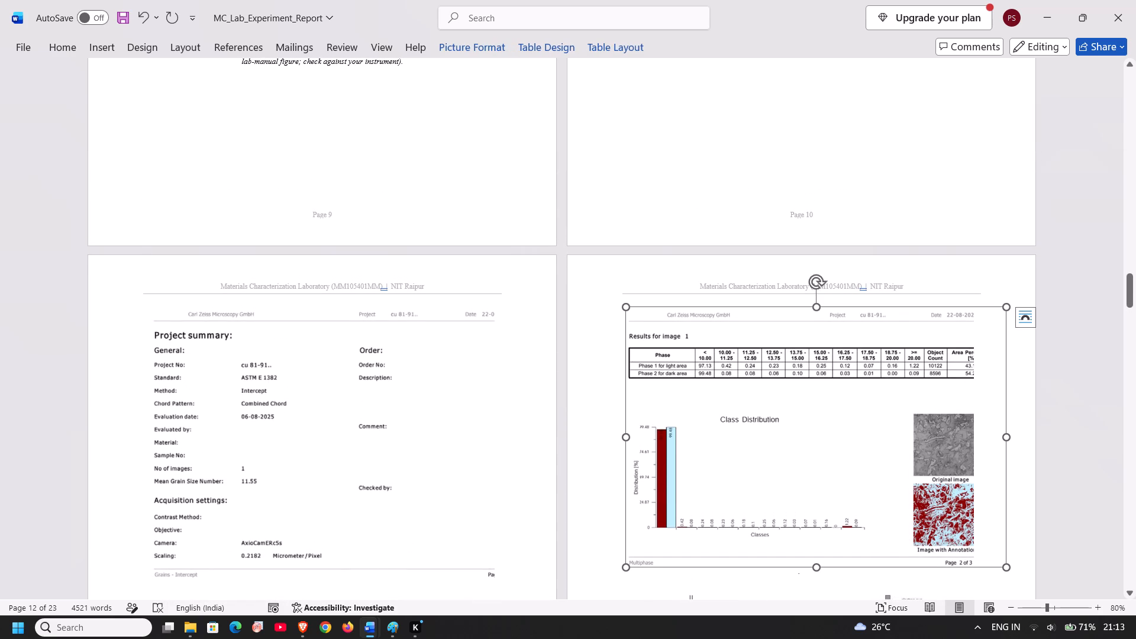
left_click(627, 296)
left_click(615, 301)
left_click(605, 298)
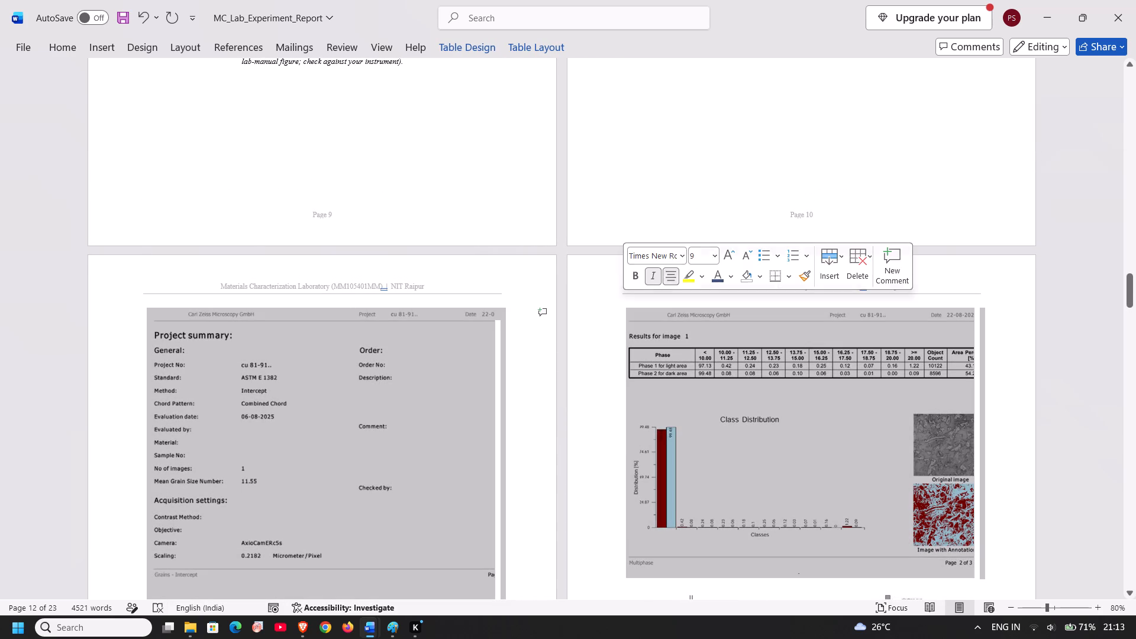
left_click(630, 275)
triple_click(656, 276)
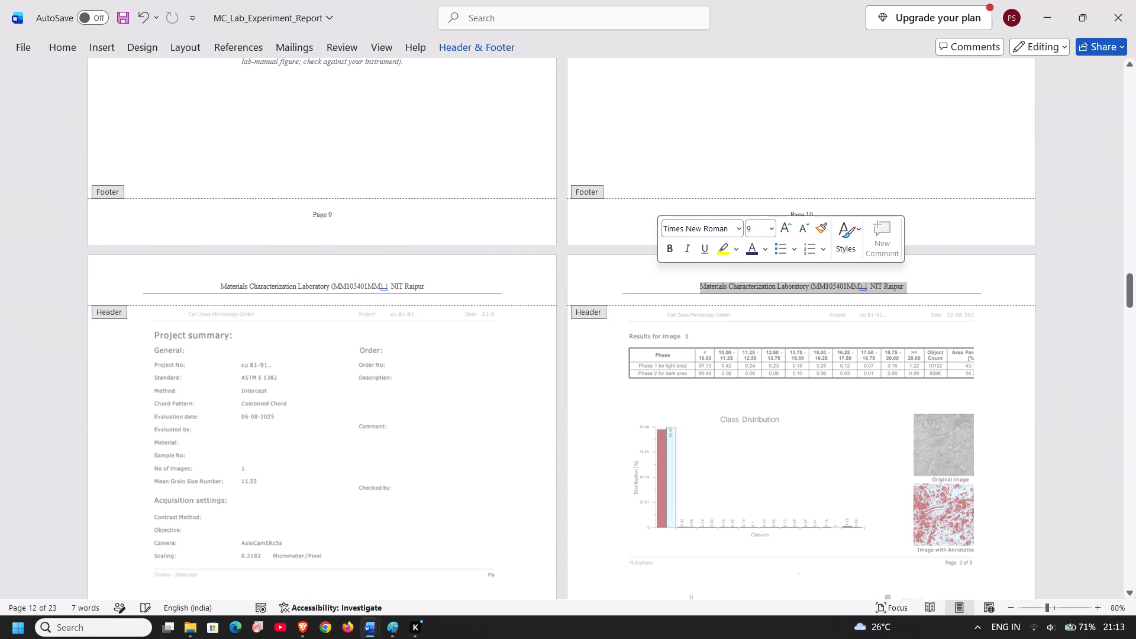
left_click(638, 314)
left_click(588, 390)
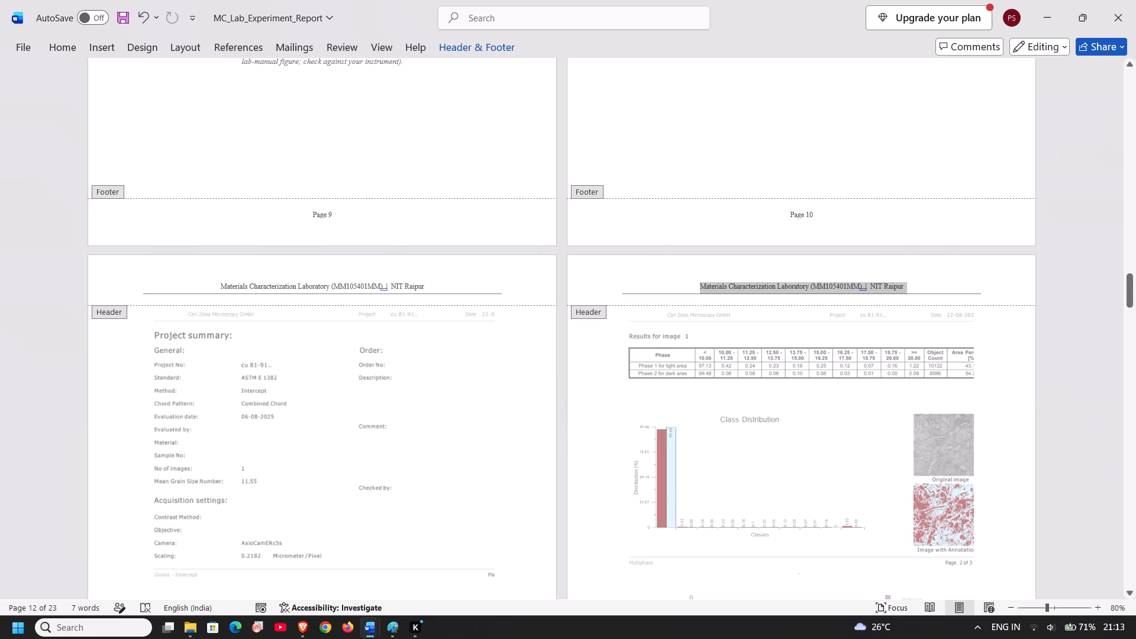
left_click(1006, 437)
Undo the deletion of the phase fraction Project summary image and the paste of the "Results for image 1" image.
key("ctrl+z")
key("ctrl+z")
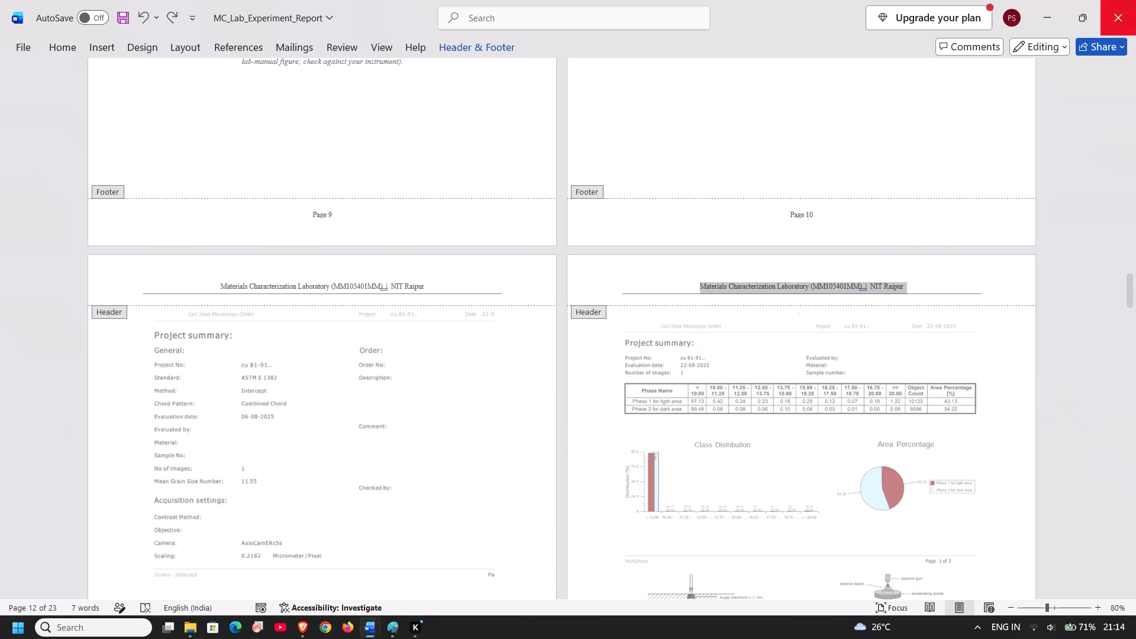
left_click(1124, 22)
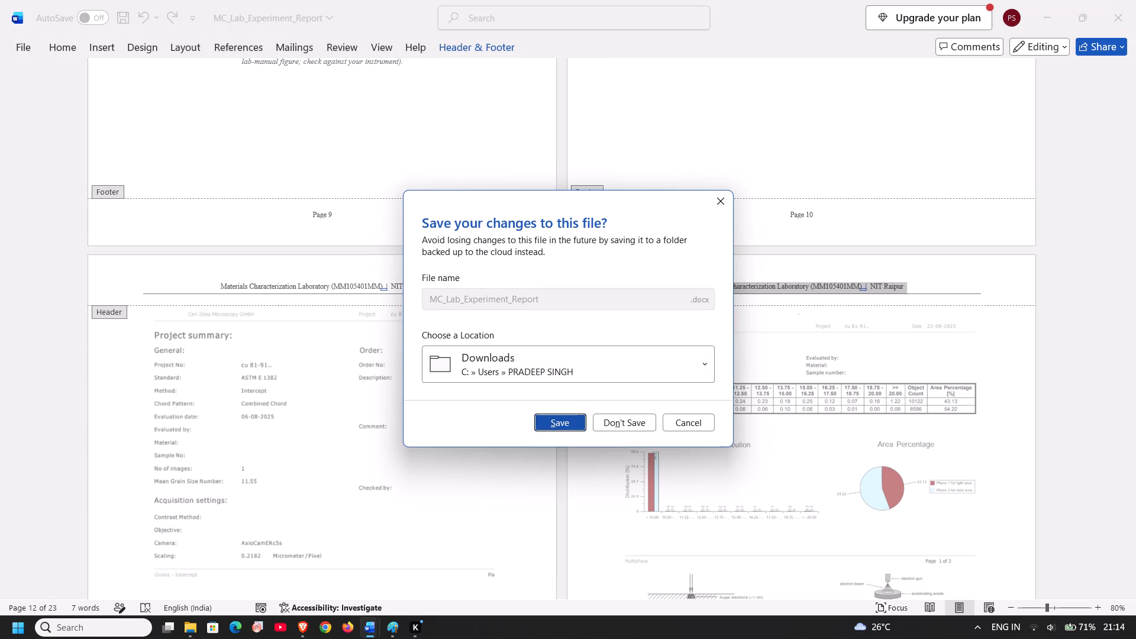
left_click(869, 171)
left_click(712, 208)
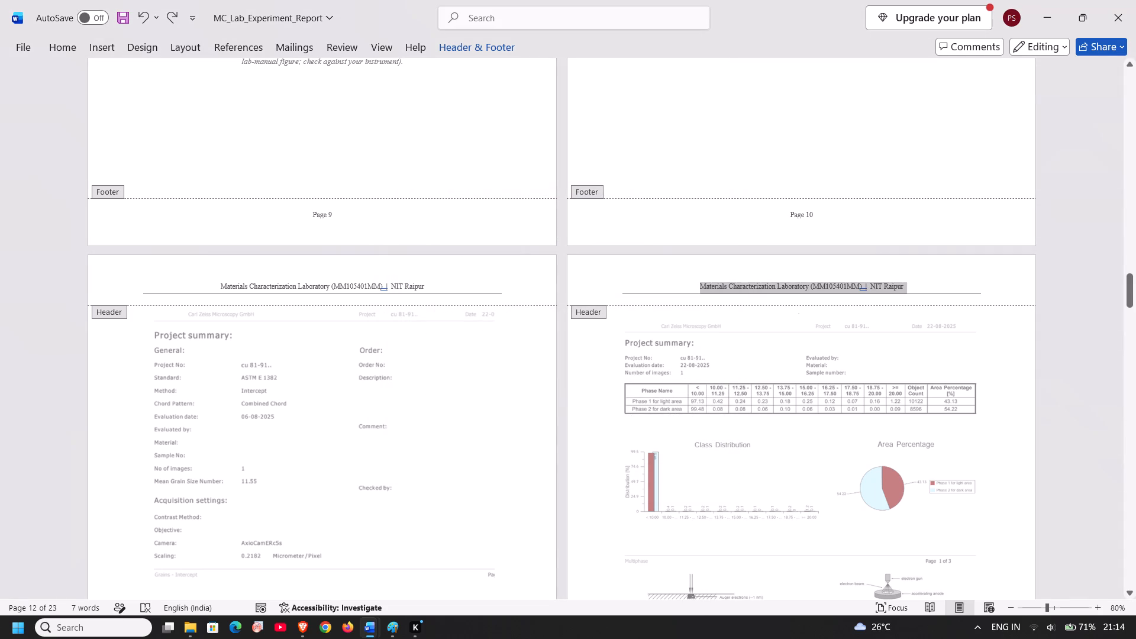
Leave header and footer editing and return to the document body on page 12.
left_click(480, 50)
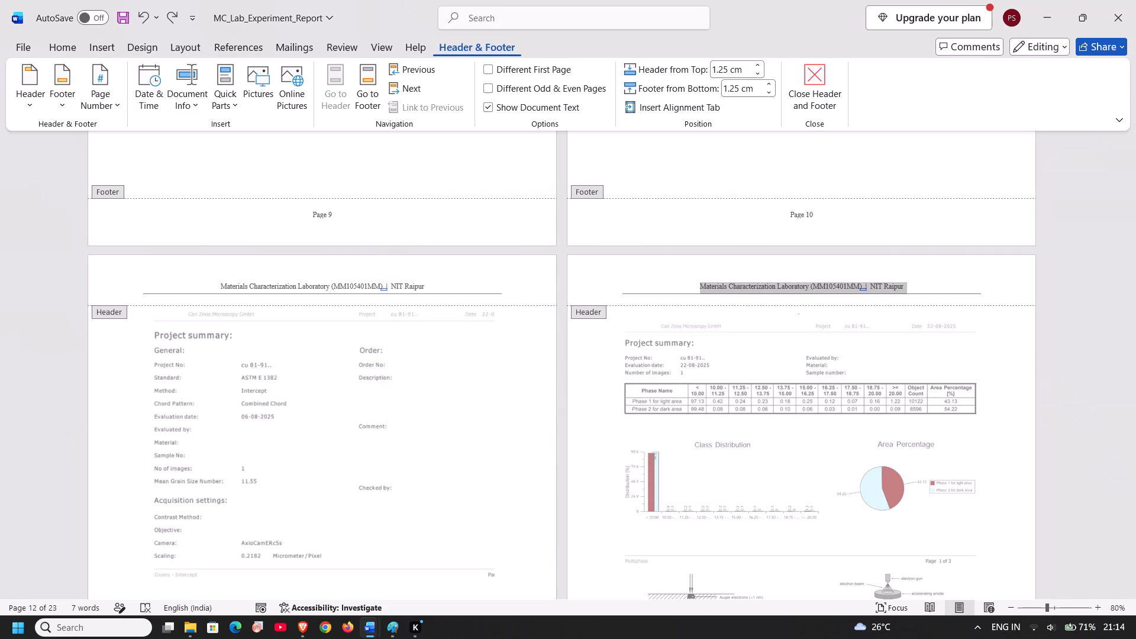
left_click(815, 73)
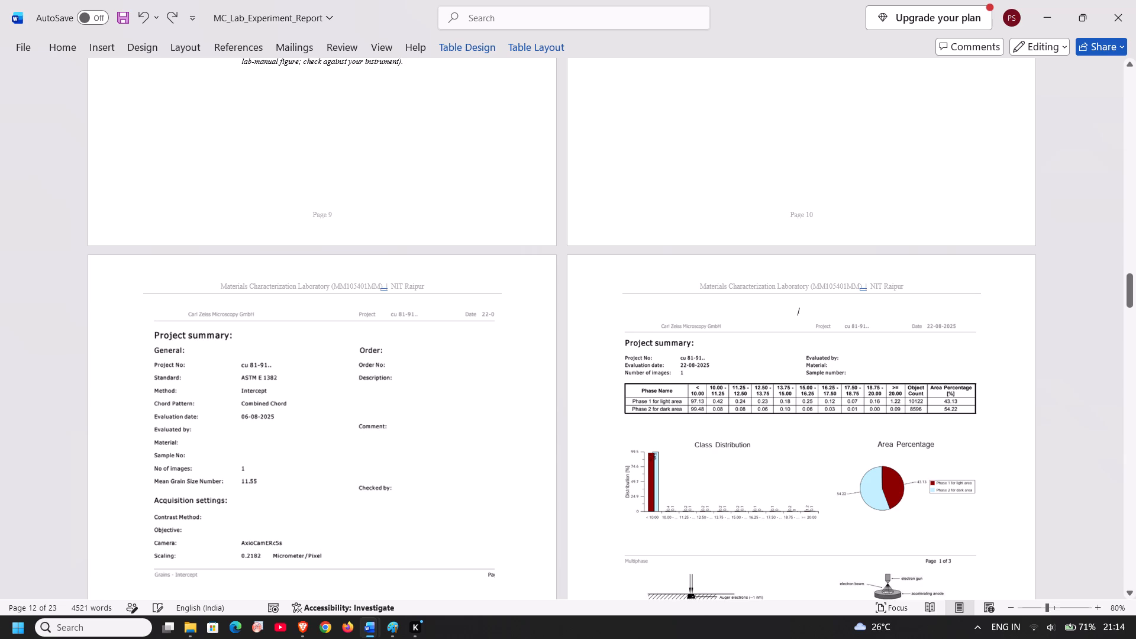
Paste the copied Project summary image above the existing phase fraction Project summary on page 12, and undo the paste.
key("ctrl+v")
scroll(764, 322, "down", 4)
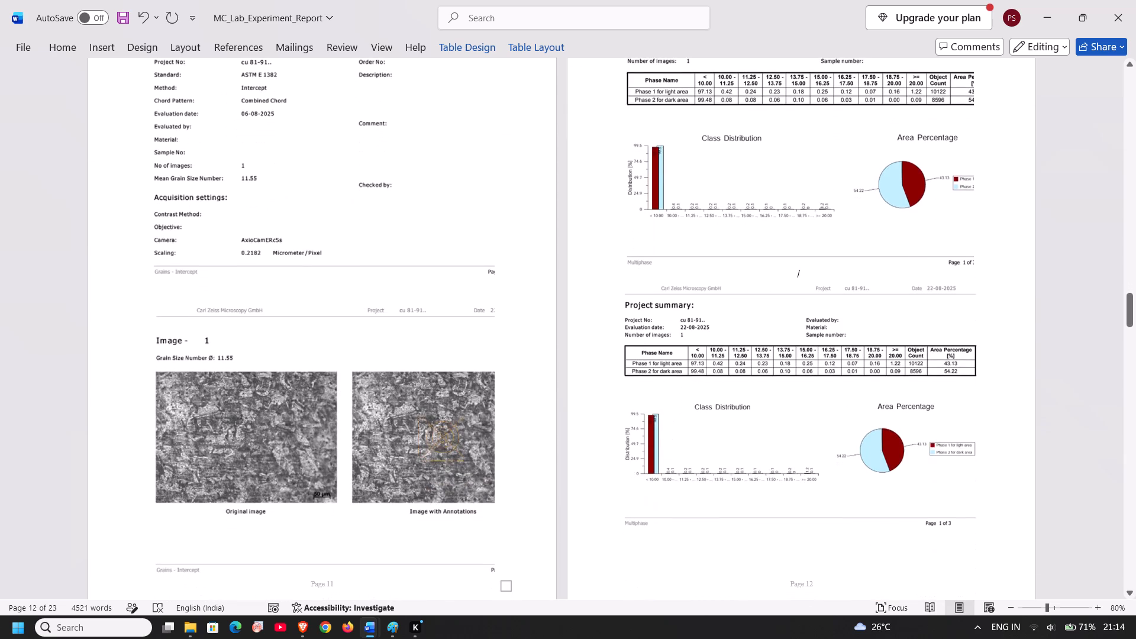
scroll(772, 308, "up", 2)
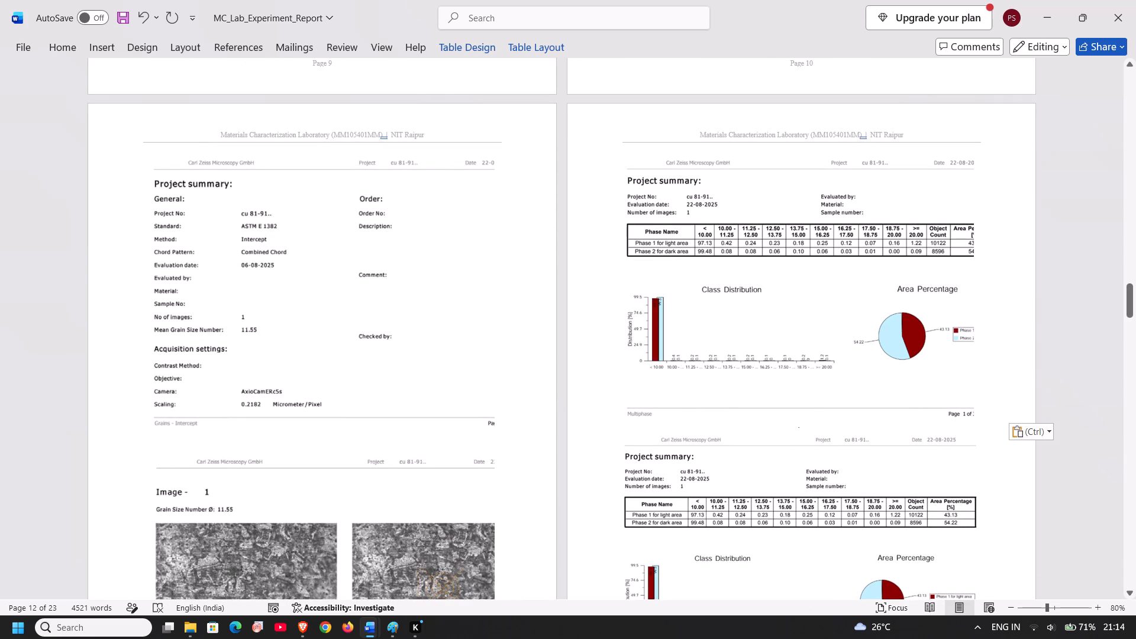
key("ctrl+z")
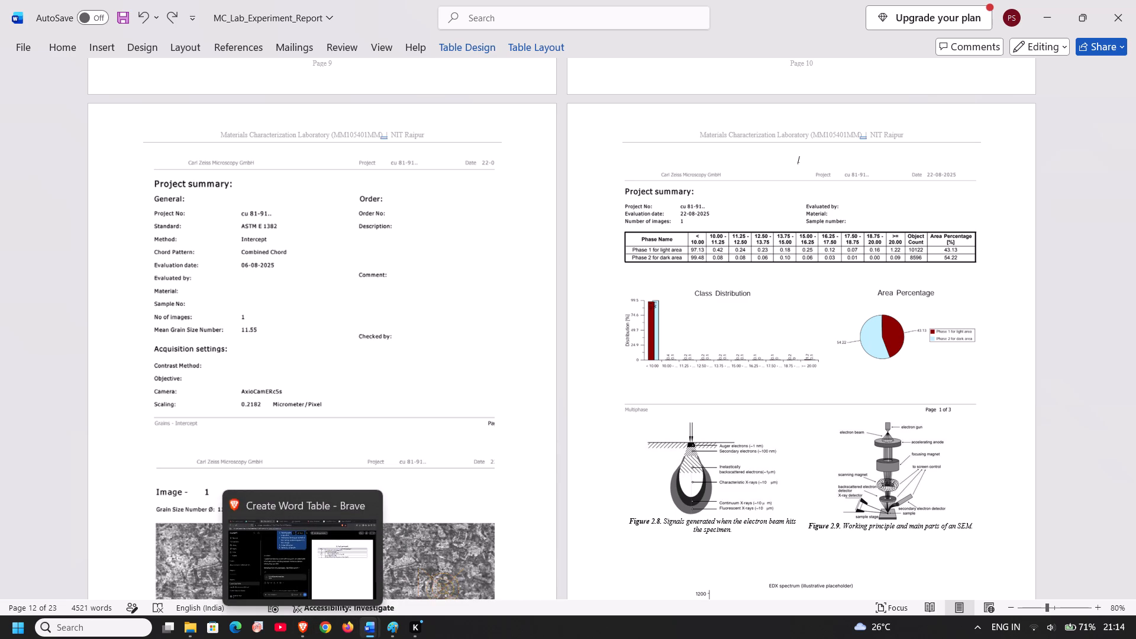
Switch to MC_LAB_Manual and copy the "Results for image 1" image below the PHASE FRACTION Project summary on page 19.
left_click(315, 576)
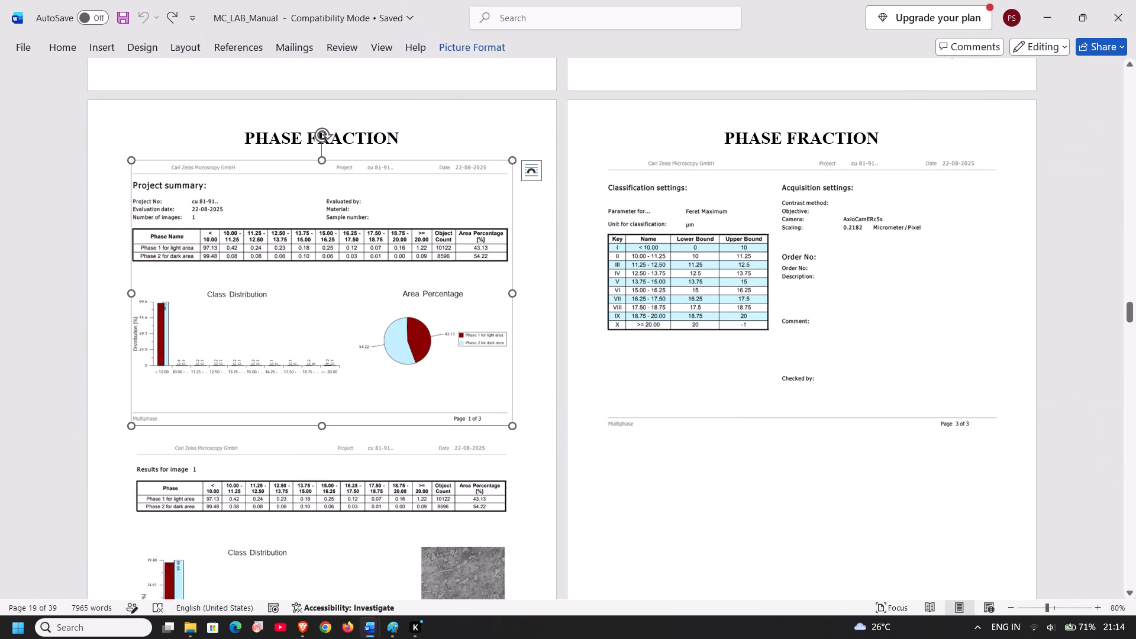
scroll(269, 425, "down", 1)
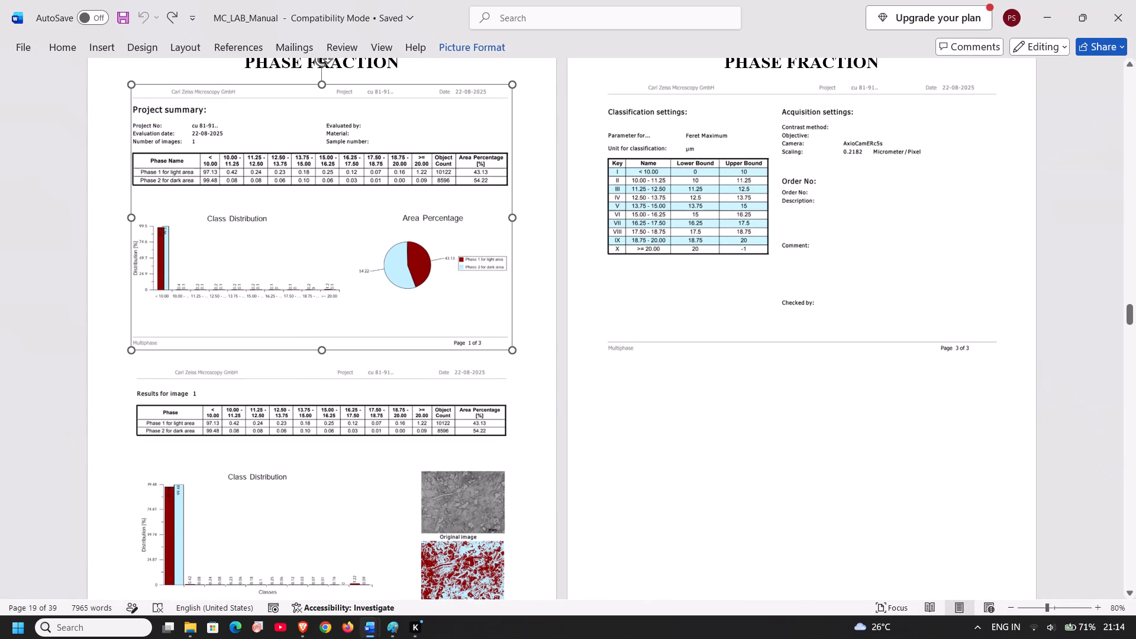
left_click(290, 478)
key("ctrl+c")
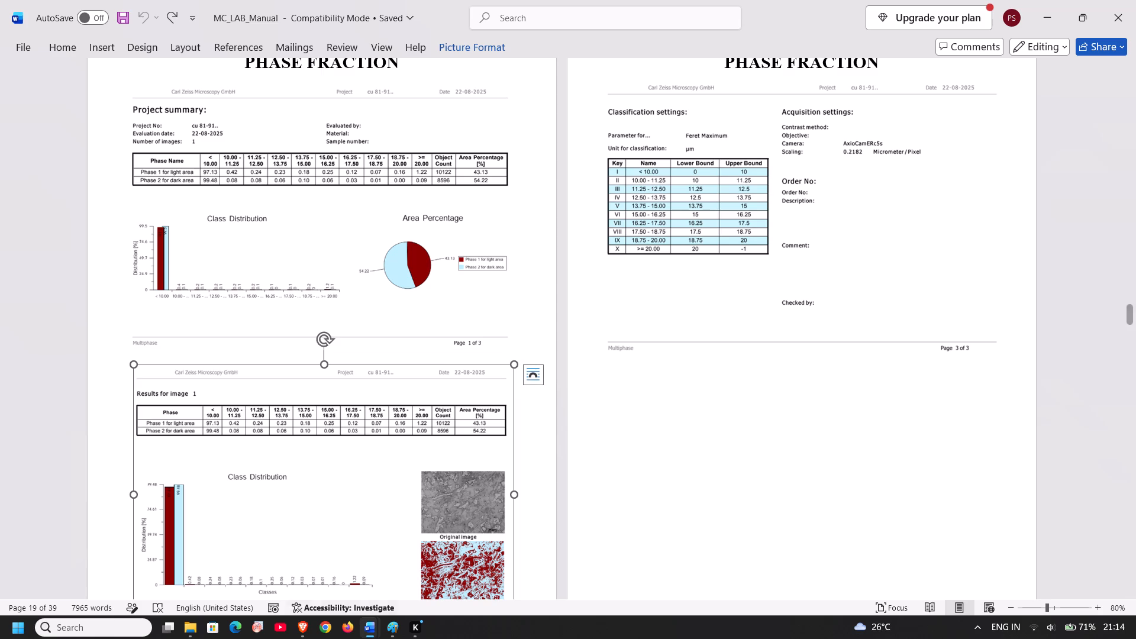
Switch to MC_Lab_Experiment_Report and paste the "Results for image 1" image above the phase fraction Project summary on page 12.
left_click(417, 556)
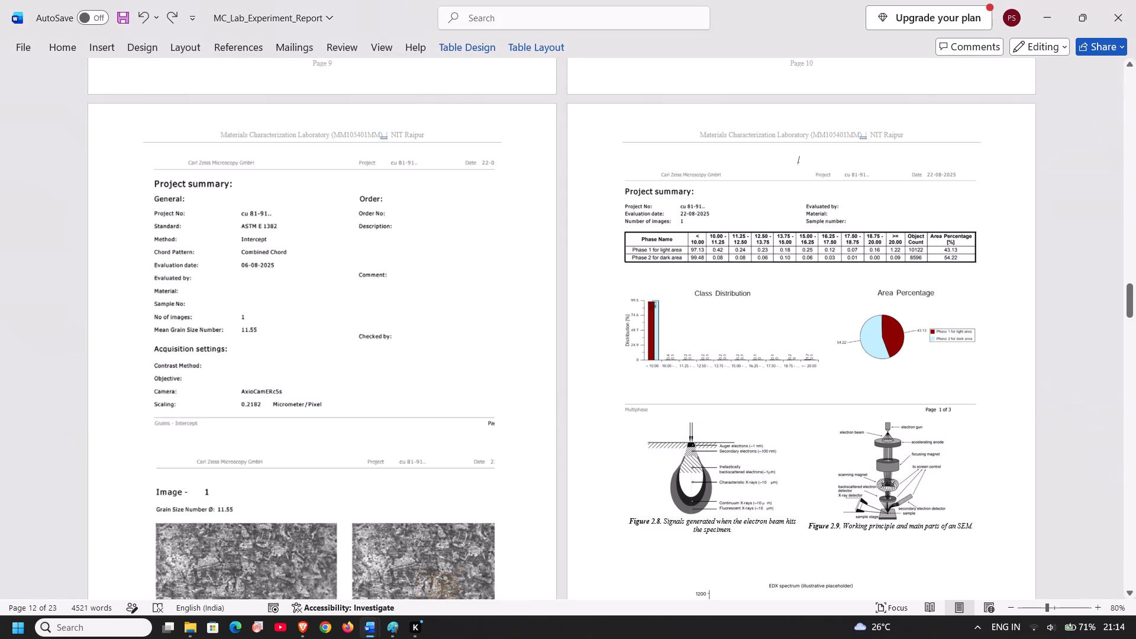
key("ctrl+v")
Delete the phase fraction Project summary image below the "Results for image 1" image on page 12.
left_click(734, 495)
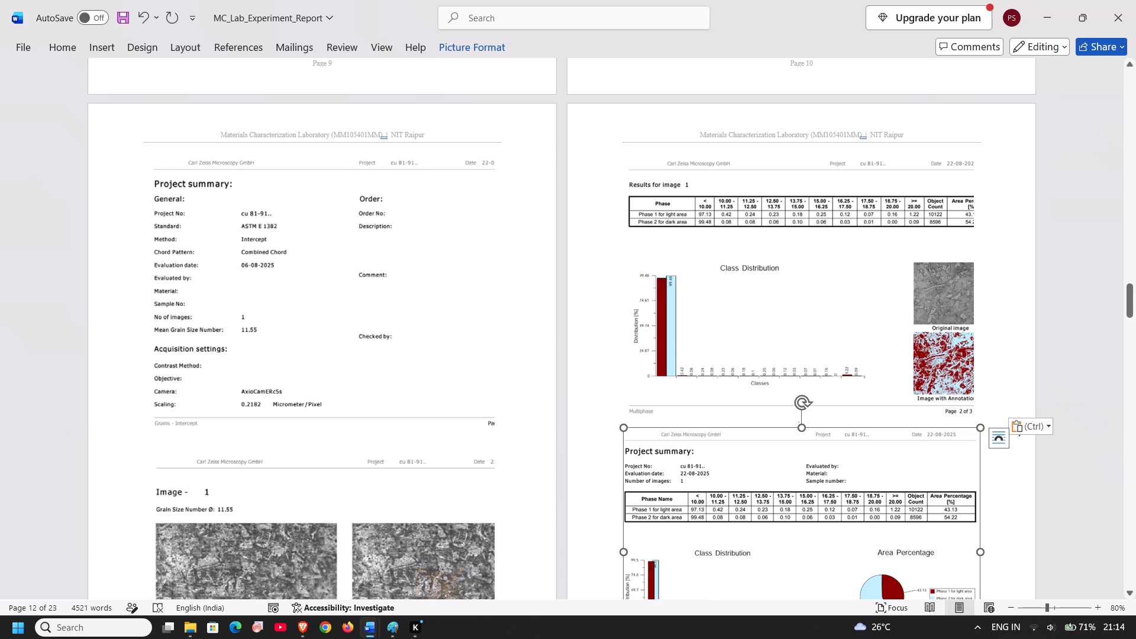
key("BackSpace")
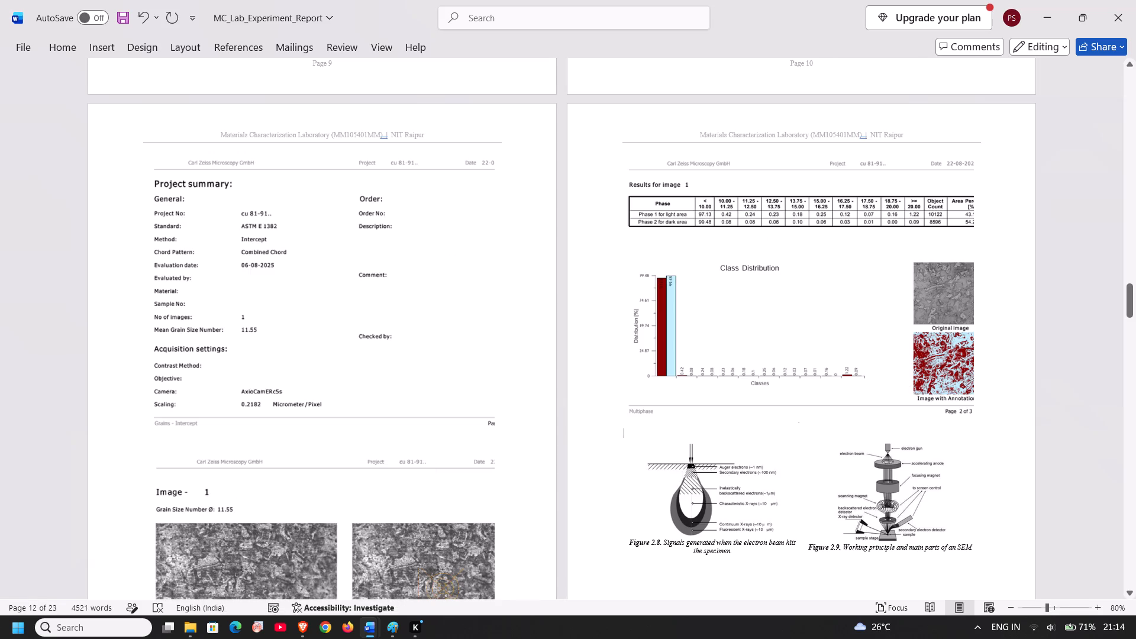
Copy the PHASE FRACTION Project summary image from MC_LAB_Manual and paste it above "Results for image 1" on page 12 of the report.
left_click(266, 569)
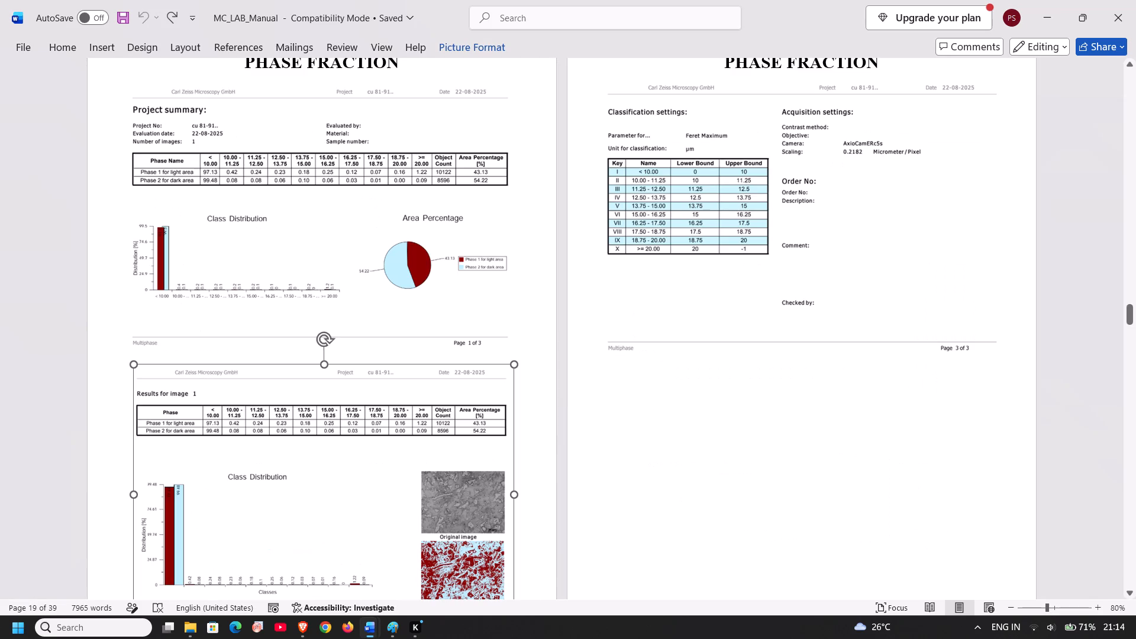
left_click(385, 253)
key("ctrl+c")
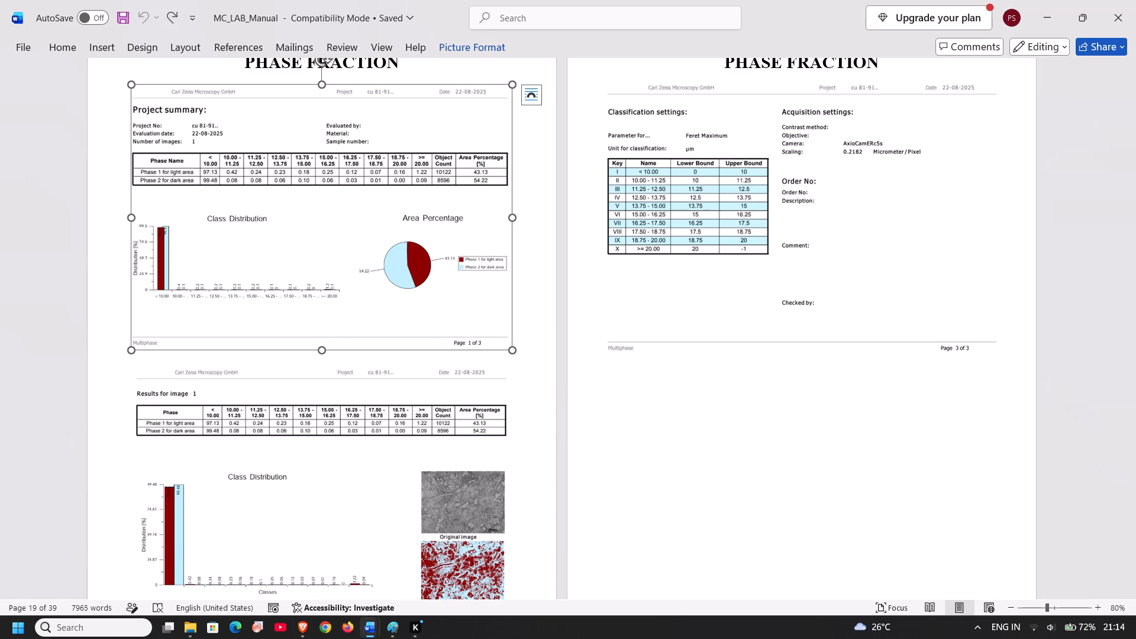
left_click(437, 572)
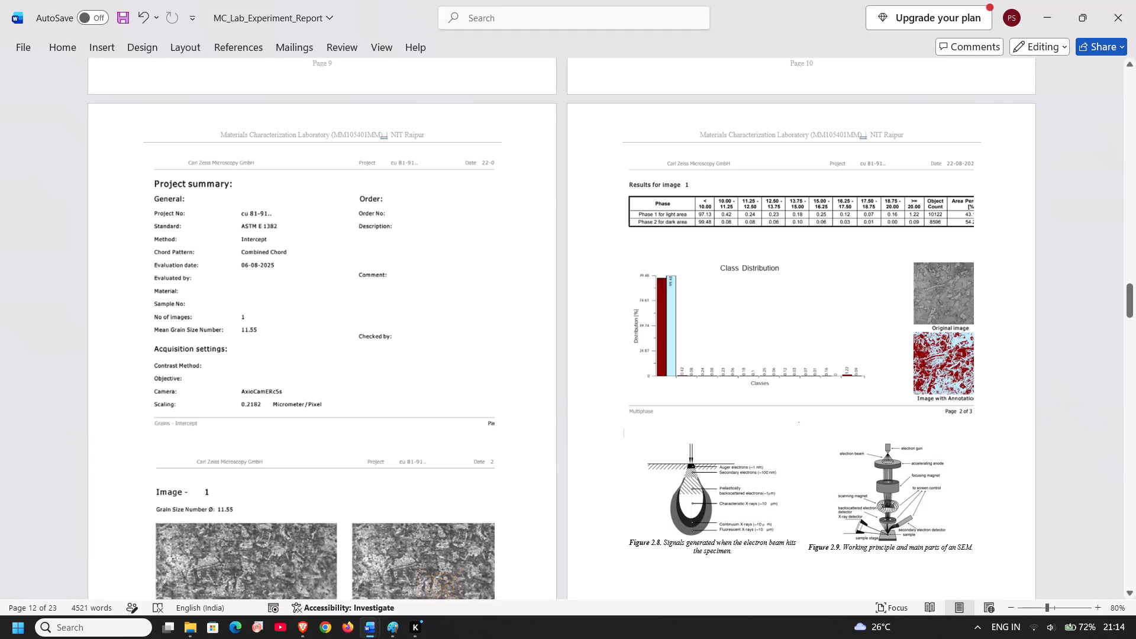
left_click(764, 146)
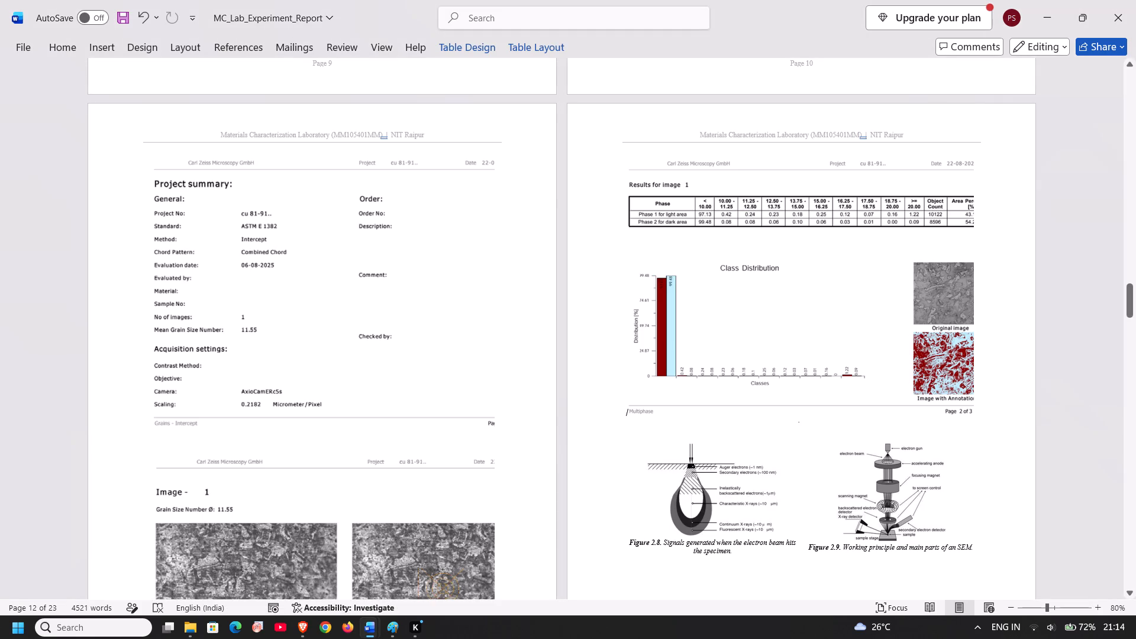
left_click(803, 146)
left_click(651, 155)
left_click(664, 162)
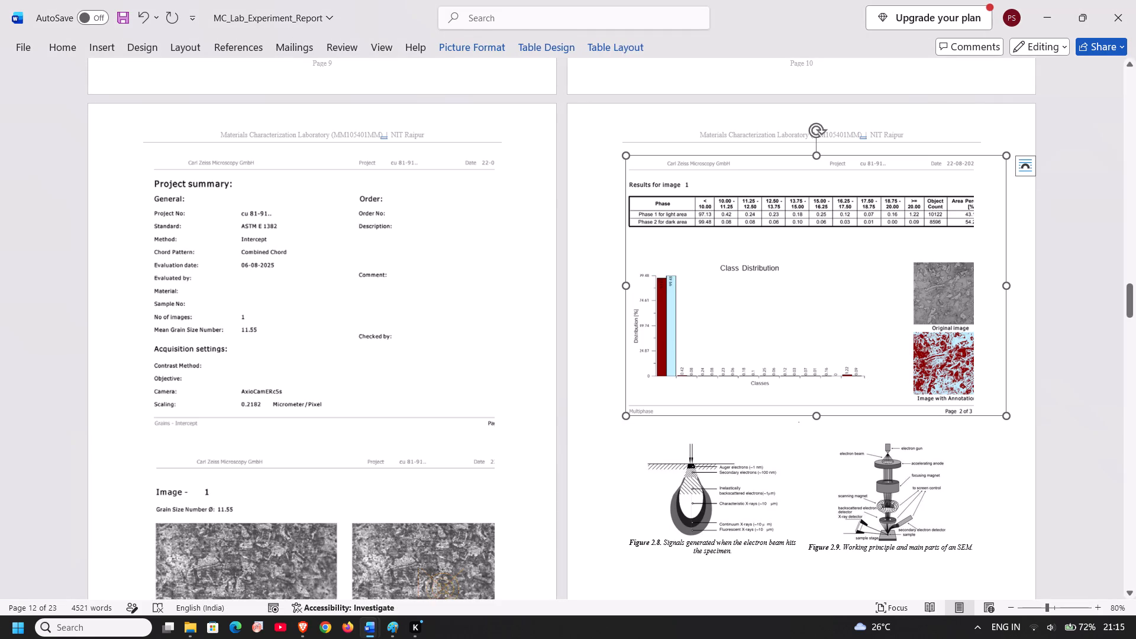
left_click(679, 149)
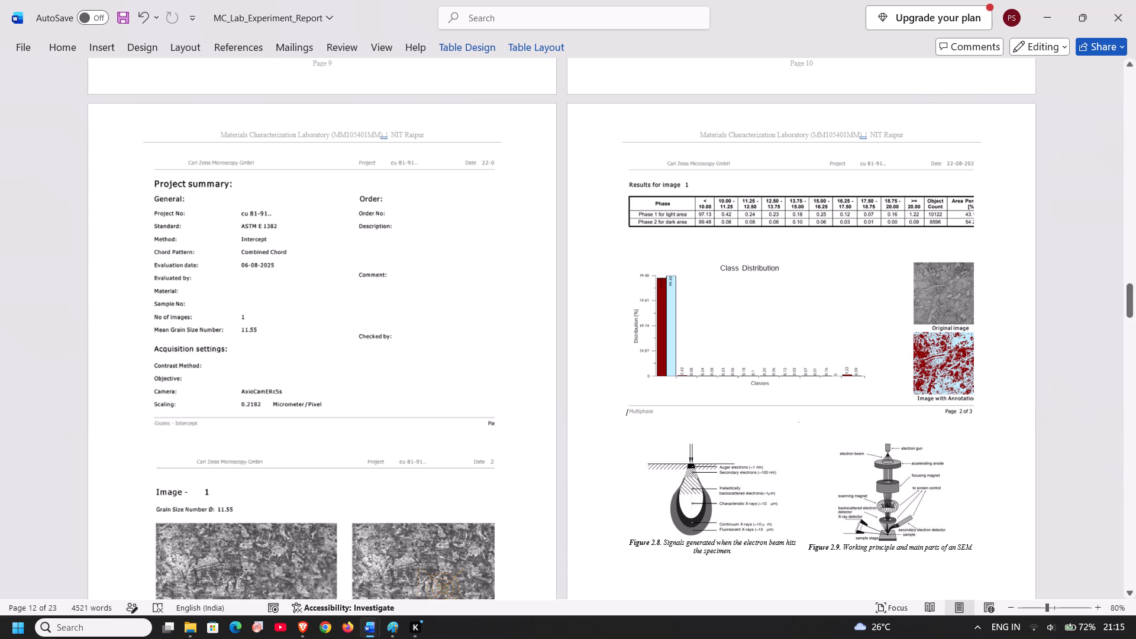
key("ctrl+v")
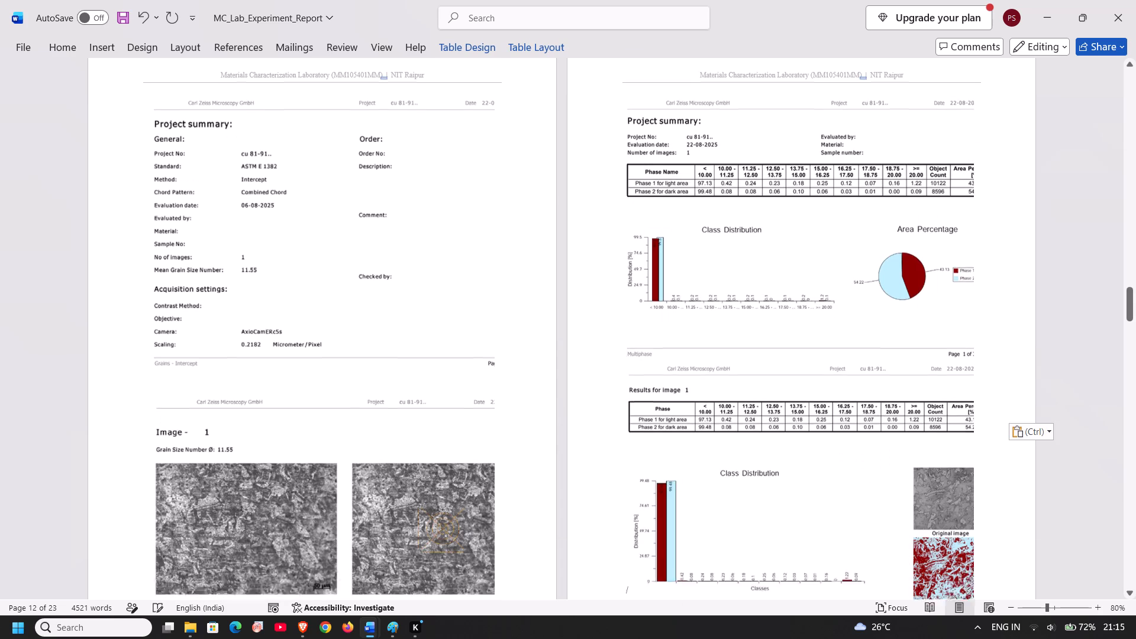
scroll(728, 254, "up", 1)
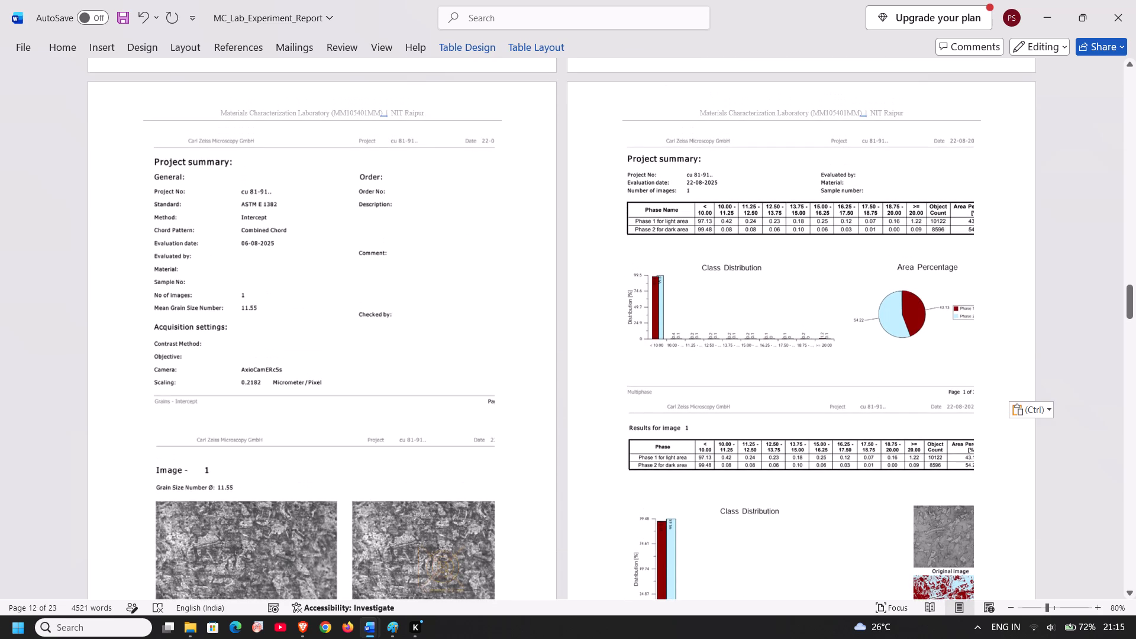
scroll(724, 346, "down", 1)
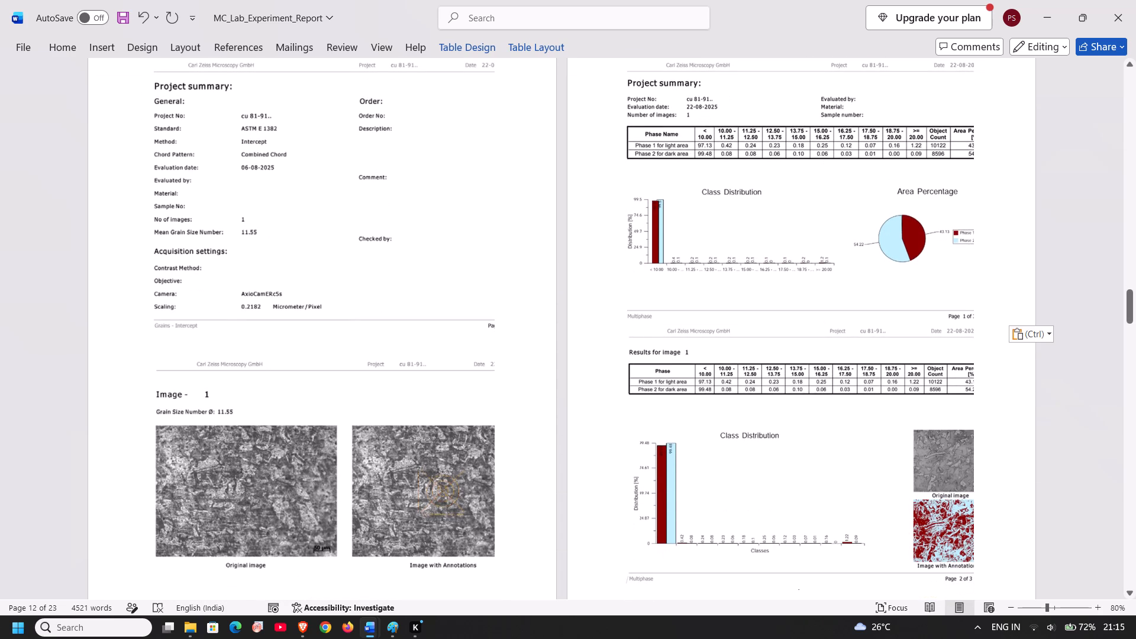
scroll(732, 350, "up", 1)
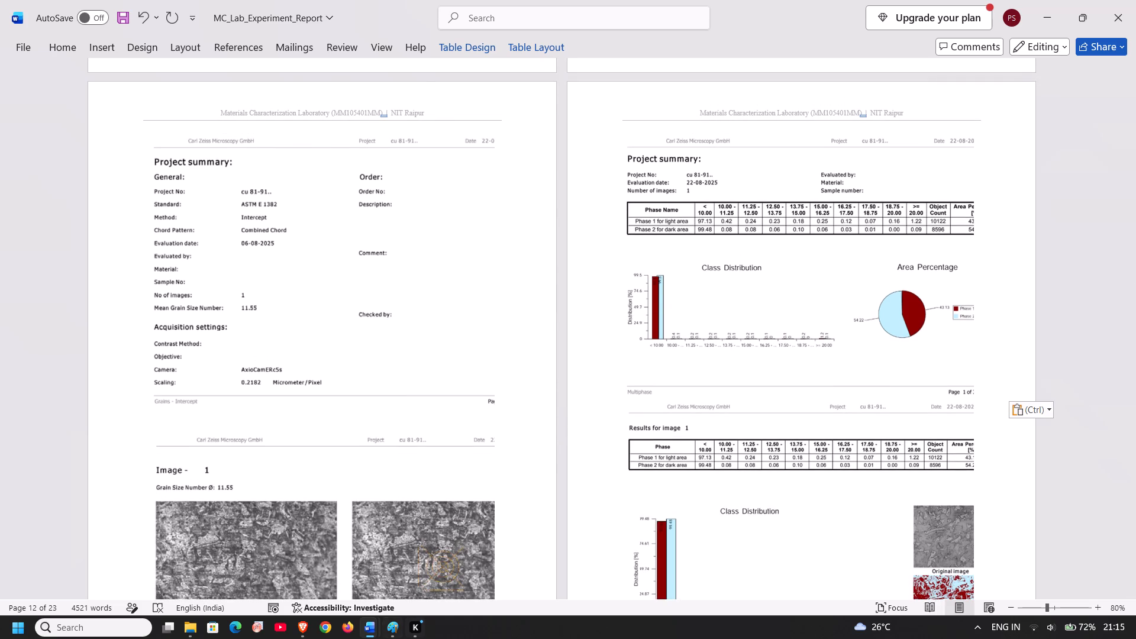
Copy the PHASE FRACTION Classification settings image from page 20 of MC_LAB_Manual and return to MC_Lab_Experiment_Report.
left_click(360, 584)
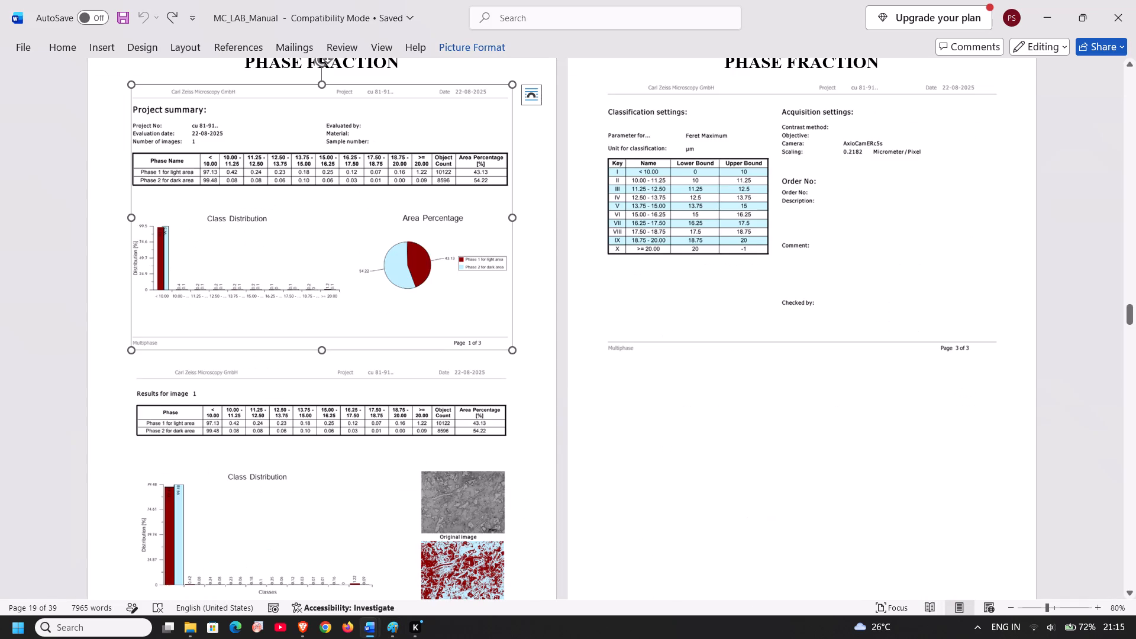
scroll(531, 548, "up", 1)
scroll(530, 551, "down", 1)
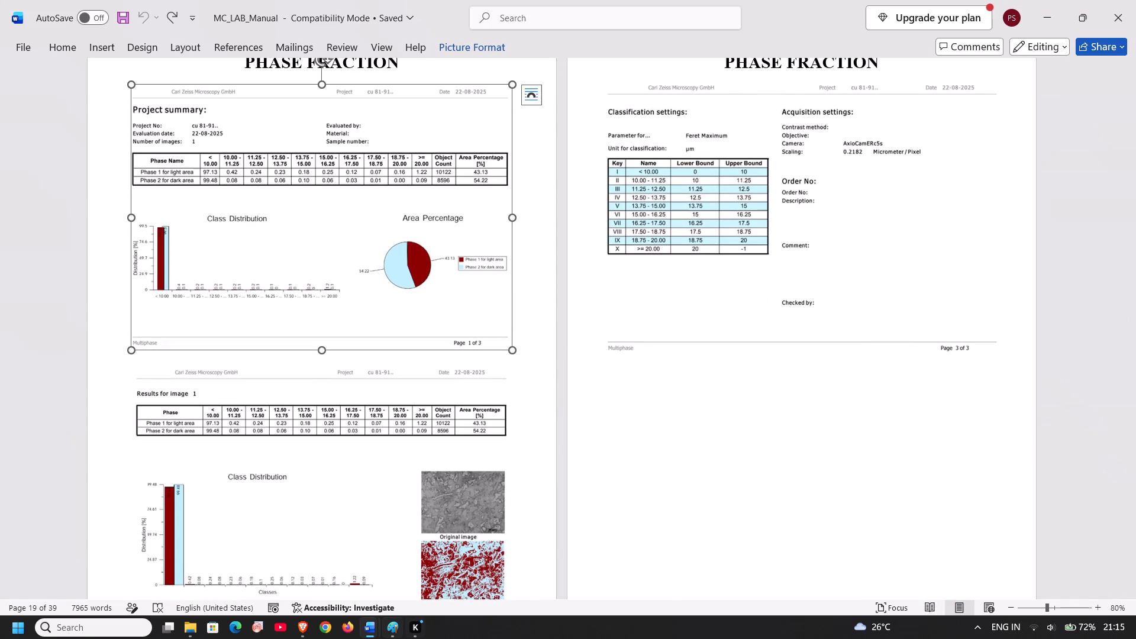
left_click(419, 570)
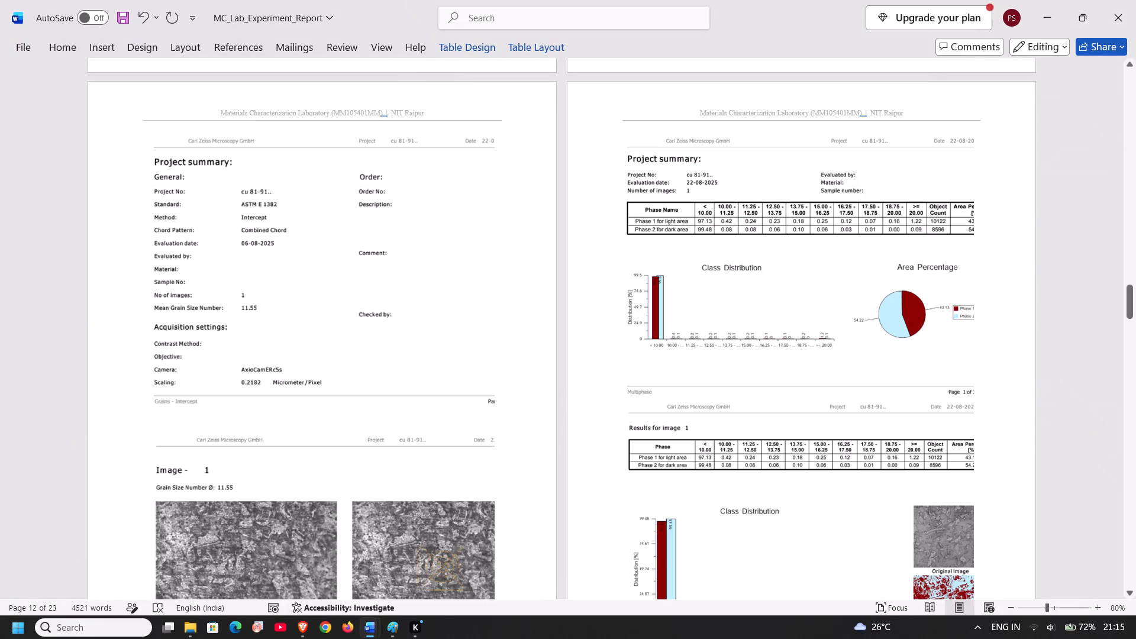
scroll(677, 485, "down", 5)
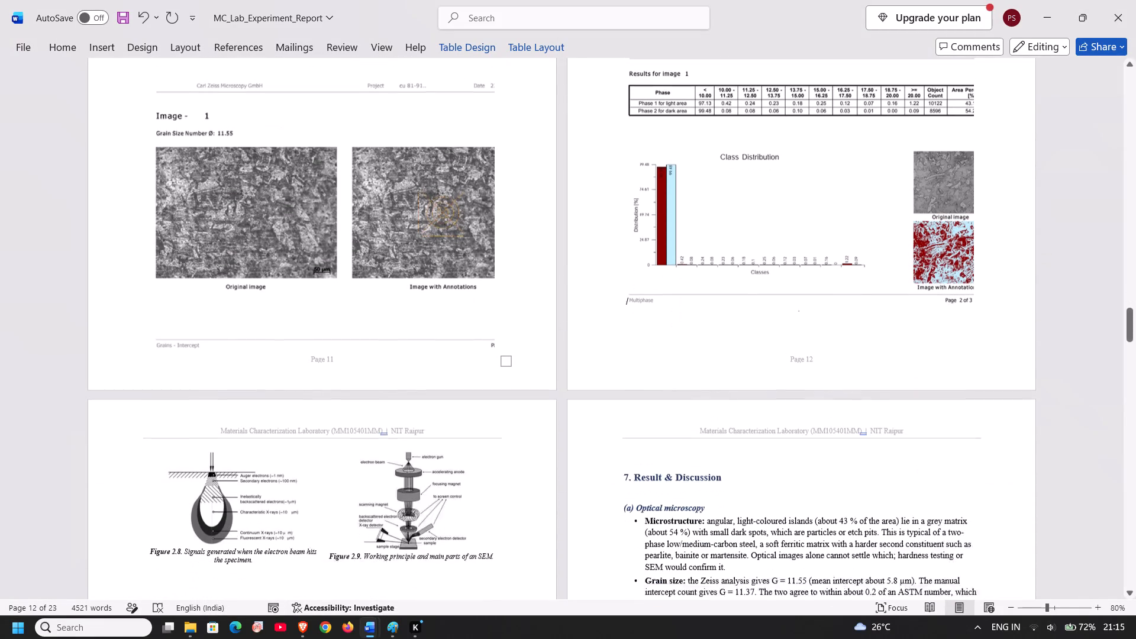
left_click(741, 291)
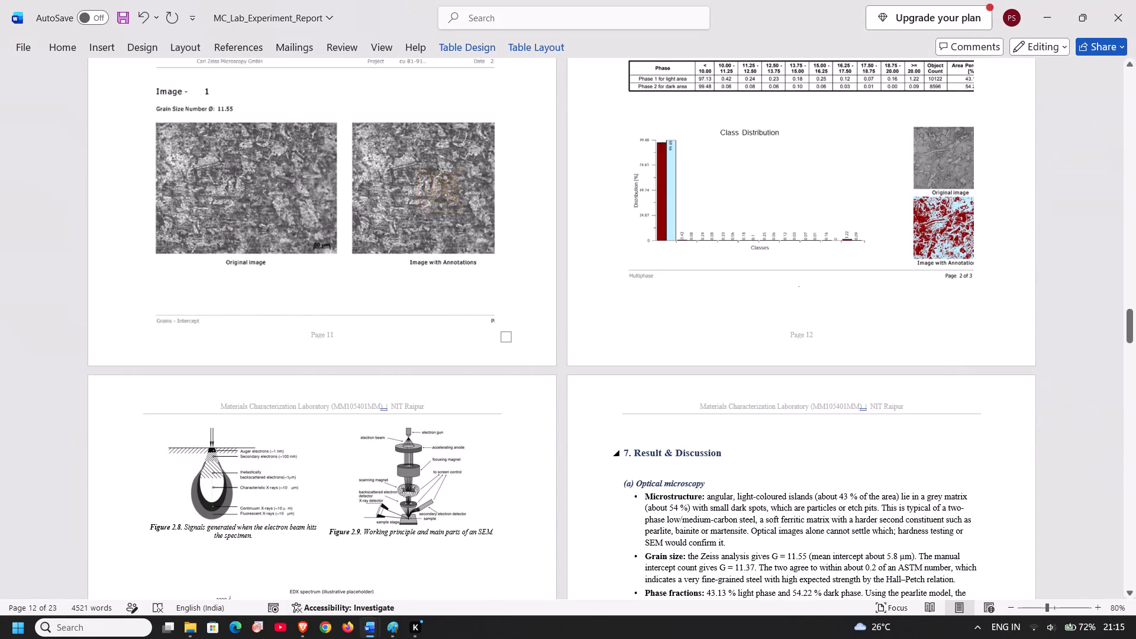
left_click(370, 628)
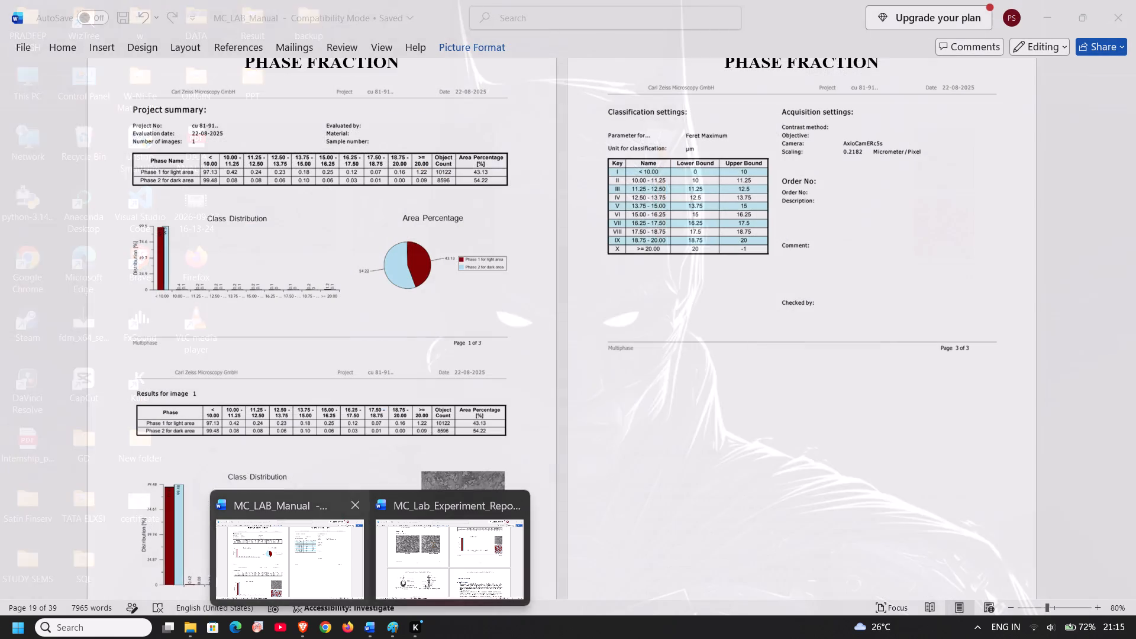
left_click(351, 576)
scroll(384, 550, "up", 1)
scroll(385, 549, "down", 1)
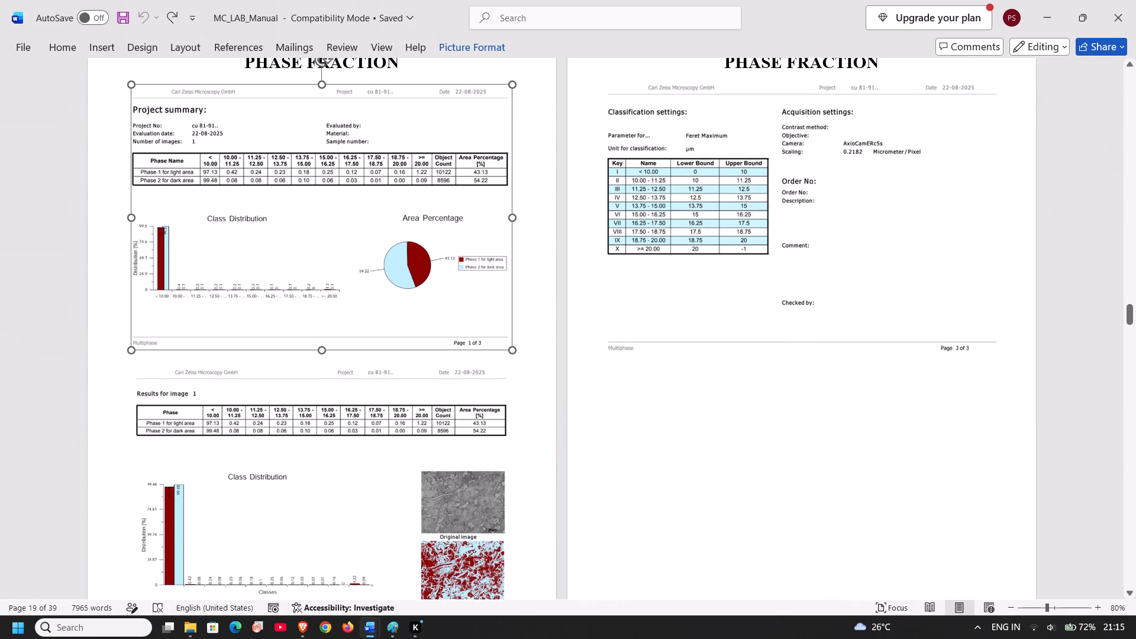
left_click(661, 233)
key("ctrl+c")
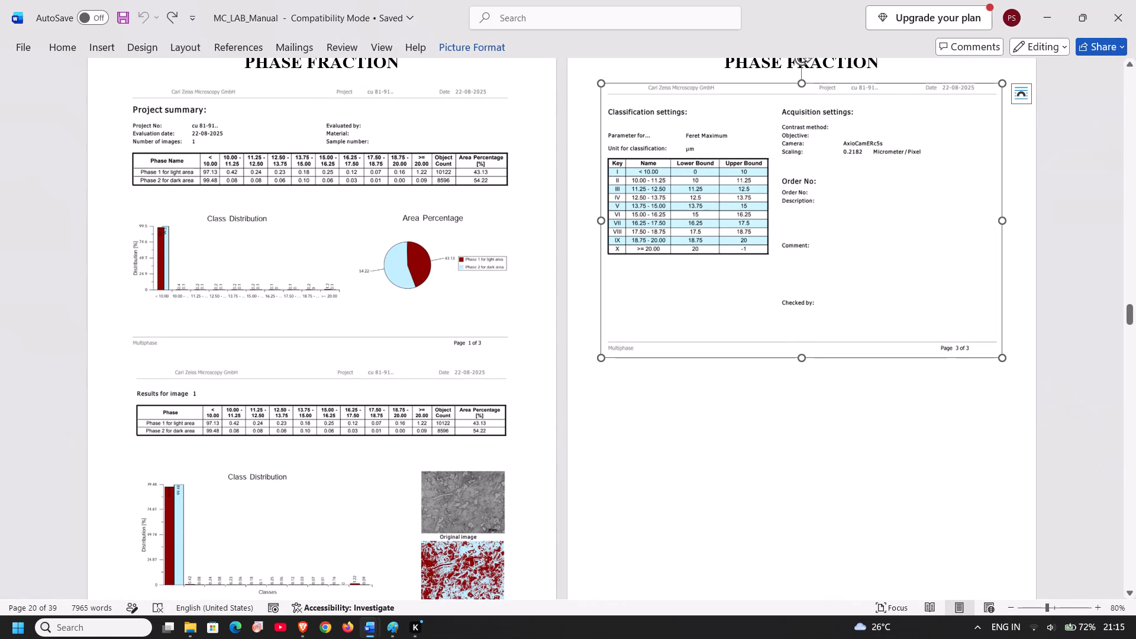
left_click(367, 628)
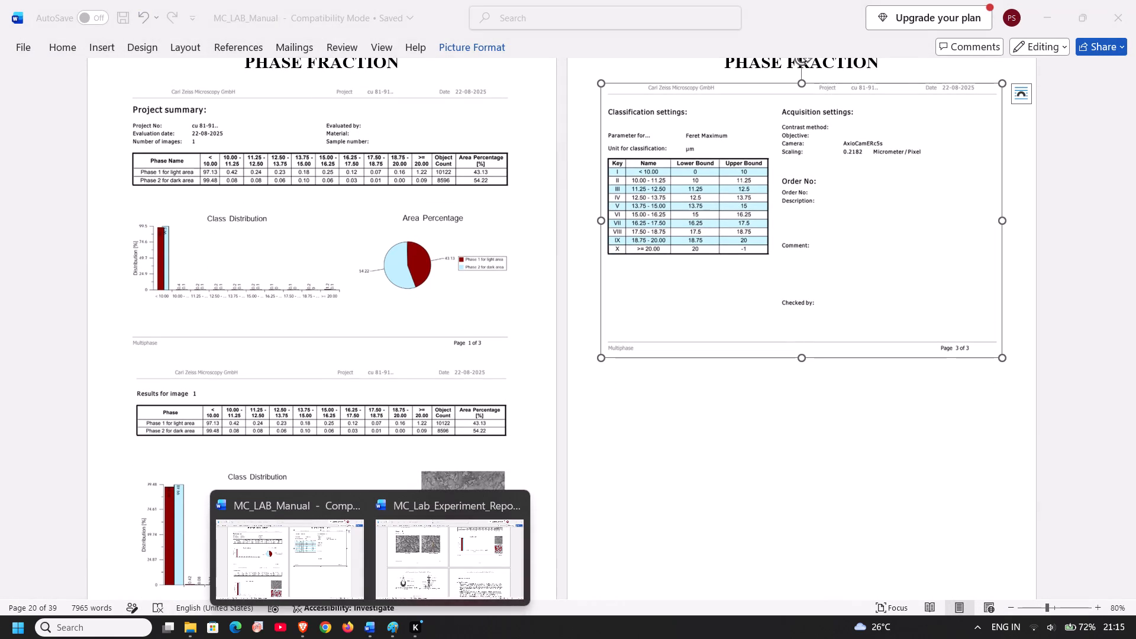
left_click(457, 562)
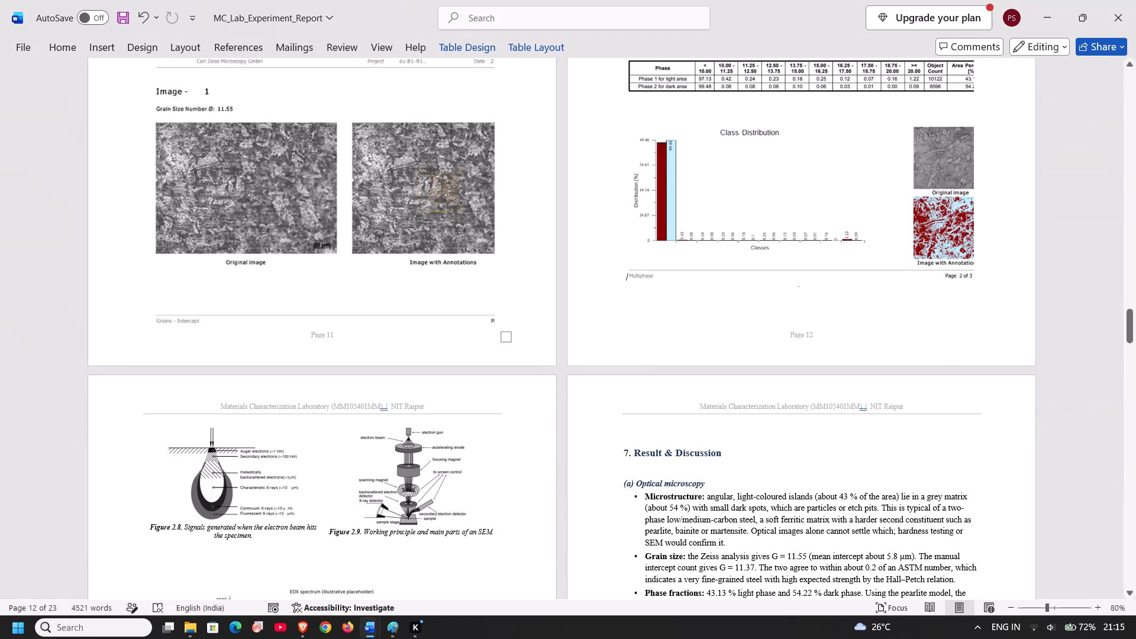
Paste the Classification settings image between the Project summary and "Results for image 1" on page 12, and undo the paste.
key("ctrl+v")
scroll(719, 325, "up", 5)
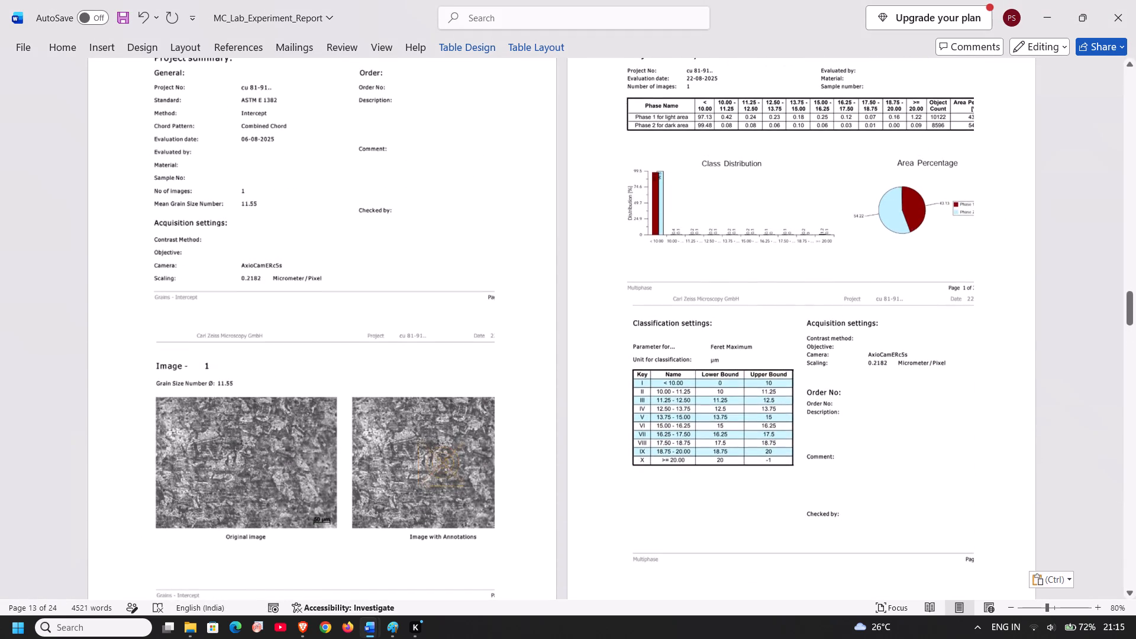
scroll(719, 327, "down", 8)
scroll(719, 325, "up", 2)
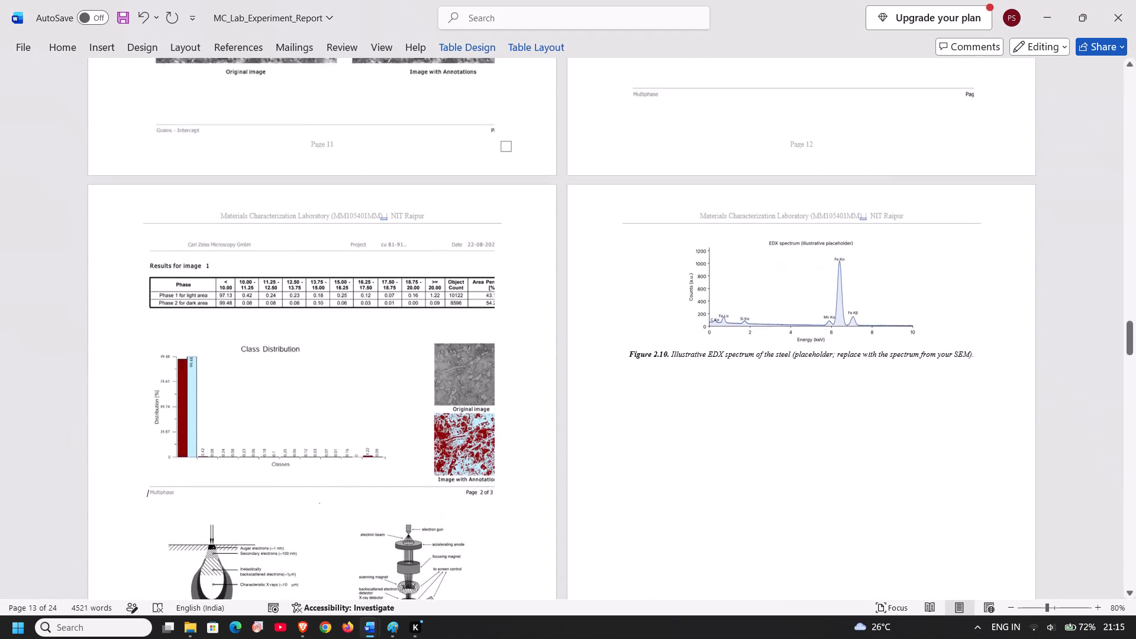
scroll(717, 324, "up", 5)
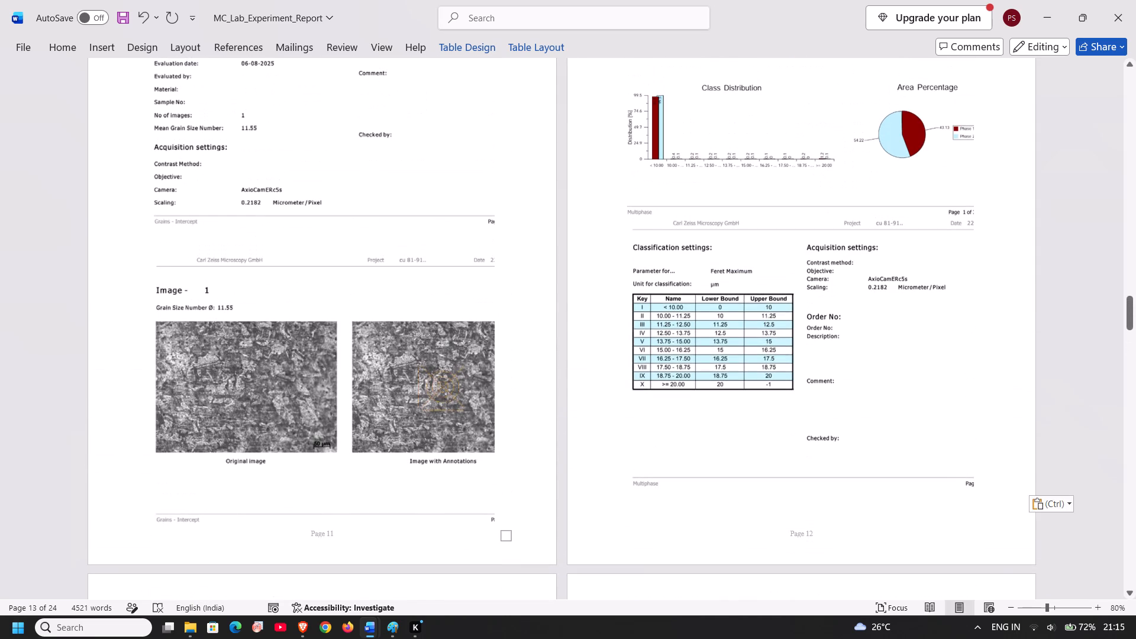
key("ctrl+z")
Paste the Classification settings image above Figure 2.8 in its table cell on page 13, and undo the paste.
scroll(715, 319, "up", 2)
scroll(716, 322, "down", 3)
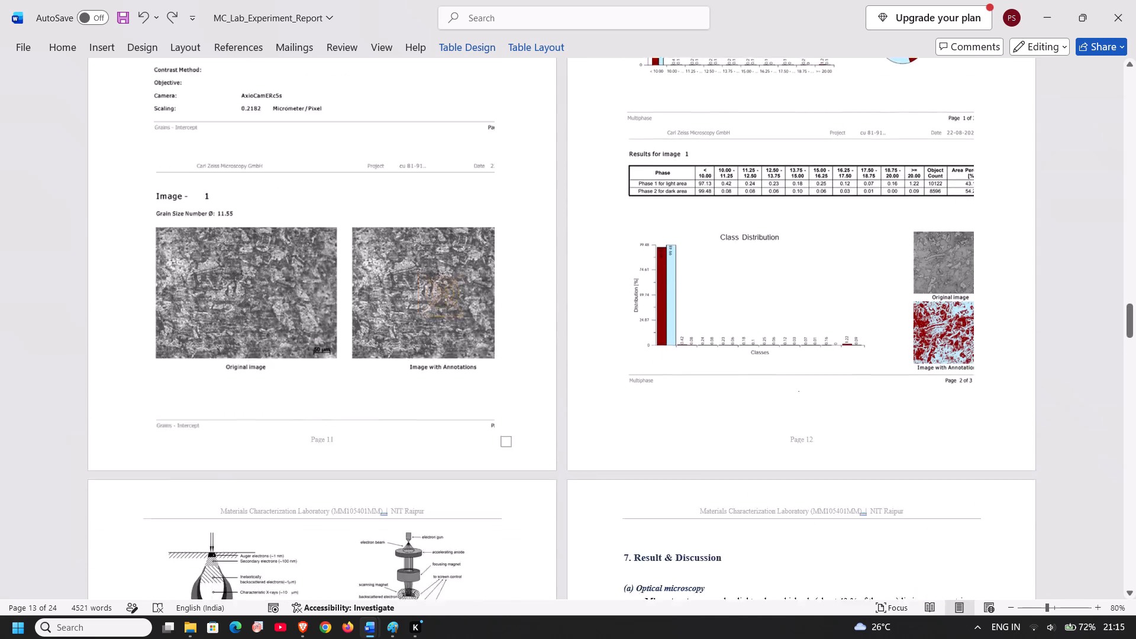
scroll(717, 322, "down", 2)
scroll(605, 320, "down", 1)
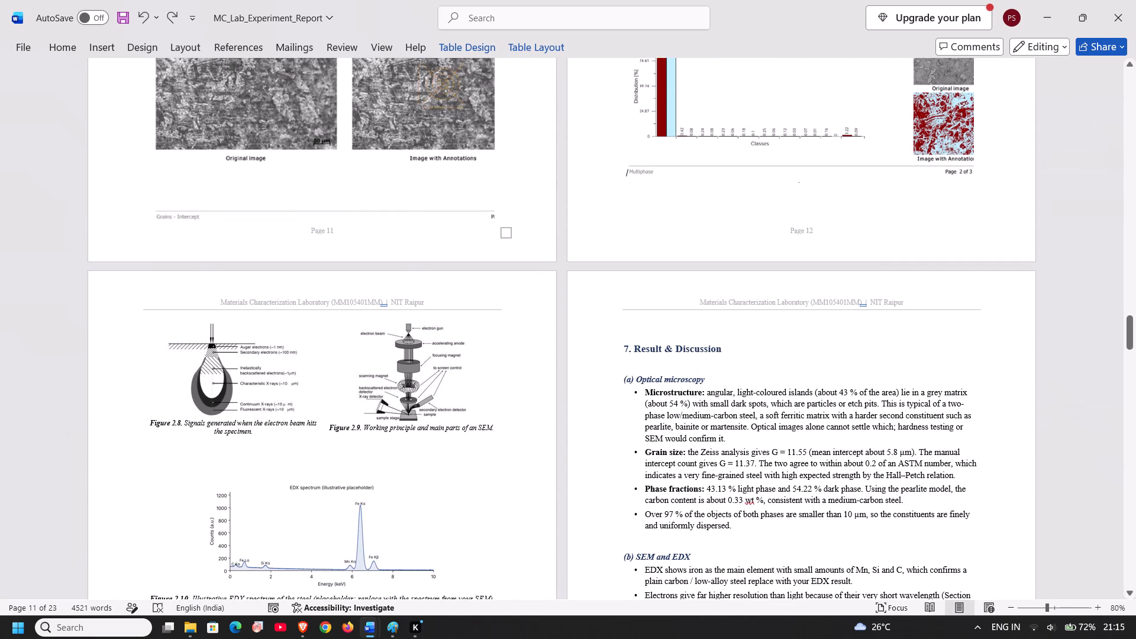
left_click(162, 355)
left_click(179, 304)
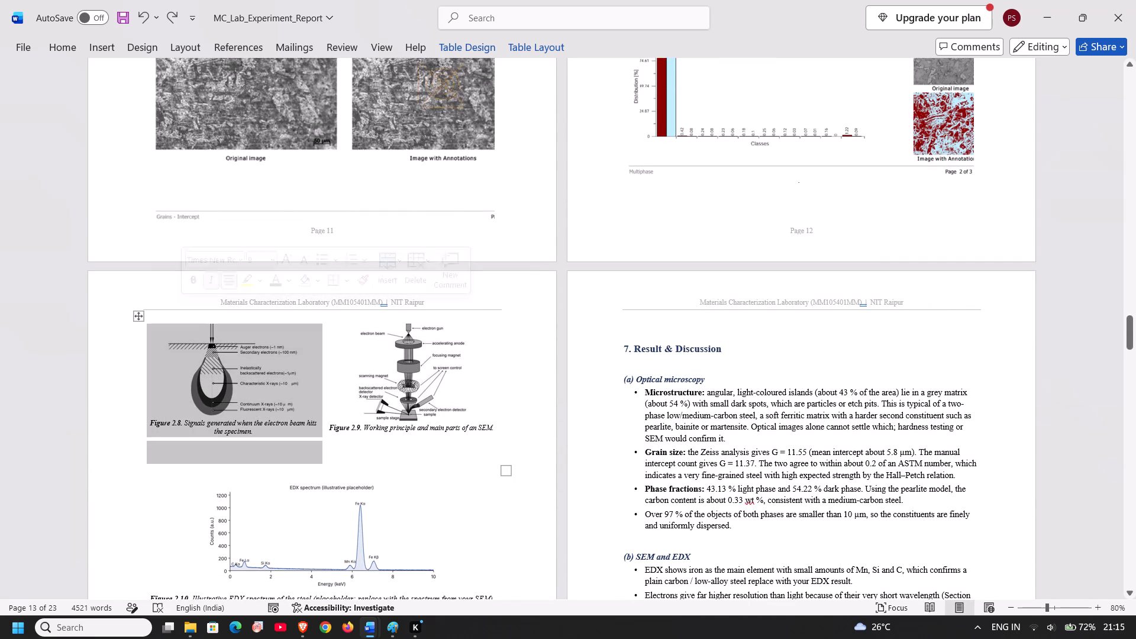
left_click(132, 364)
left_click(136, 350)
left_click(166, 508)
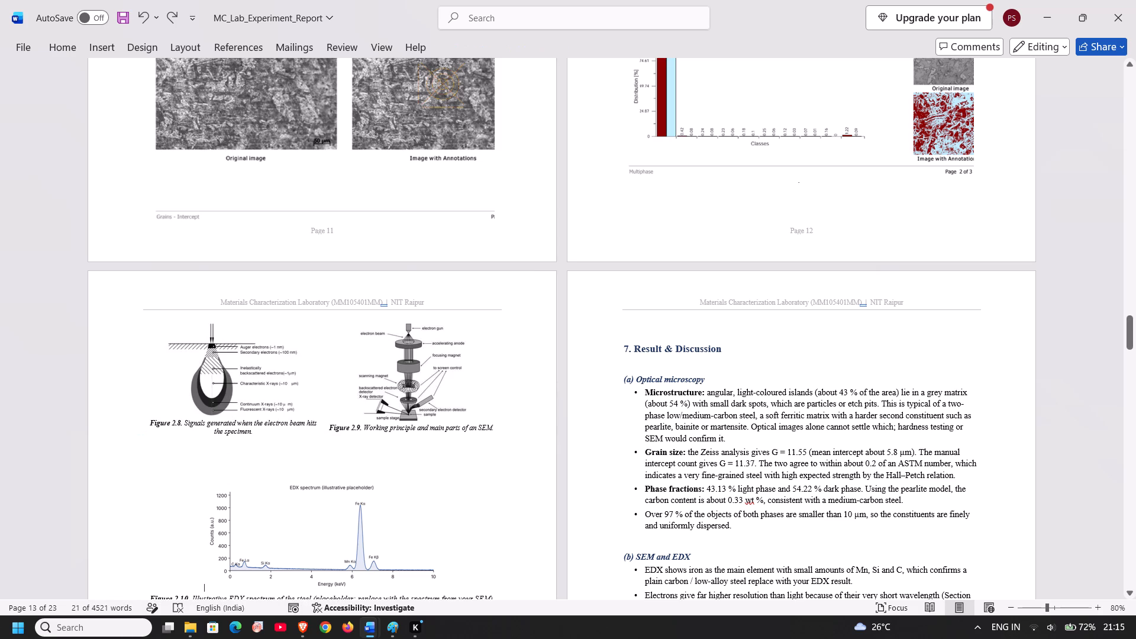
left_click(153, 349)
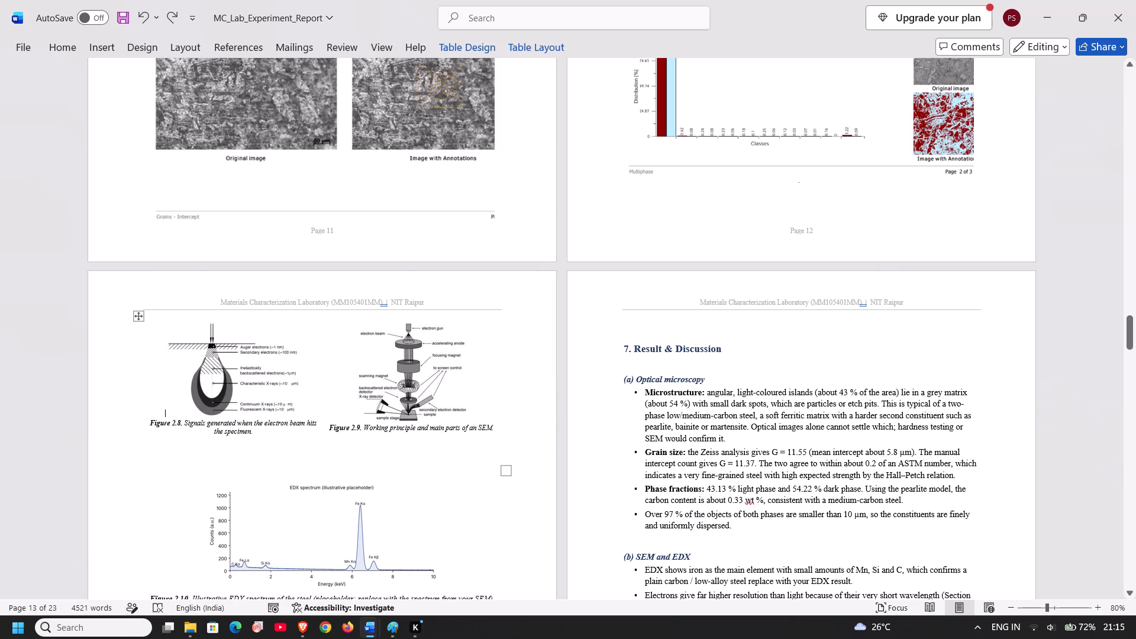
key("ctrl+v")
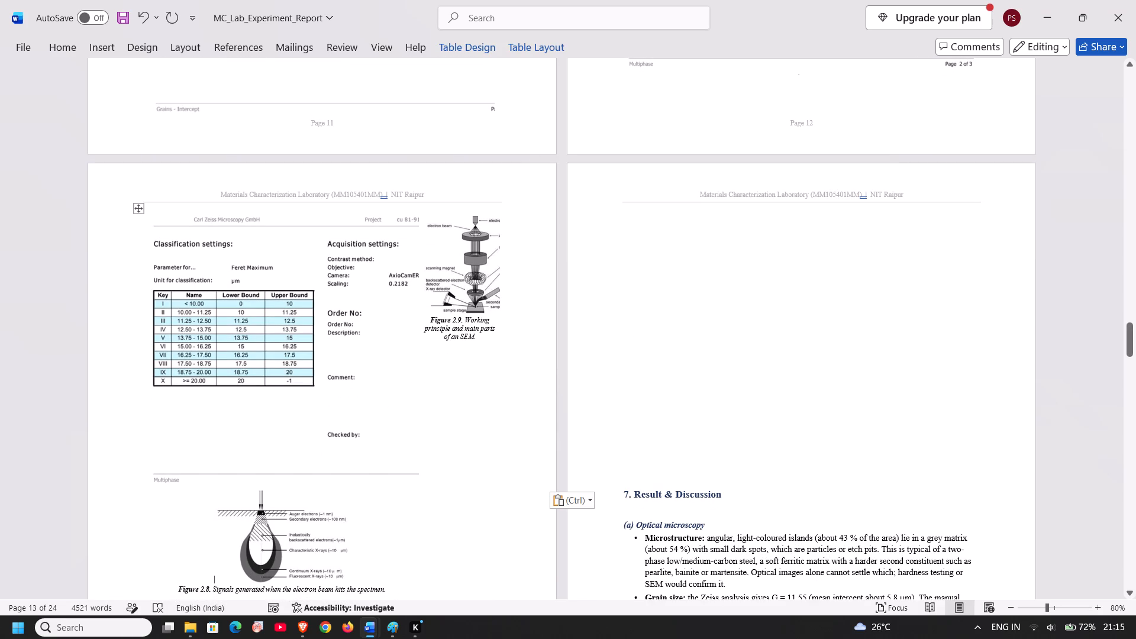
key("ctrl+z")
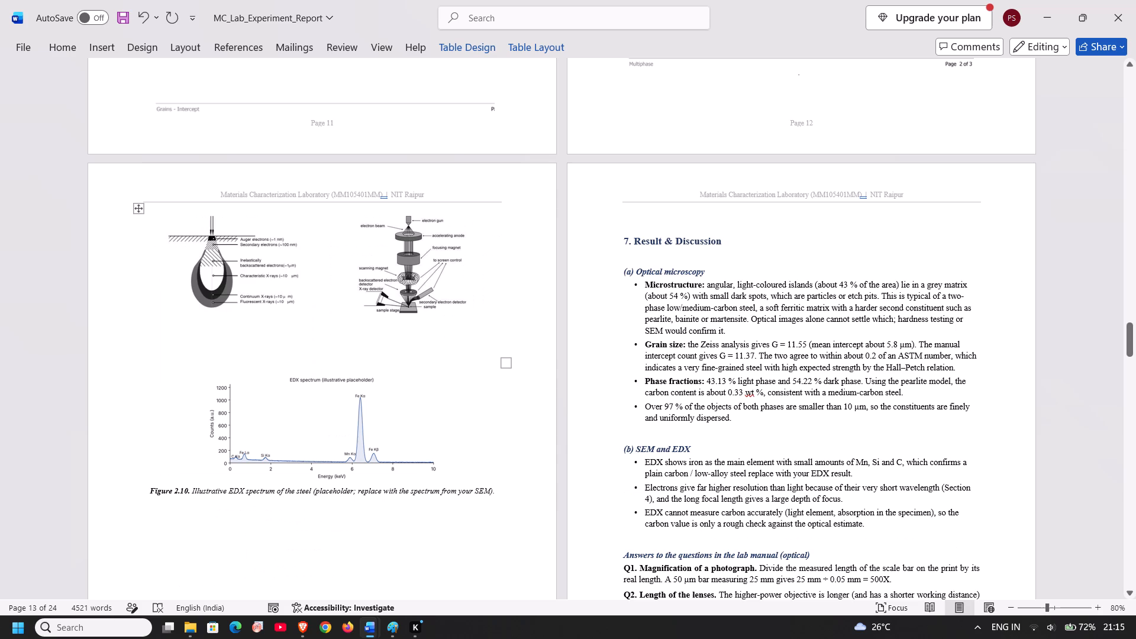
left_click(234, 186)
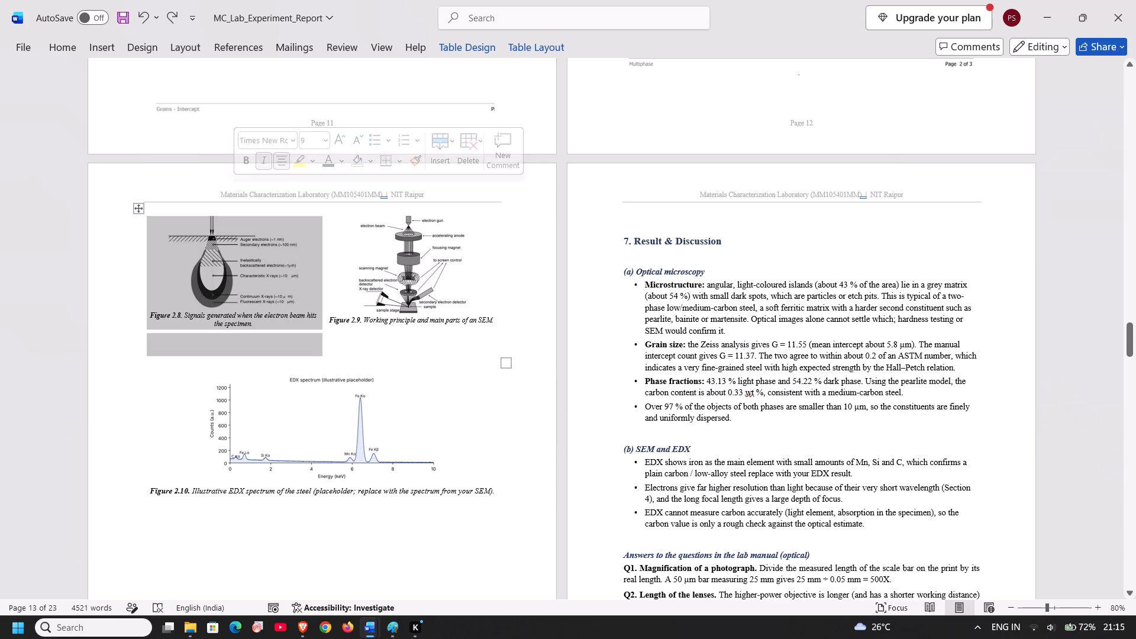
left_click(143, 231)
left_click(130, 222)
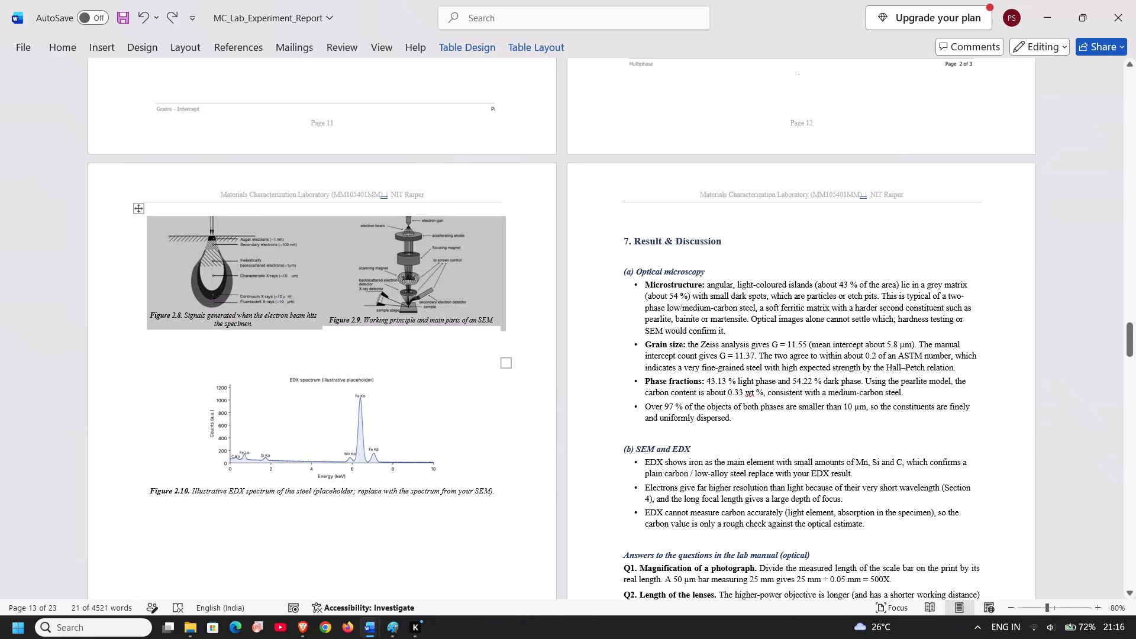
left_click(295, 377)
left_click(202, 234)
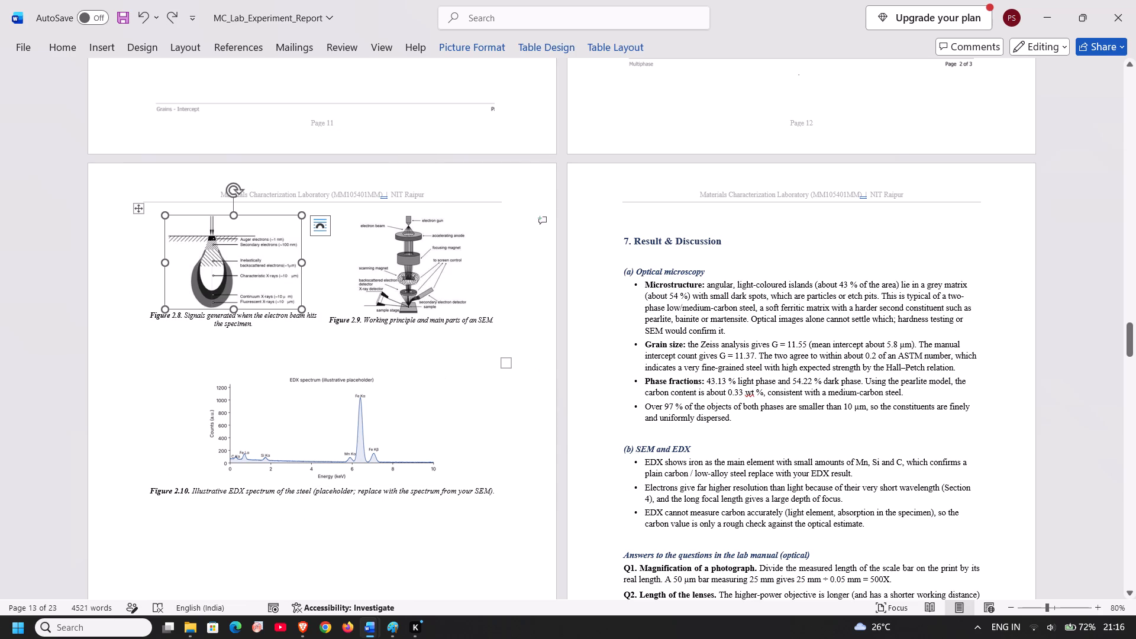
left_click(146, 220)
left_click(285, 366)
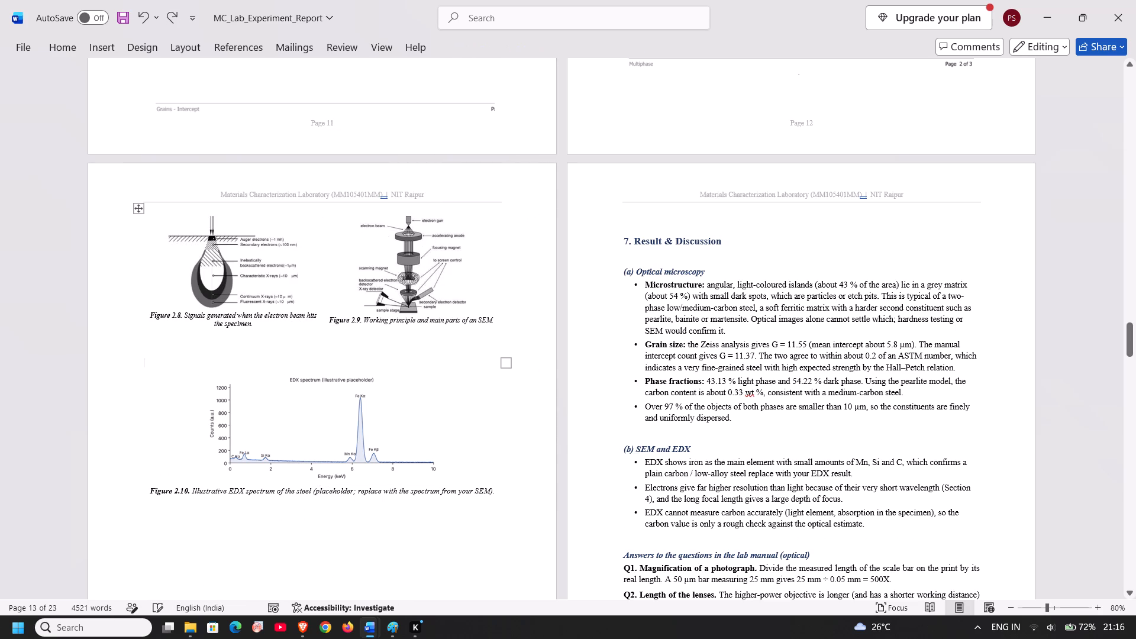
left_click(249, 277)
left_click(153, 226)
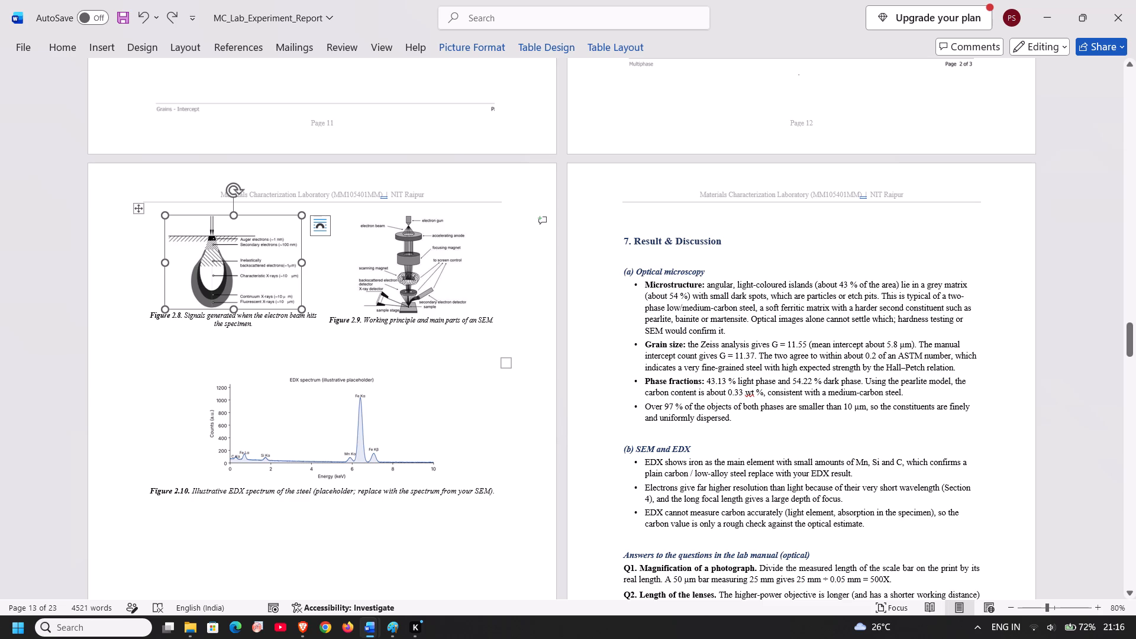
Paste the copied Classification settings image directly below the "Results for image 1" image on page 12.
scroll(476, 356, "up", 2)
scroll(582, 360, "up", 2)
left_click(698, 373)
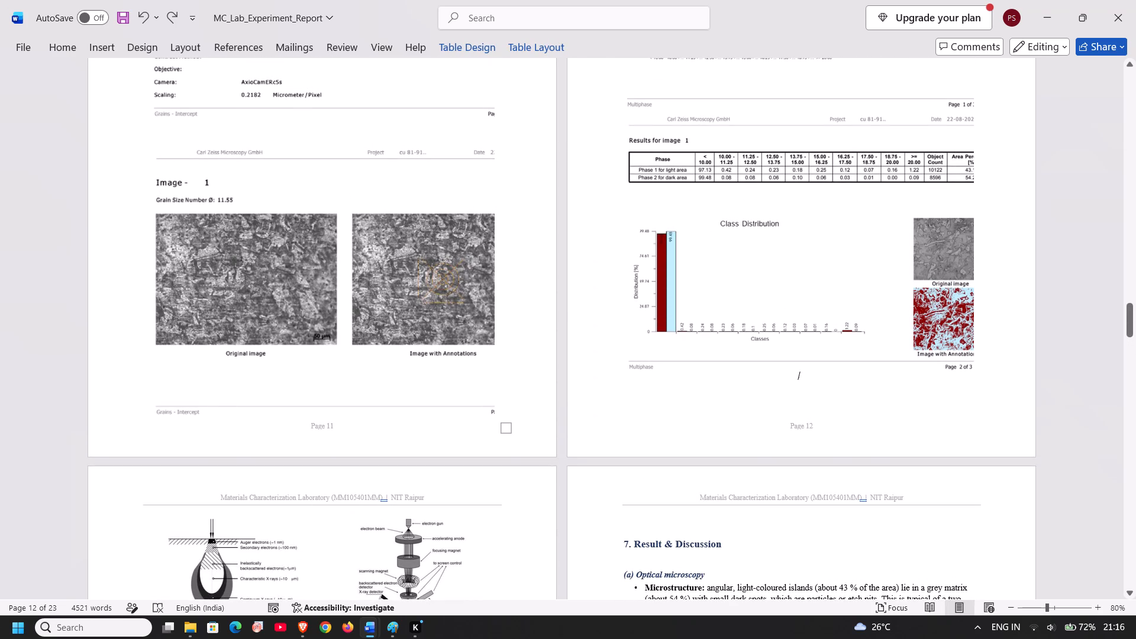
key("ctrl+v")
scroll(666, 406, "down", 5)
scroll(594, 396, "up", 3)
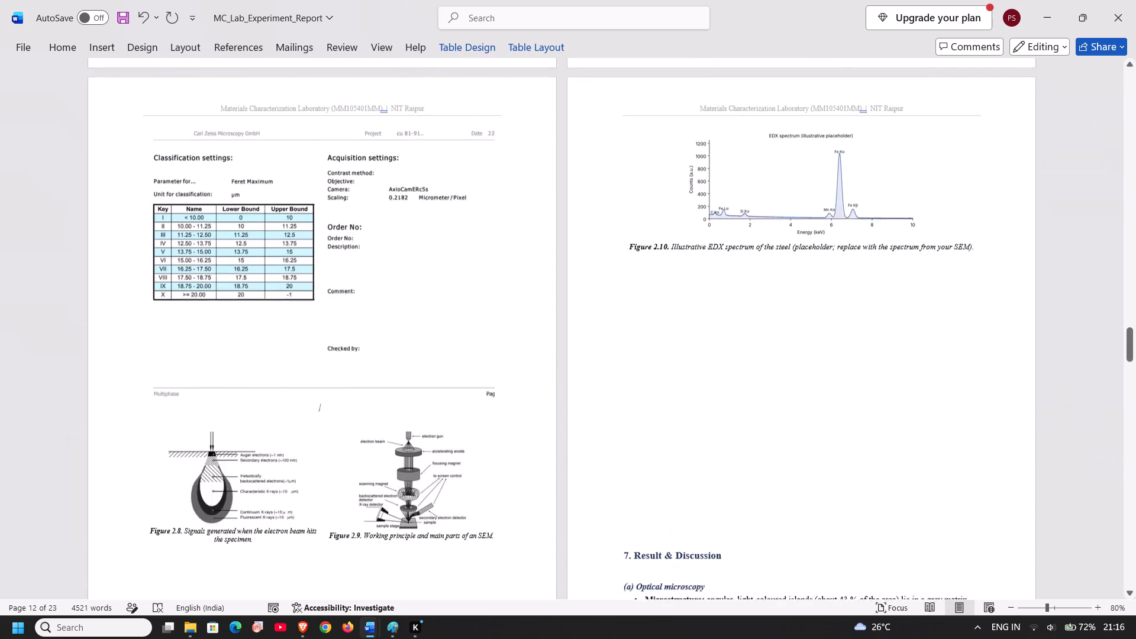
scroll(721, 370, "up", 1)
scroll(721, 370, "down", 5)
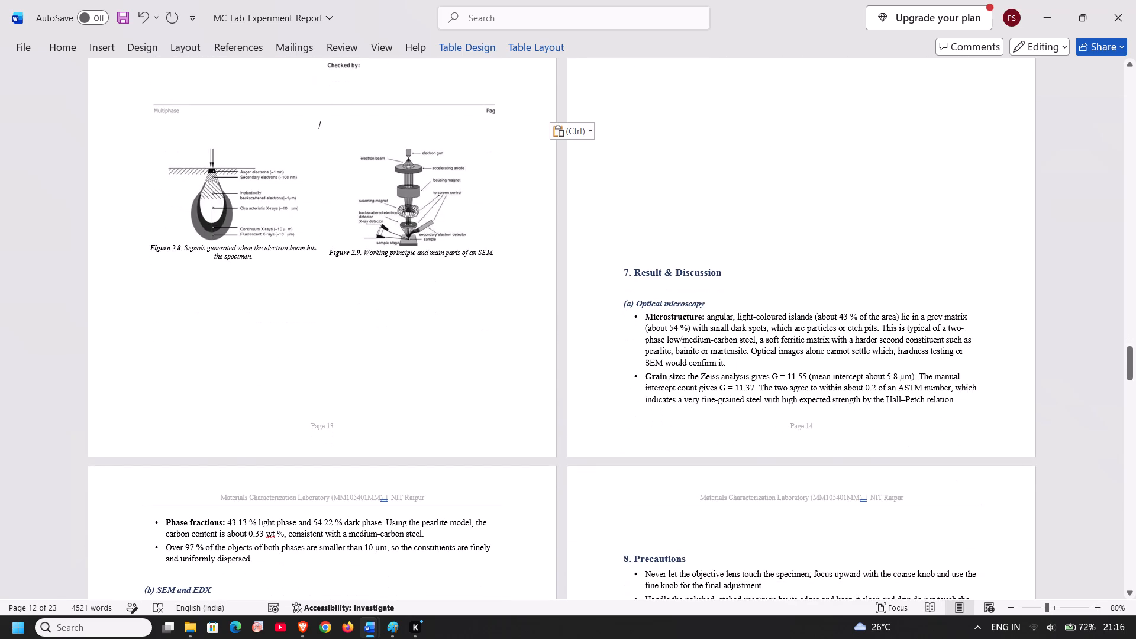
scroll(652, 252, "up", 3)
scroll(660, 291, "down", 3)
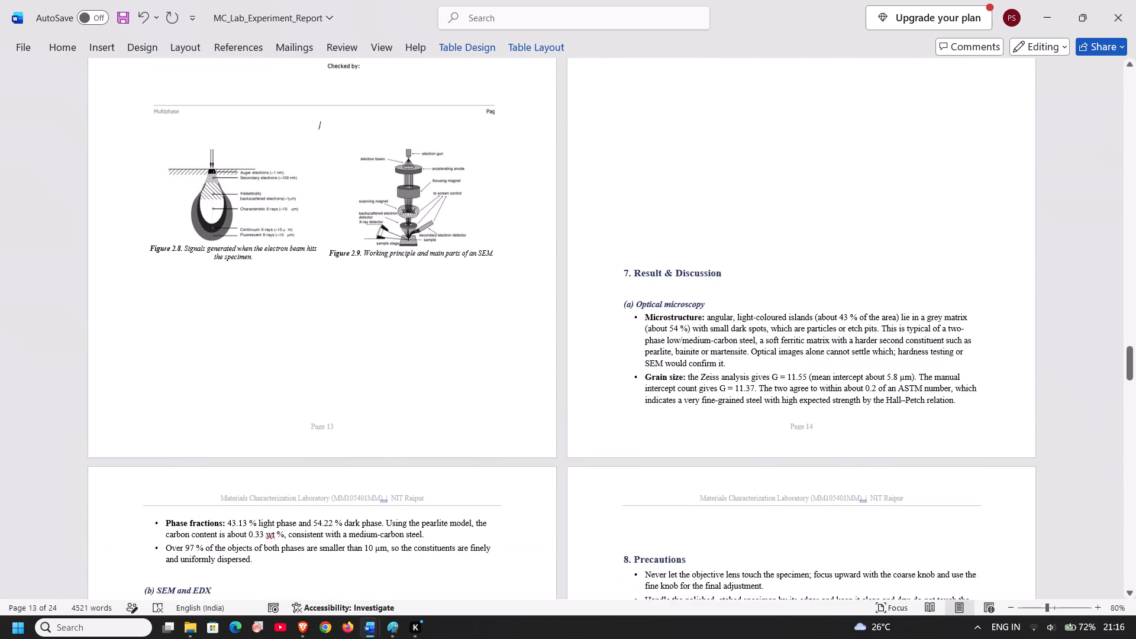
Delete the surplus blank lines between Figure 2.10 and the "7. Result & Discussion" heading on page 14.
scroll(661, 292, "down", 3)
scroll(661, 292, "up", 1)
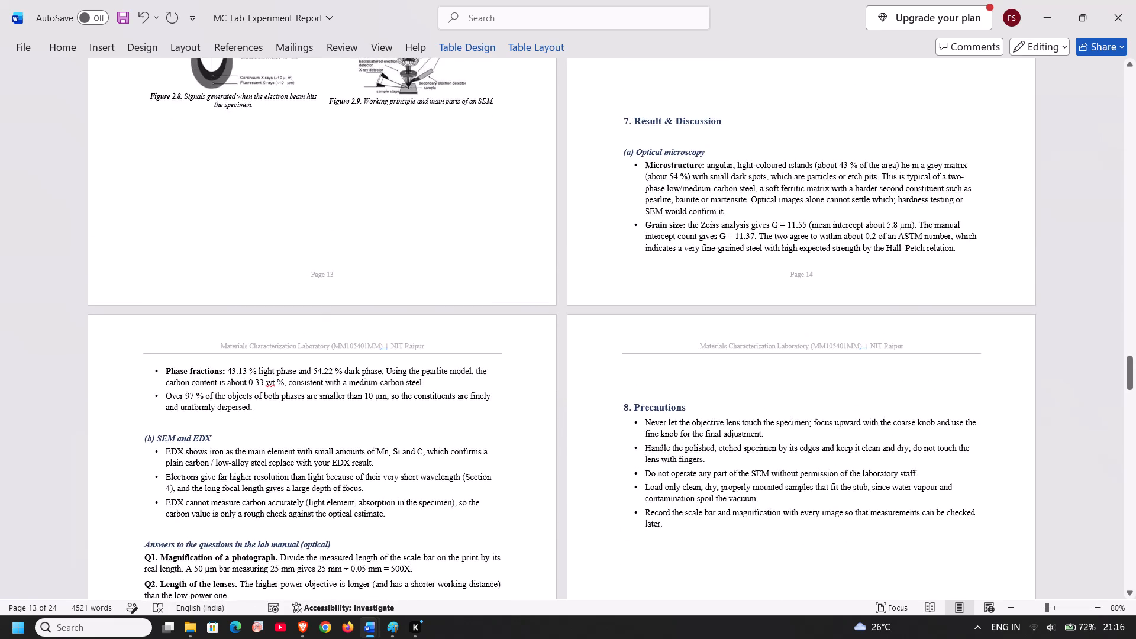
scroll(661, 292, "up", 3)
left_click(661, 292)
key("BackSpace")
key("BackSpace")
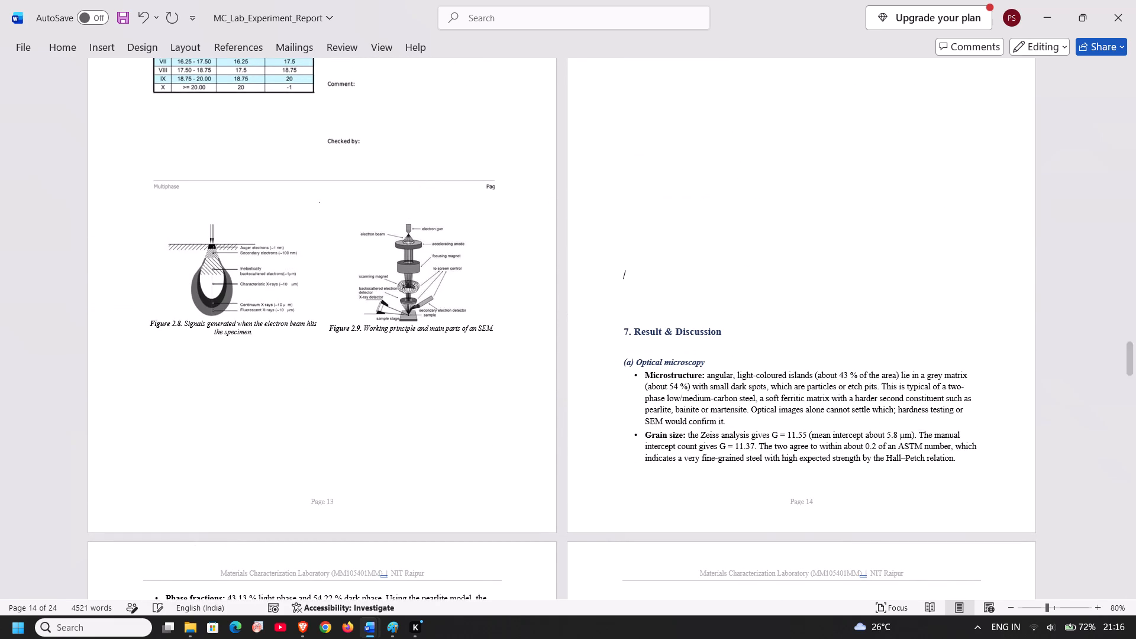
key("BackSpace")
key("BackSpace")
key("BackSpace")
key("BackSpace")
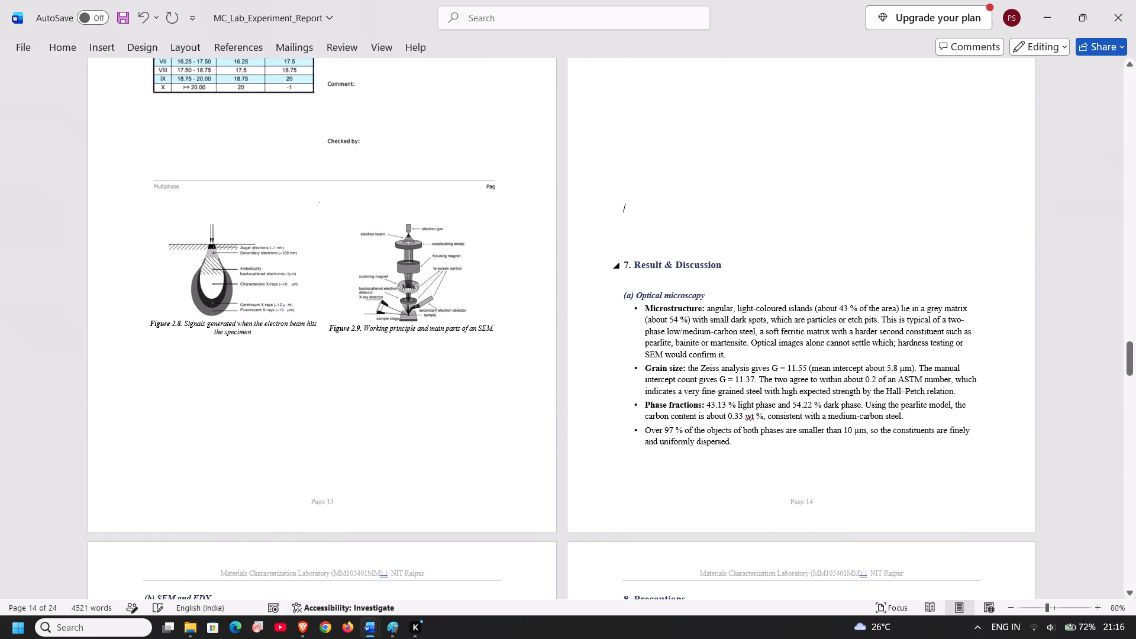
Look over the layout of the report pages from "7. Result & Discussion" back to the Microstructure page.
scroll(666, 292, "down", 4)
scroll(675, 299, "up", 4)
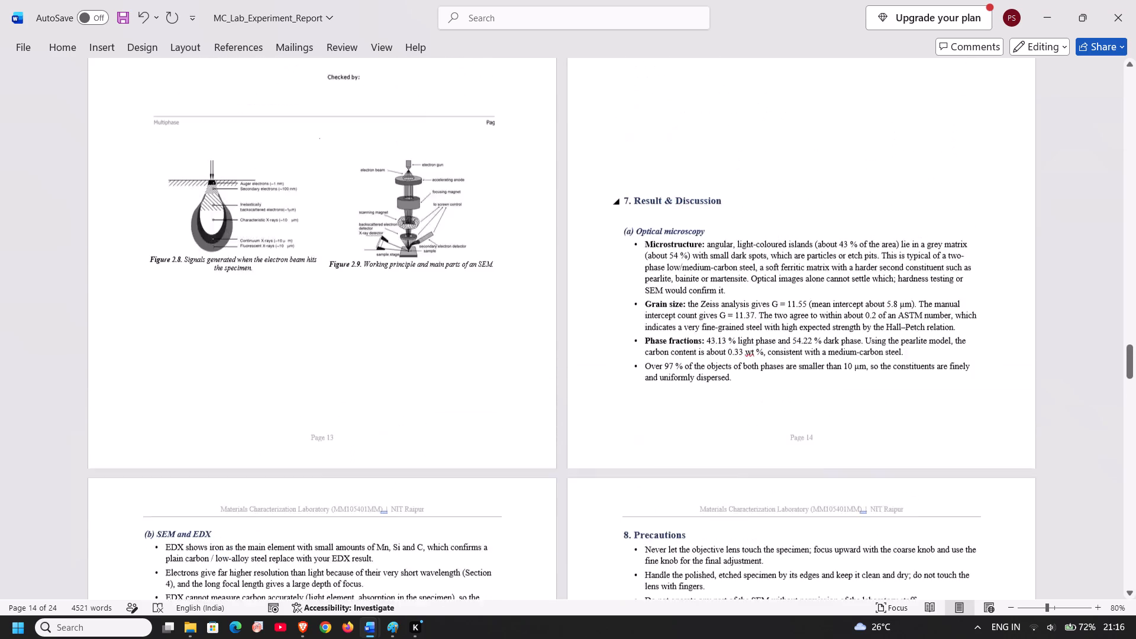
scroll(671, 303, "up", 4)
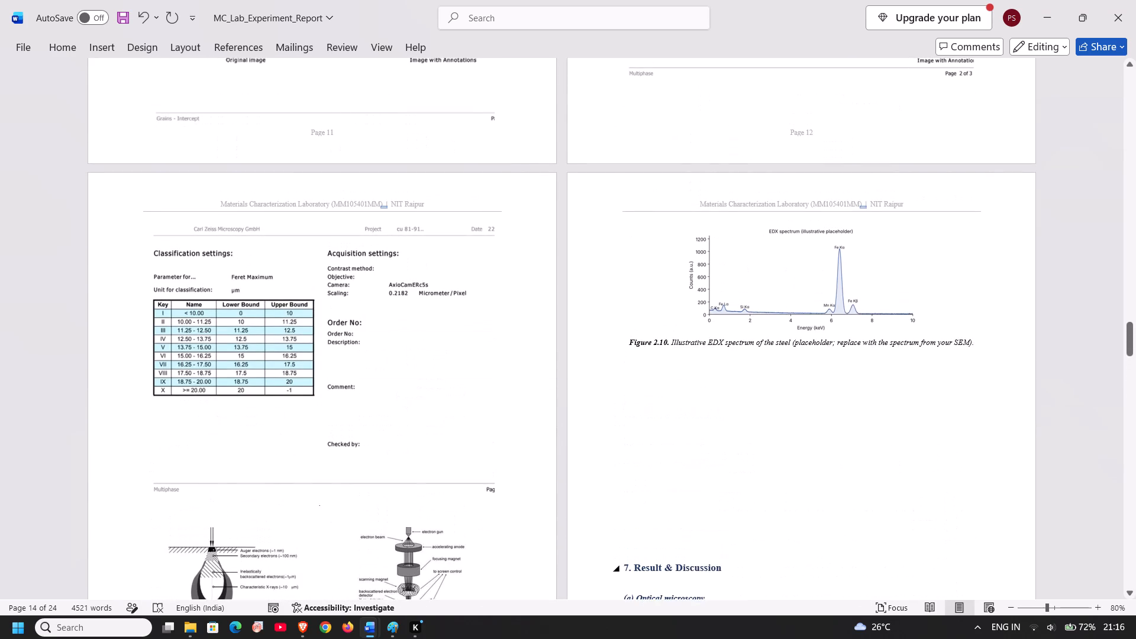
scroll(671, 313, "down", 4)
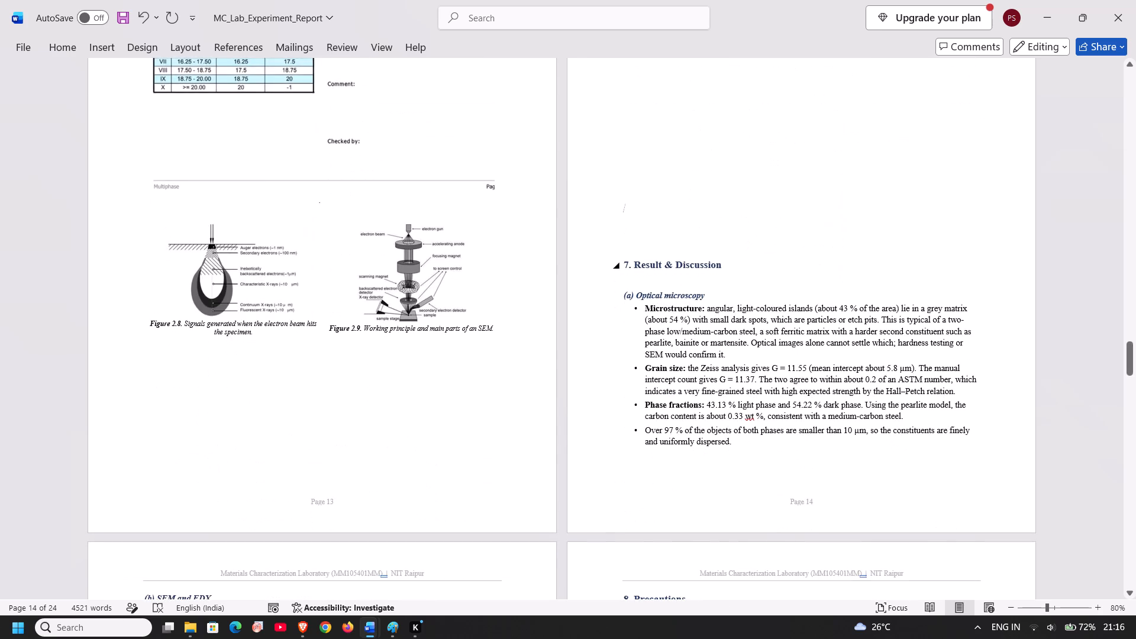
scroll(672, 318, "up", 13)
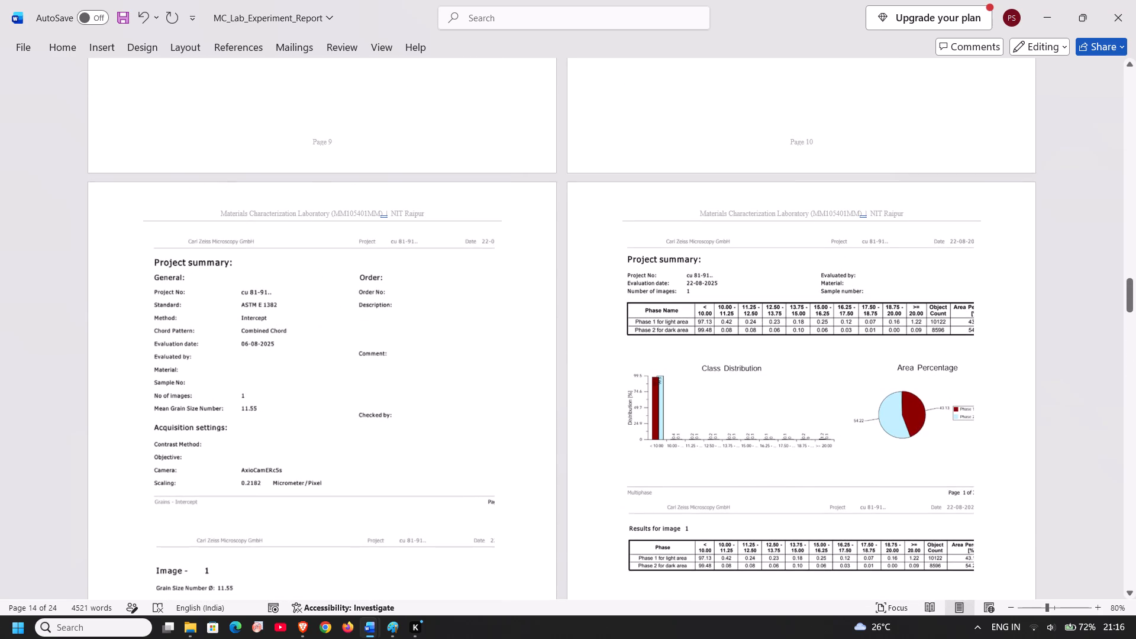
scroll(695, 312, "up", 9)
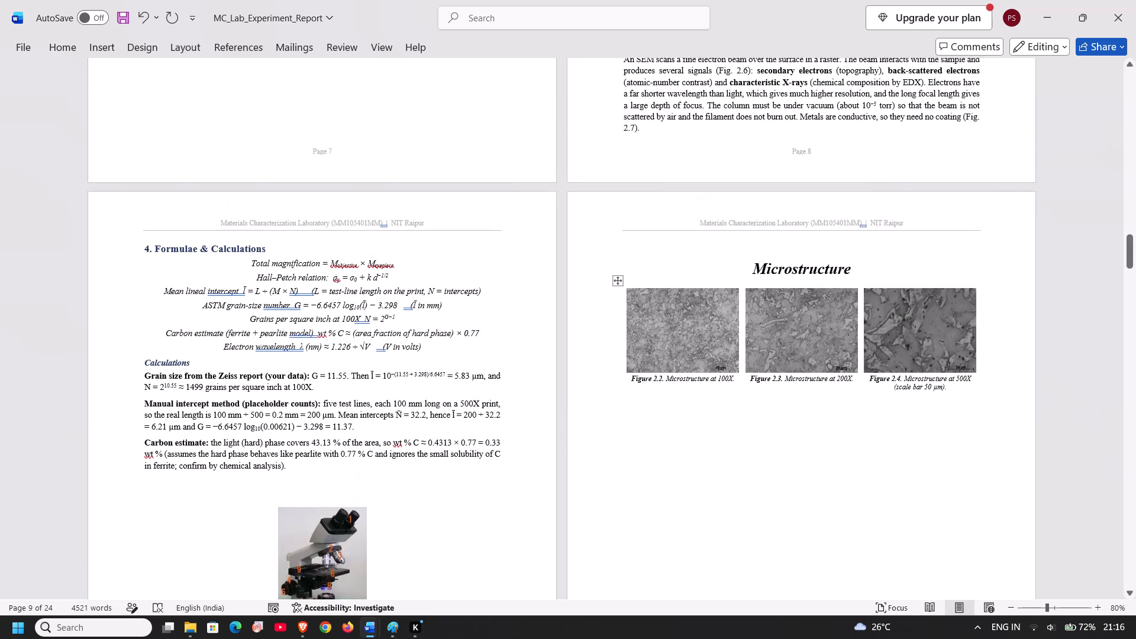
scroll(693, 312, "down", 9)
scroll(693, 314, "up", 8)
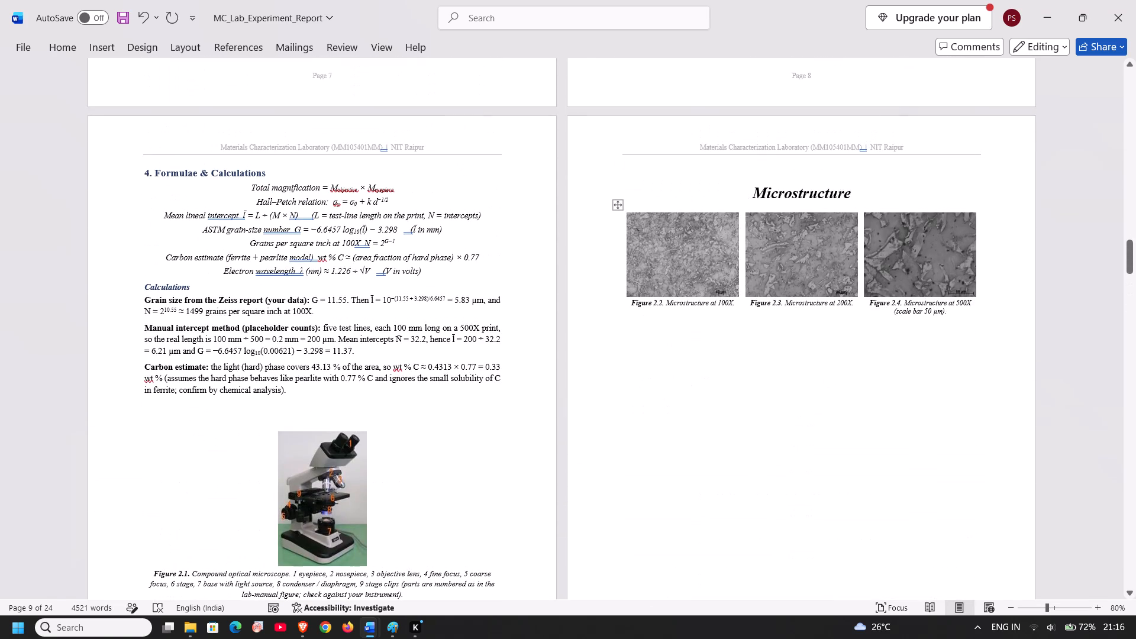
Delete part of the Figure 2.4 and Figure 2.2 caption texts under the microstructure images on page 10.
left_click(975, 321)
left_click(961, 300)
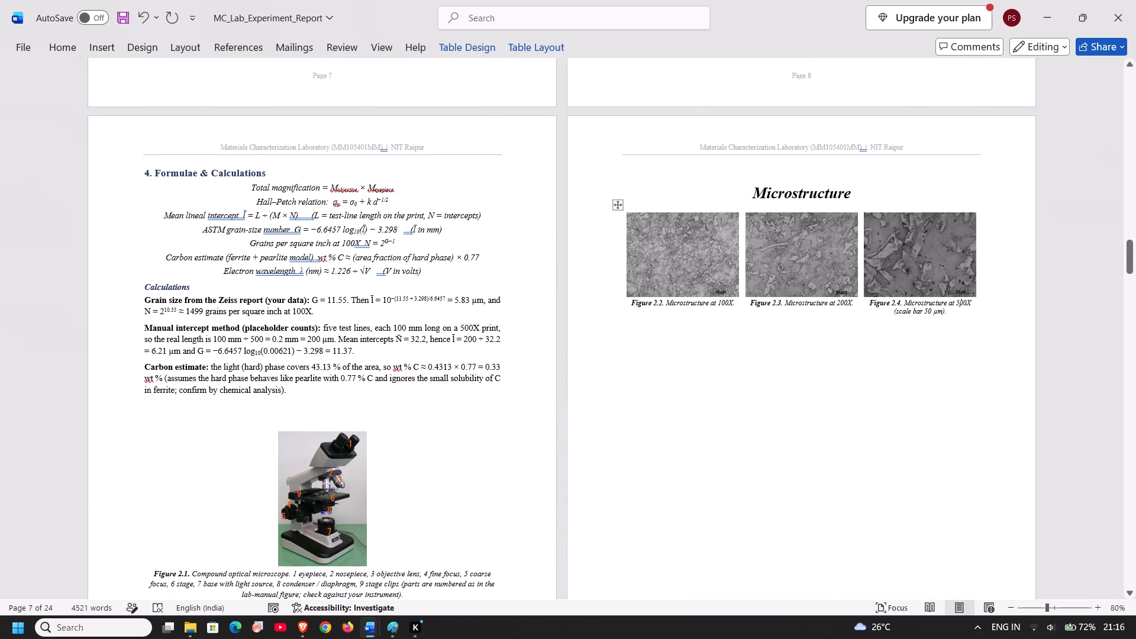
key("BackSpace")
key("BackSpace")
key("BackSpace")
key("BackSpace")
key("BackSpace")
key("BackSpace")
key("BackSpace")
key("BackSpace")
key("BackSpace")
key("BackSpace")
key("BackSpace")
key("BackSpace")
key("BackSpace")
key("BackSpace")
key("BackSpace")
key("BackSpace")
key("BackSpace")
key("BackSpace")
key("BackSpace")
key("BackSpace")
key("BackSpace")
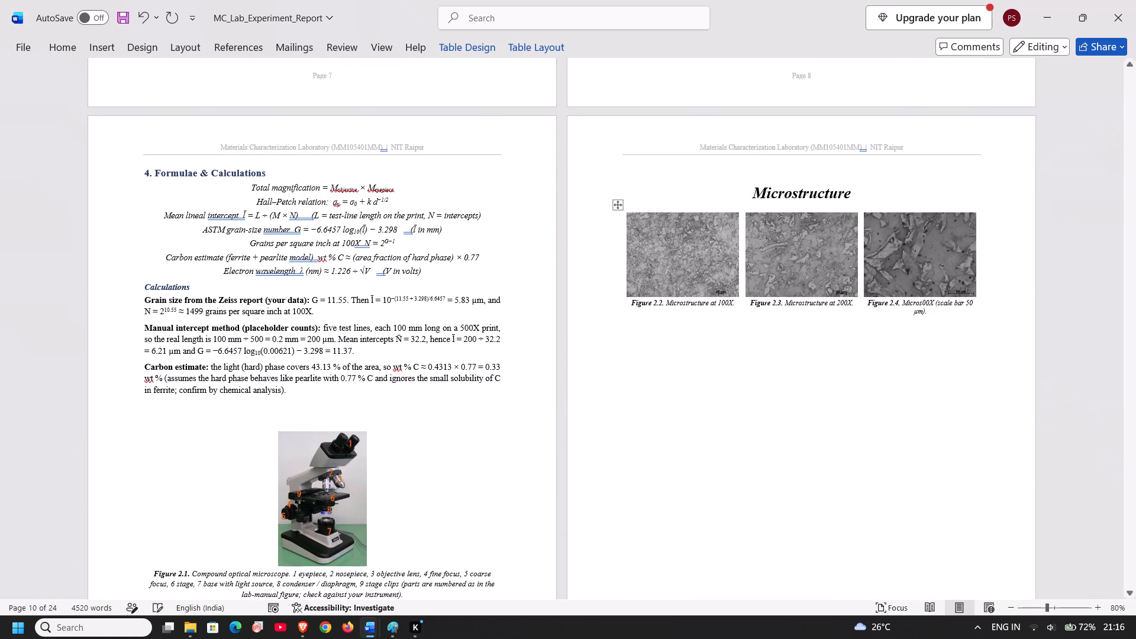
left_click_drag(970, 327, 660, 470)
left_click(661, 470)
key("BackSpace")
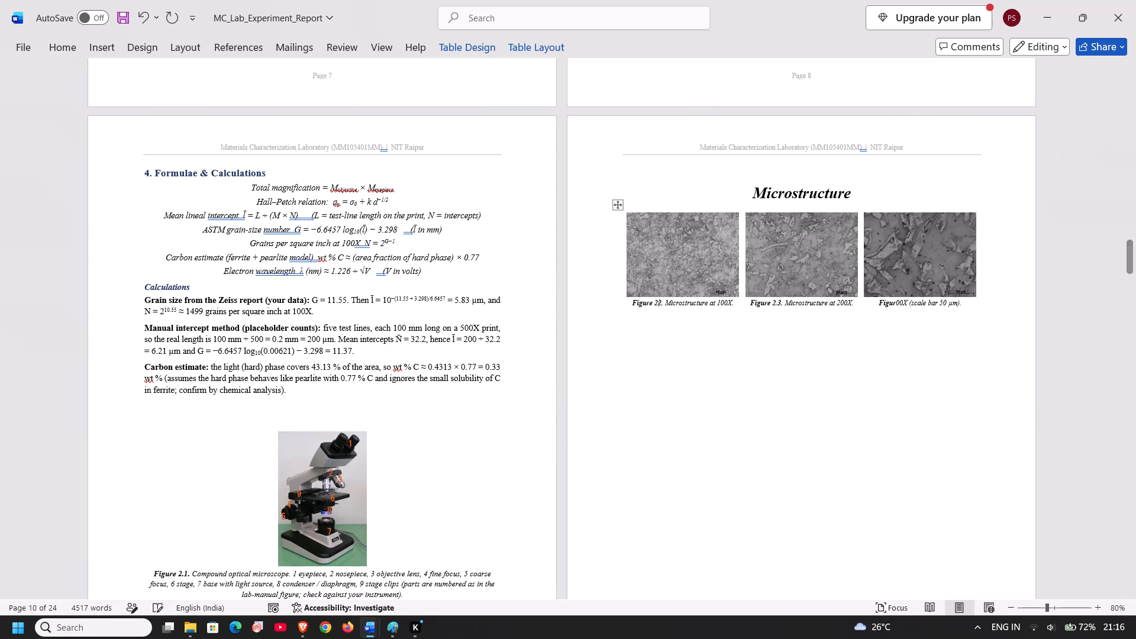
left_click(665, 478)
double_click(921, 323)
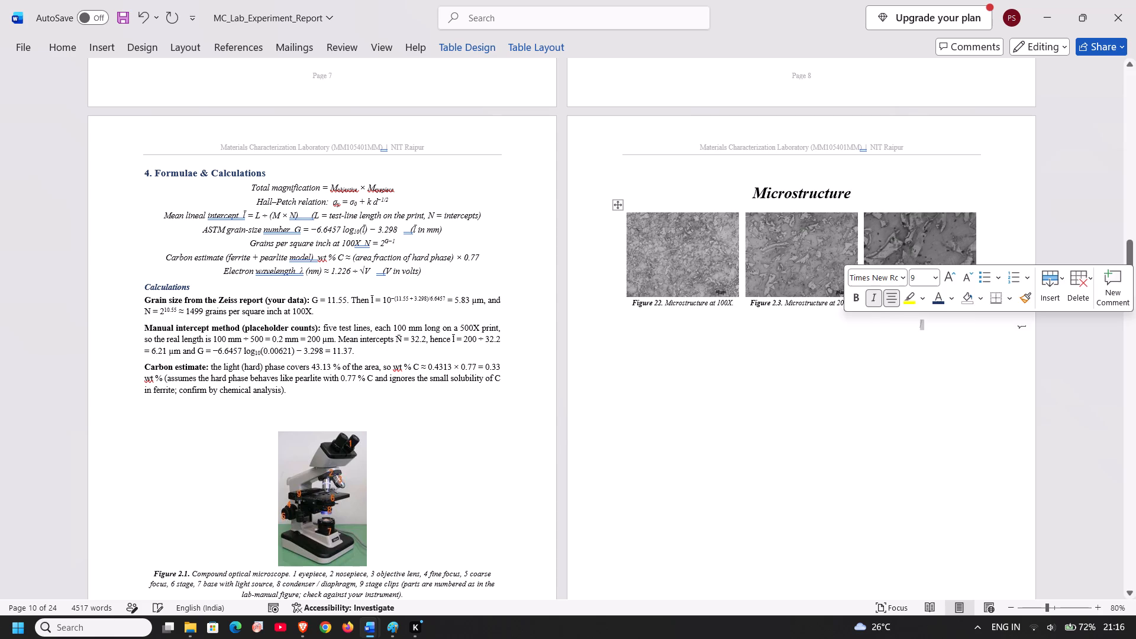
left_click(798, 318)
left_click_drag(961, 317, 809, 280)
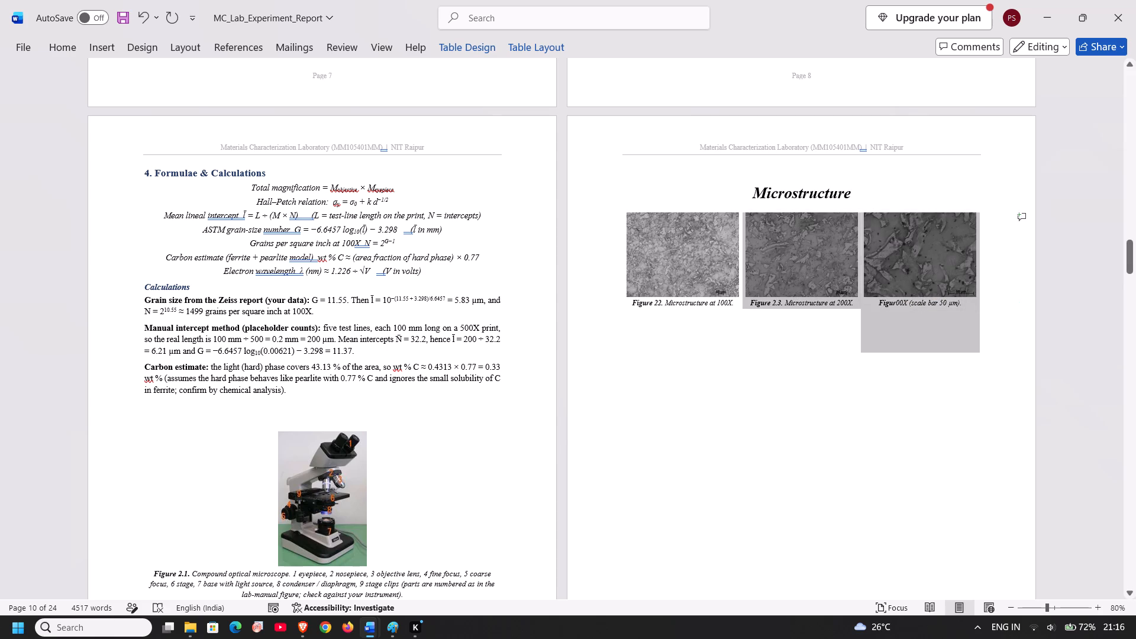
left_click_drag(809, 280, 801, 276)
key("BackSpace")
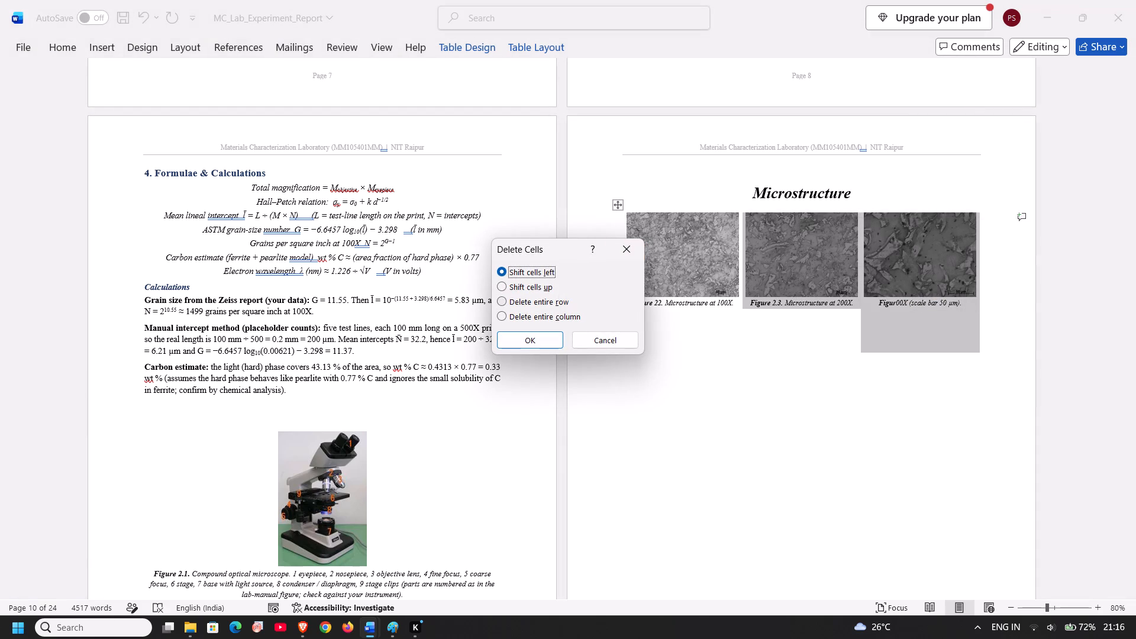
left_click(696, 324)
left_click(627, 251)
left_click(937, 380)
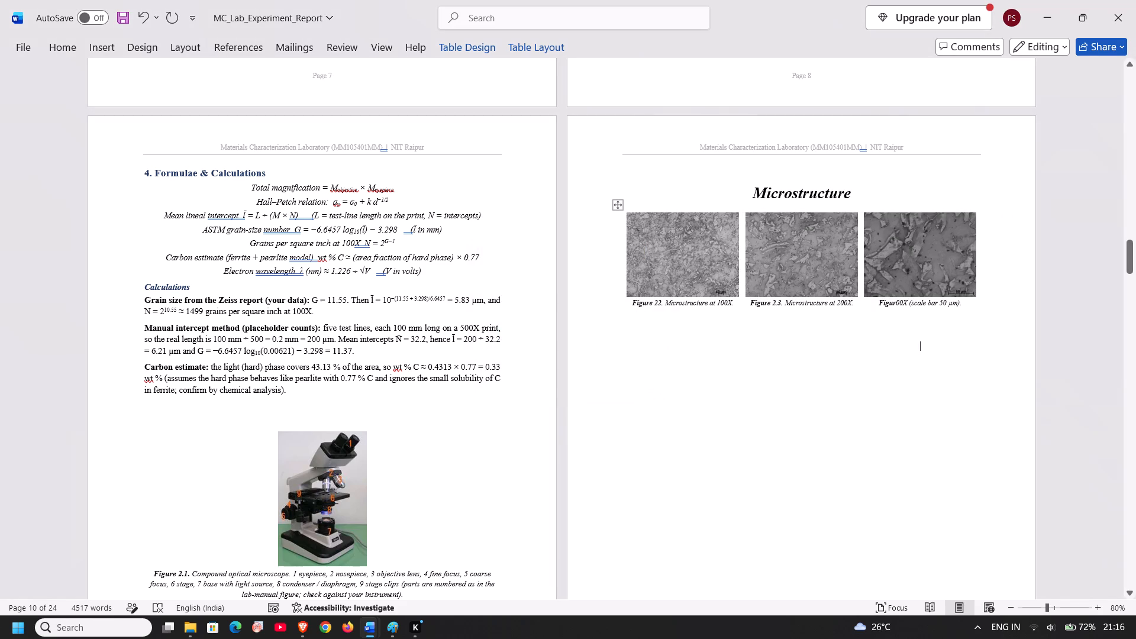
Delete the table cells holding the three microstructure images and their captions on page 10, using the Shift cells left option.
left_click_drag(966, 344, 621, 223)
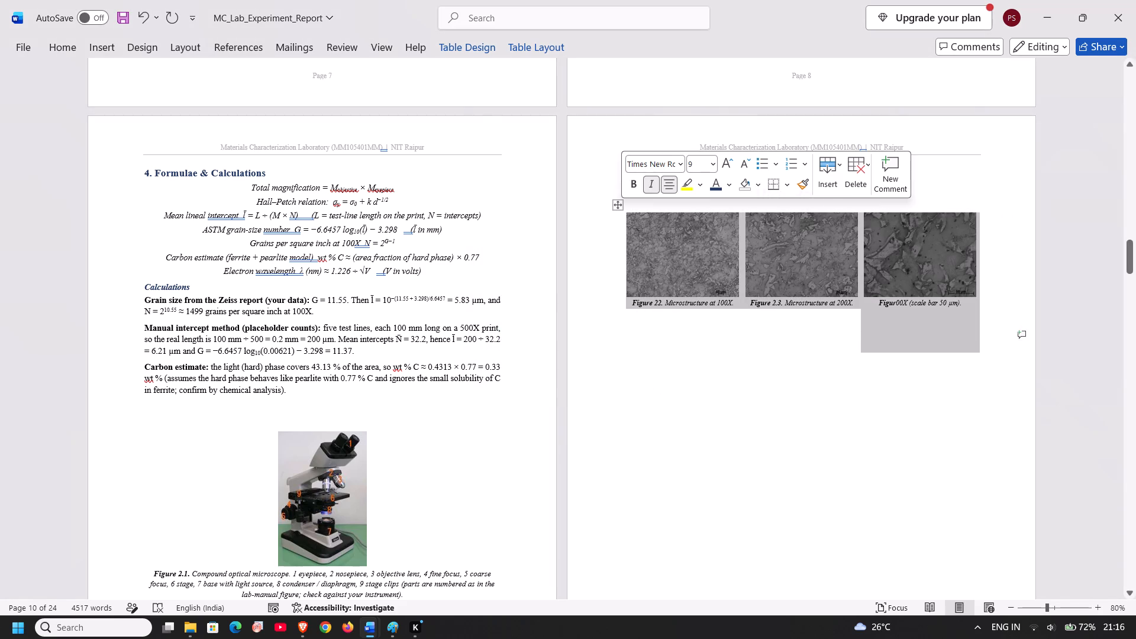
key("BackSpace")
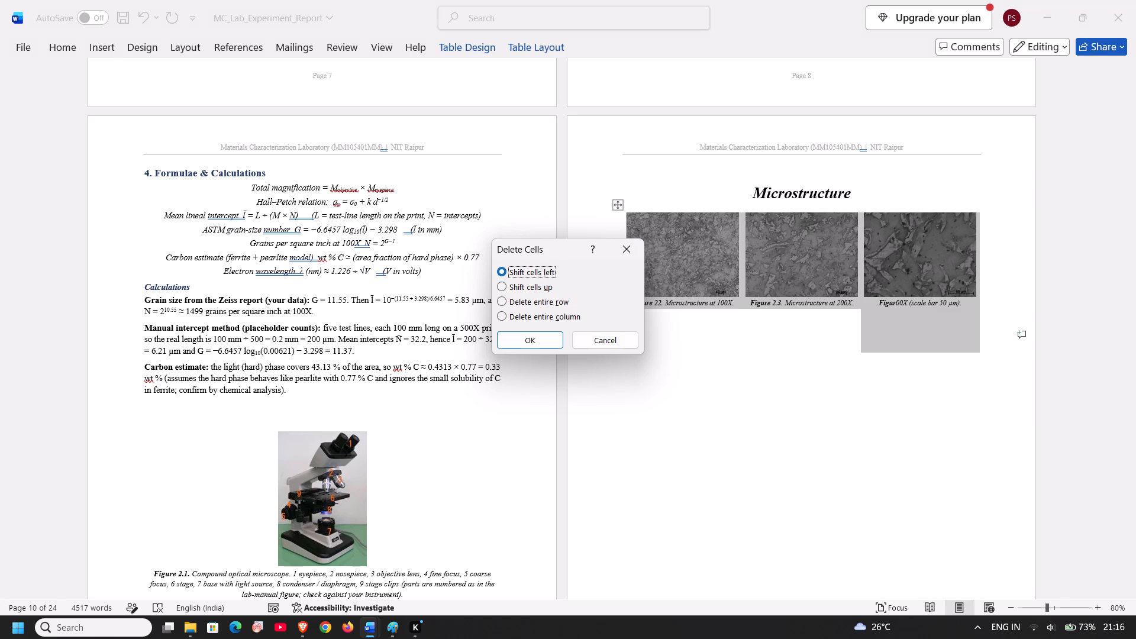
left_click(534, 335)
Add a blank line after the Microstructure heading on page 10.
scroll(699, 314, "down", 5)
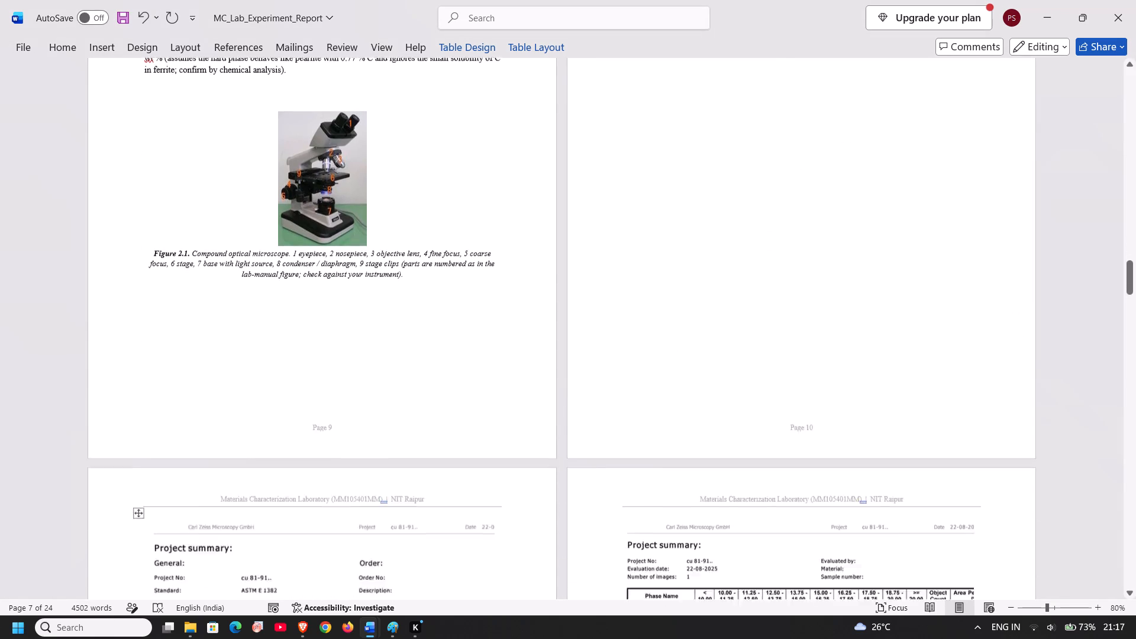
scroll(699, 314, "down", 2)
scroll(699, 314, "up", 3)
scroll(706, 210, "up", 2)
scroll(752, 154, "up", 2)
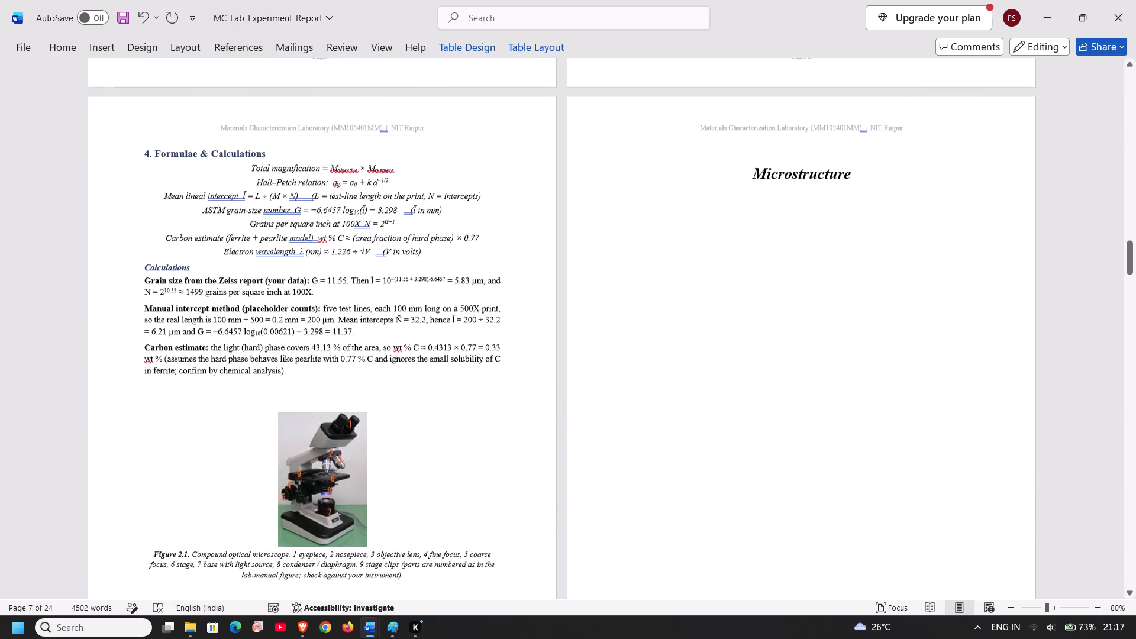
left_click(770, 237)
left_click(916, 191)
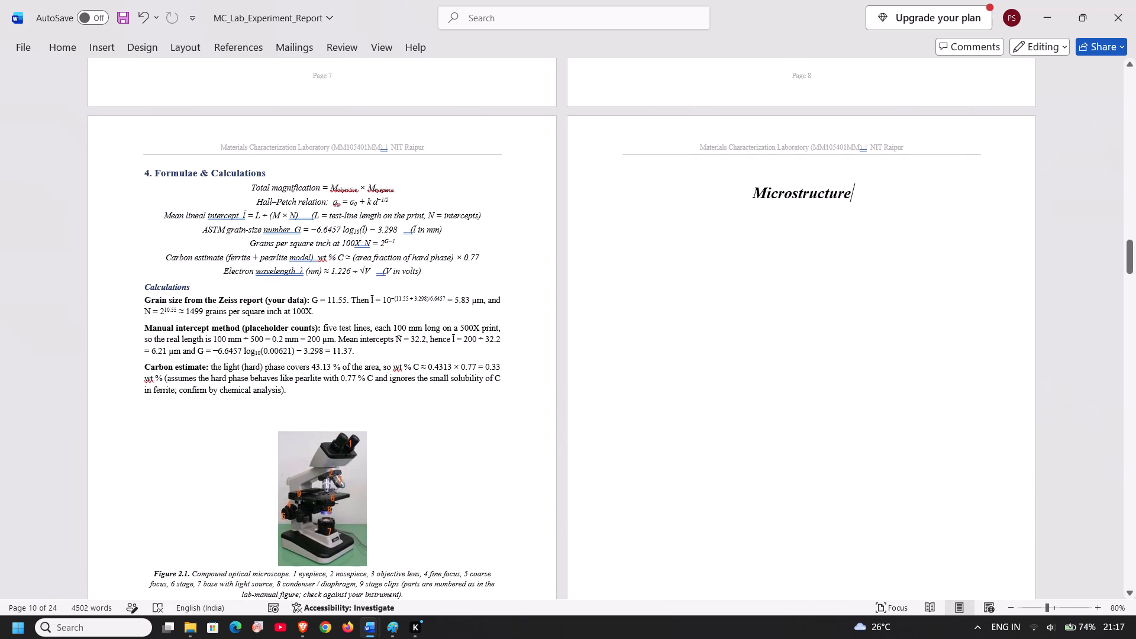
key("Return")
Switch to MC_LAB_Manual and copy the 100X image from the MICROSTRUCTURE page.
left_click(317, 585)
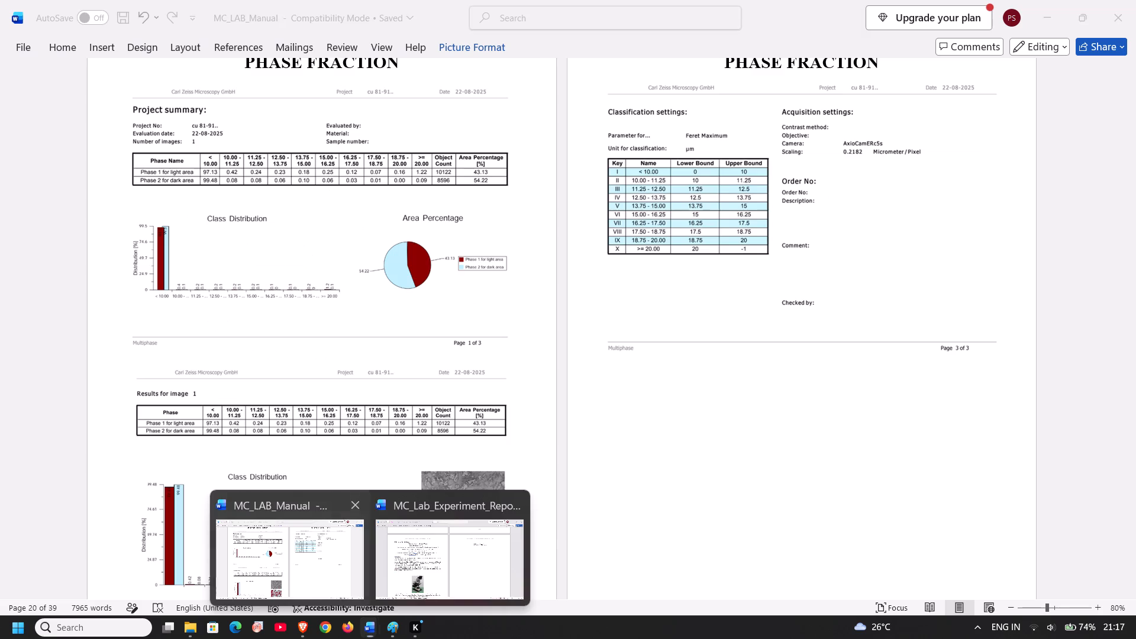
scroll(354, 537, "up", 10)
left_click(342, 313)
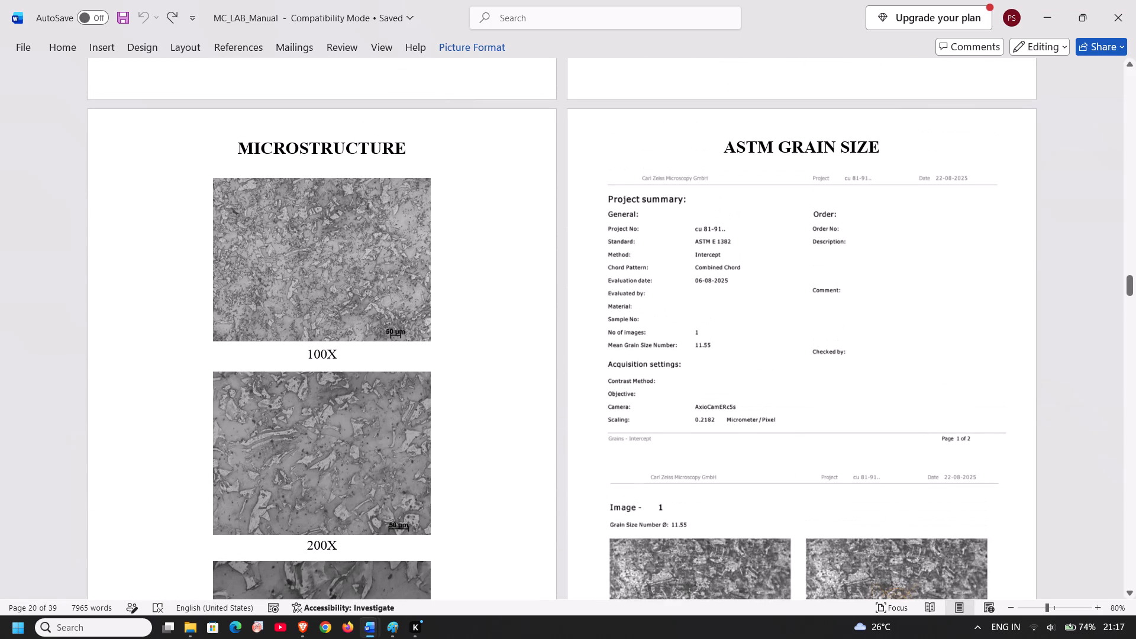
key("ctrl+c")
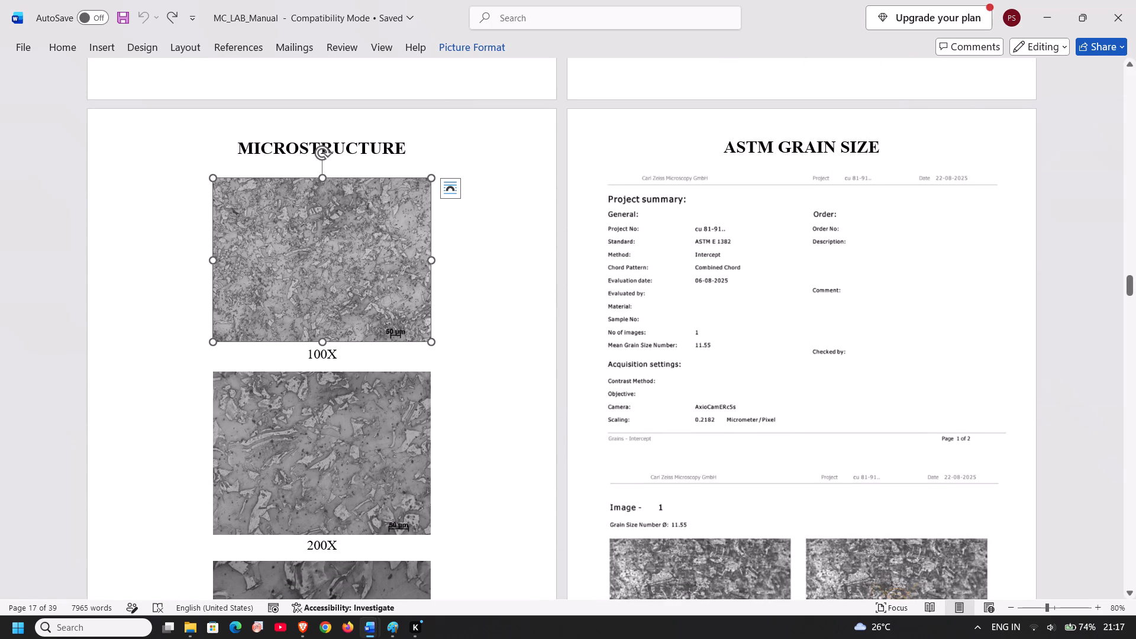
Switch to MC_Lab_Experiment_Report, paste the copied 100X image under the Microstructure heading on page 10, and shrink it slightly.
left_click(369, 630)
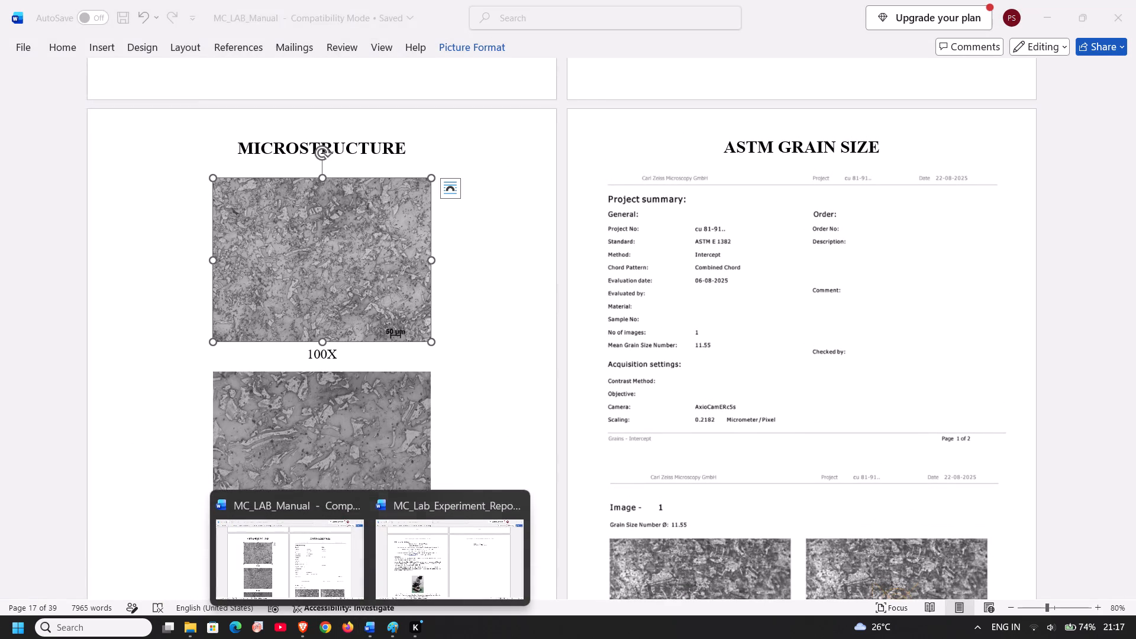
left_click(396, 573)
key("ctrl+v")
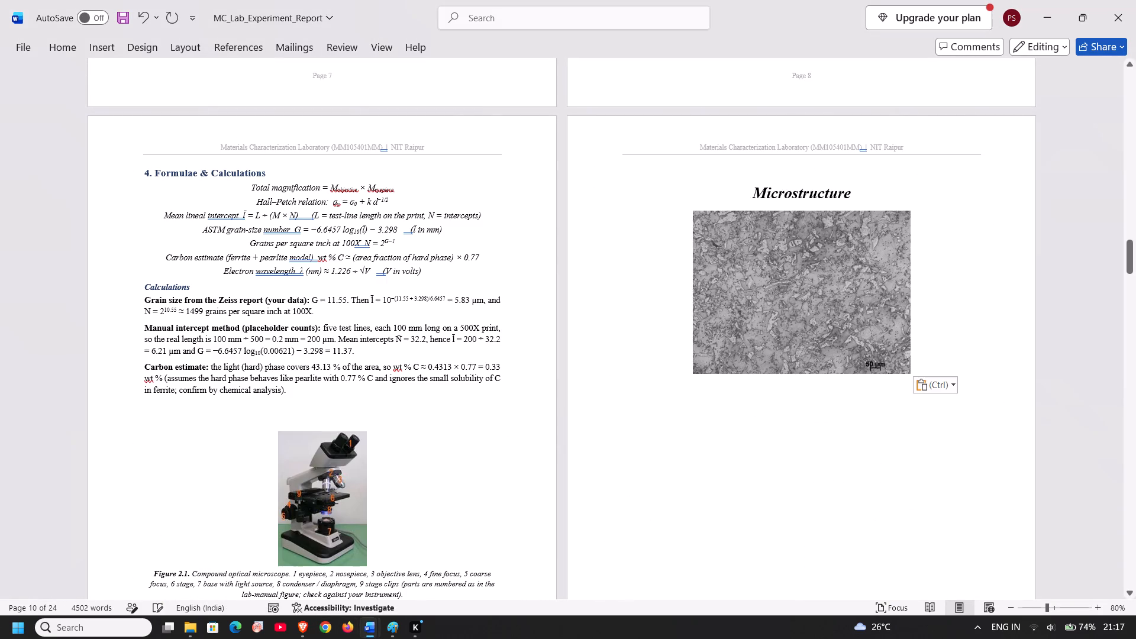
left_click(841, 354)
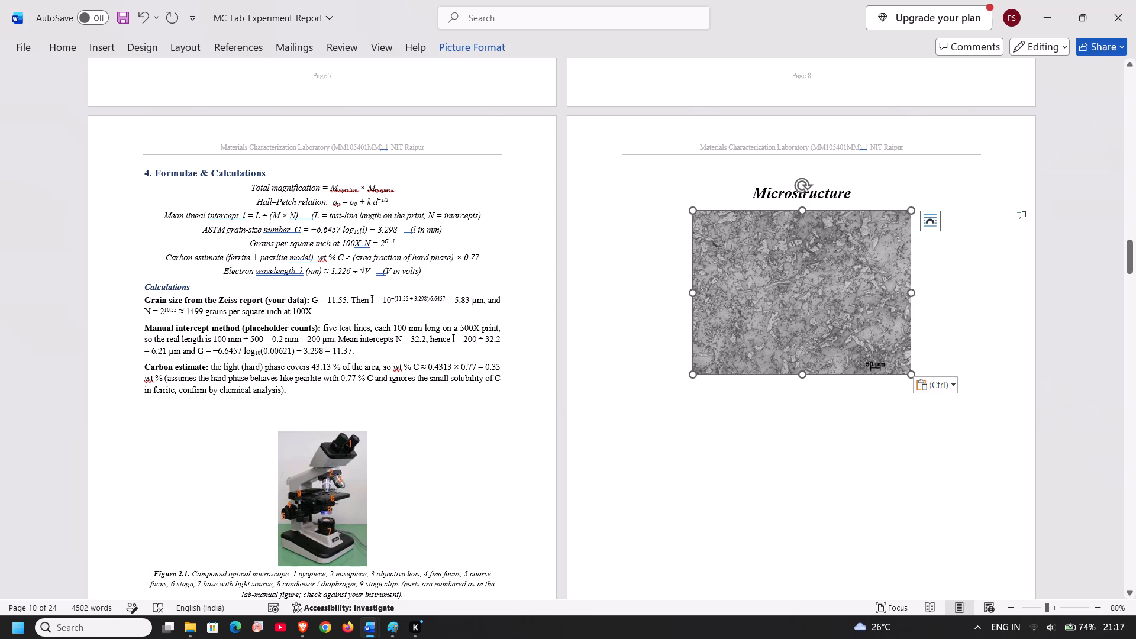
left_click_drag(911, 376, 875, 349)
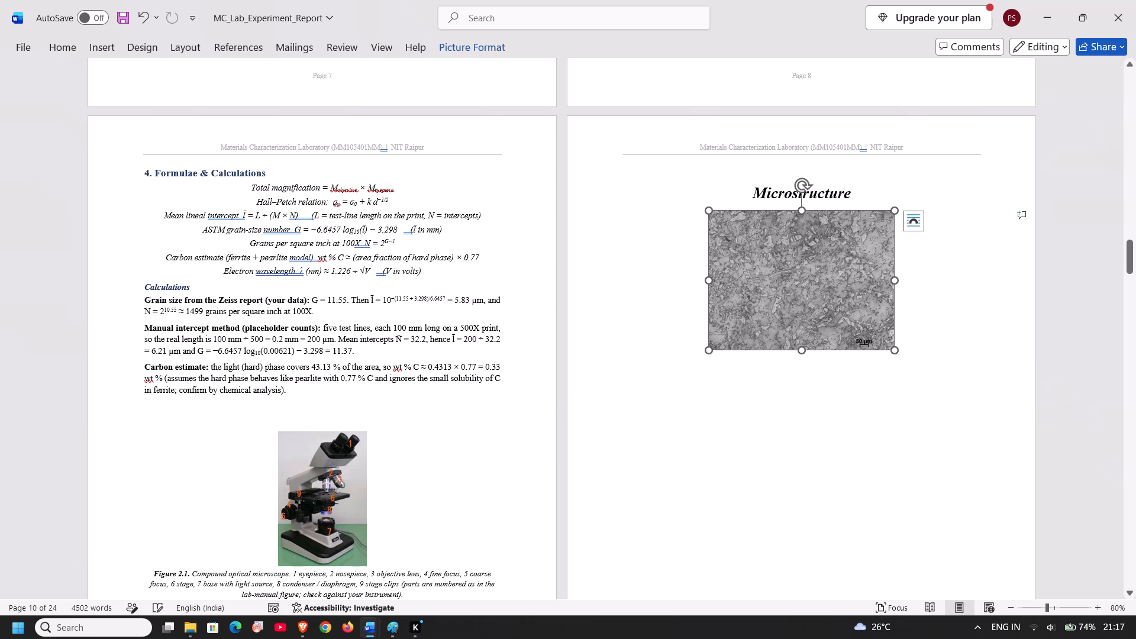
Add the caption "100 x" on a new line under the pasted image, followed by a blank line.
left_click(825, 389)
left_click(814, 366)
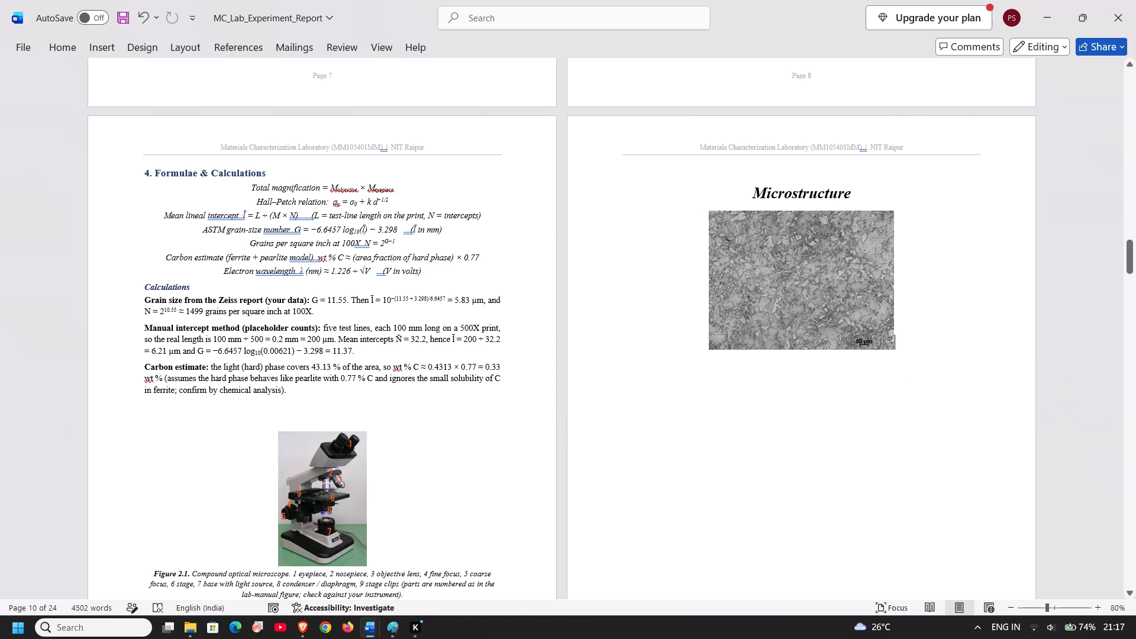
left_click(907, 328)
key("Return")
type("100")
key("space")
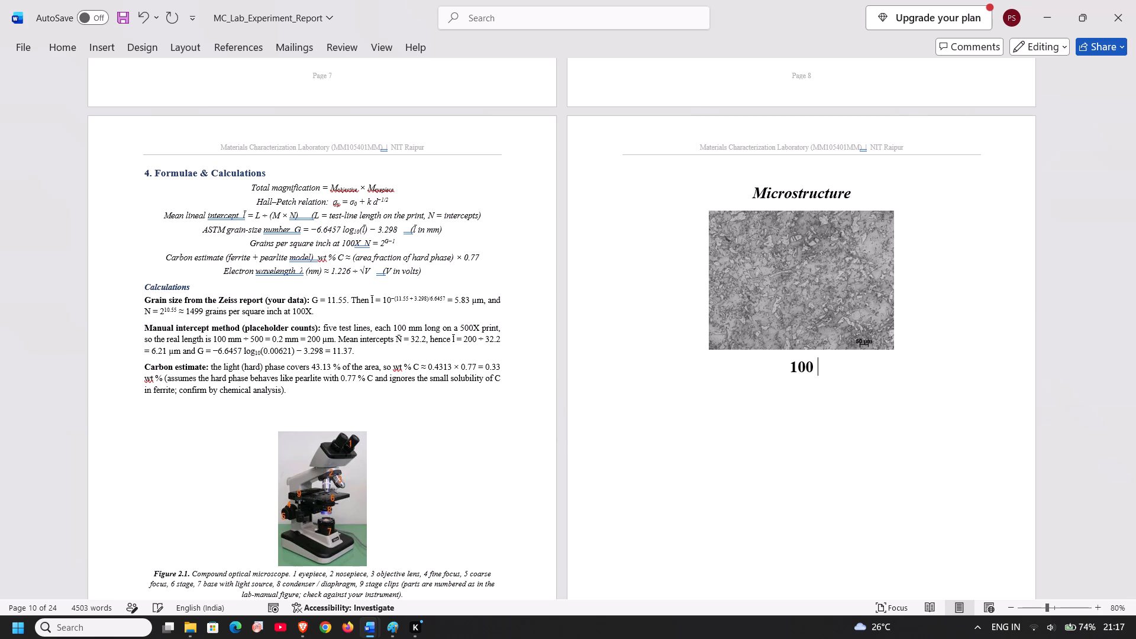
type("x")
key("Return")
Copy the 200X image from MC_LAB_Manual's MICROSTRUCTURE page and paste it below the first caption in the report.
left_click(318, 558)
scroll(769, 630, "up", 2)
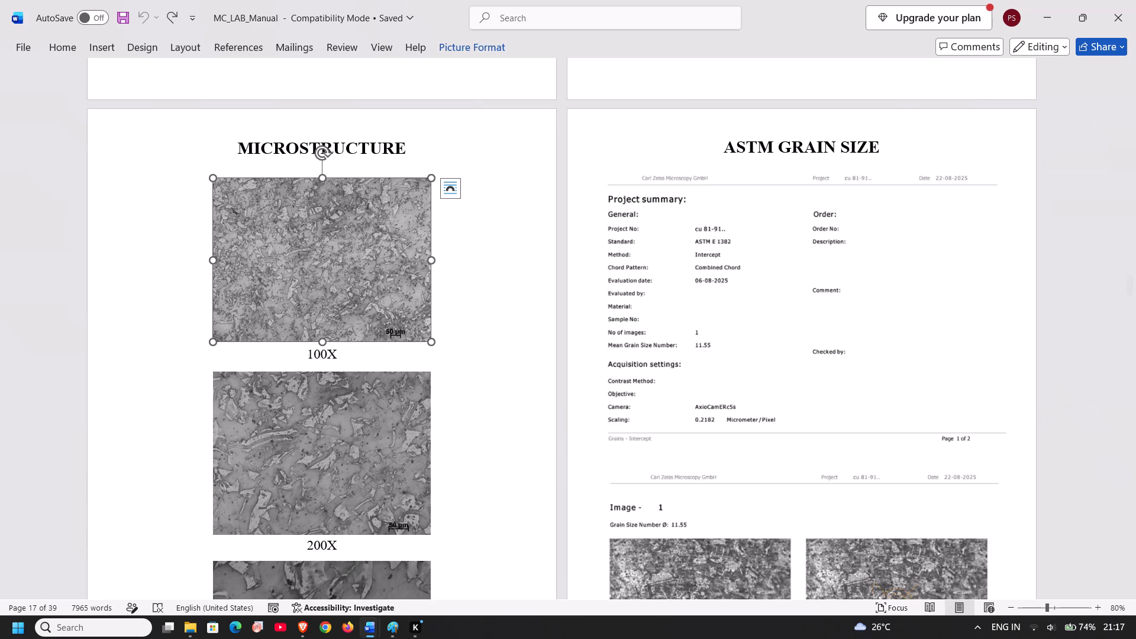
scroll(769, 630, "down", 2)
left_click(235, 461)
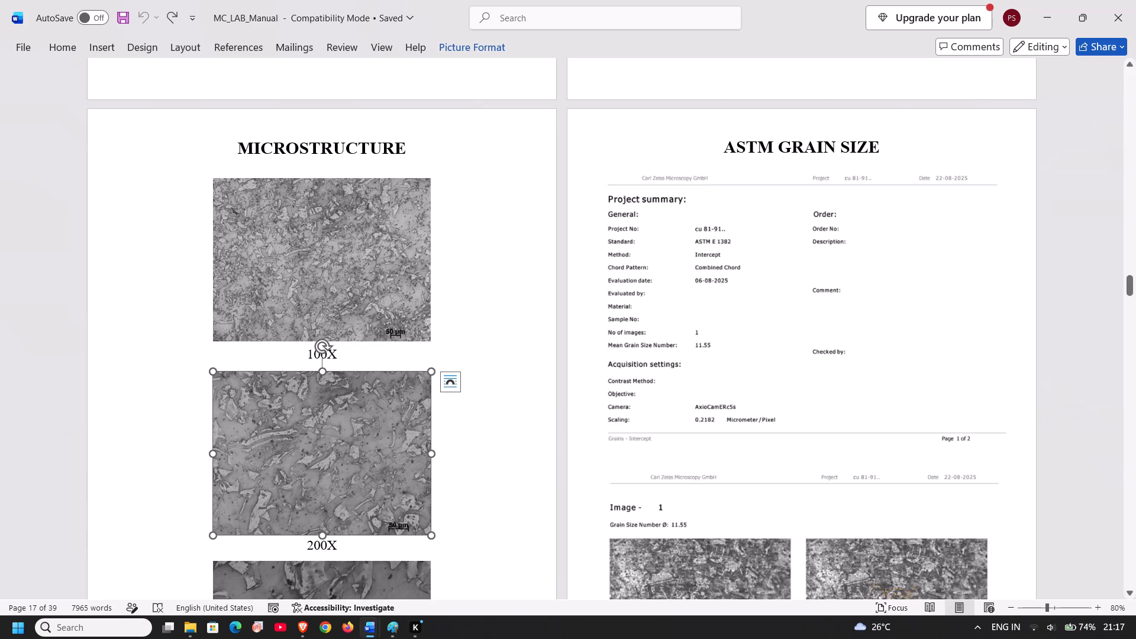
key("ctrl+c")
left_click(419, 566)
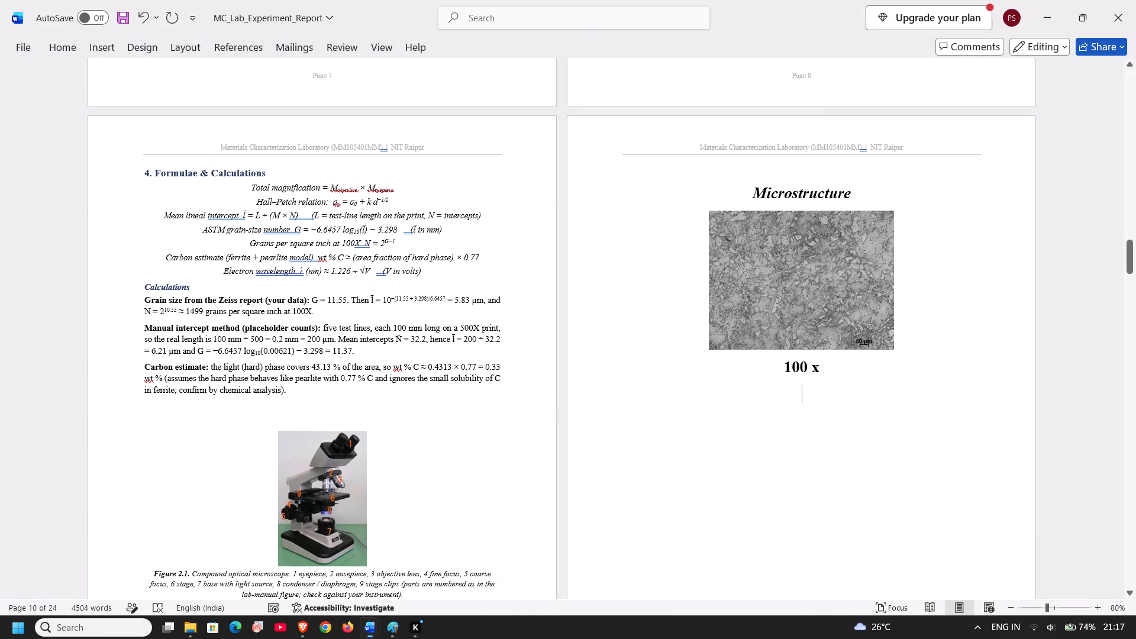
key("ctrl+v")
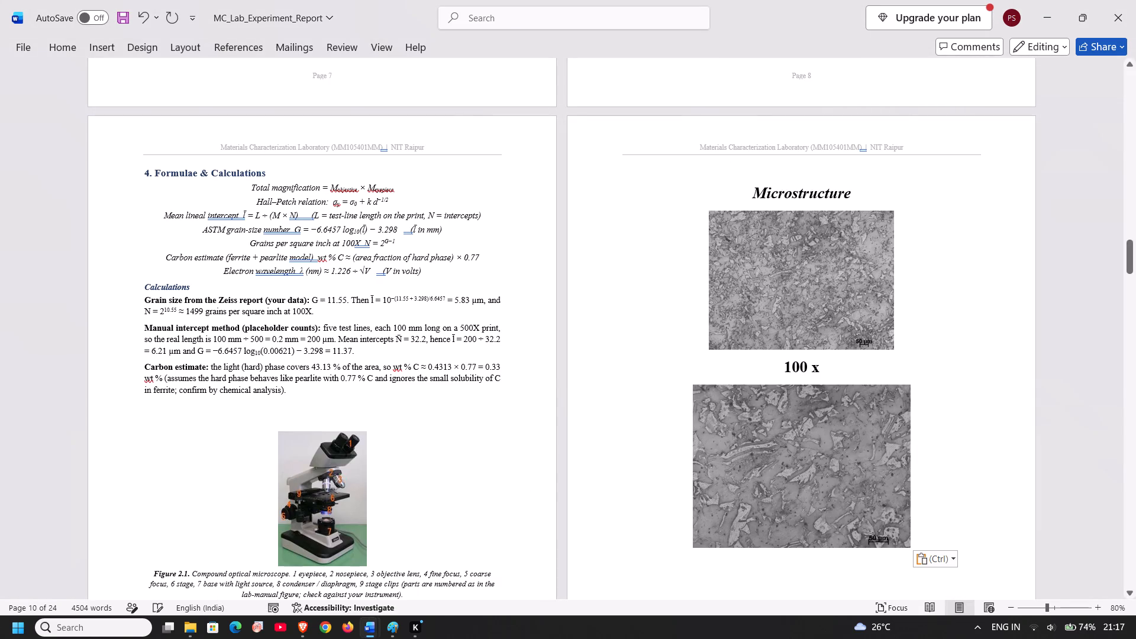
Change the first microstructure image's caption to "100X".
left_click(826, 379)
key("BackSpace")
key("BackSpace")
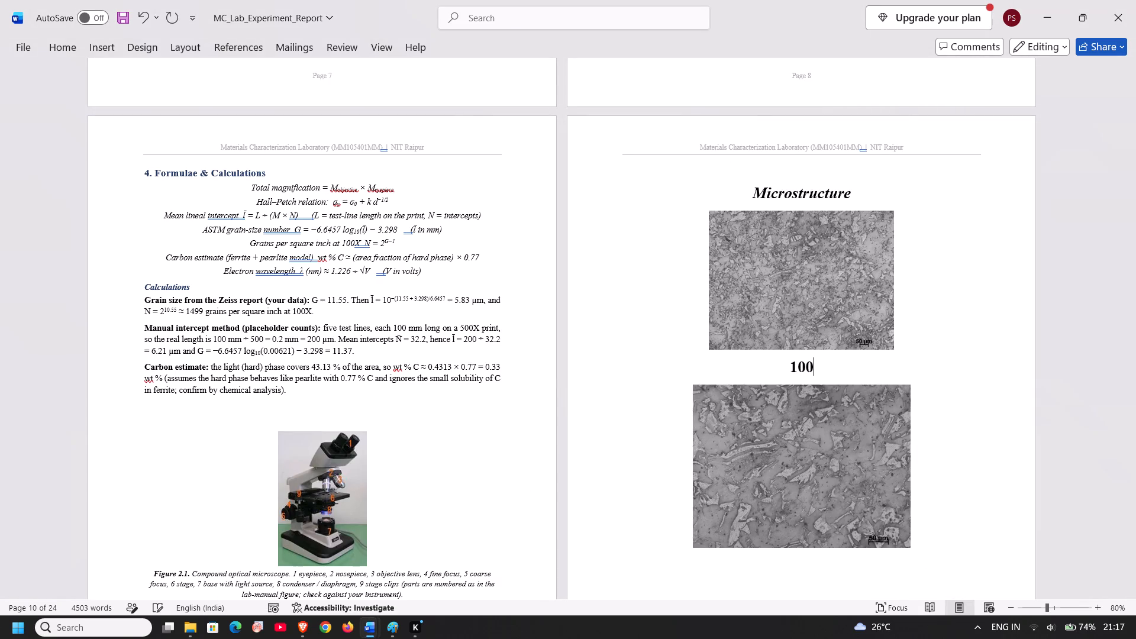
key("ctrl+x")
key("shift+x")
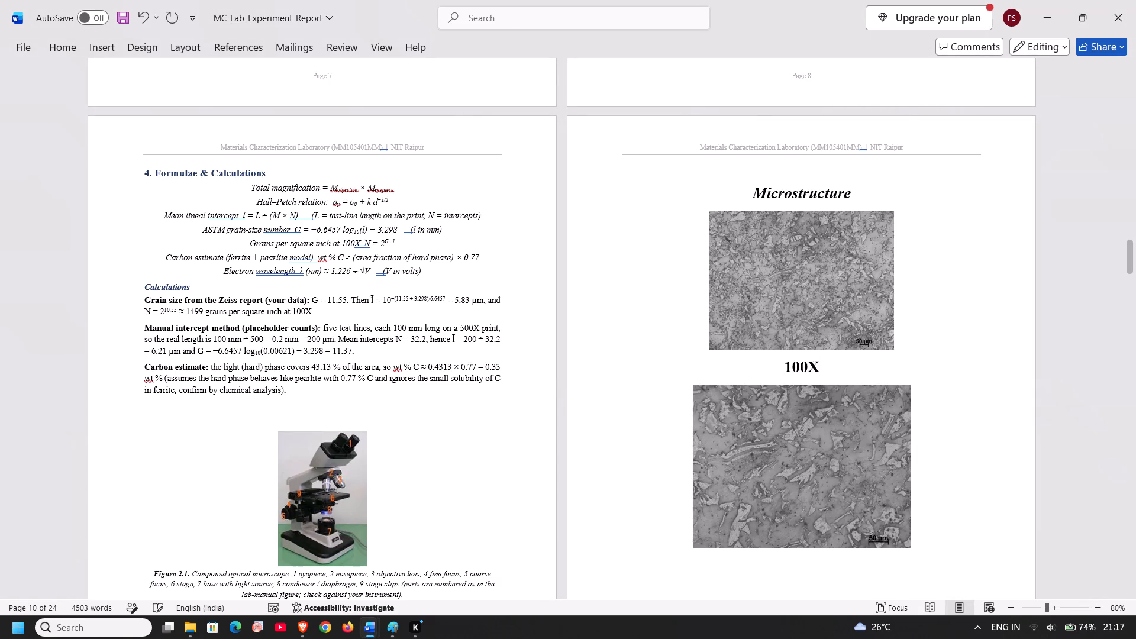
Add the caption "200X" under the second microstructure image, followed by a blank line.
scroll(824, 387, "down", 2)
left_click(822, 416)
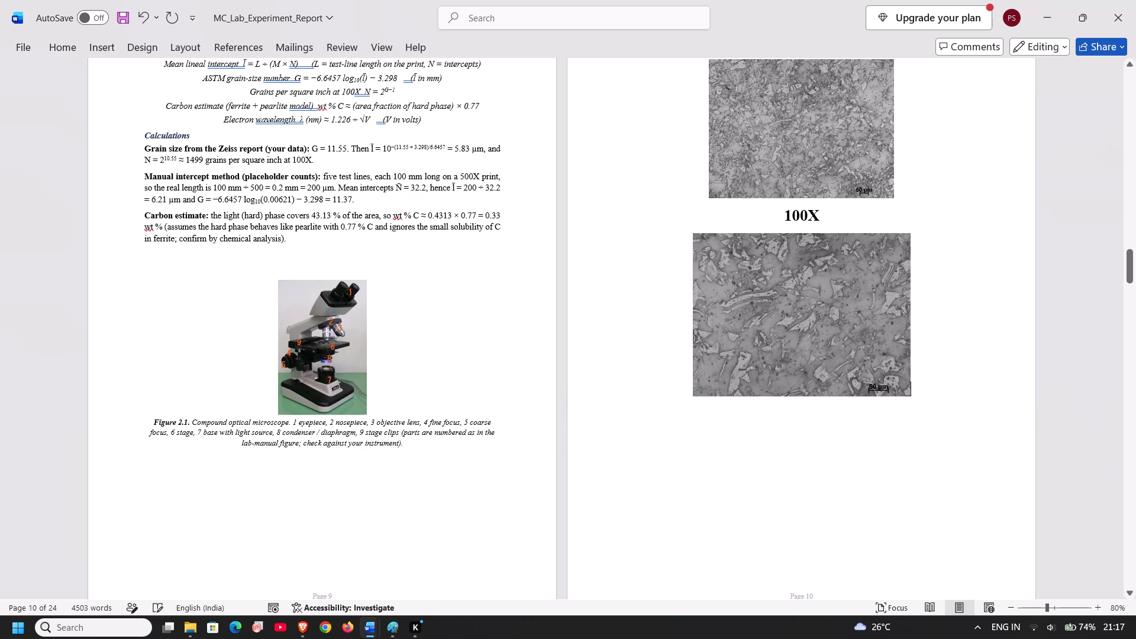
key("Return")
type("200")
key("shift+x")
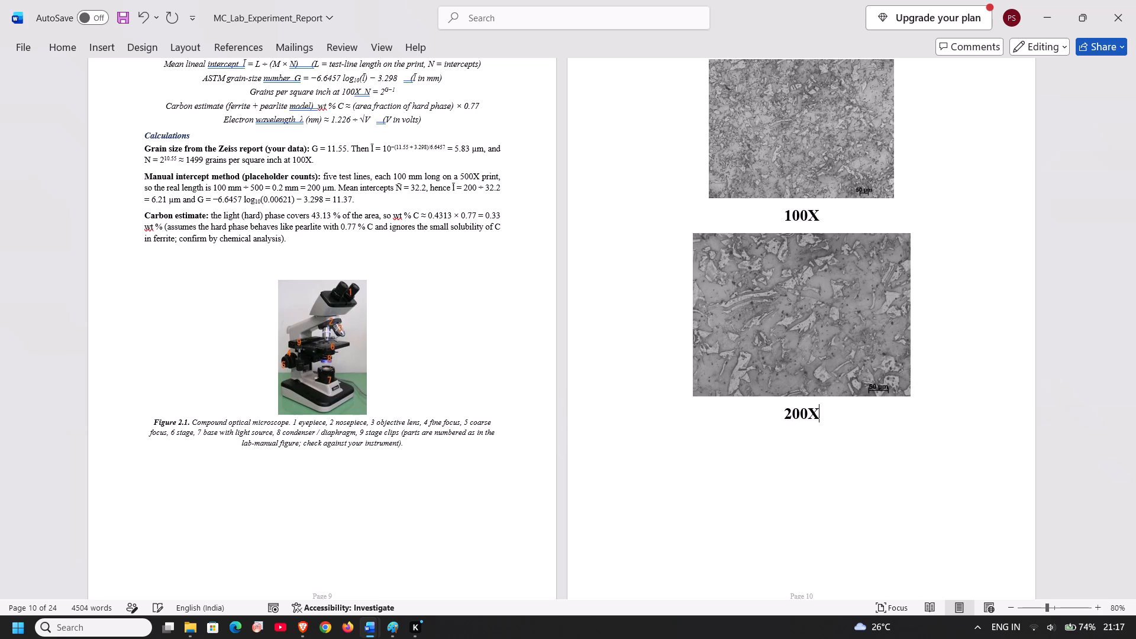
key("Return")
Shrink the second microstructure image proportionally to about the size of the 100X image.
left_click(873, 367)
left_click_drag(911, 395, 898, 389)
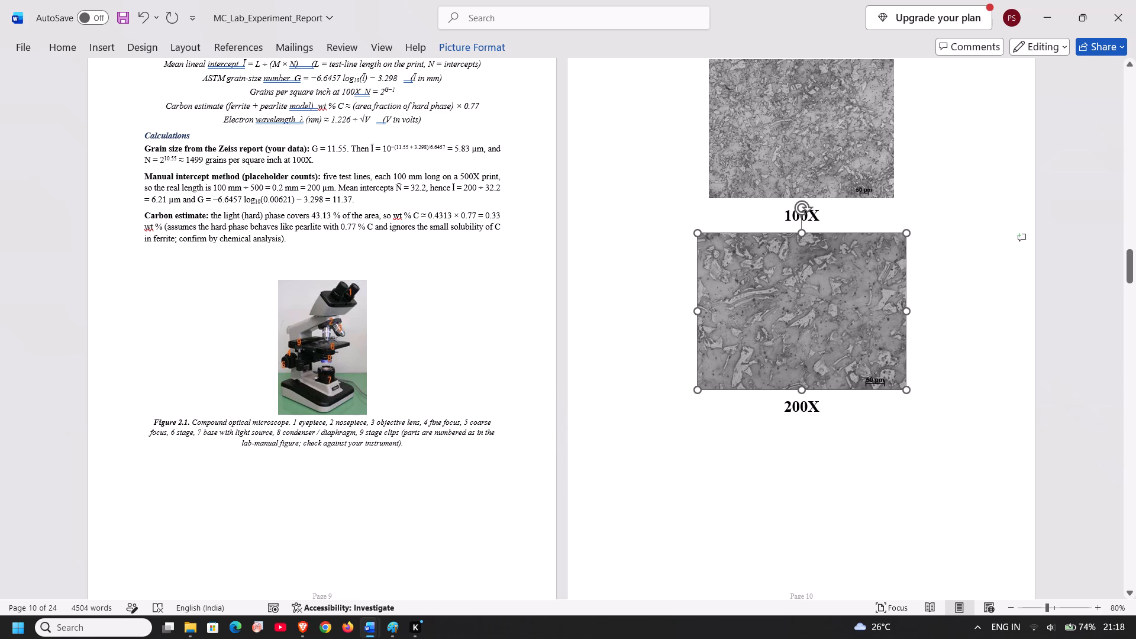
left_click_drag(898, 389, 886, 360)
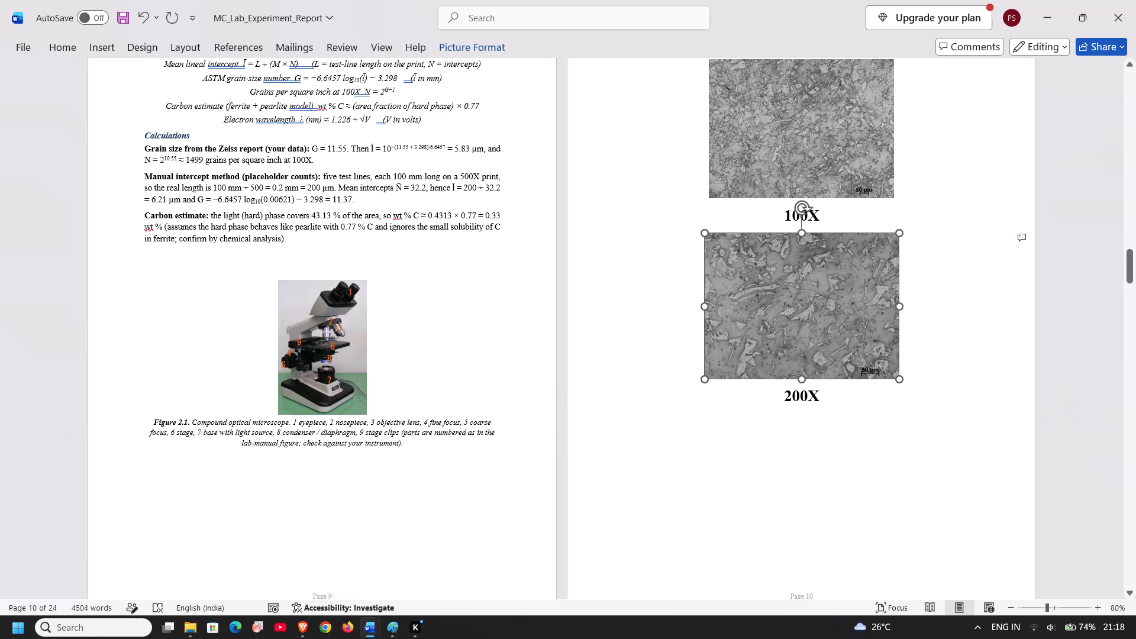
left_click_drag(886, 360, 882, 348)
left_click(940, 307)
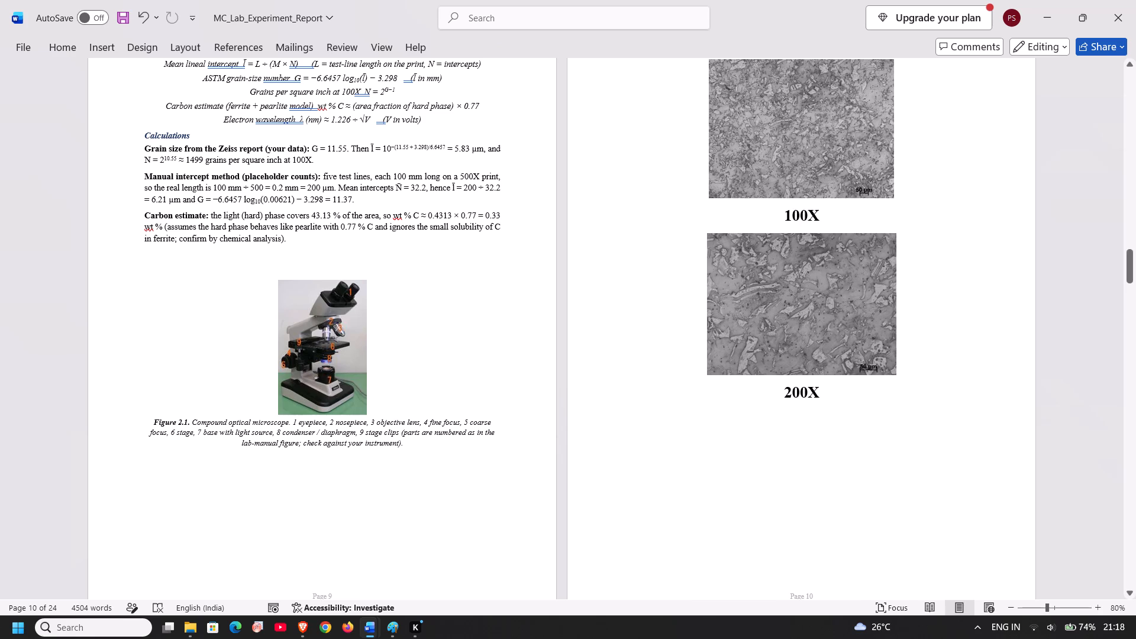
Copy the 500X image from MC_LAB_Manual and paste it on a new line below the 200X caption in the report.
left_click(825, 396)
key("Return")
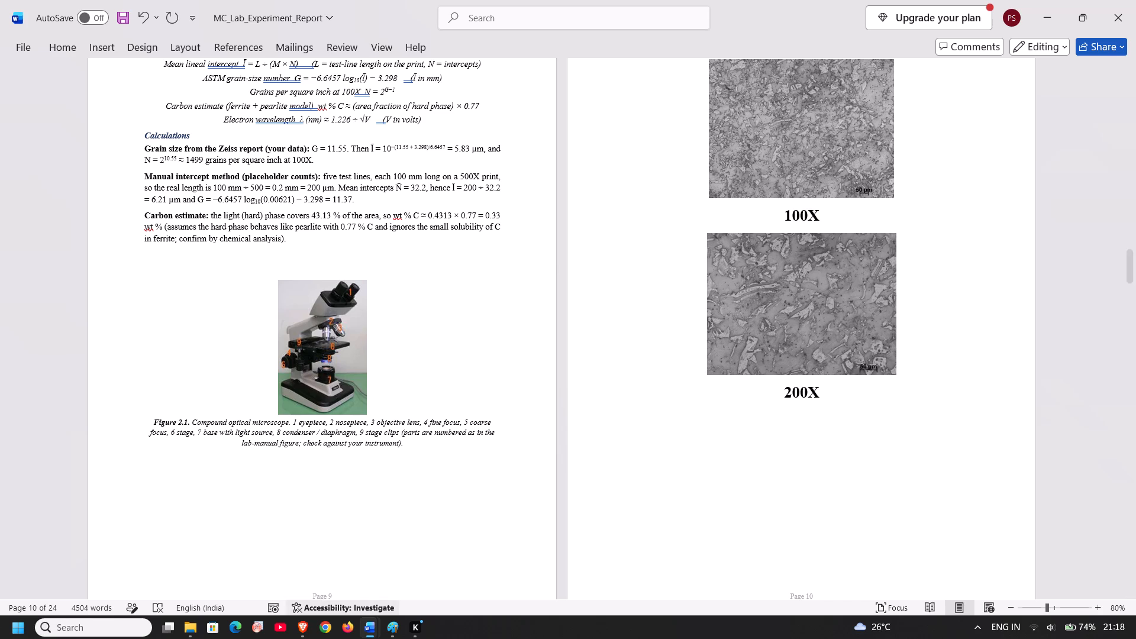
left_click(306, 557)
scroll(347, 483, "down", 2)
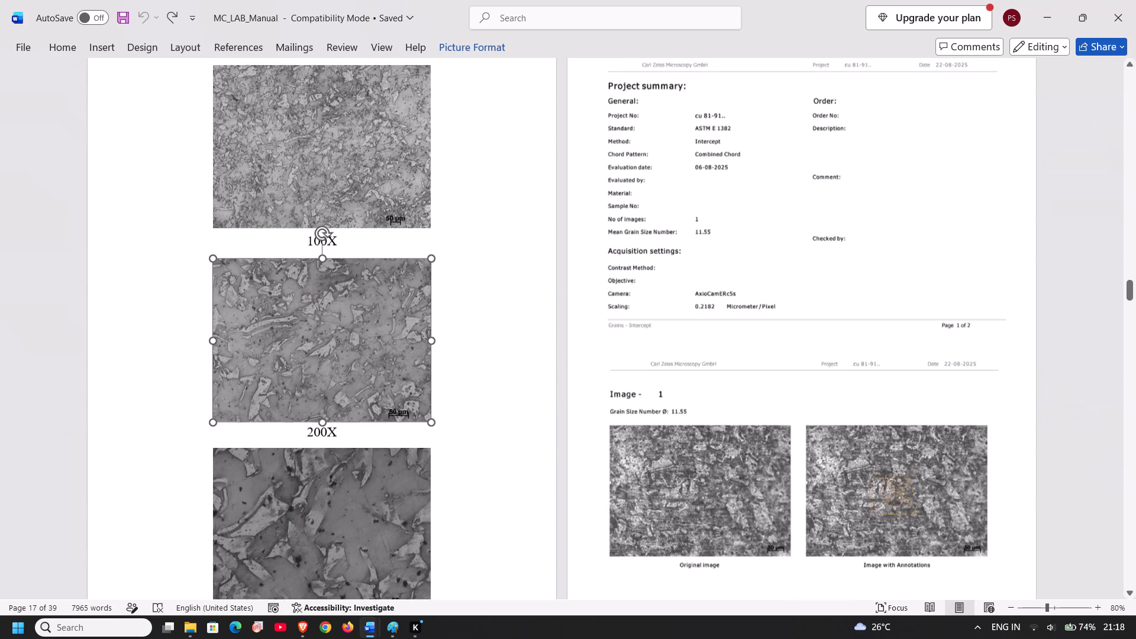
left_click(344, 490)
key("ctrl+c")
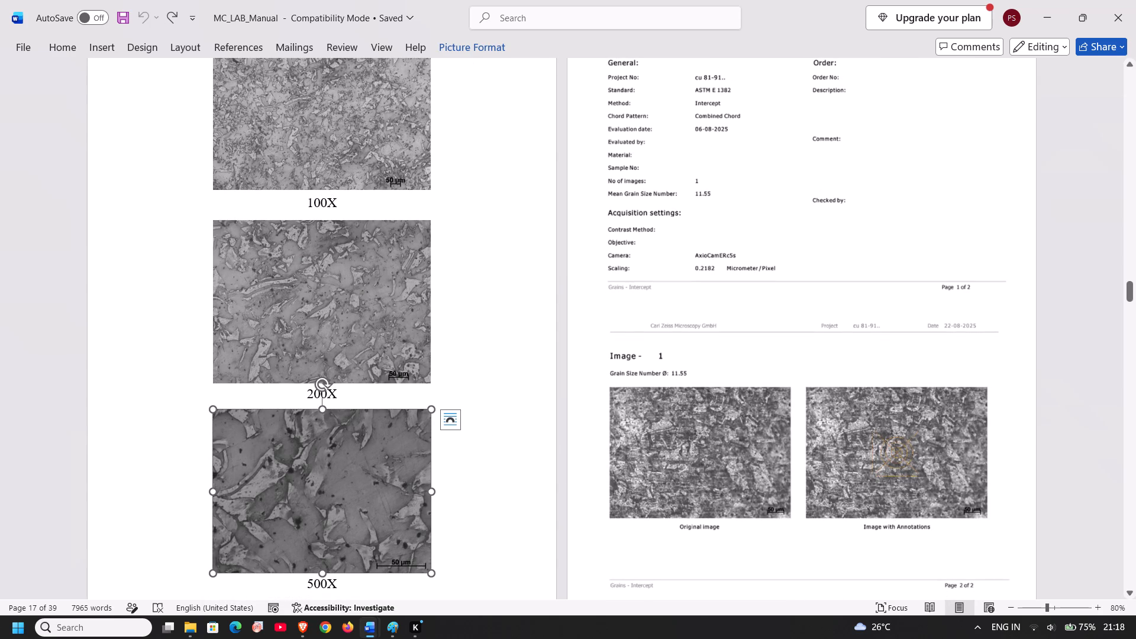
left_click(386, 570)
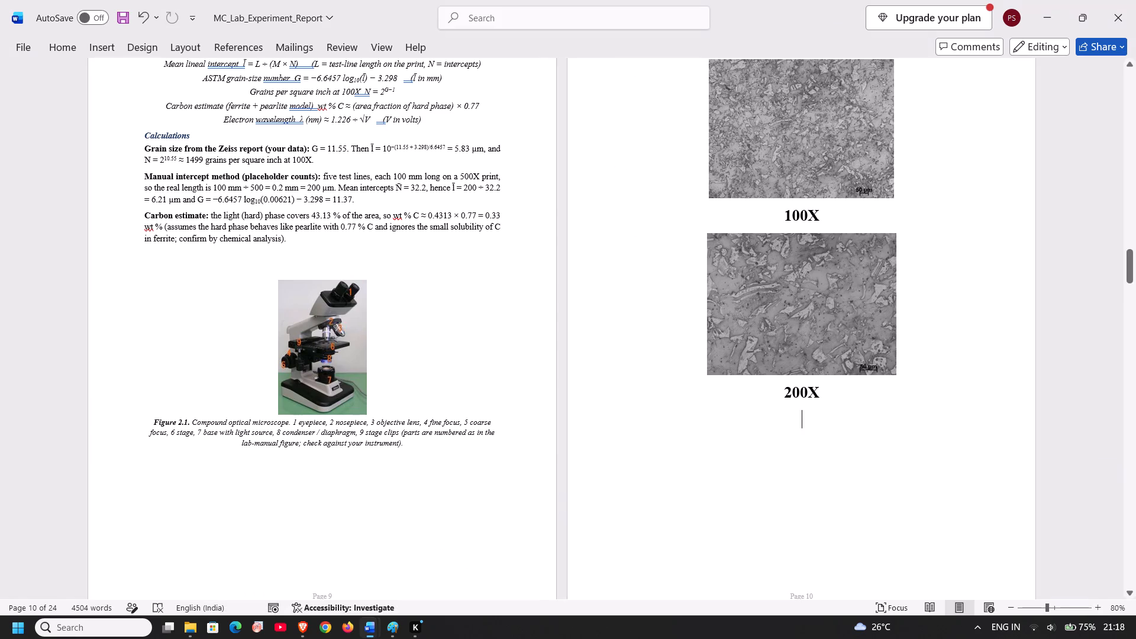
key("ctrl+v")
Shrink the third microstructure image proportionally to about the size of the two images above it.
scroll(741, 480, "down", 2)
left_click(887, 388)
left_click_drag(912, 423, 892, 408)
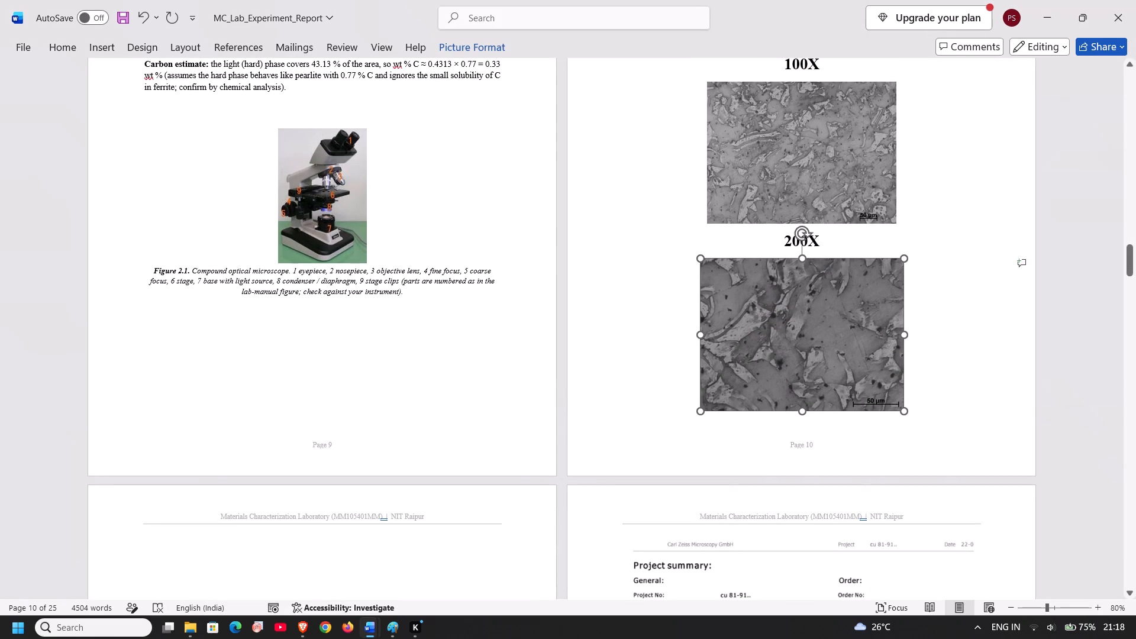
left_click_drag(892, 408, 886, 395)
Add the caption "300X" on a new line under the third microstructure image.
left_click(926, 379)
key("Return")
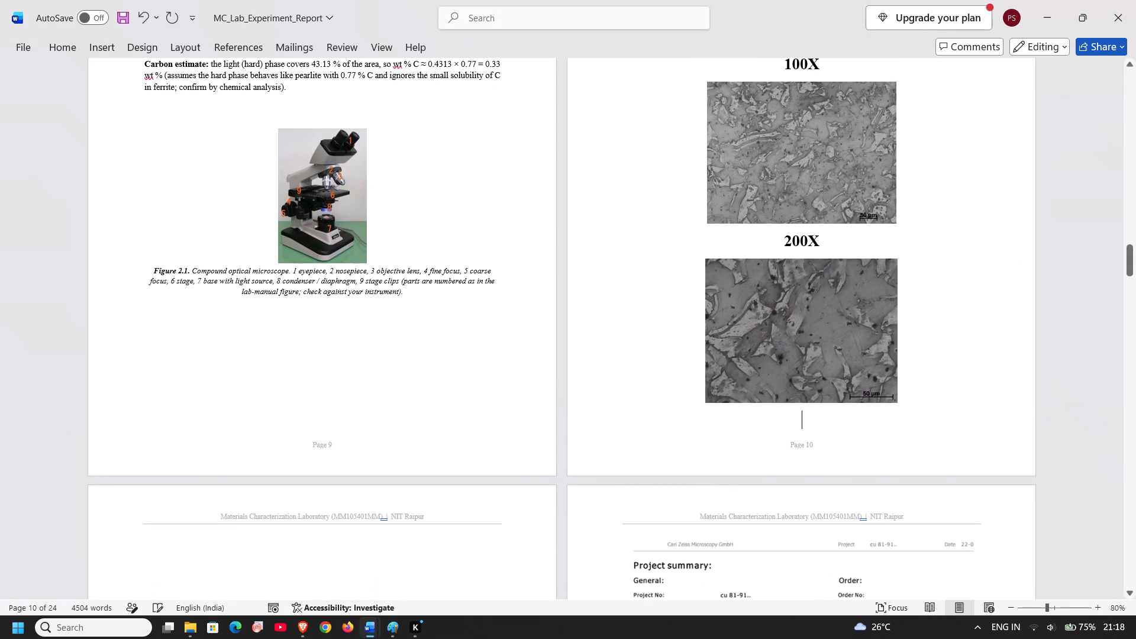
key("3")
type("00")
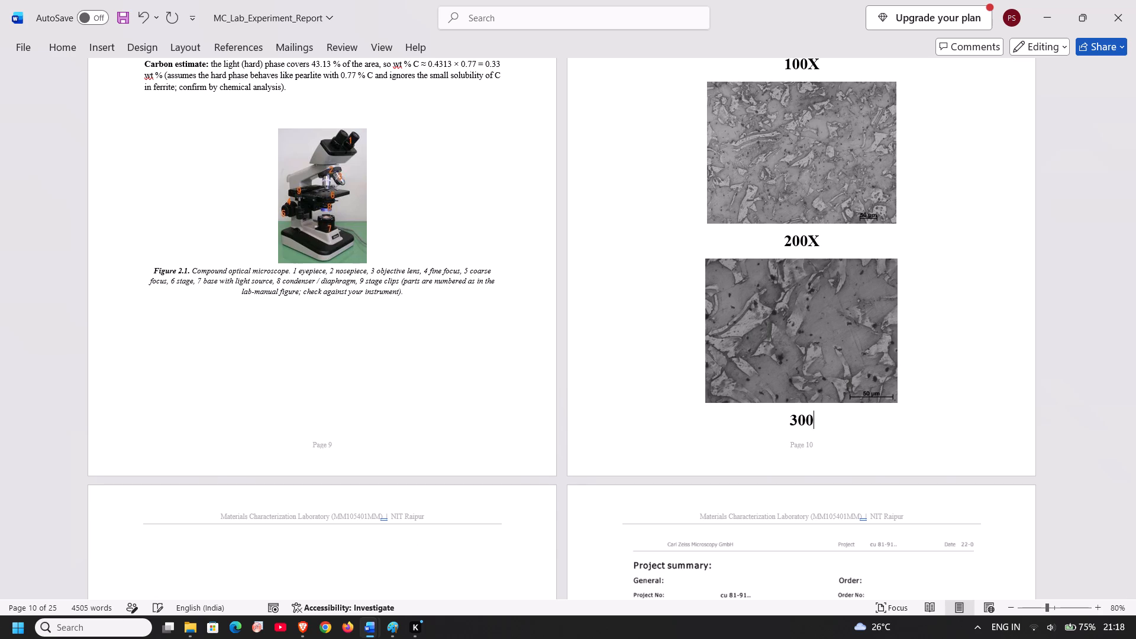
key("ctrl+x")
key("shift+x")
Delete the blank page 11 between the microstructure page and the grain-size project summary.
scroll(932, 382, "down", 4)
scroll(703, 460, "down", 4)
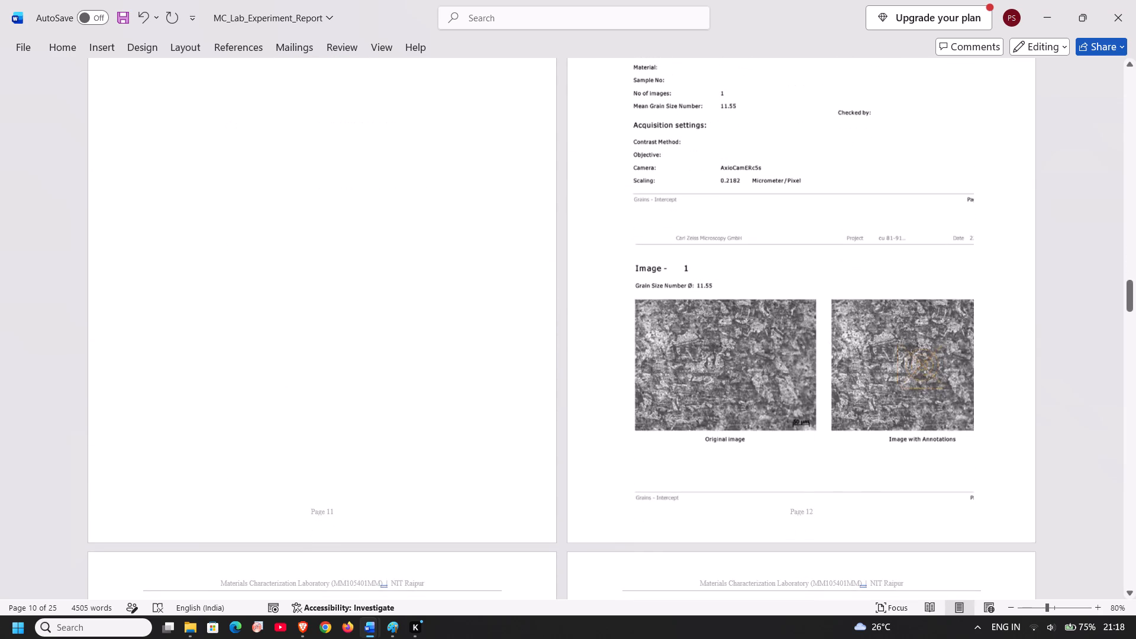
scroll(457, 470, "up", 2)
left_click(230, 320)
scroll(230, 320, "up", 4)
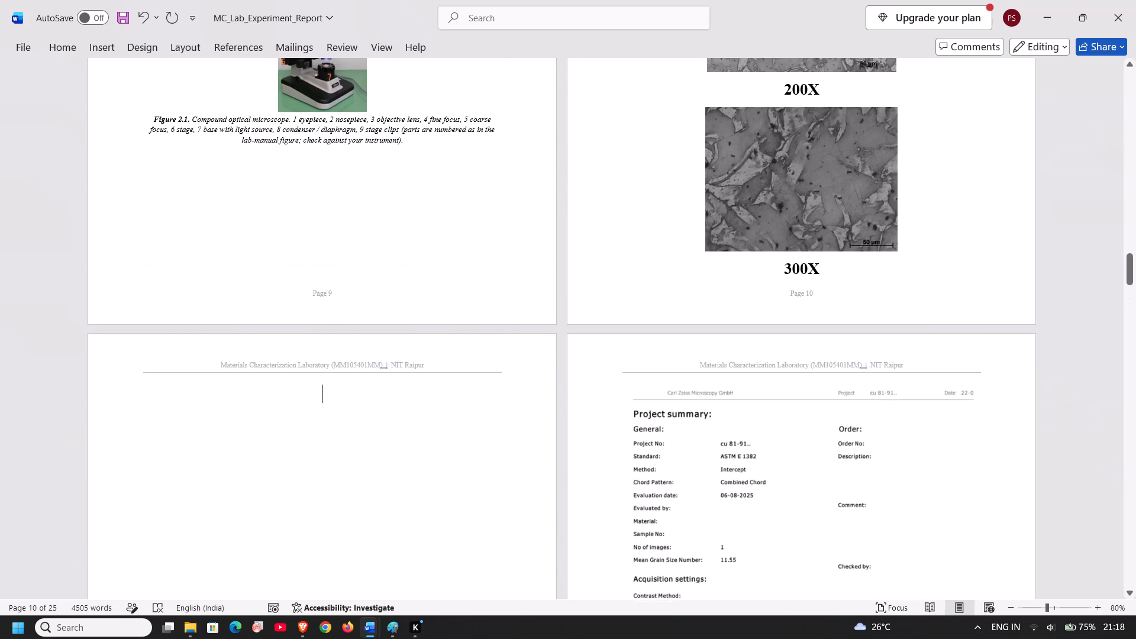
key("BackSpace")
key("BackSpace")
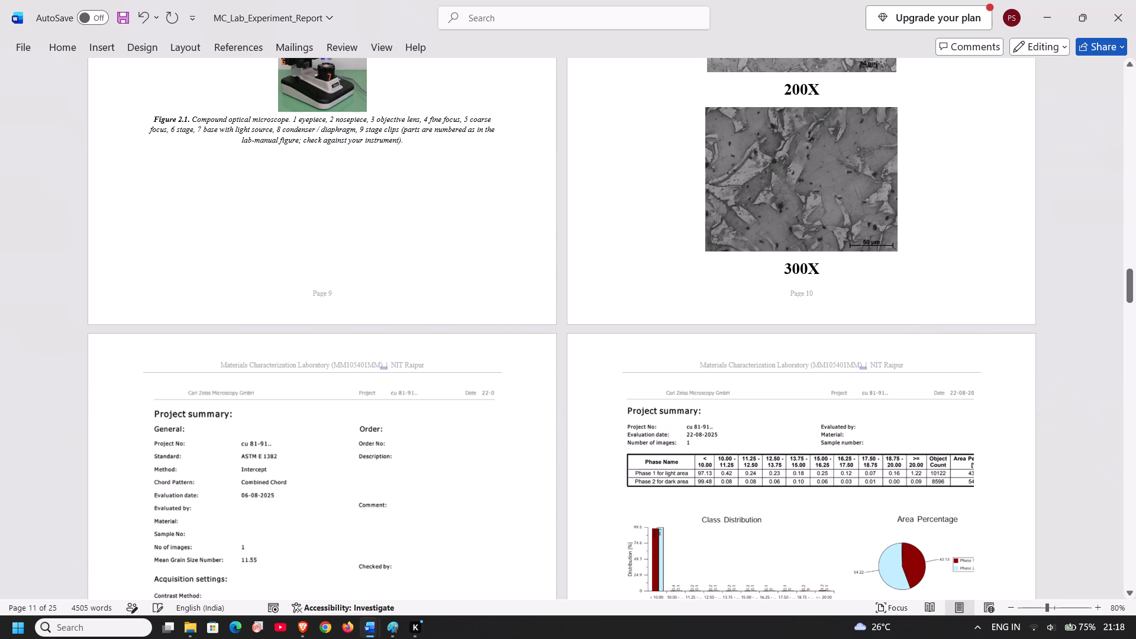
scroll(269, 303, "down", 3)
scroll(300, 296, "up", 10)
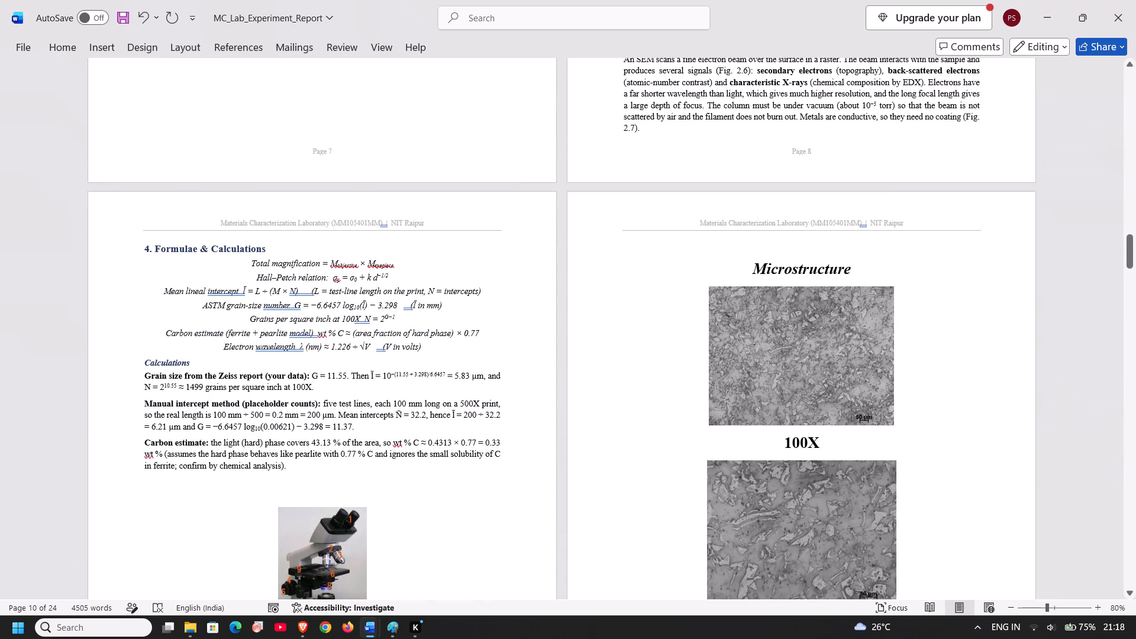
Move Experiment 1's "Formulae & Calculations" heading onto page 4 by adding an empty line after the Etching bullet on page 3.
scroll(367, 282, "down", 4, "ctrl")
scroll(367, 282, "up", 1)
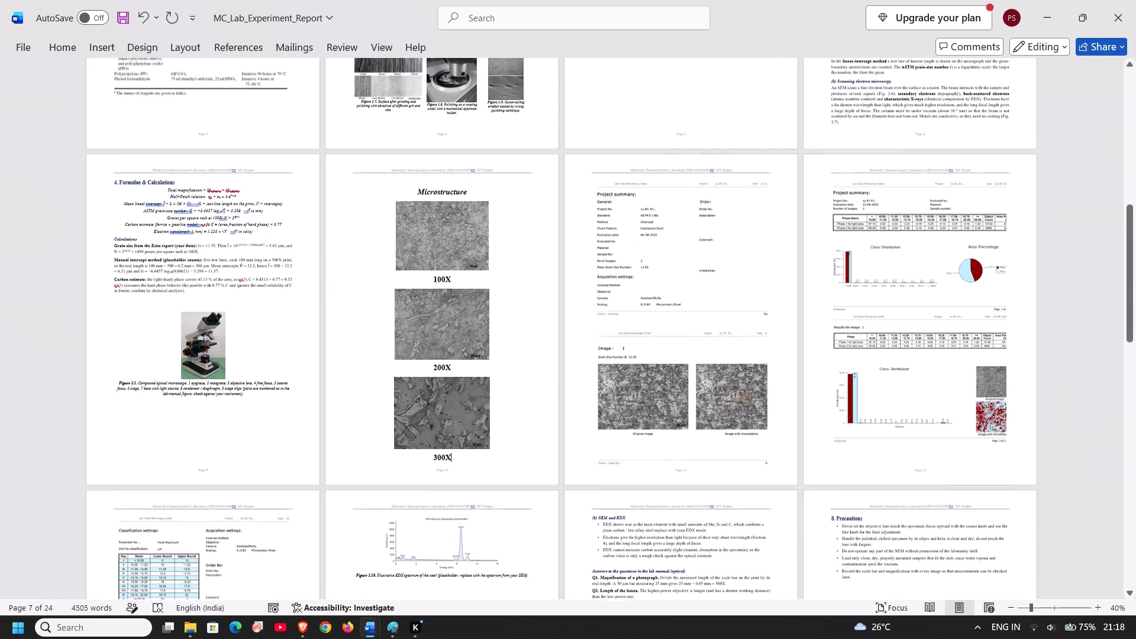
scroll(367, 282, "up", 3)
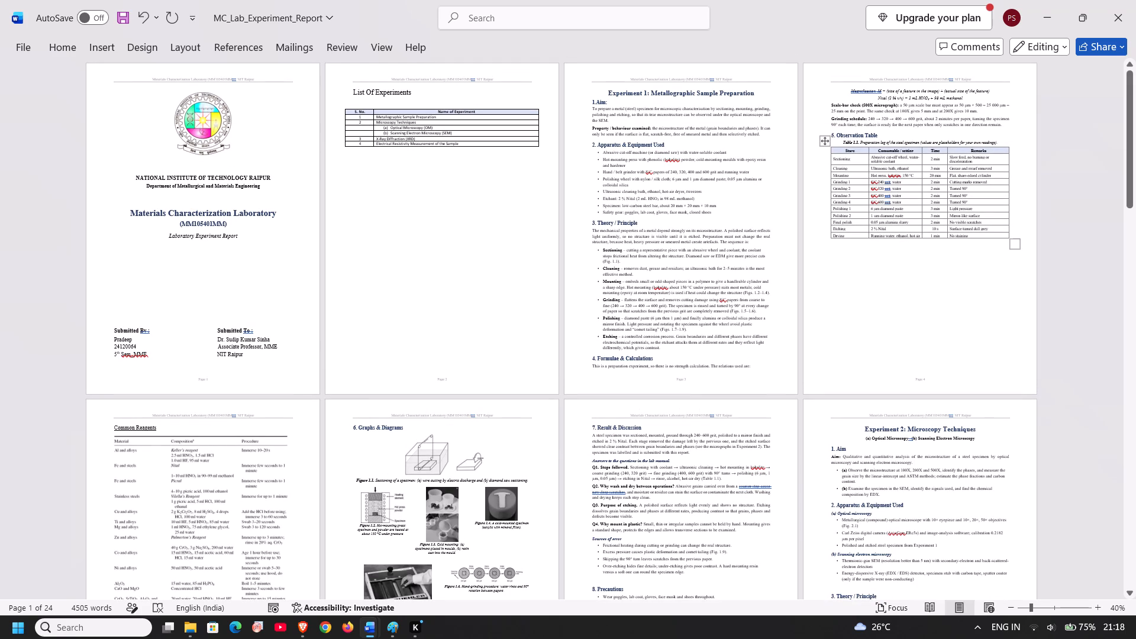
left_click(704, 347)
key("Return")
key("BackSpace")
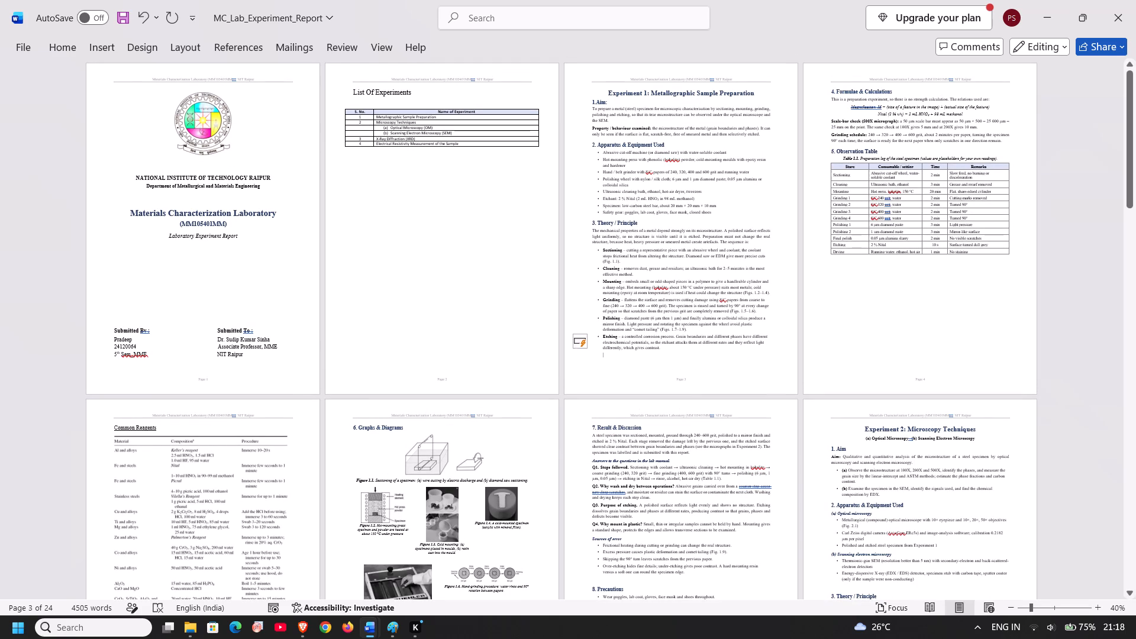
Insert two blank lines between the grinding schedule paragraph and the Observation Table heading on page 4.
left_click(1018, 134)
left_click(1007, 140)
key("Return")
key("Return")
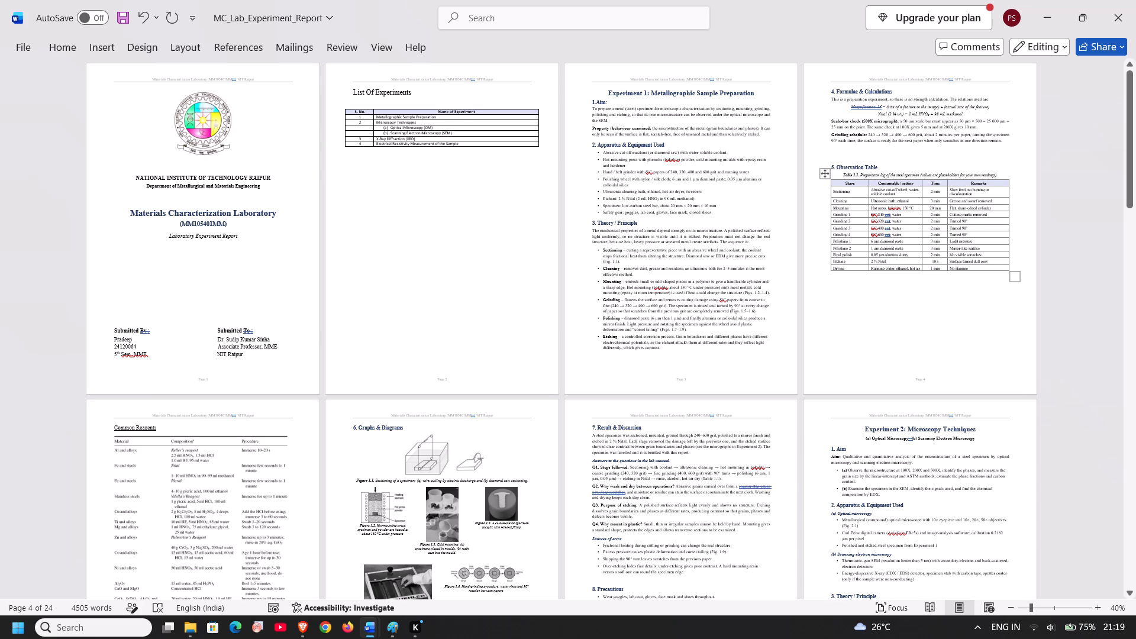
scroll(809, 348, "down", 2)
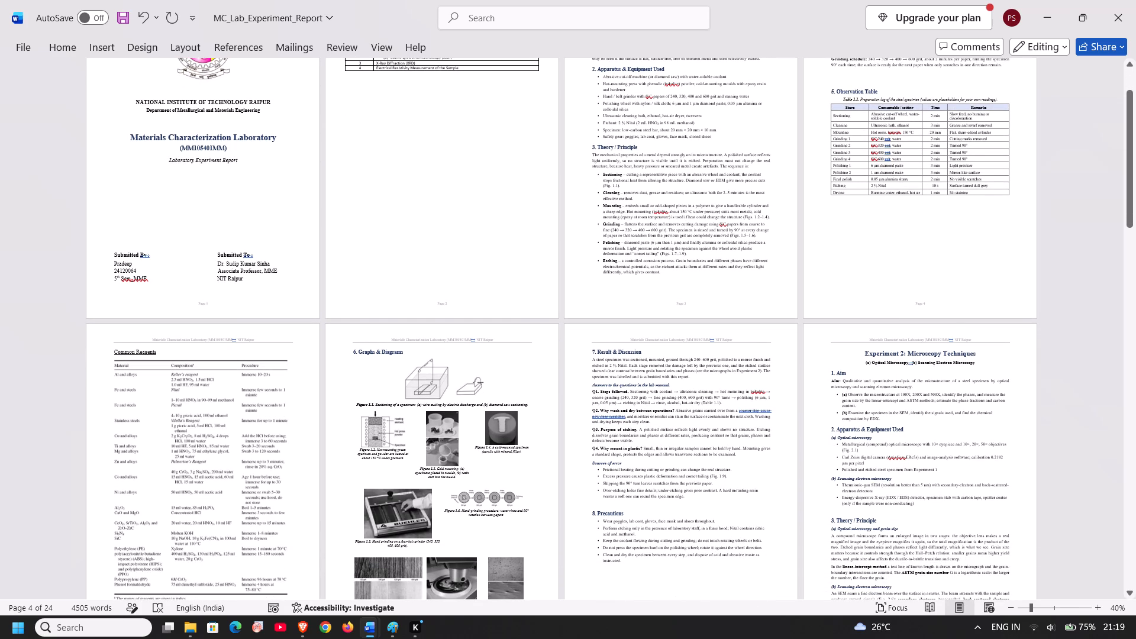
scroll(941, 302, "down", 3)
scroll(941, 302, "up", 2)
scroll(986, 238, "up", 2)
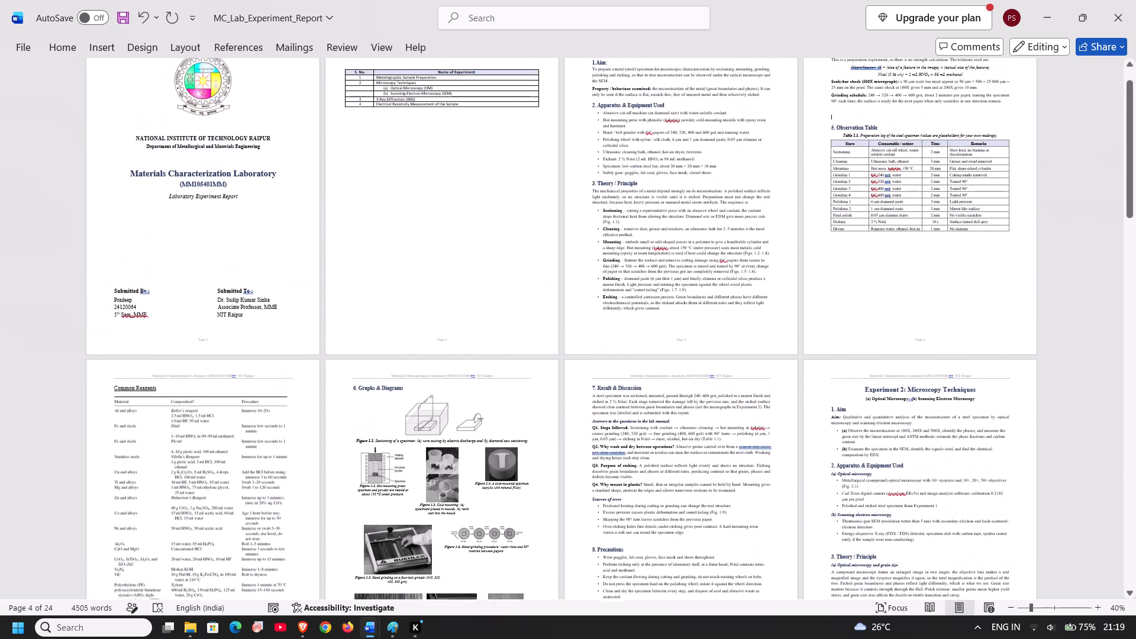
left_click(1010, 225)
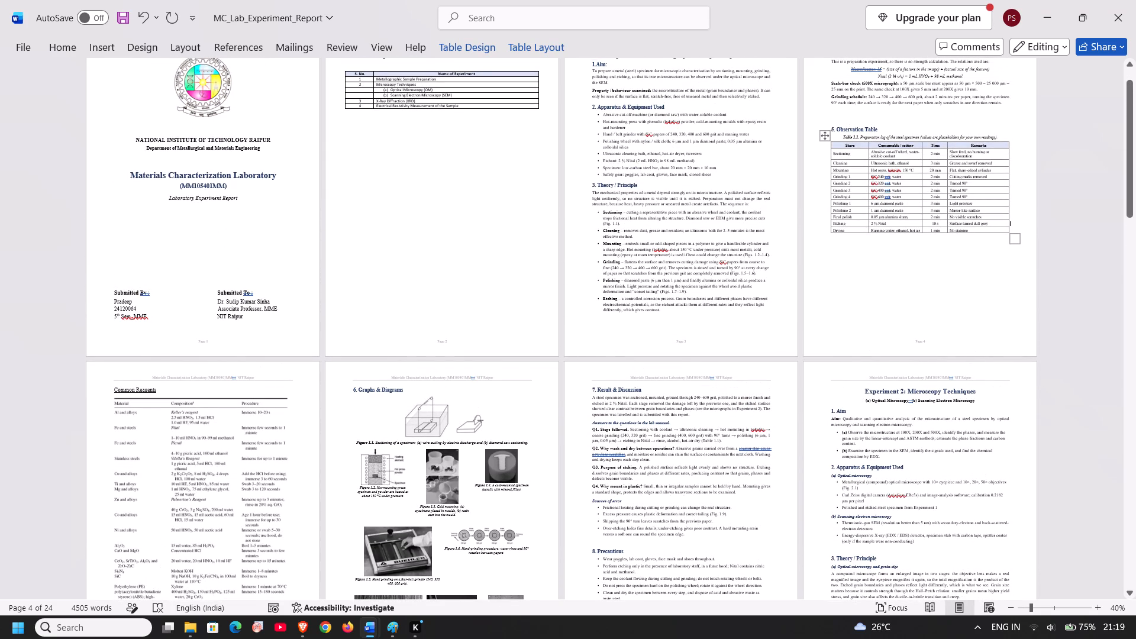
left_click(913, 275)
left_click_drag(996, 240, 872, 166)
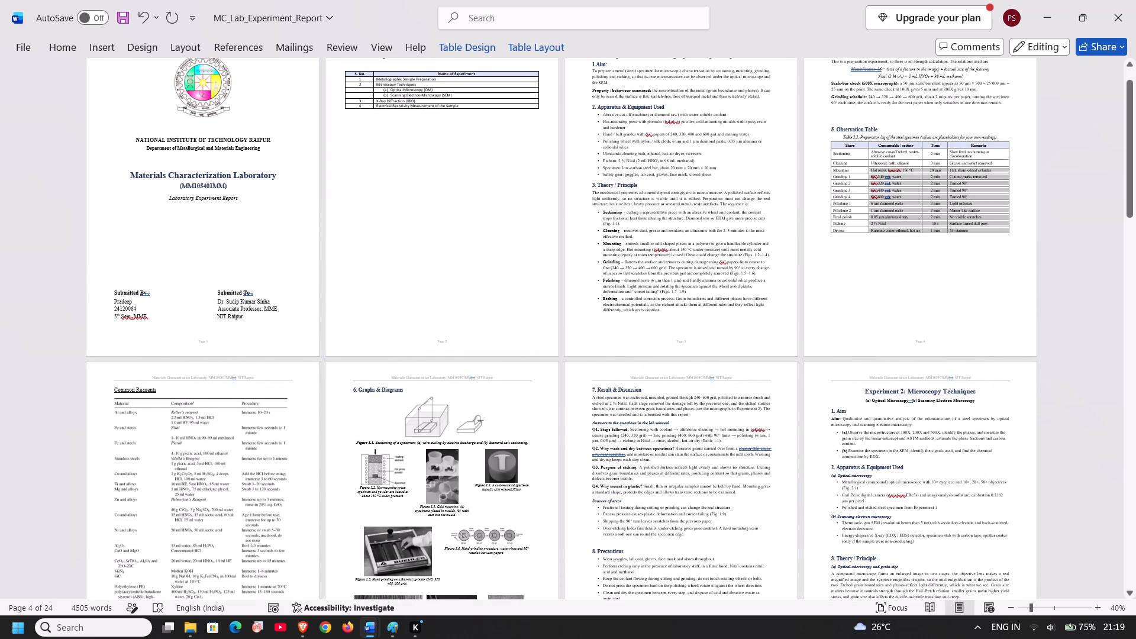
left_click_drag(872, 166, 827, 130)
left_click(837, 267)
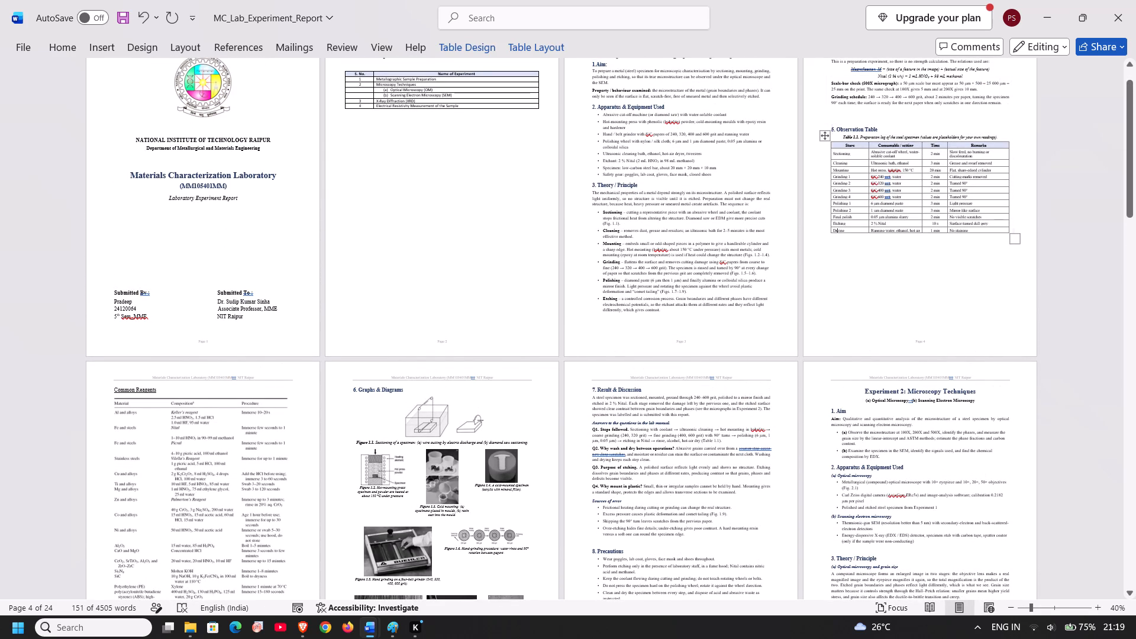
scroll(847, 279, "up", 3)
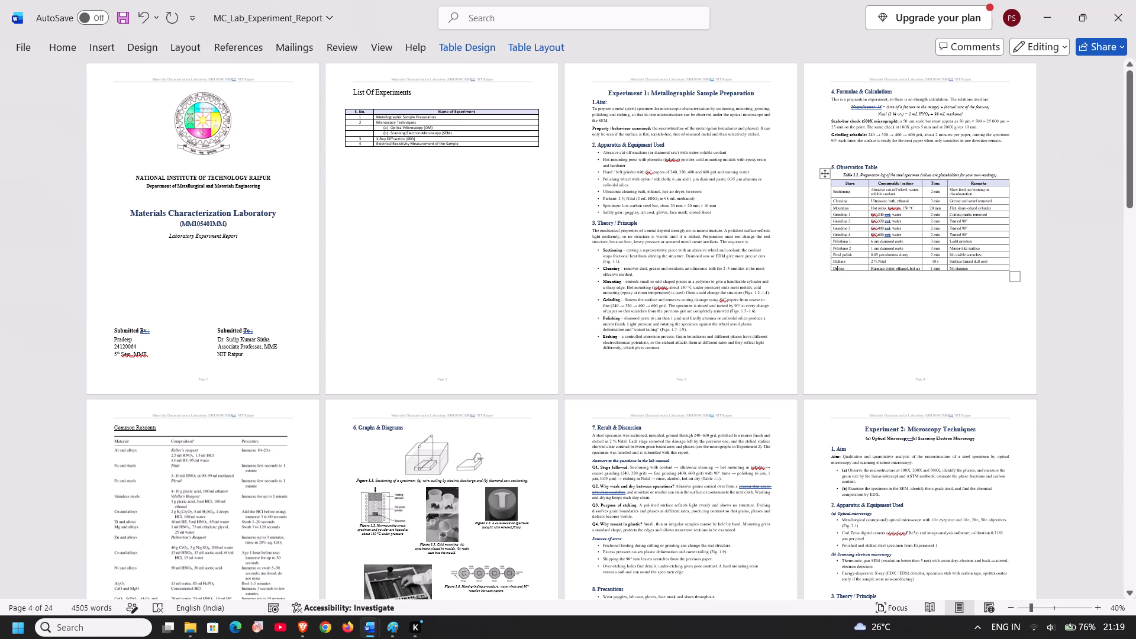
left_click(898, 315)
Review the layout of all the report's pages, from Experiment 1 through Experiment 4.
scroll(886, 324, "down", 5)
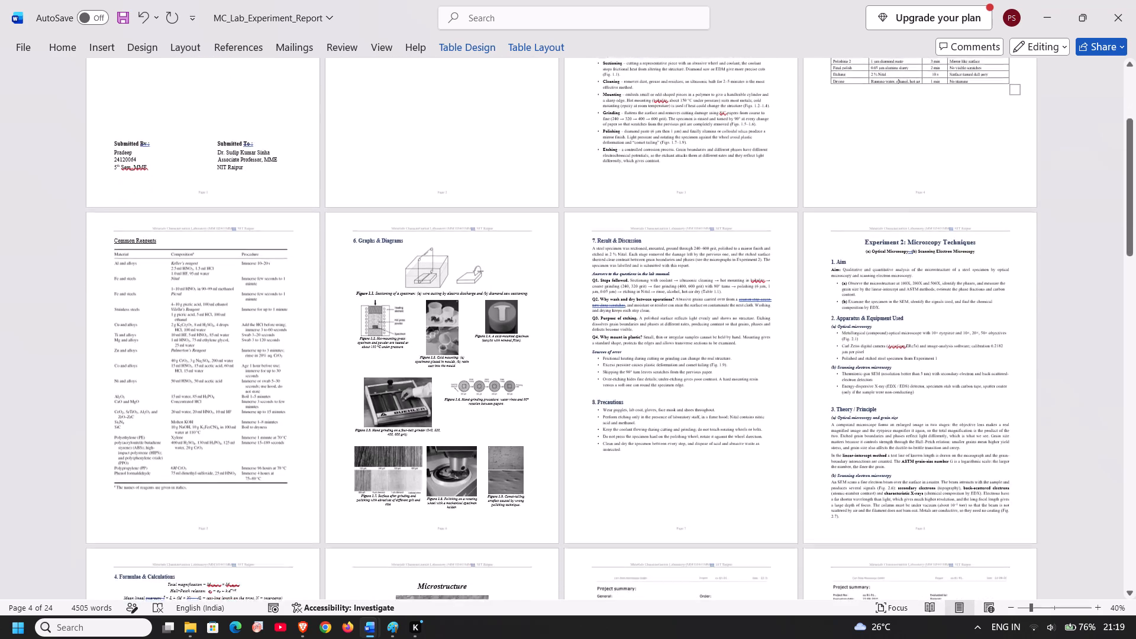
scroll(886, 324, "up", 4)
scroll(886, 324, "down", 6)
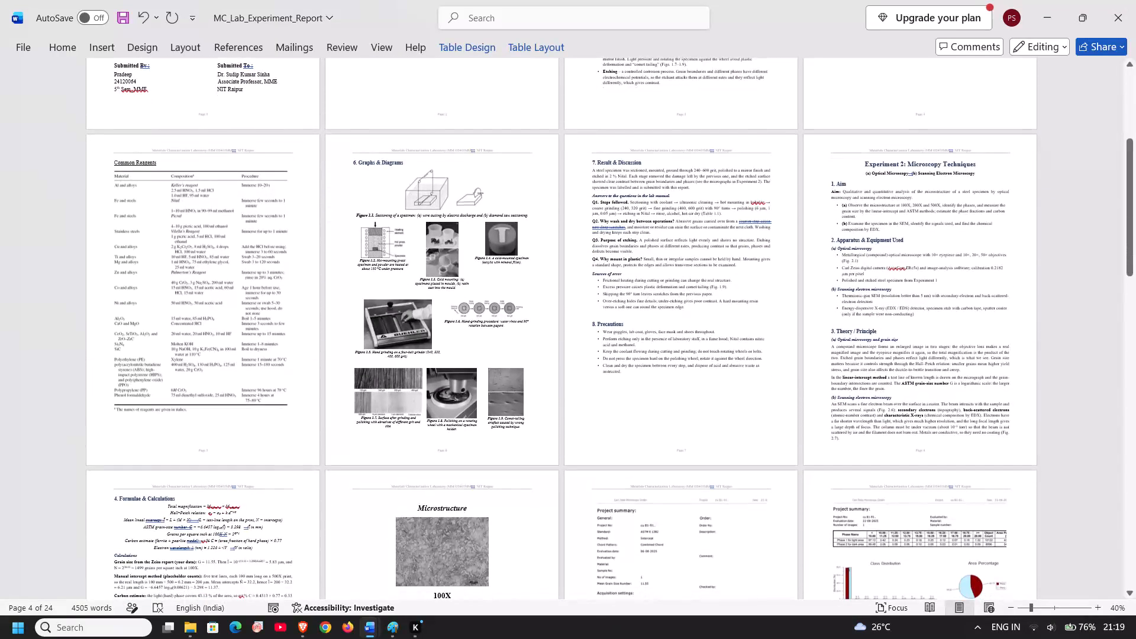
scroll(890, 324, "down", 5)
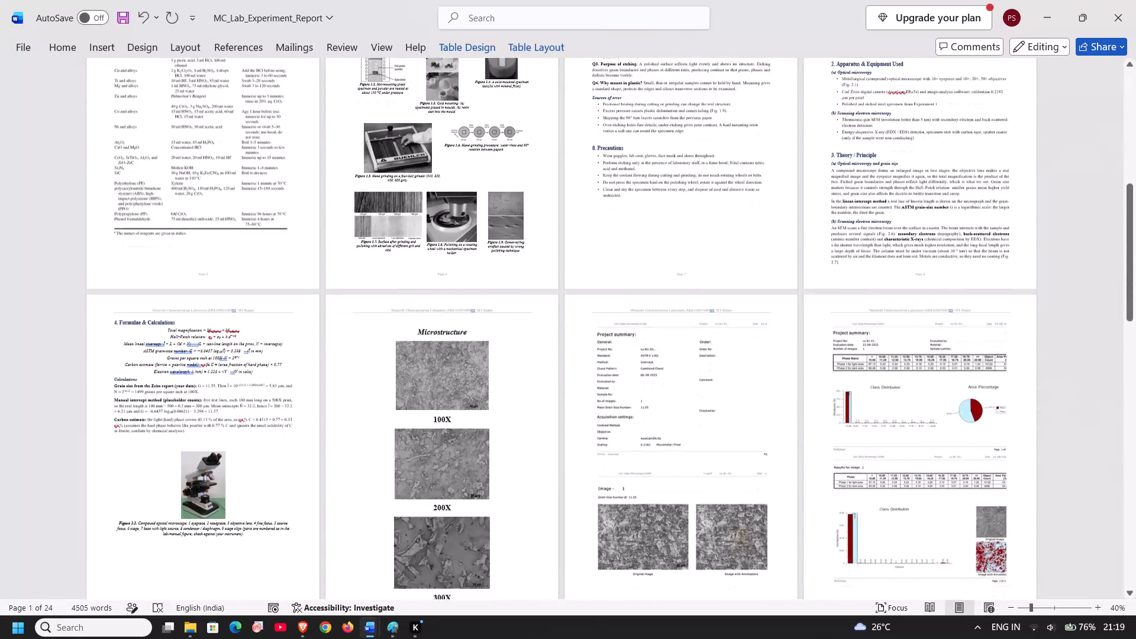
scroll(890, 324, "down", 4)
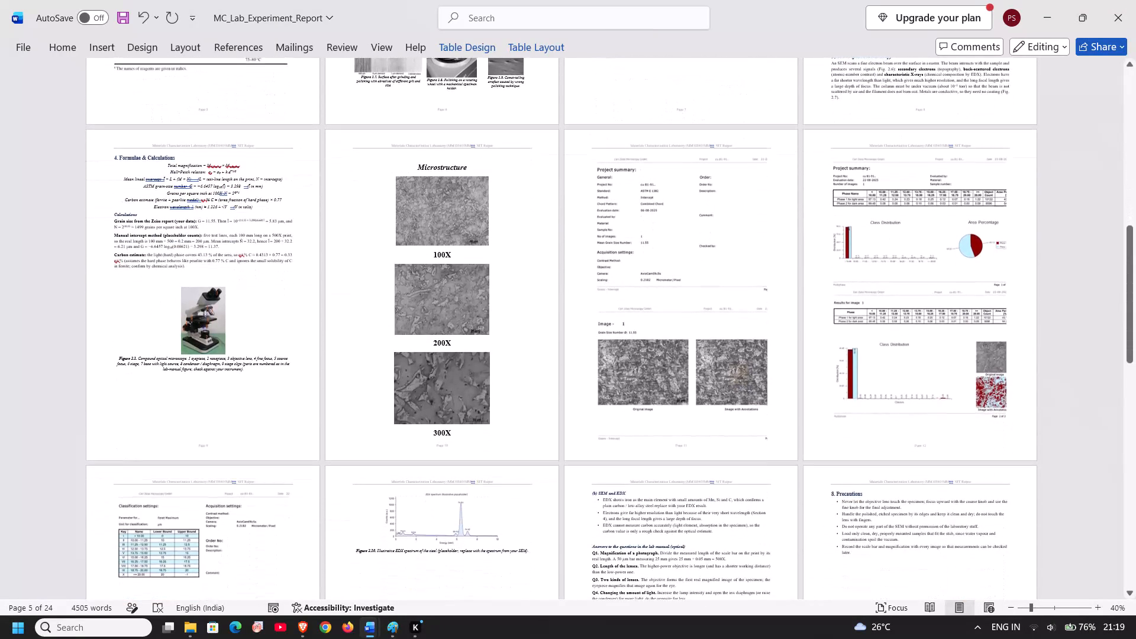
scroll(890, 324, "down", 6)
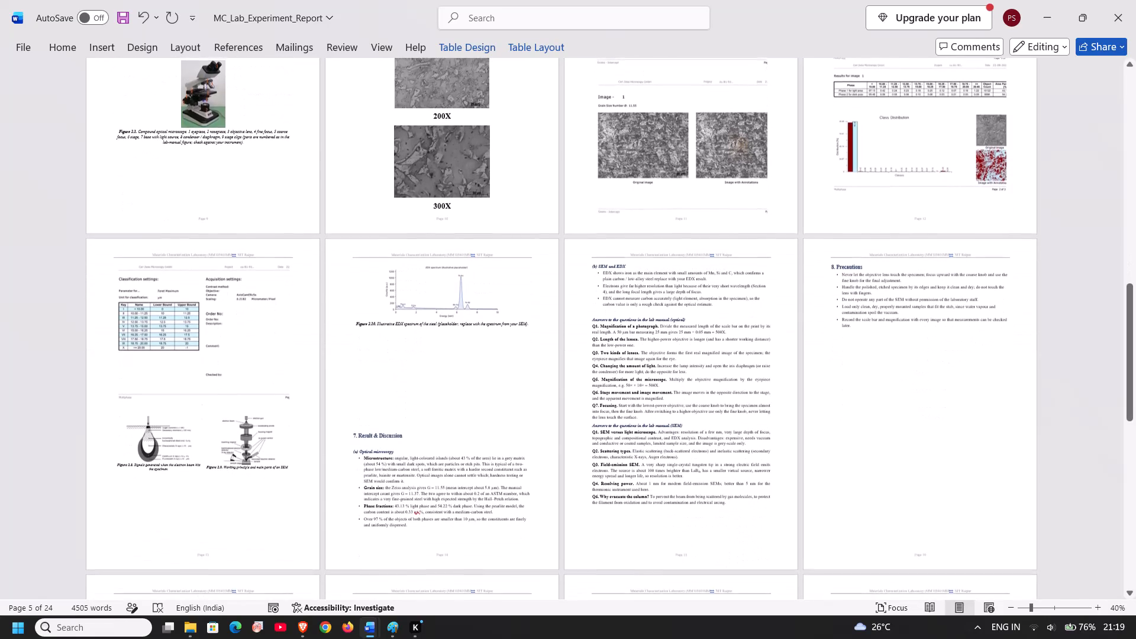
scroll(896, 322, "down", 3)
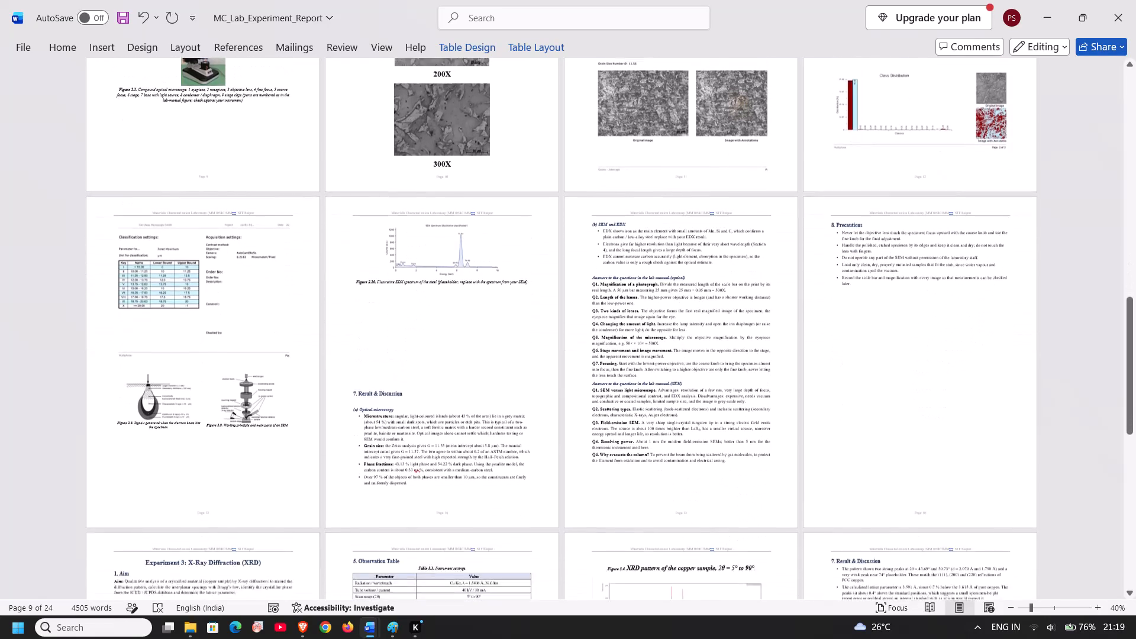
scroll(896, 322, "down", 7)
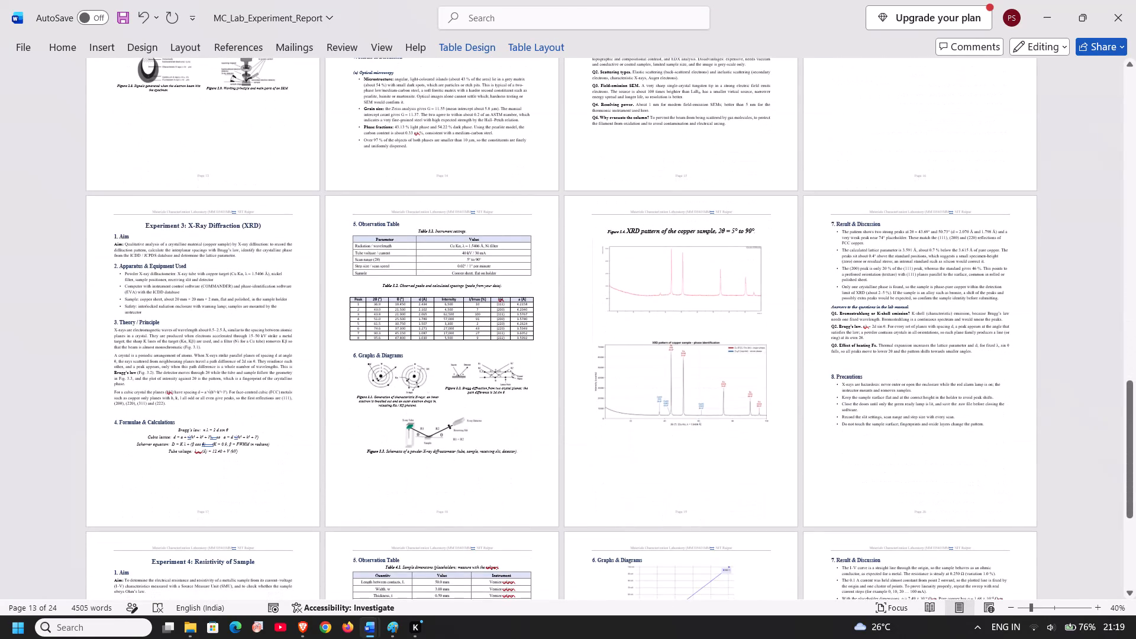
scroll(893, 324, "up", 8)
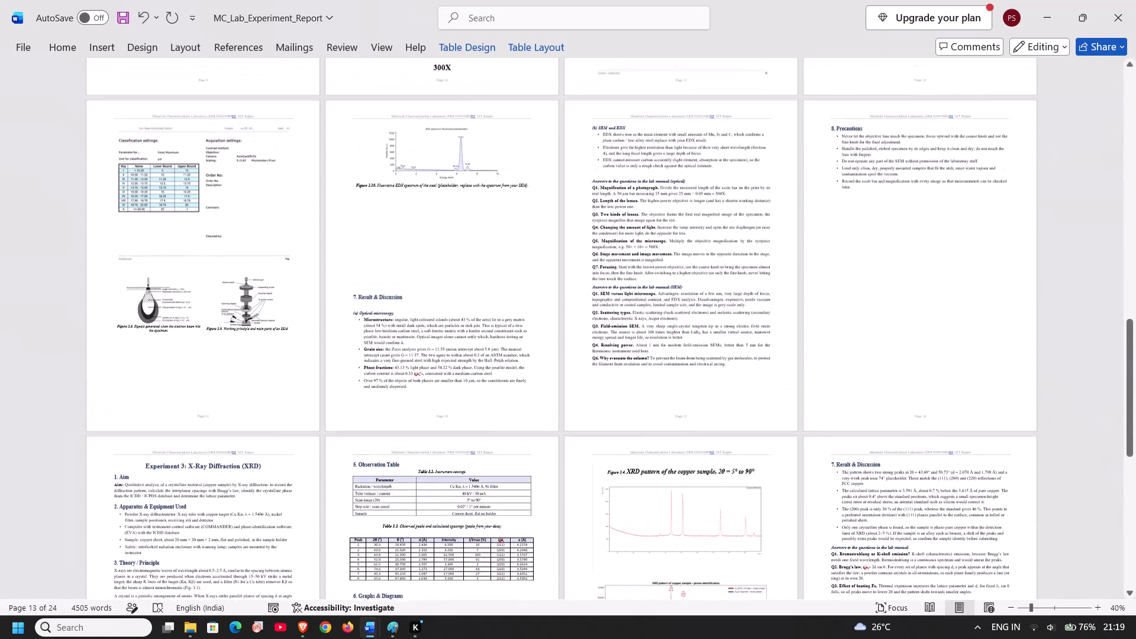
scroll(892, 319, "down", 1)
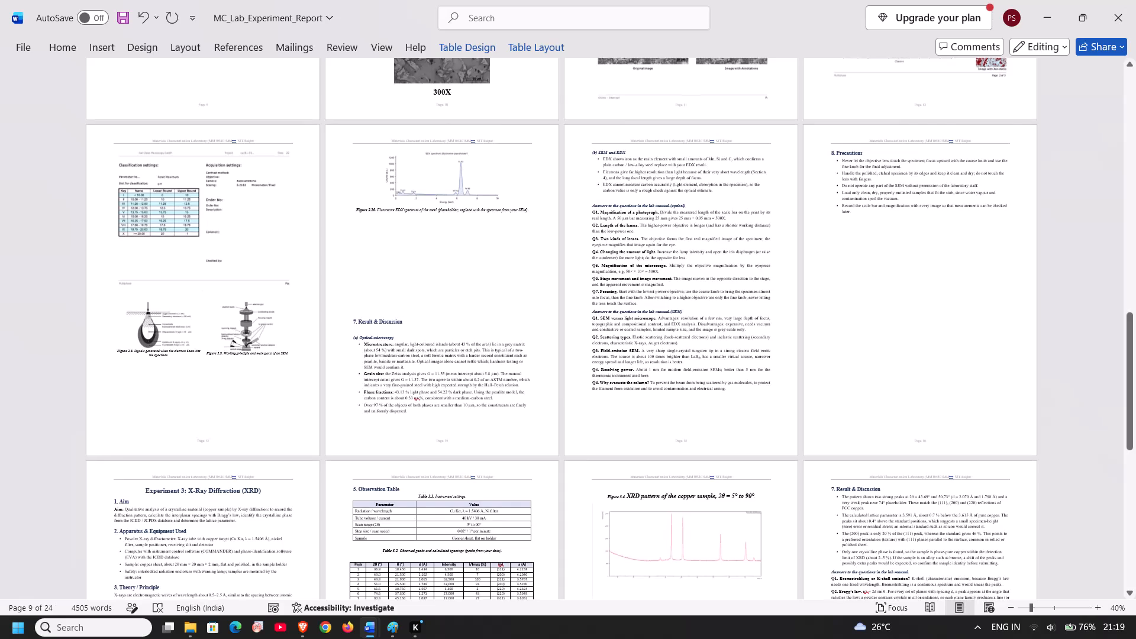
scroll(892, 319, "down", 6)
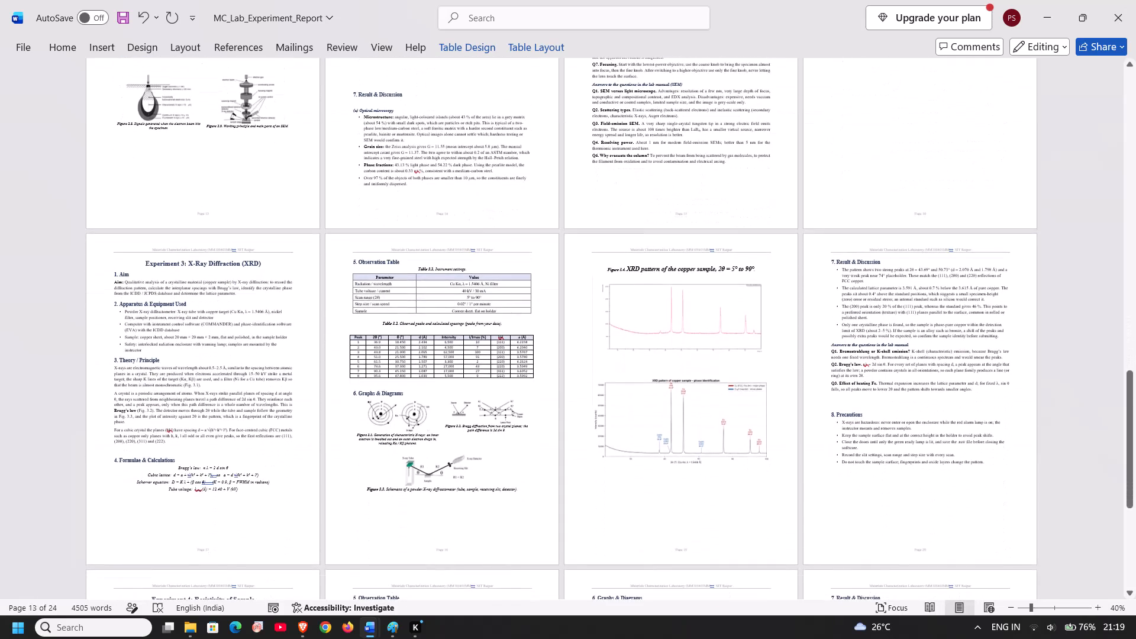
scroll(892, 319, "down", 4)
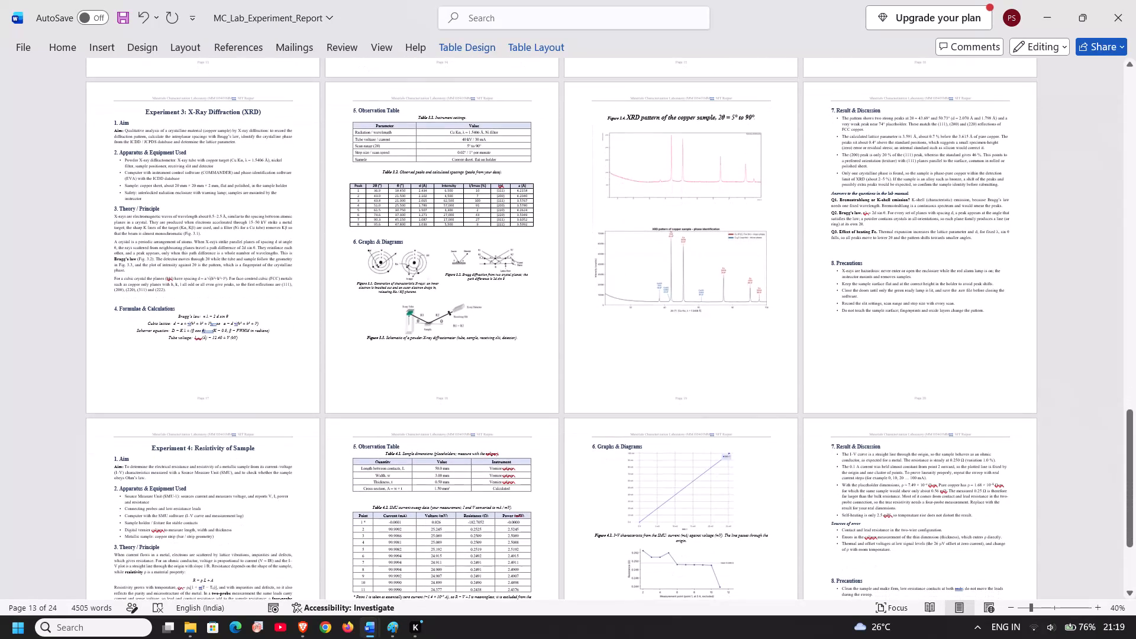
scroll(892, 319, "down", 5)
scroll(892, 319, "up", 3)
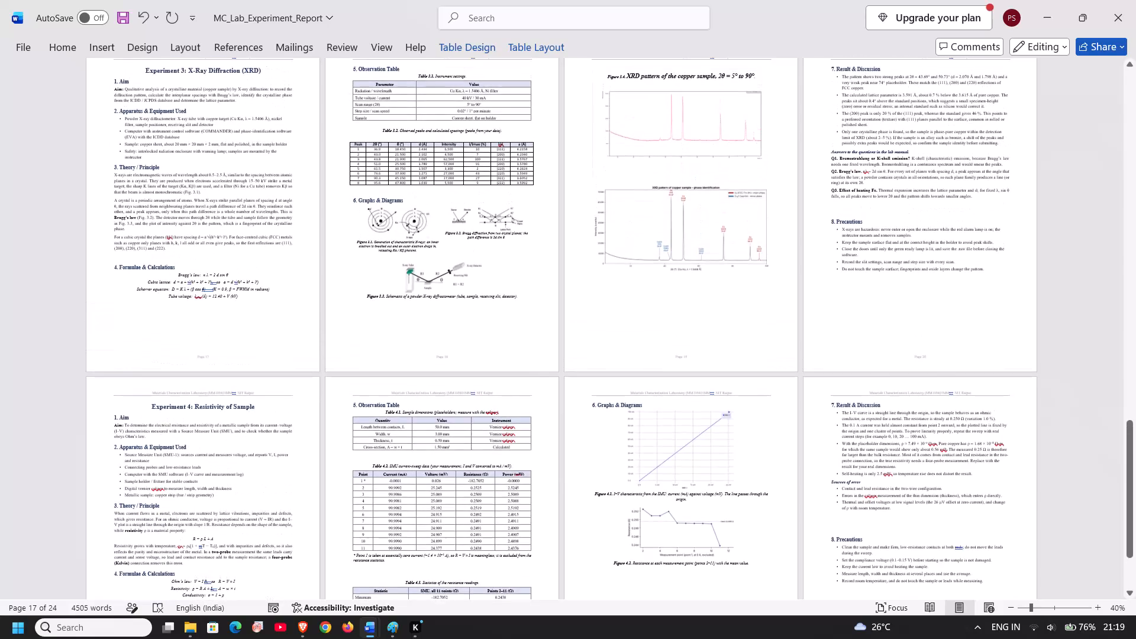
scroll(892, 319, "up", 3)
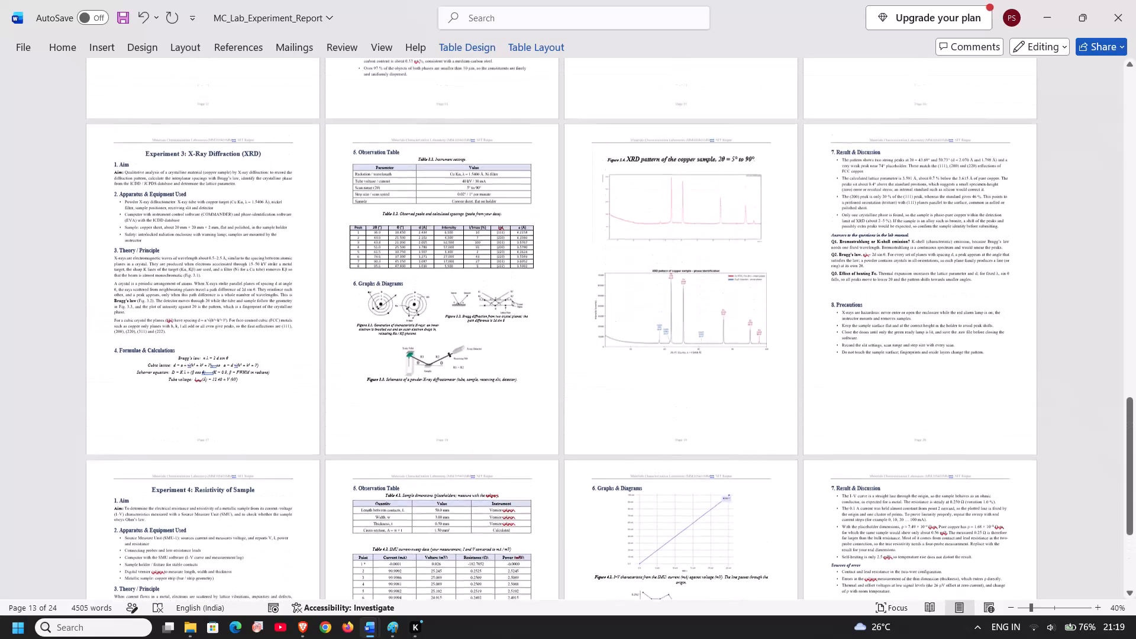
scroll(892, 319, "up", 2)
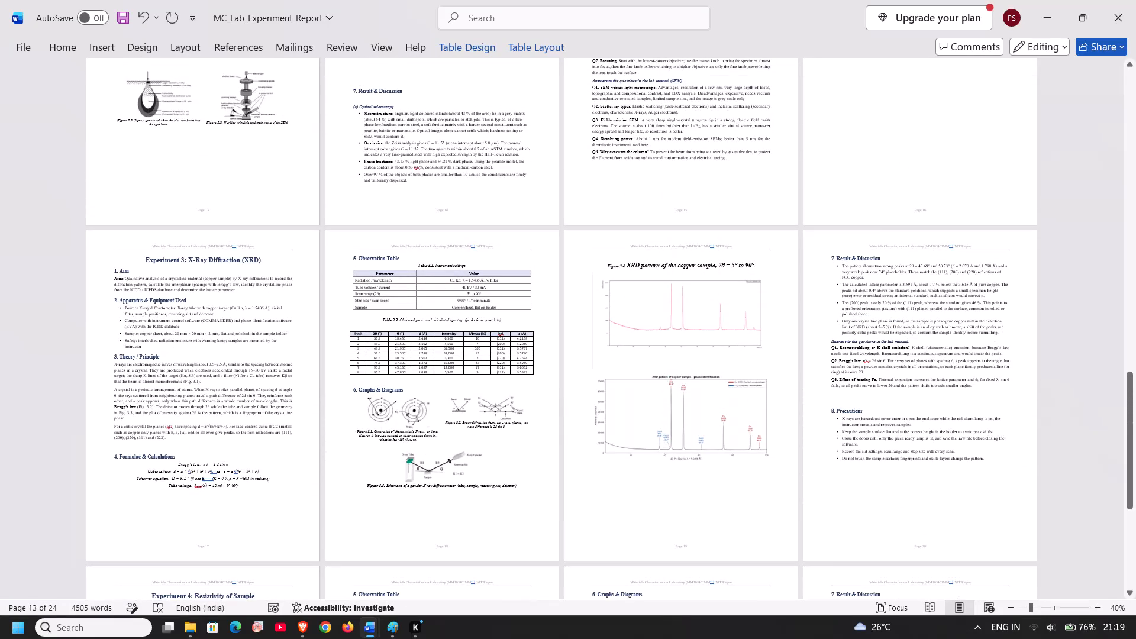
scroll(892, 319, "down", 9)
scroll(892, 319, "up", 1)
scroll(892, 319, "down", 7)
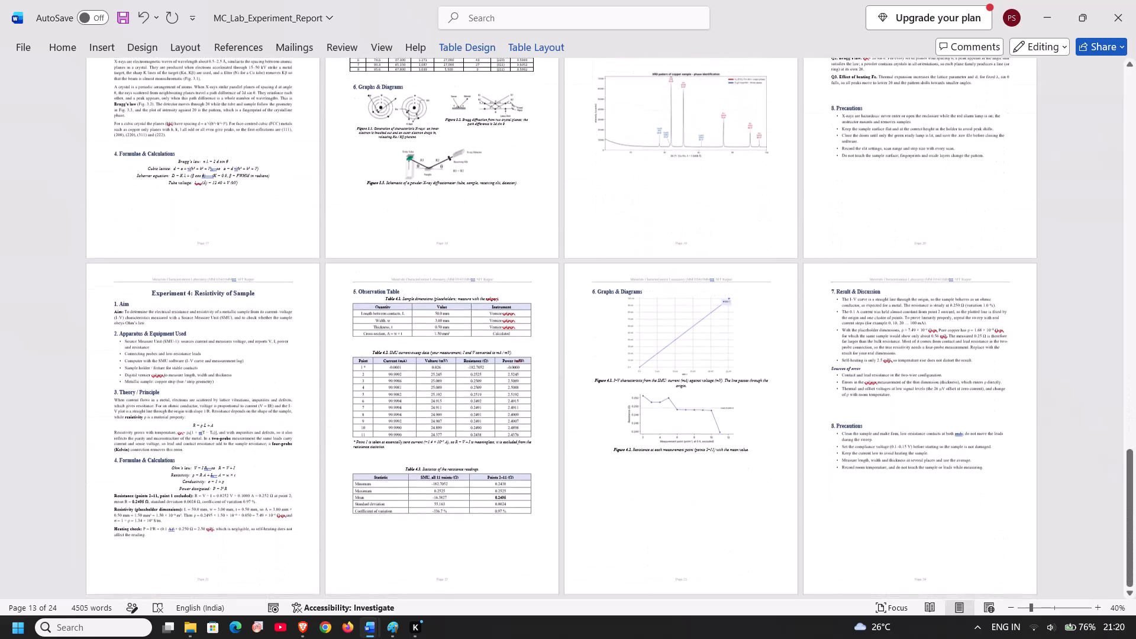
scroll(892, 319, "down", 1)
scroll(892, 319, "up", 20)
scroll(892, 319, "up", 13)
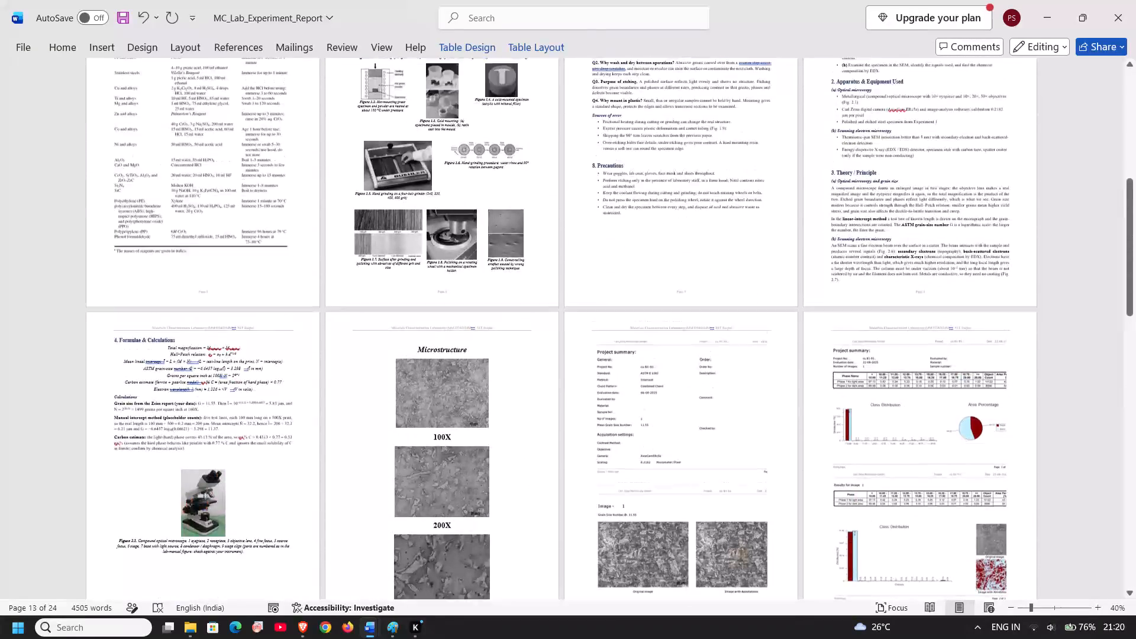
scroll(892, 319, "up", 18)
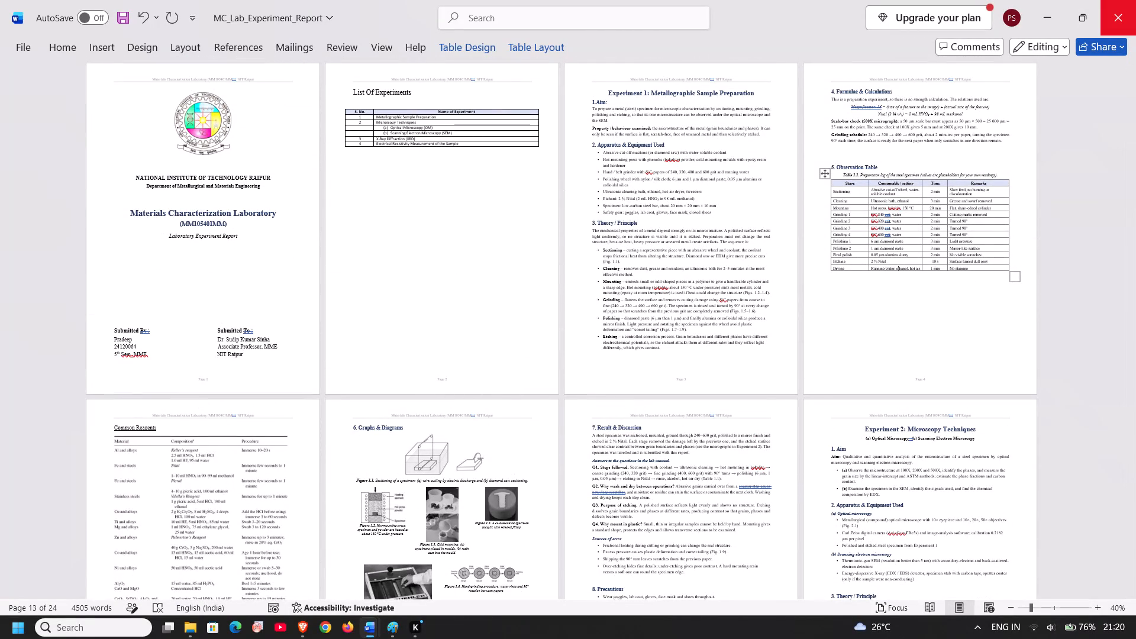
left_click(1117, 8)
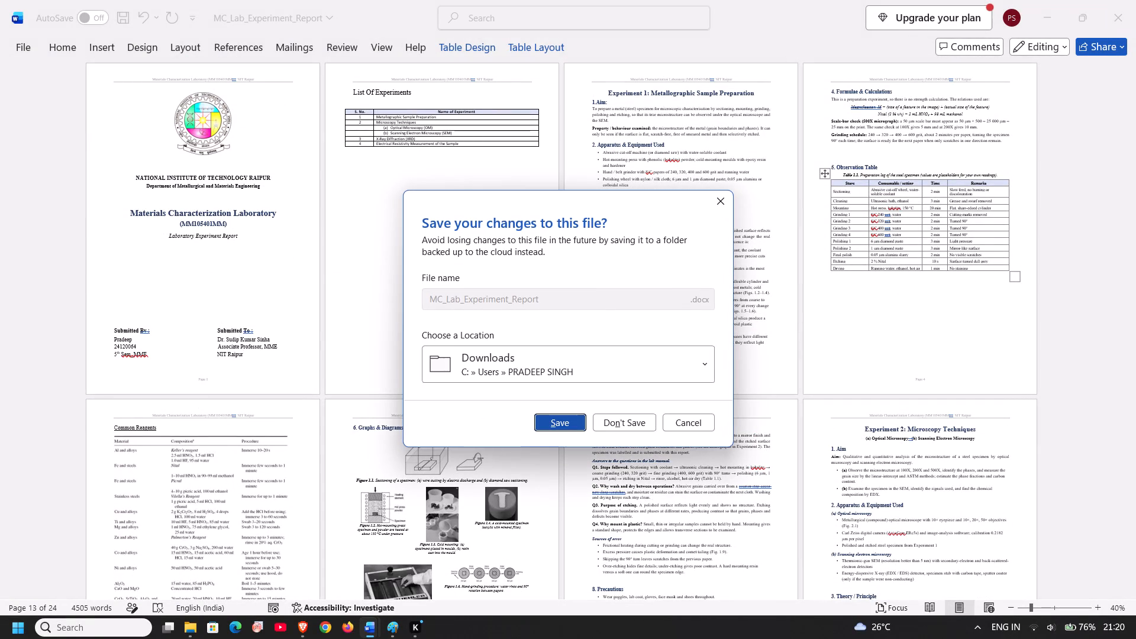
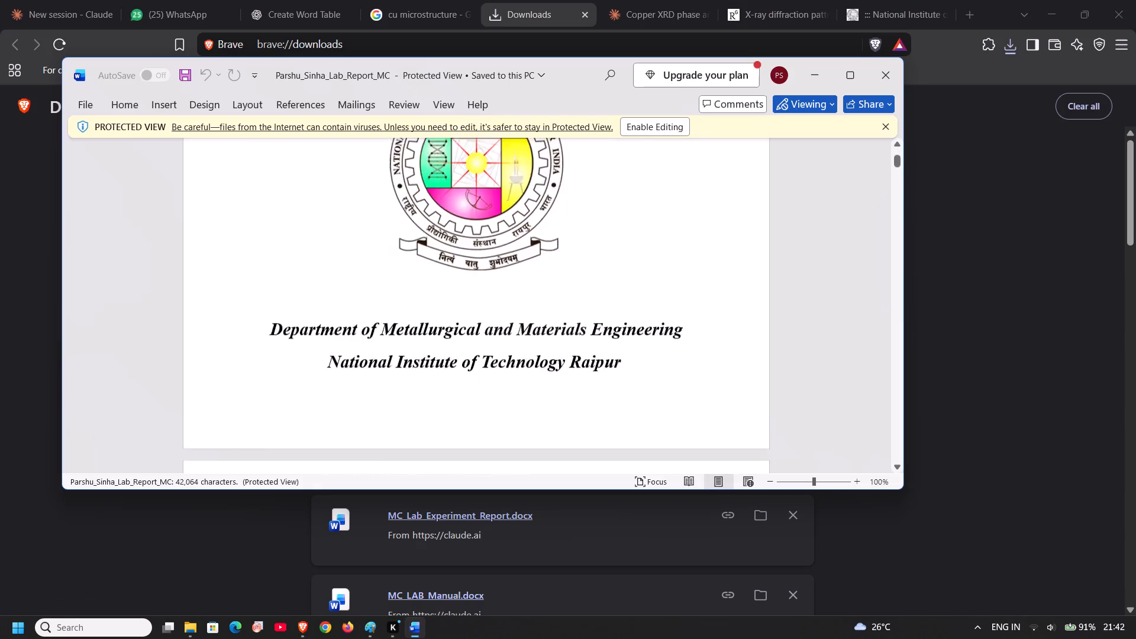
scroll(464, 244, "down", 3)
scroll(467, 240, "up", 1)
scroll(467, 240, "down", 7)
left_click(847, 82)
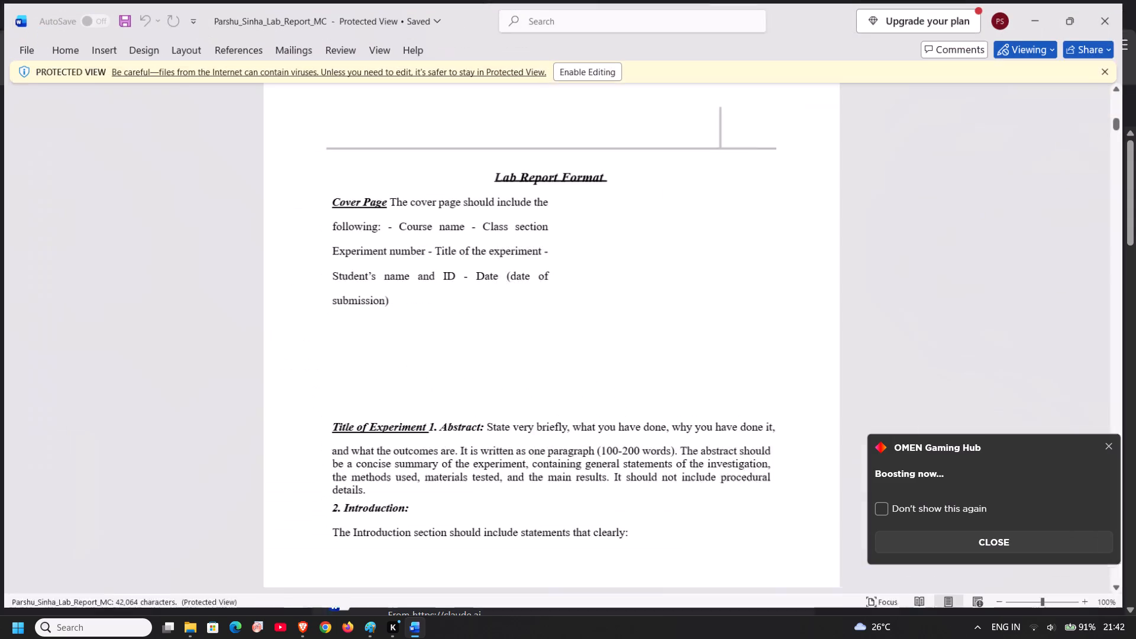
Look through the lab report from the format and specimen preparation sections to the brass grain size results.
scroll(672, 282, "down", 20)
scroll(672, 282, "down", 14)
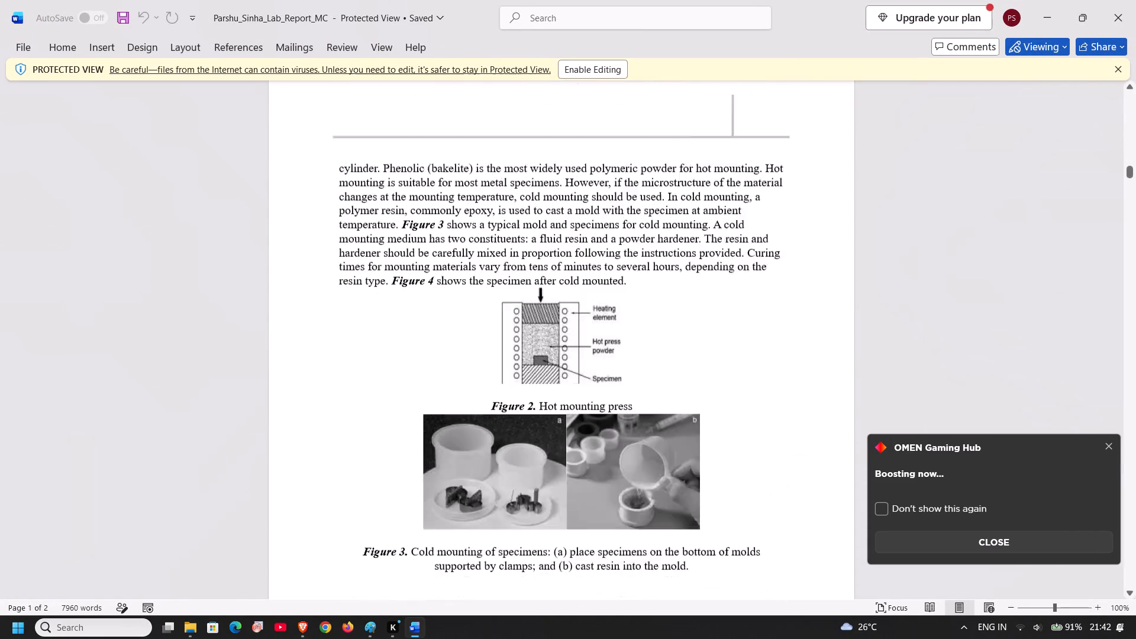
scroll(681, 273, "down", 20)
scroll(681, 273, "down", 16)
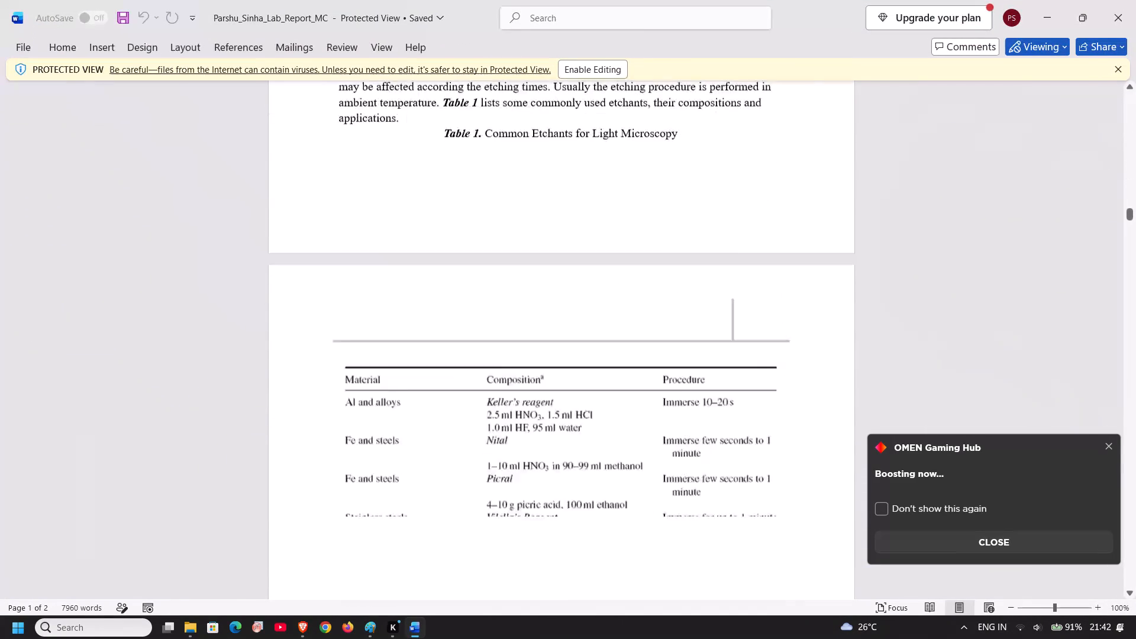
scroll(680, 275, "down", 4)
scroll(680, 272, "down", 20)
scroll(680, 272, "down", 10)
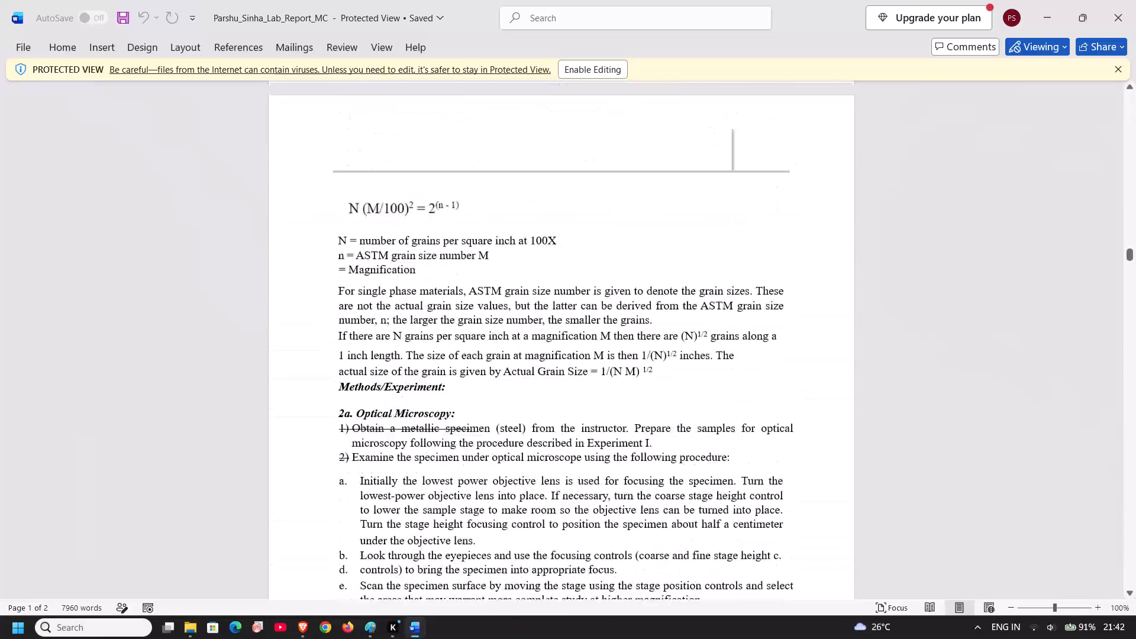
scroll(681, 272, "down", 20)
scroll(681, 272, "down", 12)
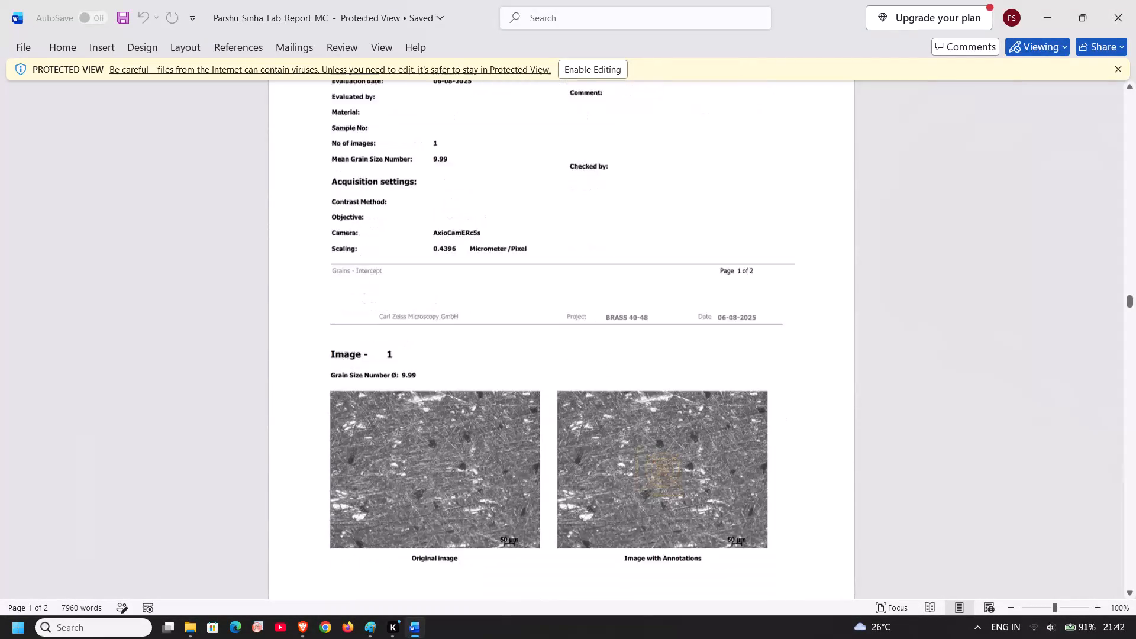
scroll(681, 272, "down", 20)
Examine the report's MICROSTRUCTURE page with the 100X, 200X and 500X micrographs.
scroll(681, 272, "up", 10)
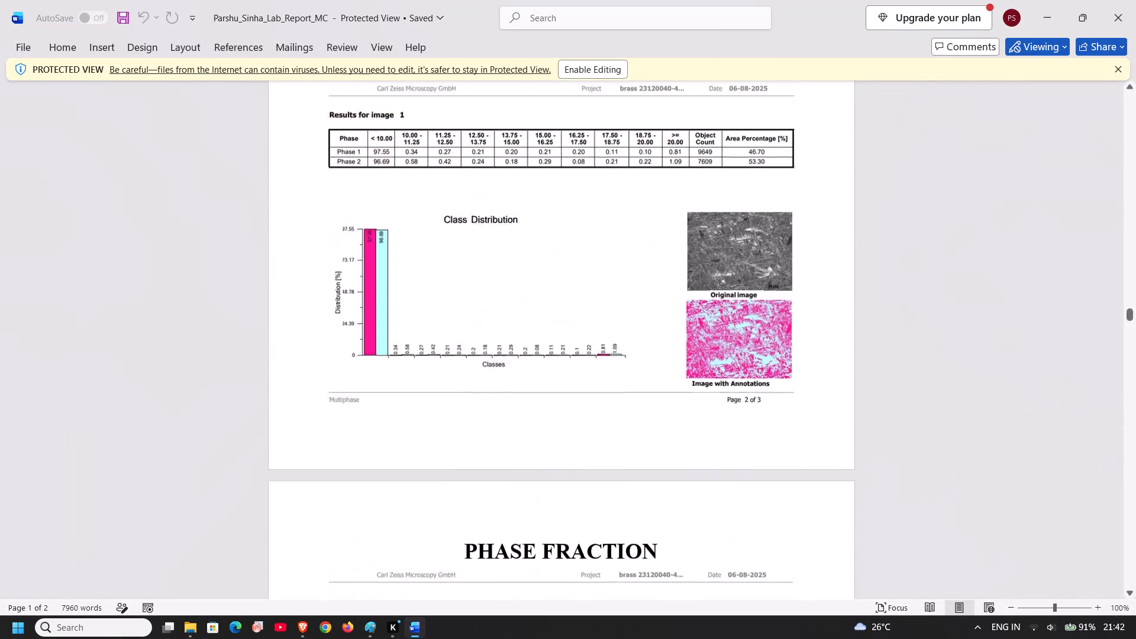
scroll(682, 267, "up", 20)
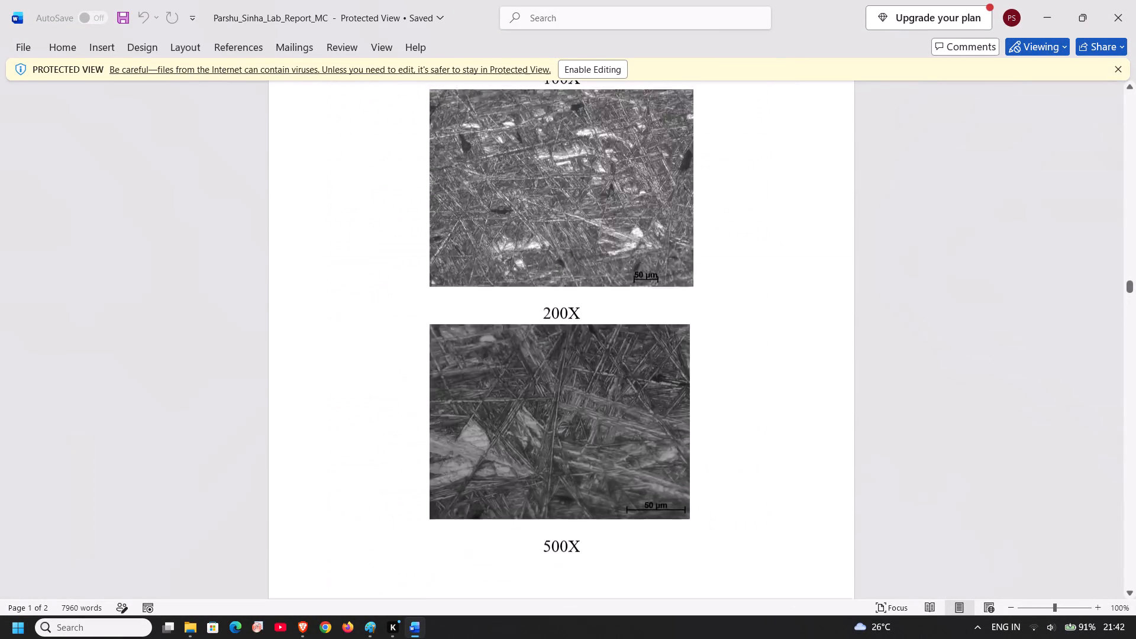
scroll(682, 267, "up", 3)
scroll(595, 330, "down", 2)
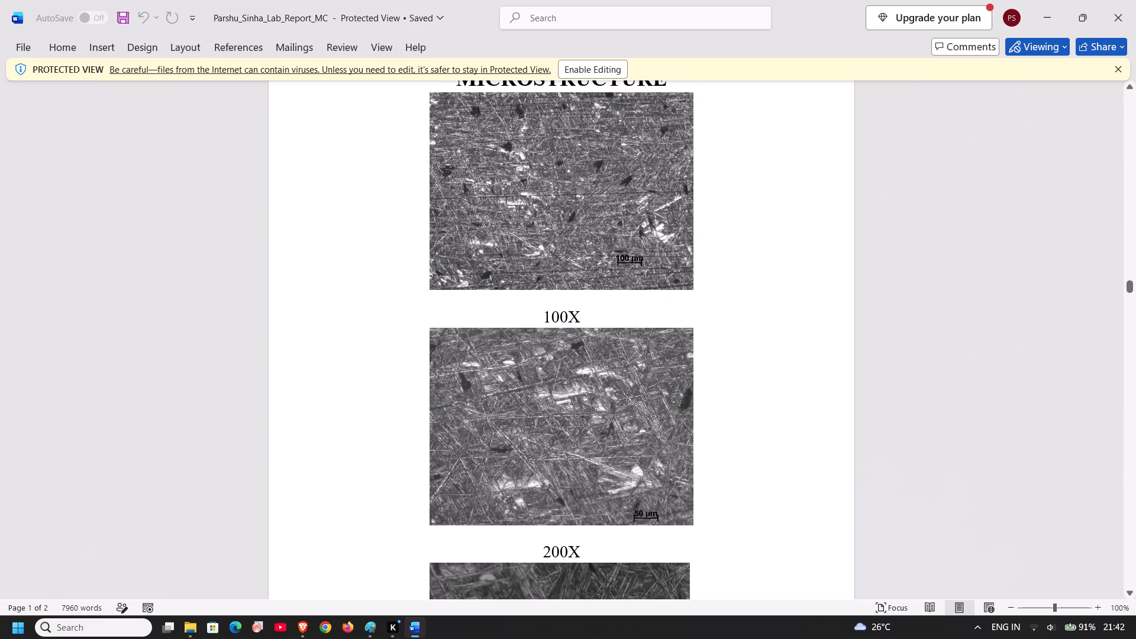
scroll(596, 330, "up", 5)
scroll(596, 330, "down", 14)
scroll(596, 326, "up", 13)
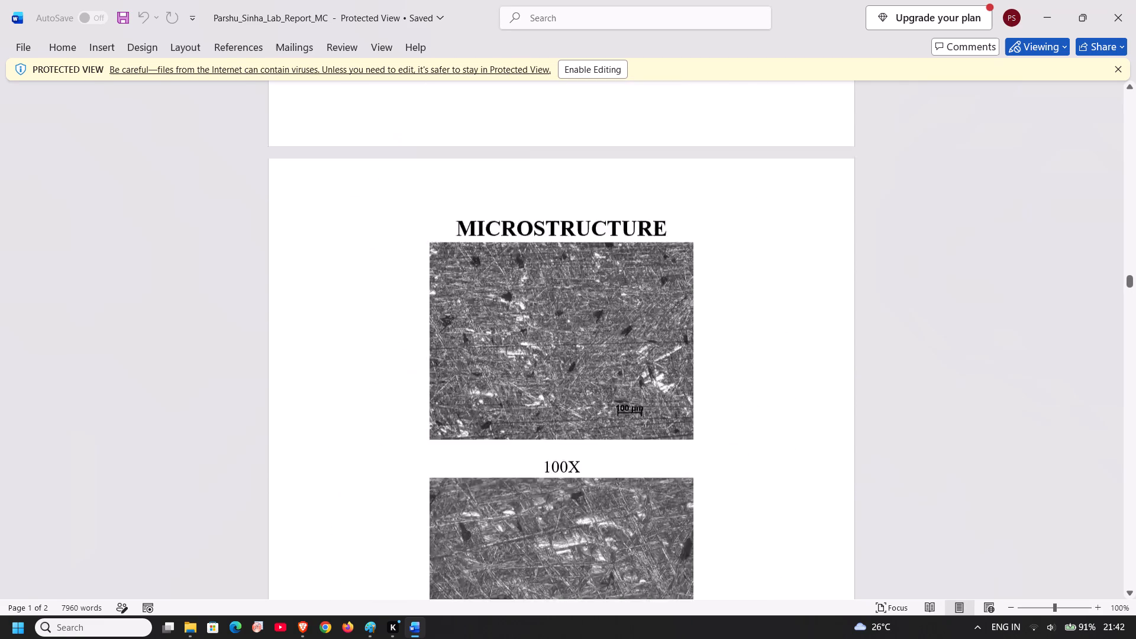
scroll(596, 326, "up", 3)
scroll(600, 325, "down", 10)
Look through the report's PHASE FRACTION results and the SEM and X-ray diffraction sections.
scroll(600, 324, "down", 18)
scroll(598, 318, "down", 4)
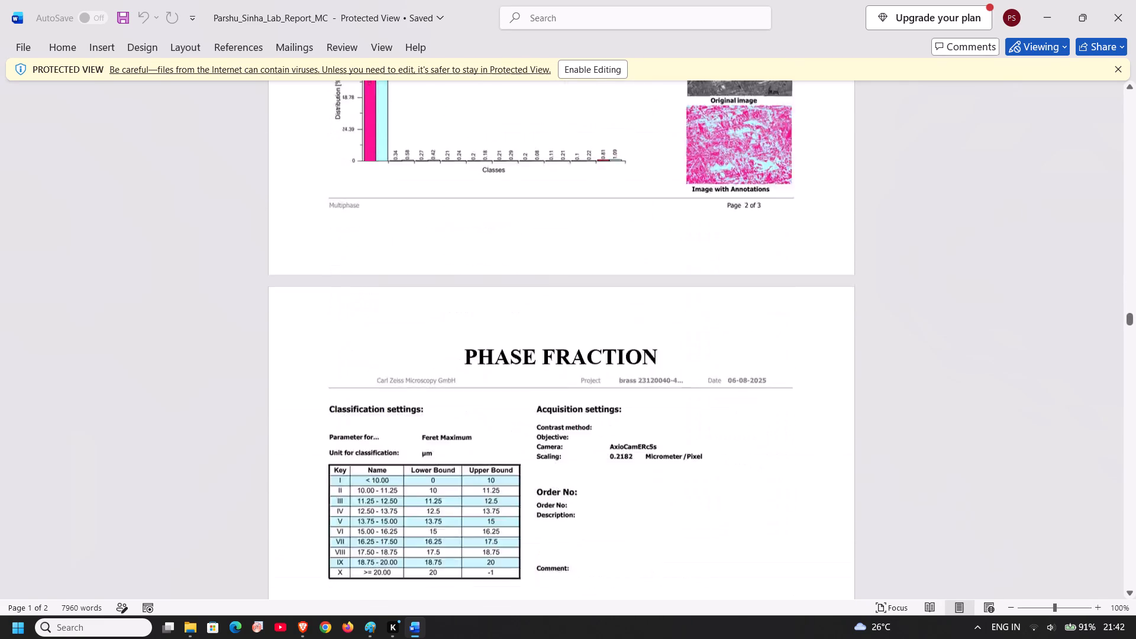
scroll(598, 318, "down", 20)
scroll(597, 318, "down", 2)
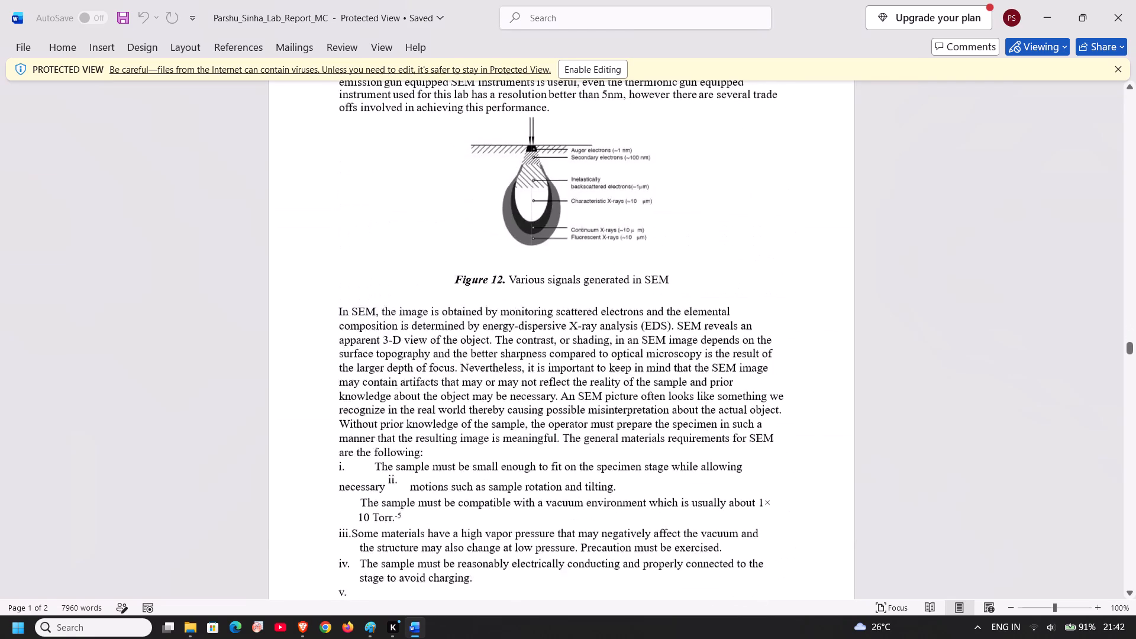
scroll(597, 318, "down", 7)
scroll(597, 318, "down", 20)
scroll(597, 318, "down", 4)
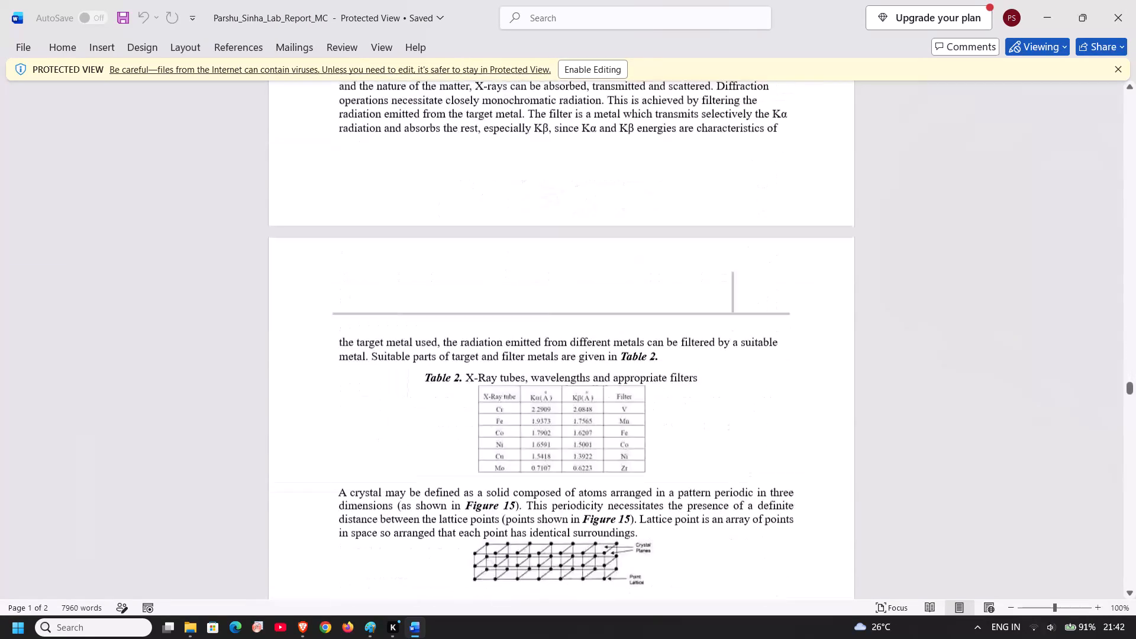
Look through the report's X-ray diffraction theory, EVA software procedure and the table of crystal planes up to (210).
scroll(596, 315, "down", 20)
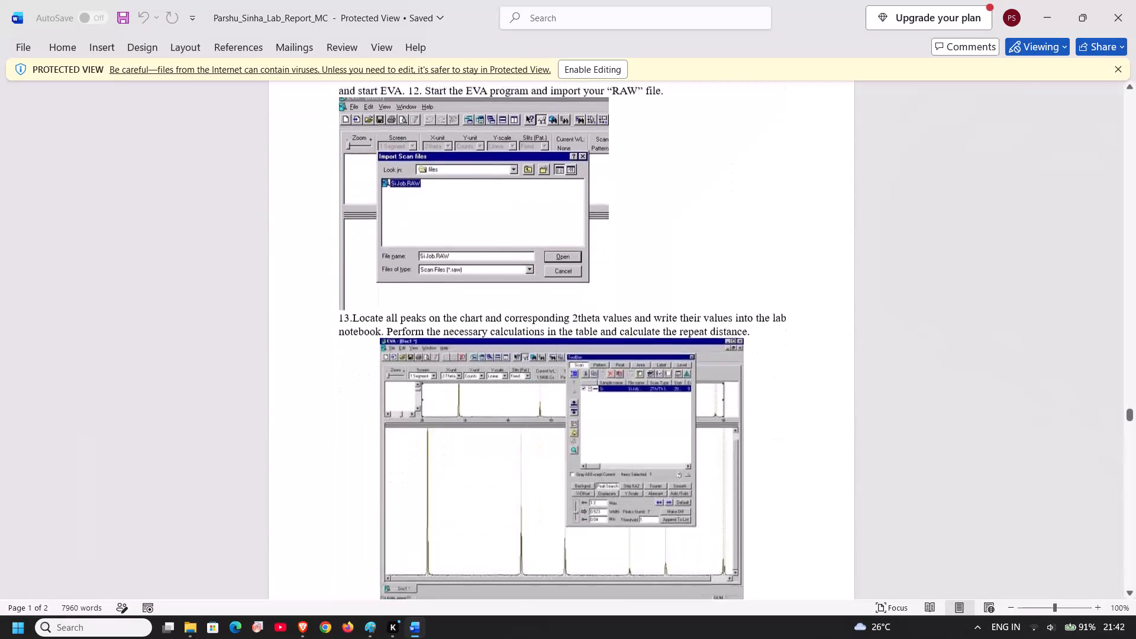
scroll(596, 315, "down", 19)
scroll(596, 315, "down", 4)
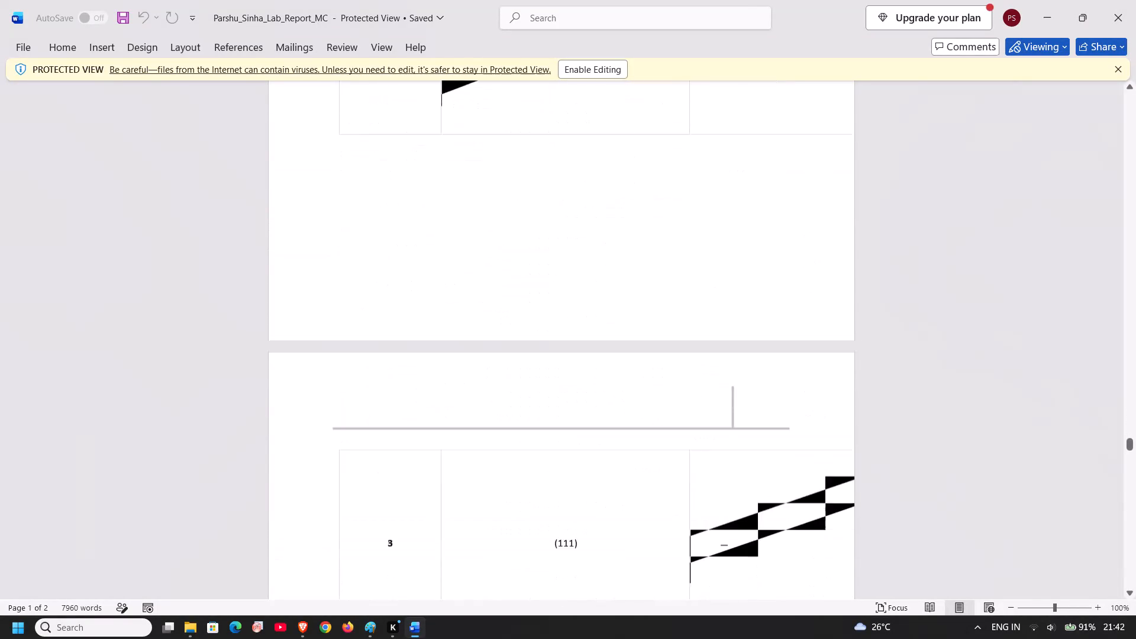
scroll(596, 315, "up", 6)
scroll(596, 315, "down", 12)
left_click_drag(642, 424, 551, 418)
scroll(572, 401, "down", 2)
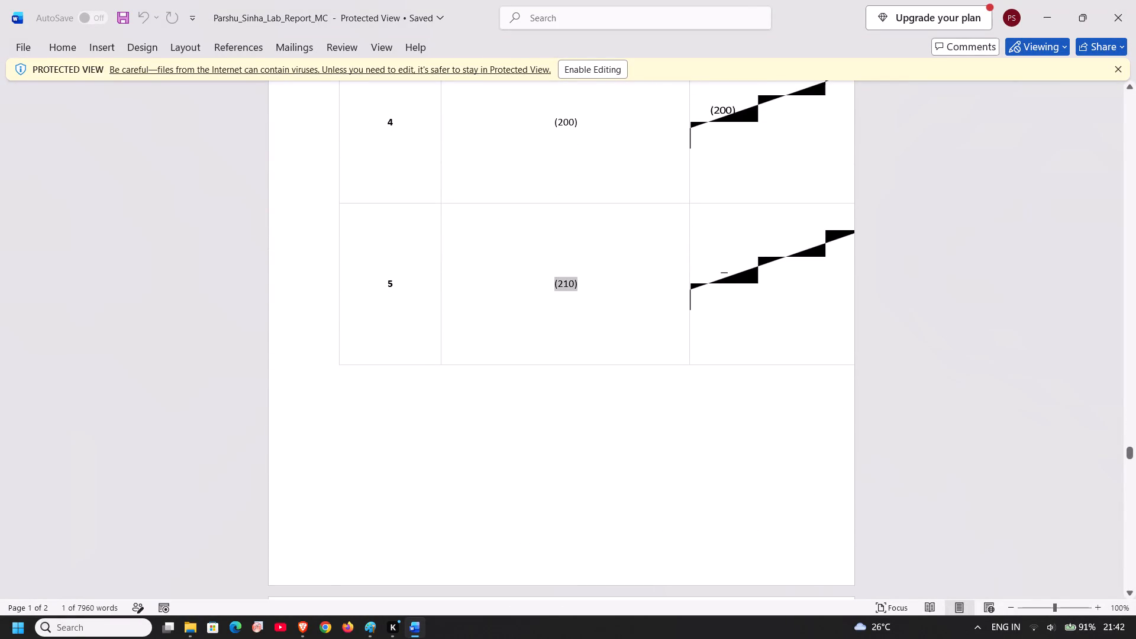
Examine the XRD ANALYSIS OF MILD STEEL results, including the diffraction pattern, peak table and d-spacing calculations with their summary.
scroll(572, 401, "down", 8)
scroll(570, 392, "down", 13)
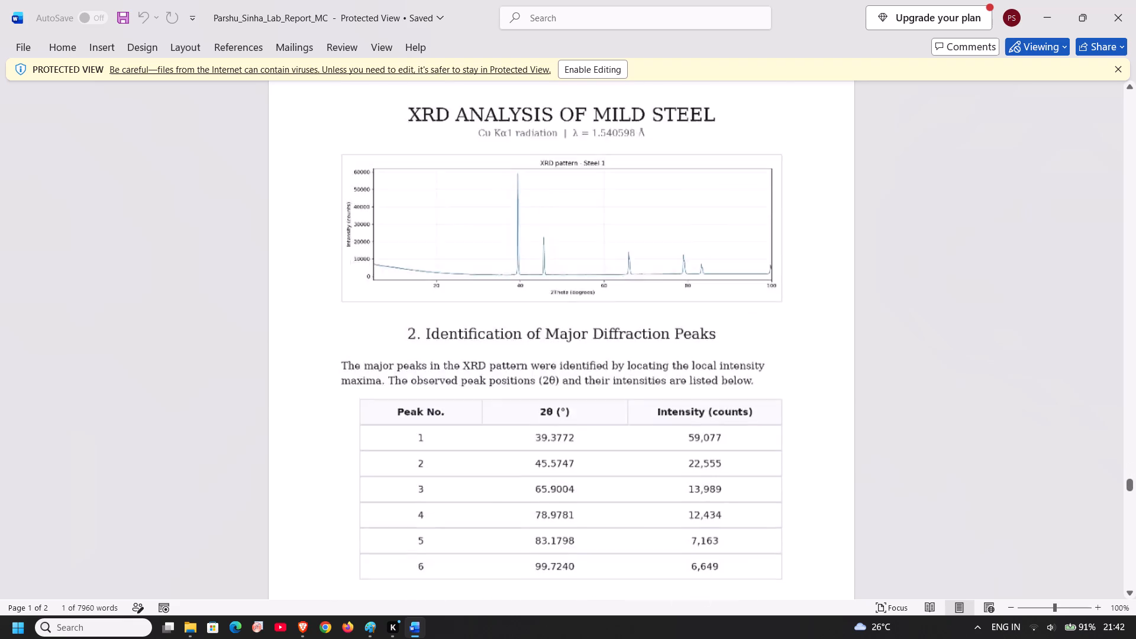
scroll(570, 388, "down", 3)
scroll(570, 388, "up", 5)
scroll(571, 388, "down", 1)
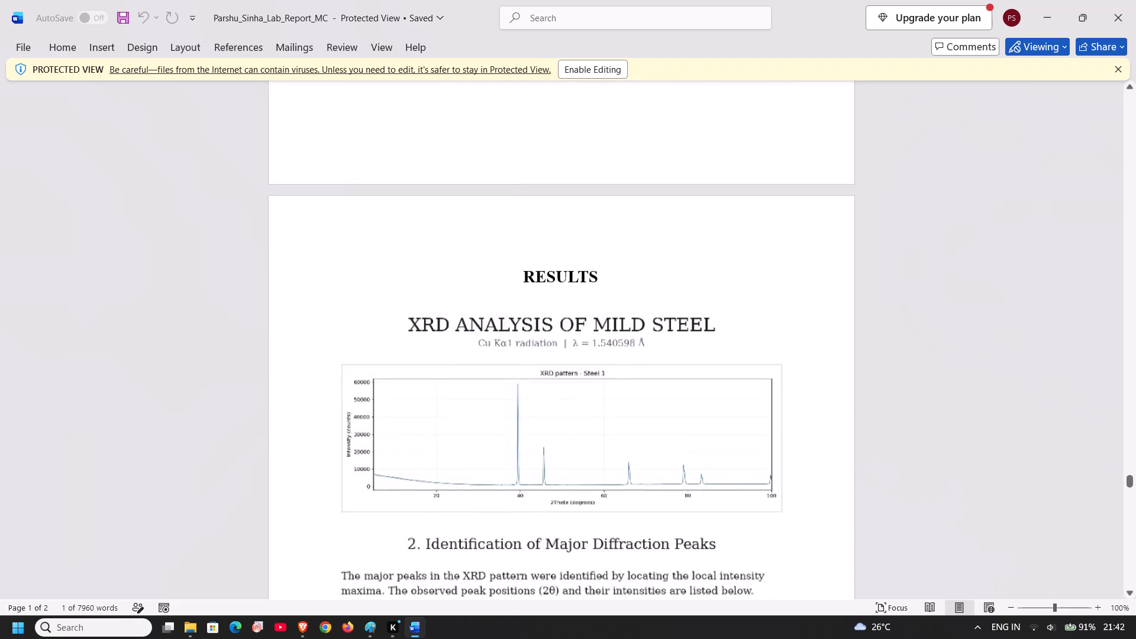
scroll(571, 388, "down", 13)
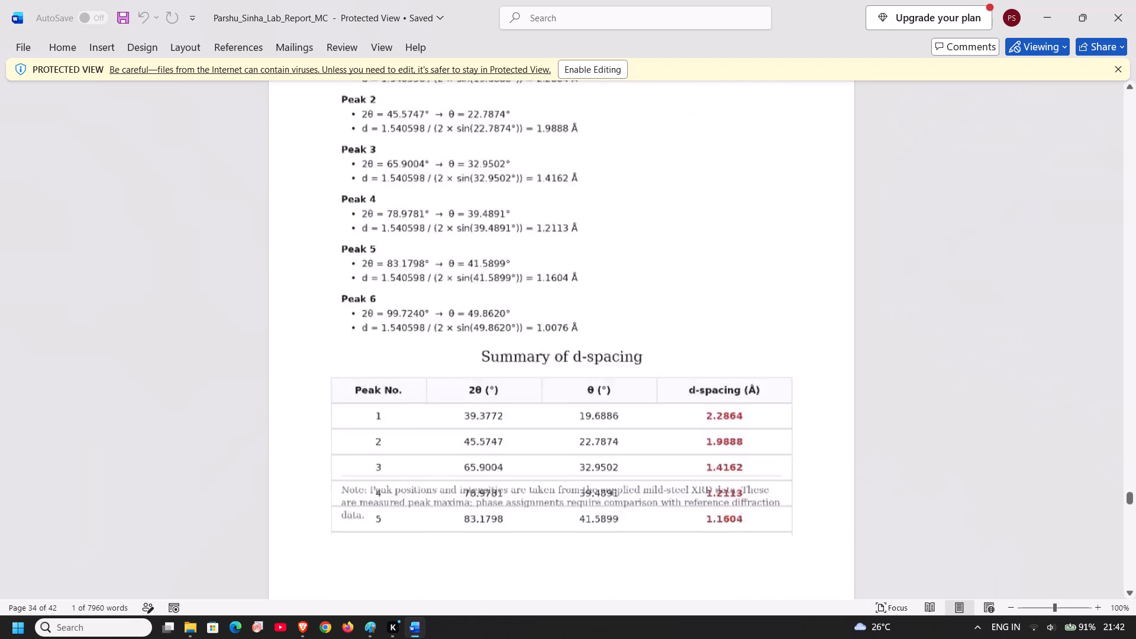
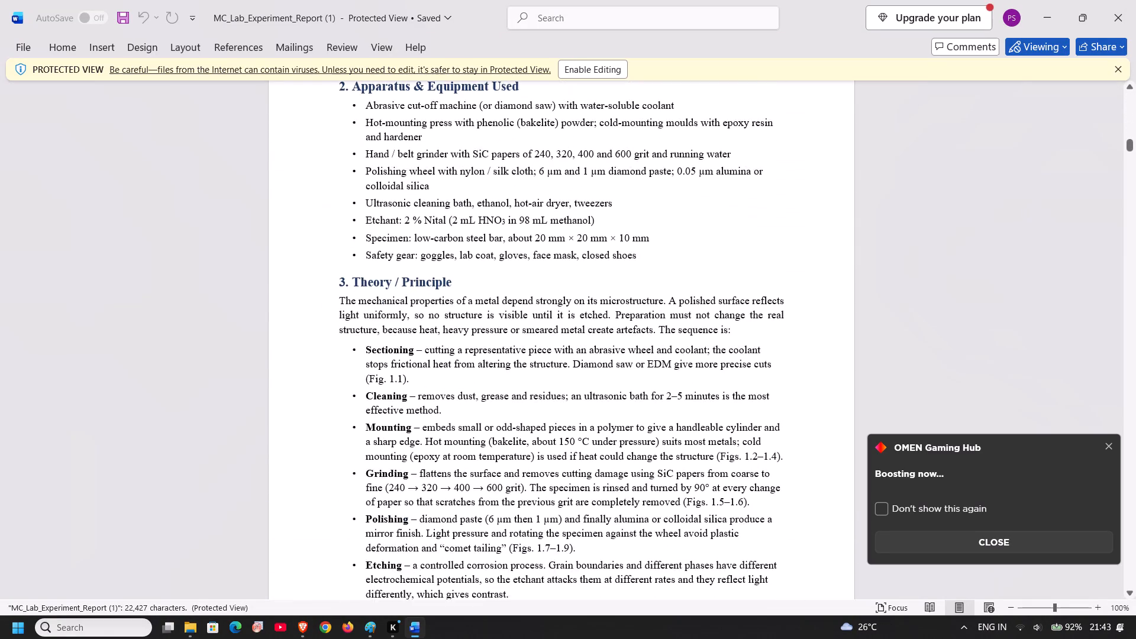
Look through the lab report from the apparatus and theory sections, past the microscopy results, to the X-ray diffraction Result & Discussion.
scroll(495, 228, "down", 17)
scroll(496, 228, "down", 9)
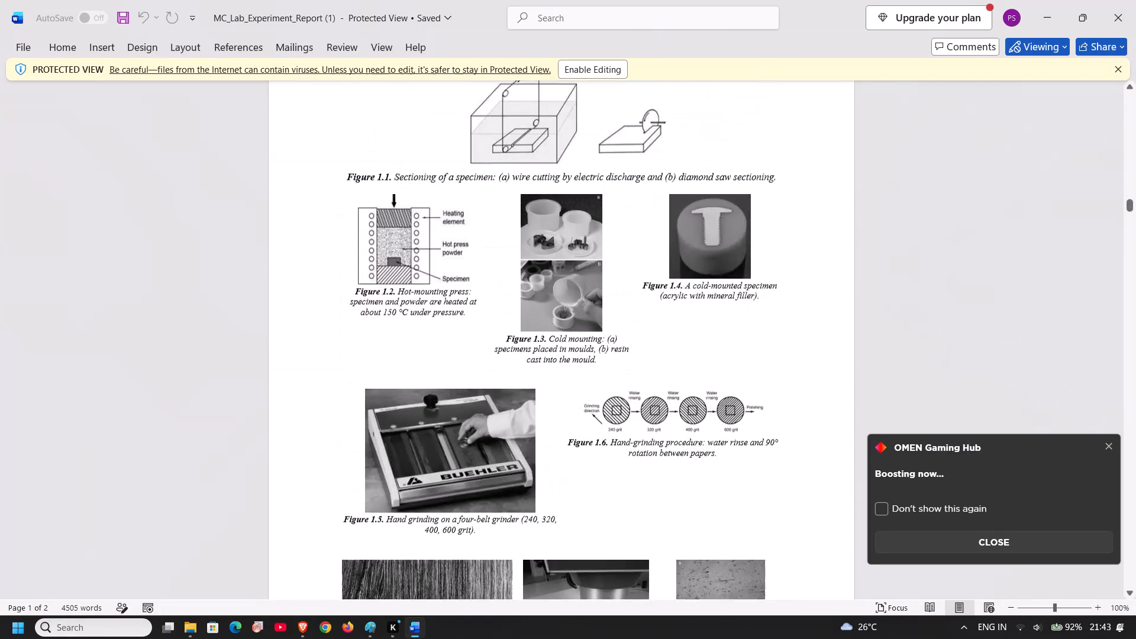
scroll(496, 228, "down", 18)
scroll(496, 228, "down", 9)
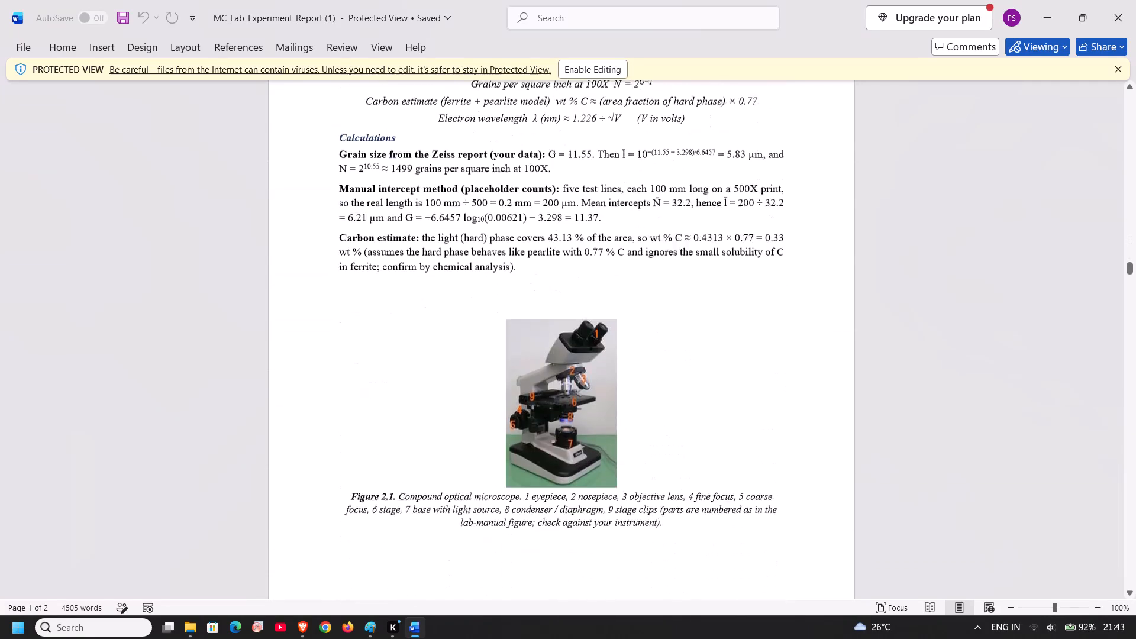
scroll(496, 228, "down", 18)
scroll(496, 228, "down", 4)
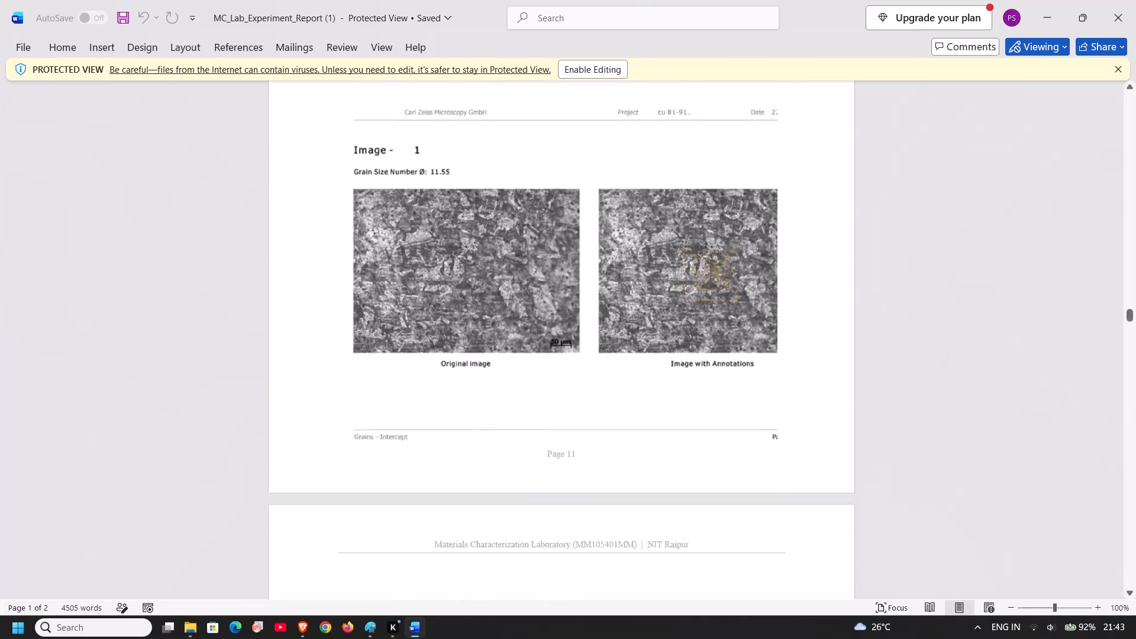
scroll(496, 228, "down", 2)
scroll(496, 228, "down", 20)
scroll(496, 228, "down", 9)
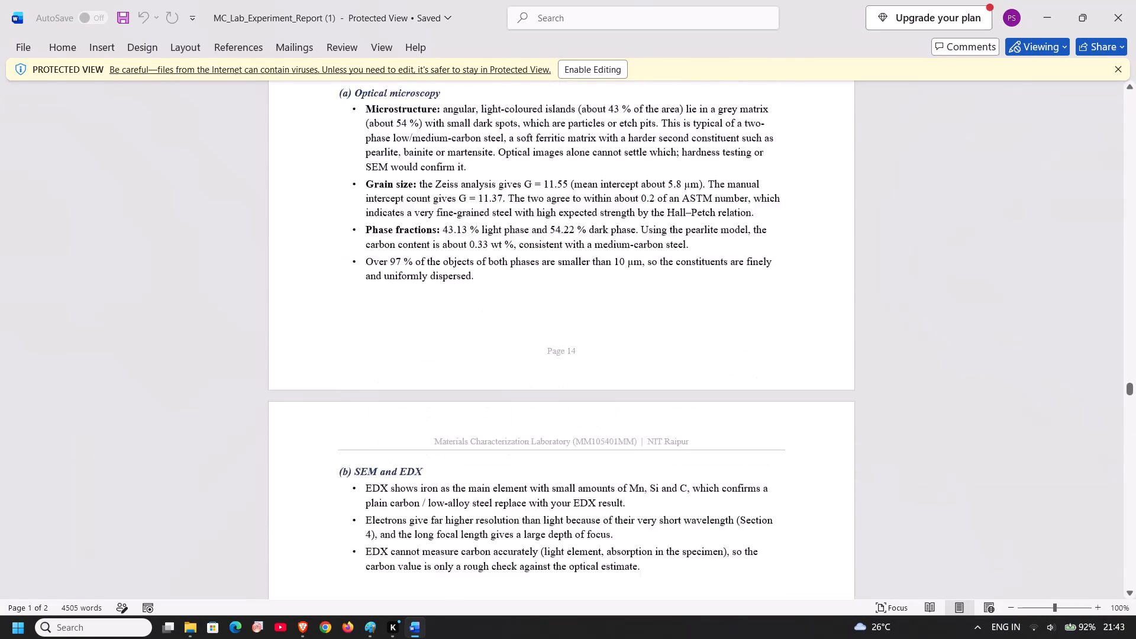
scroll(496, 228, "down", 10)
scroll(496, 228, "down", 20)
scroll(496, 228, "down", 16)
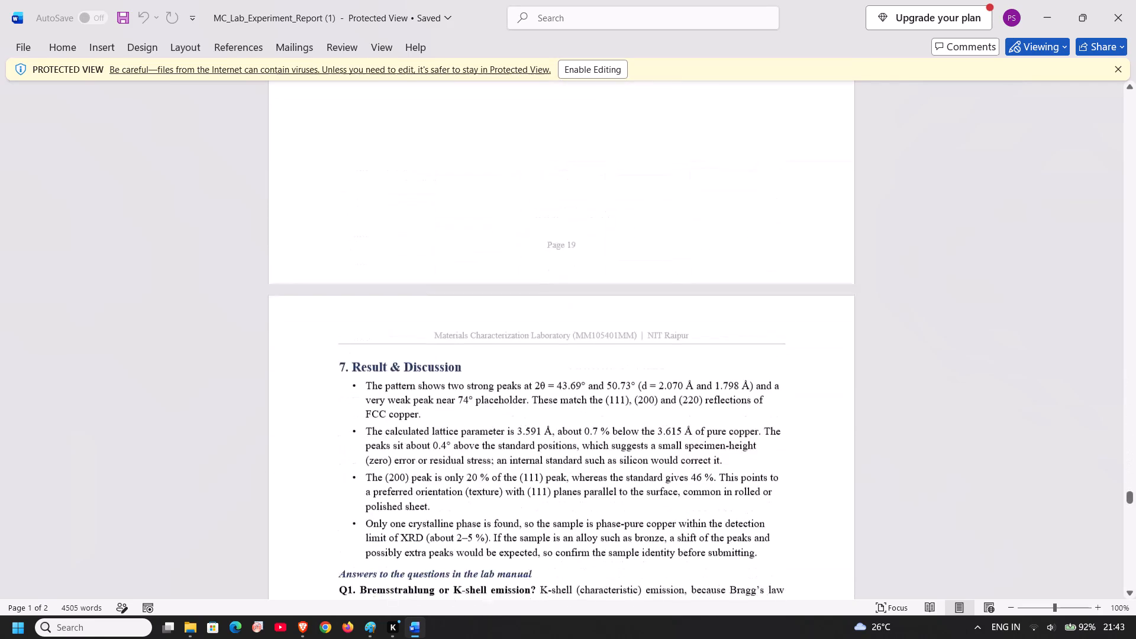
Close the MC_Lab_Experiment_Report (1) document.
left_click(1123, 2)
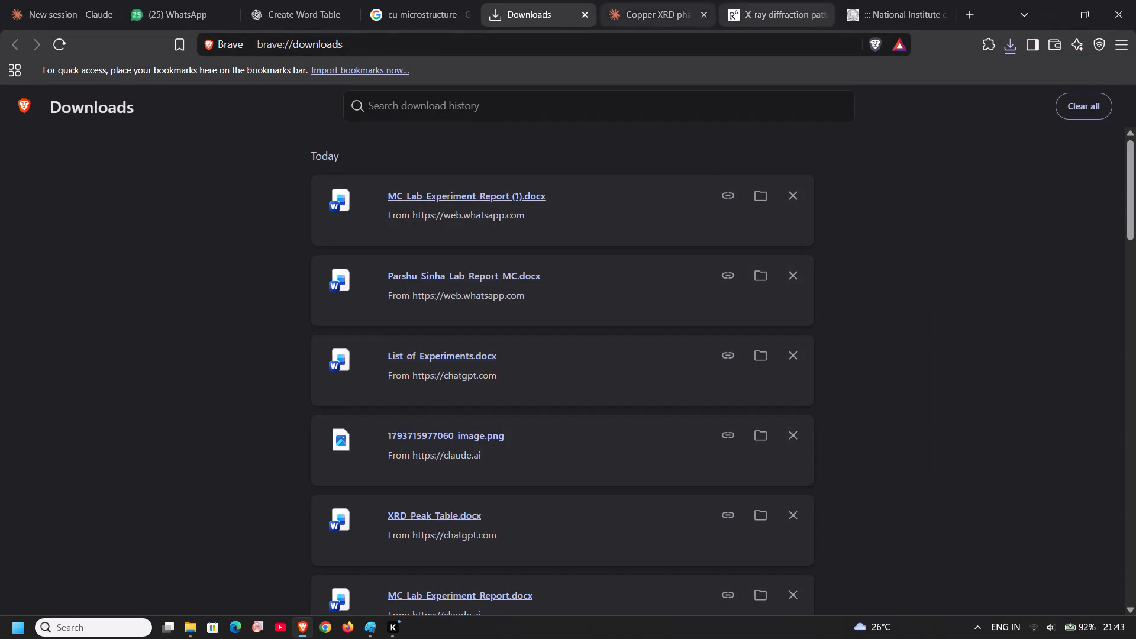